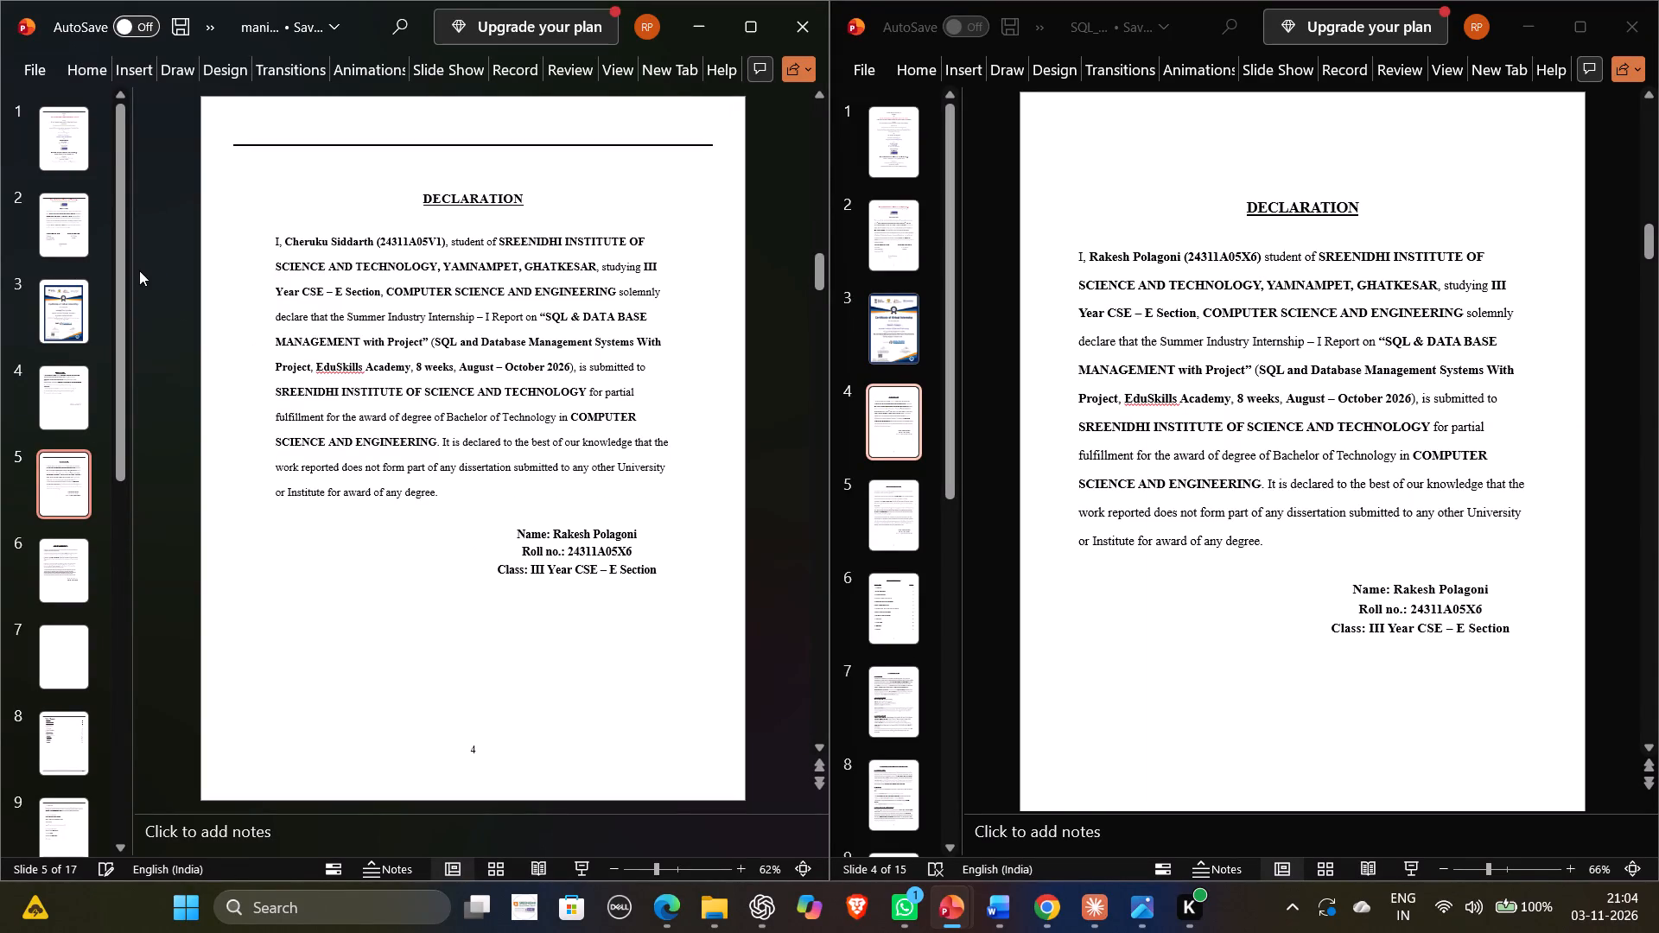
# Replace the quoted title and bracketed course details in slide 5's declaration with the cover title "Data Base Management Systems & SQL Virtual Internship", without quotation marks.
pyautogui.click(79, 168)
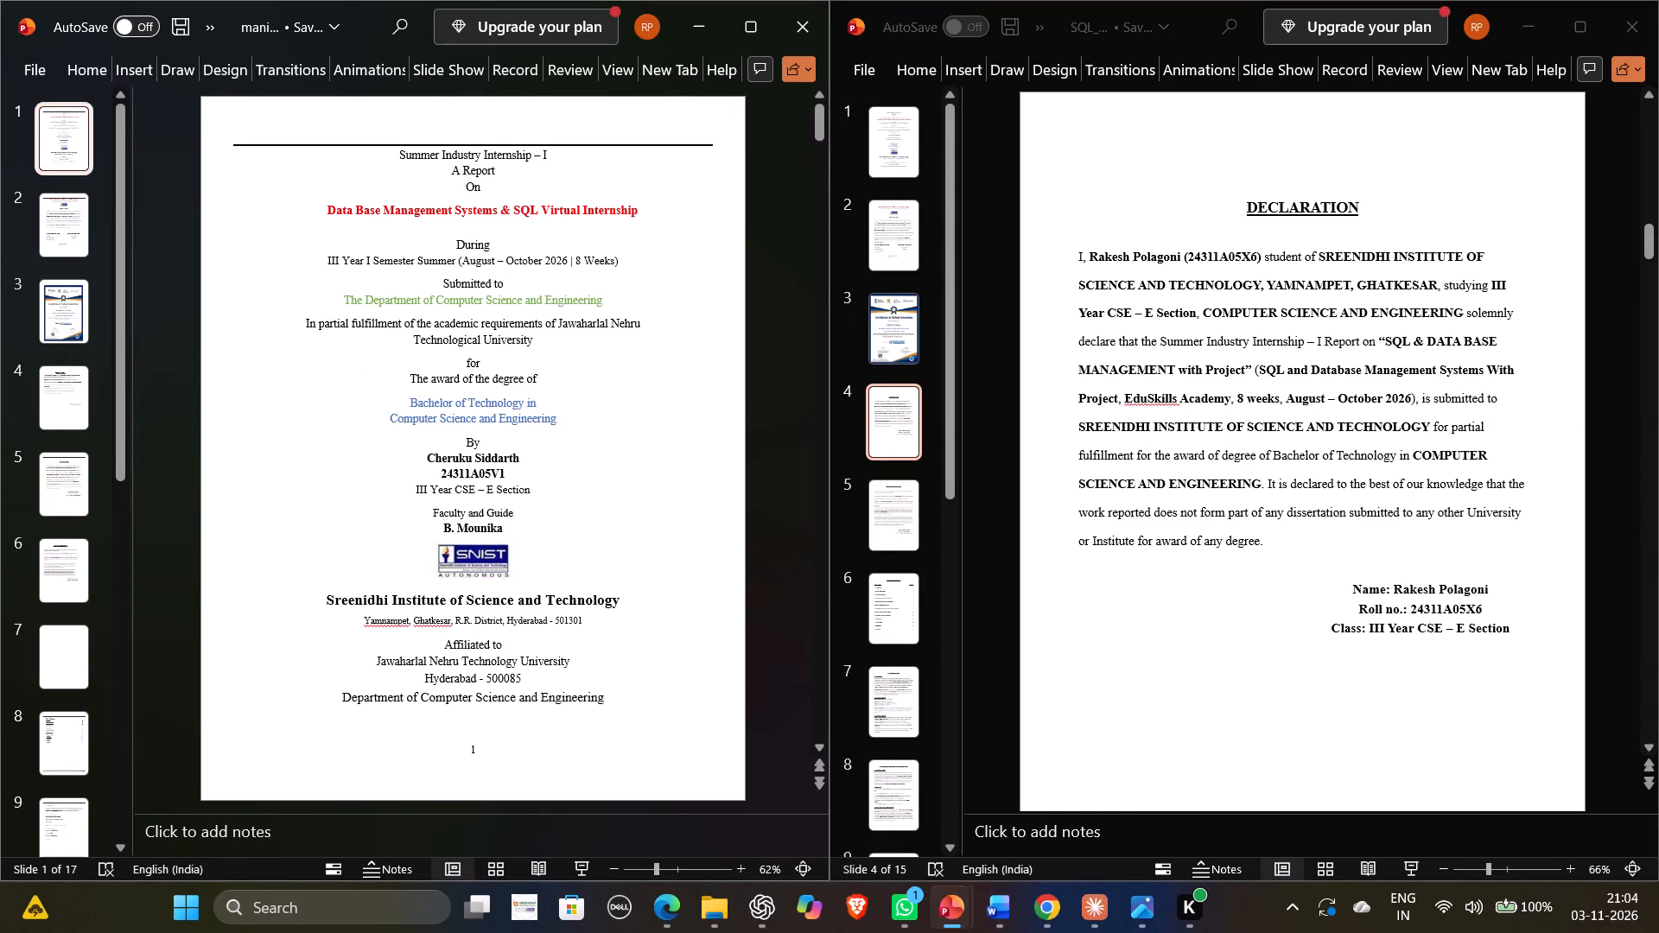
pyautogui.moveTo(328, 207); pyautogui.dragTo(601, 228)
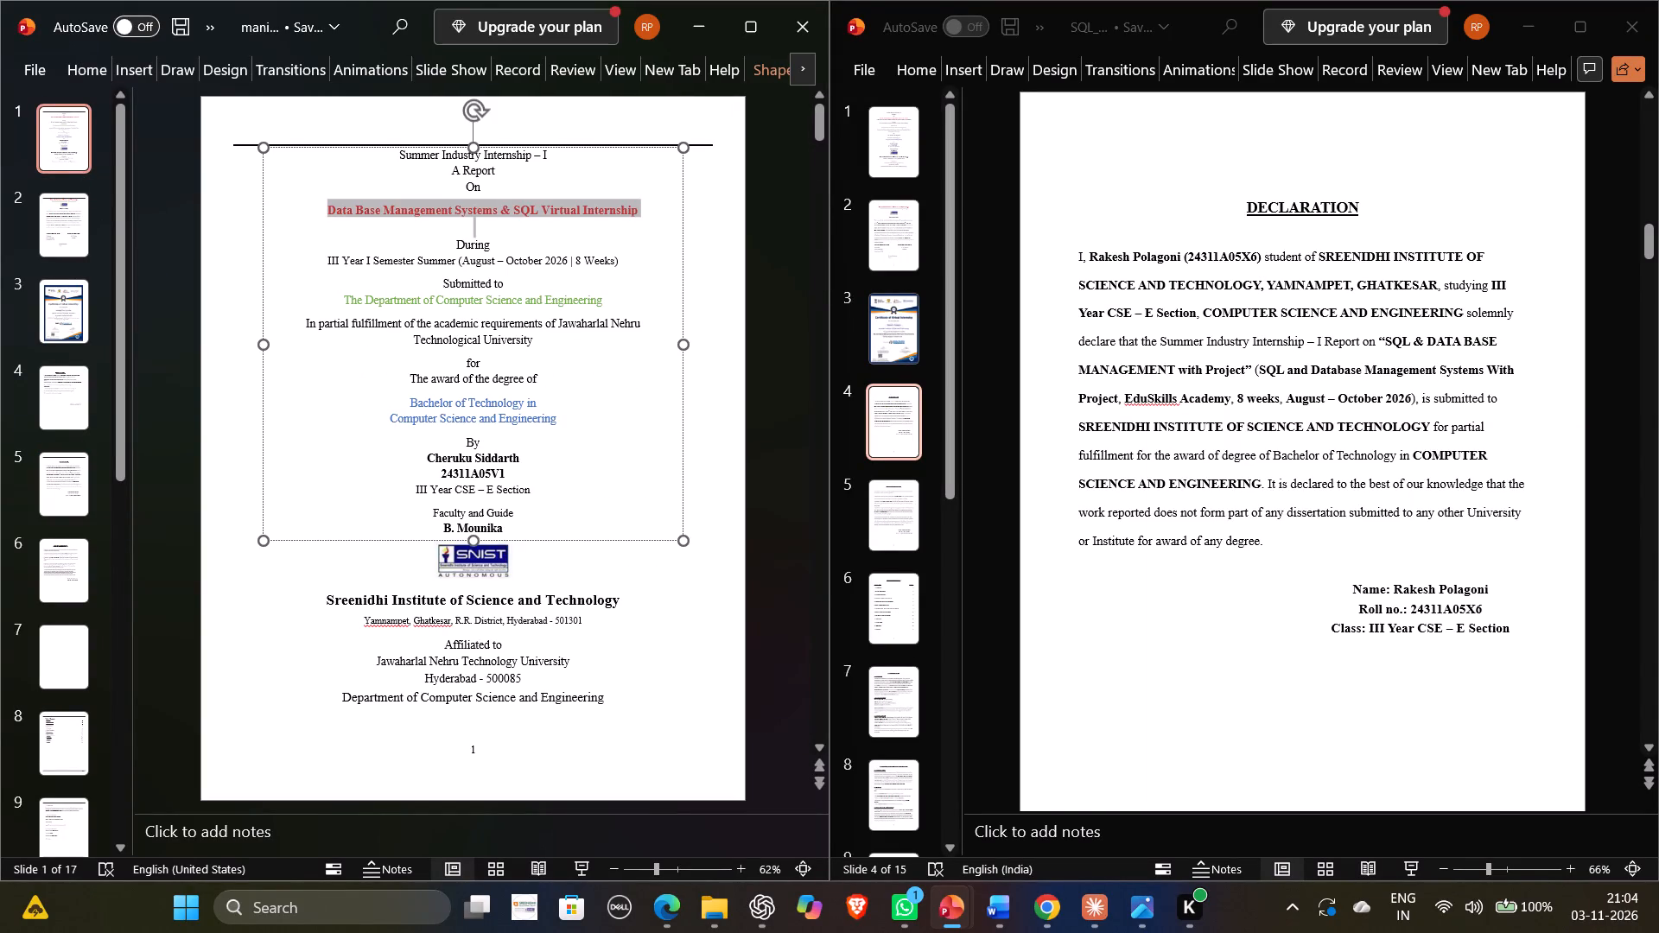
pyautogui.moveTo(601, 228); pyautogui.dragTo(639, 212)
pyautogui.hotkey('ctrl', 'c')
pyautogui.click(69, 516)
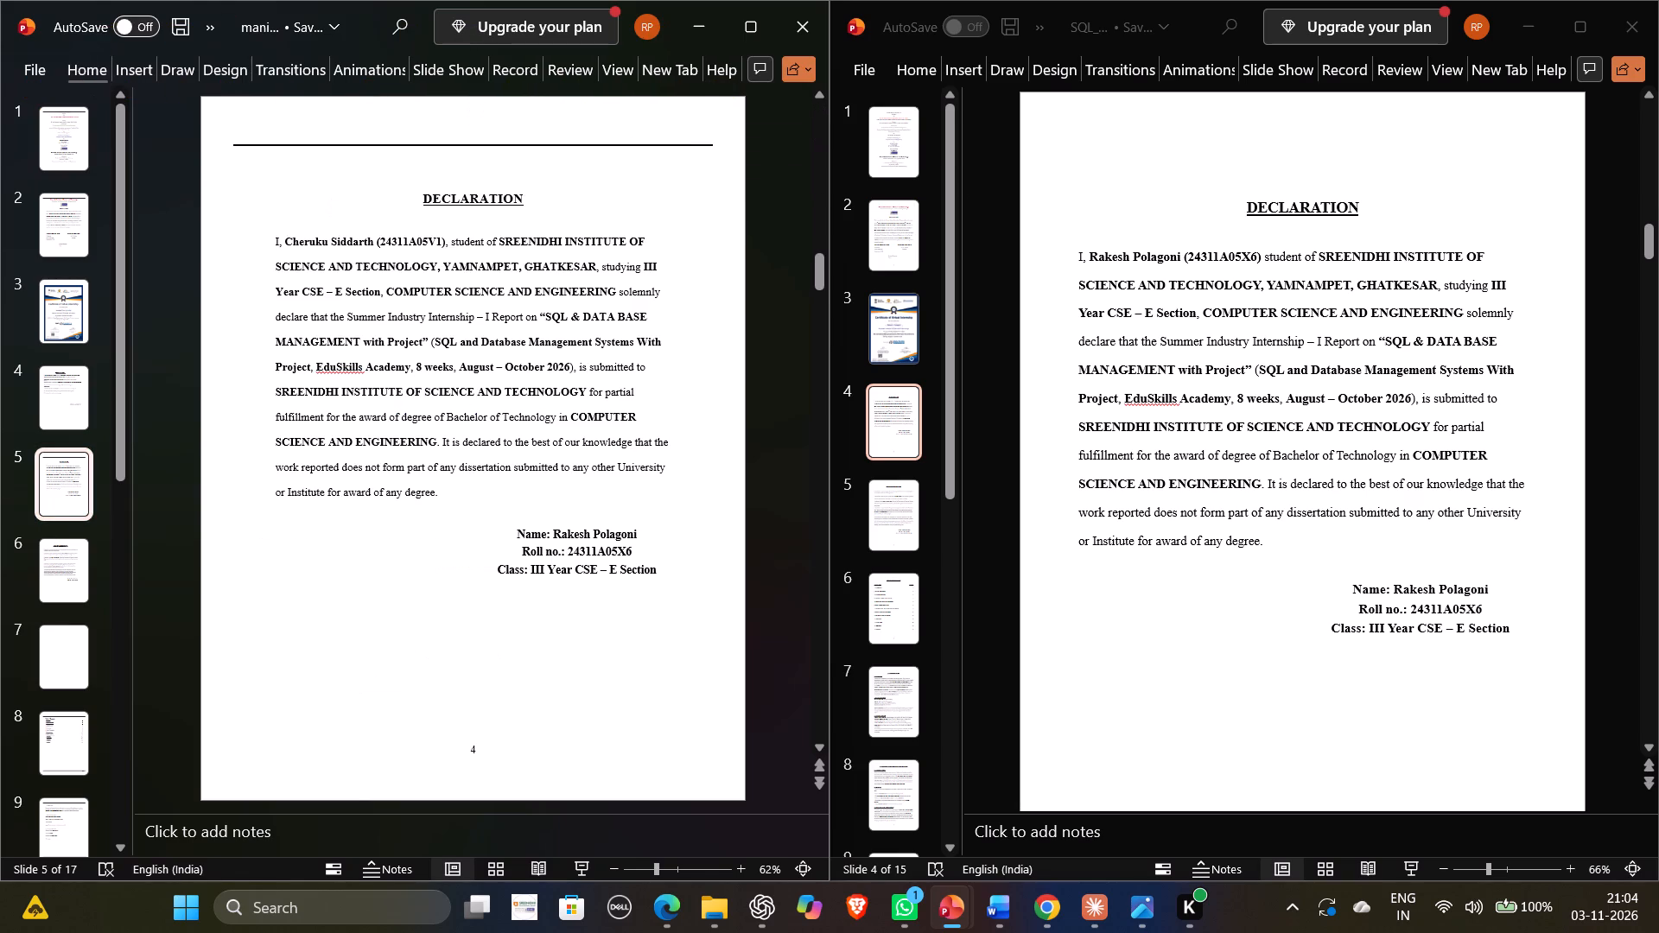
pyautogui.moveTo(545, 317); pyautogui.dragTo(550, 330)
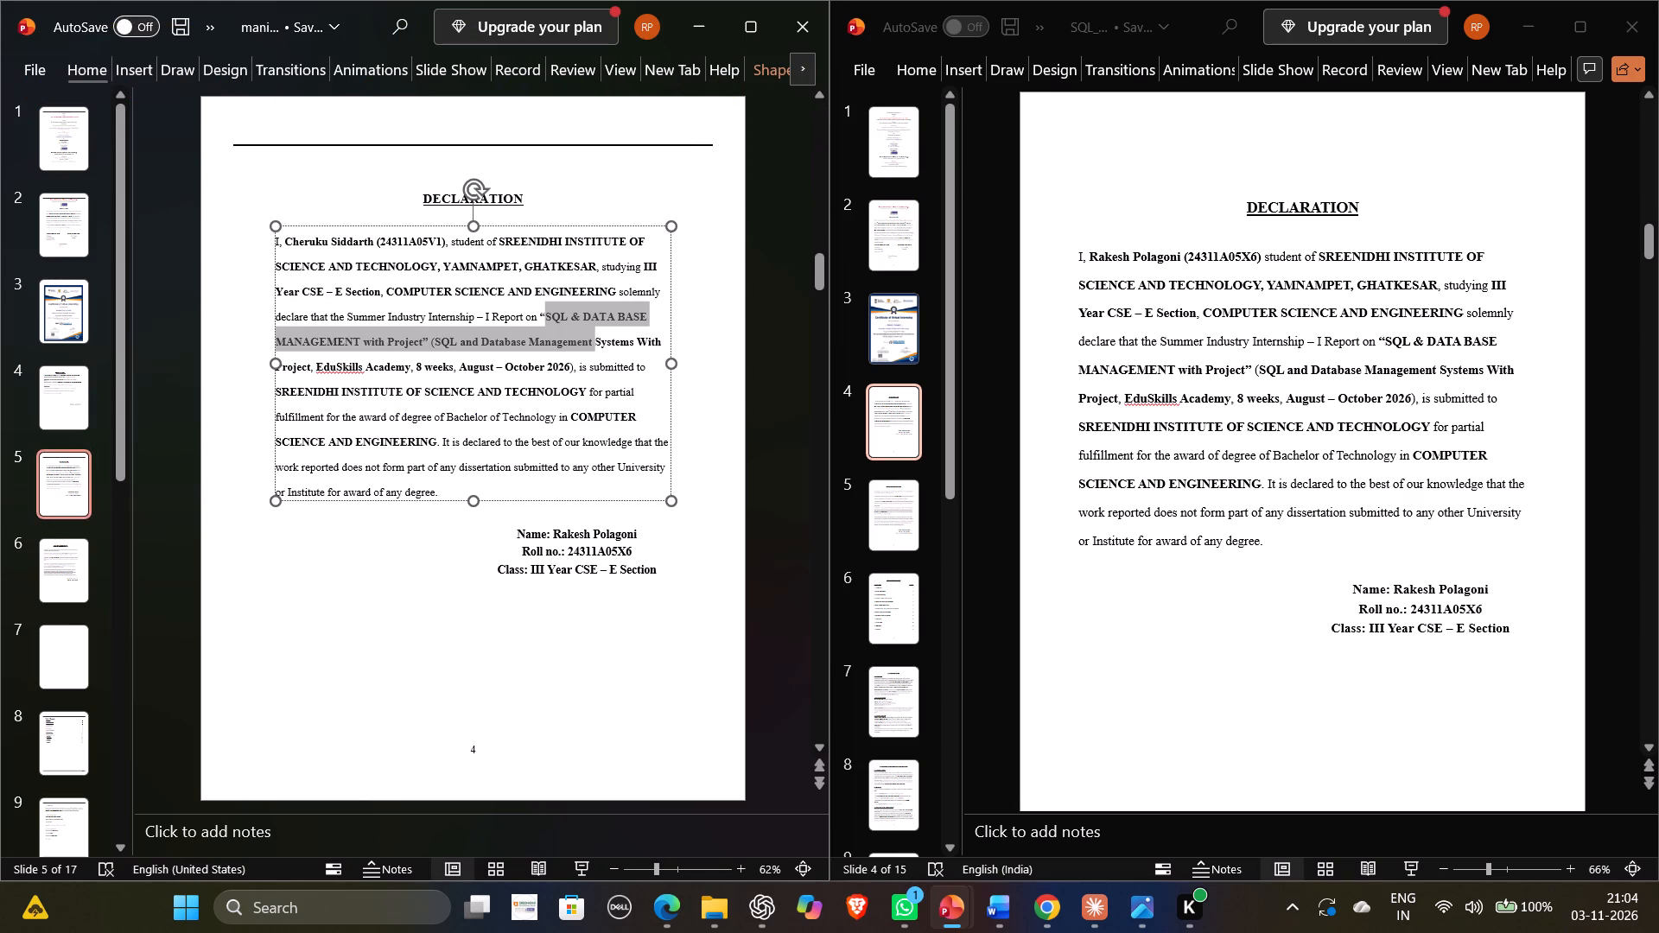
pyautogui.moveTo(550, 330); pyautogui.dragTo(570, 359)
pyautogui.hotkey('ctrl', 'v')
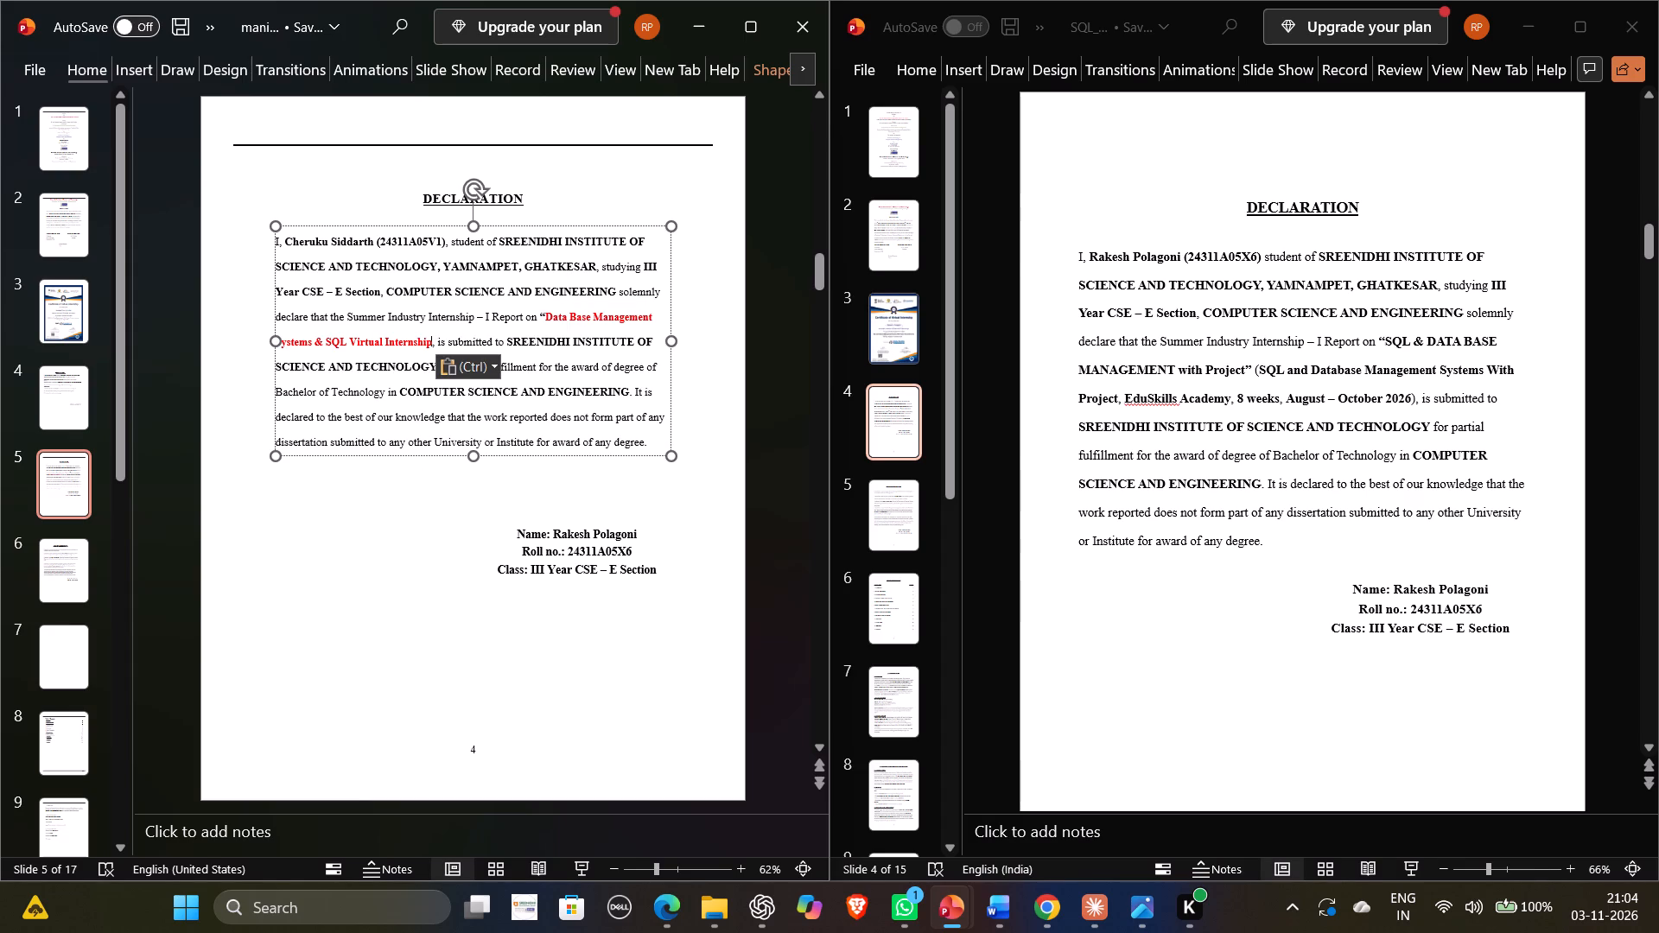
pyautogui.click(546, 312)
pyautogui.press('BackSpace')
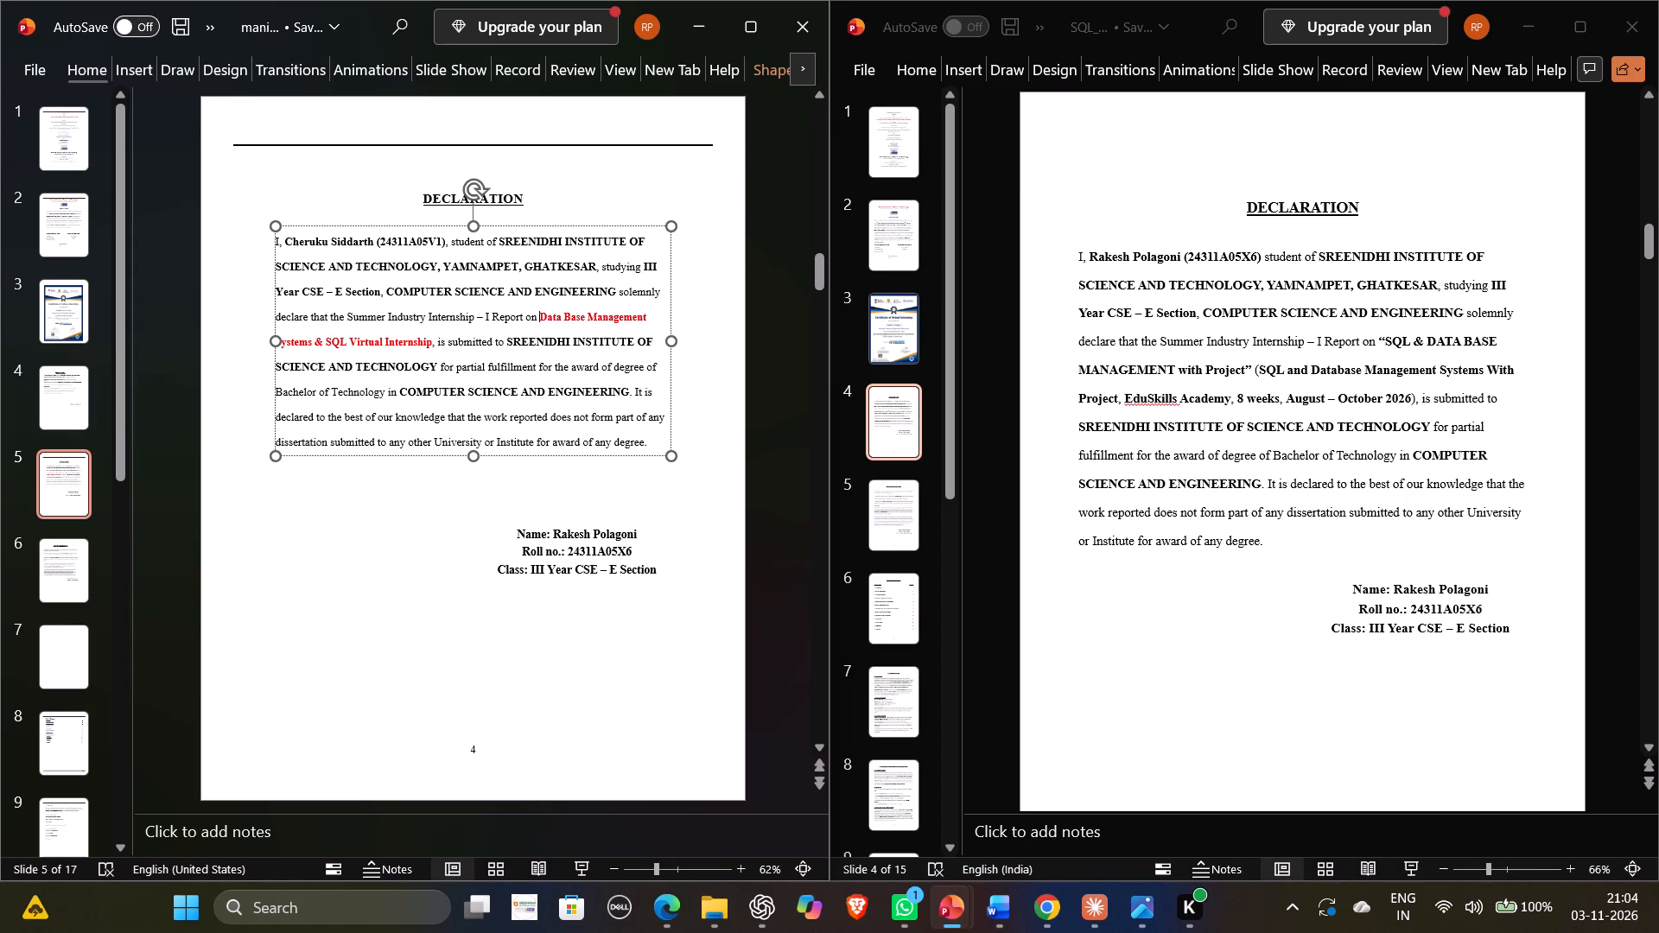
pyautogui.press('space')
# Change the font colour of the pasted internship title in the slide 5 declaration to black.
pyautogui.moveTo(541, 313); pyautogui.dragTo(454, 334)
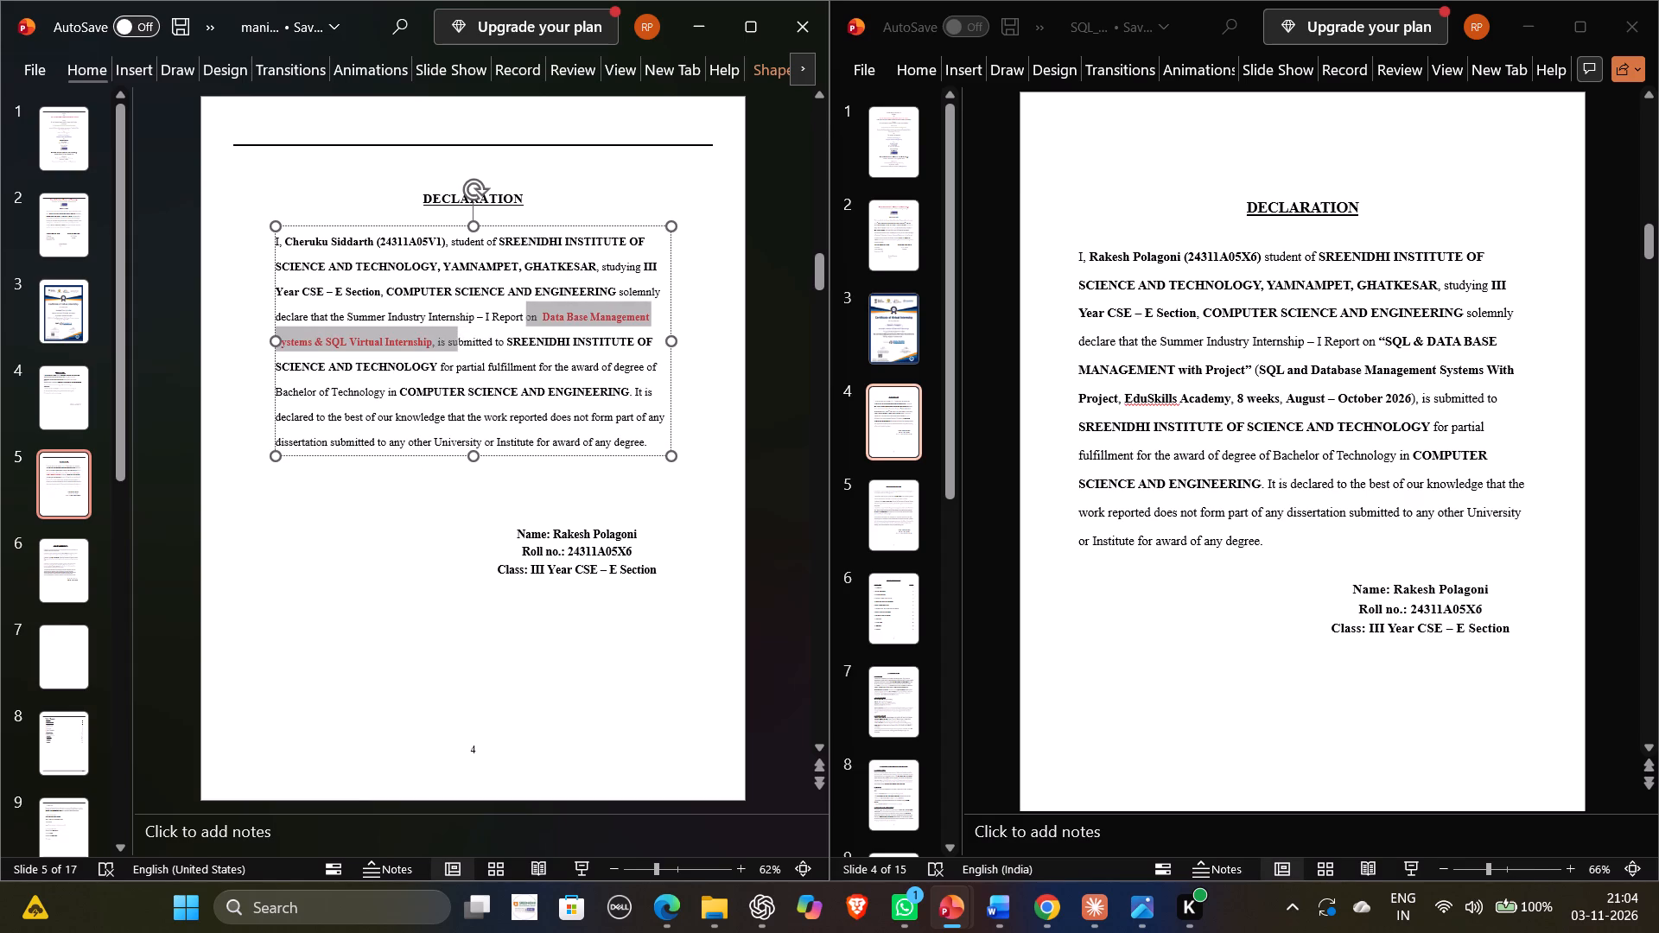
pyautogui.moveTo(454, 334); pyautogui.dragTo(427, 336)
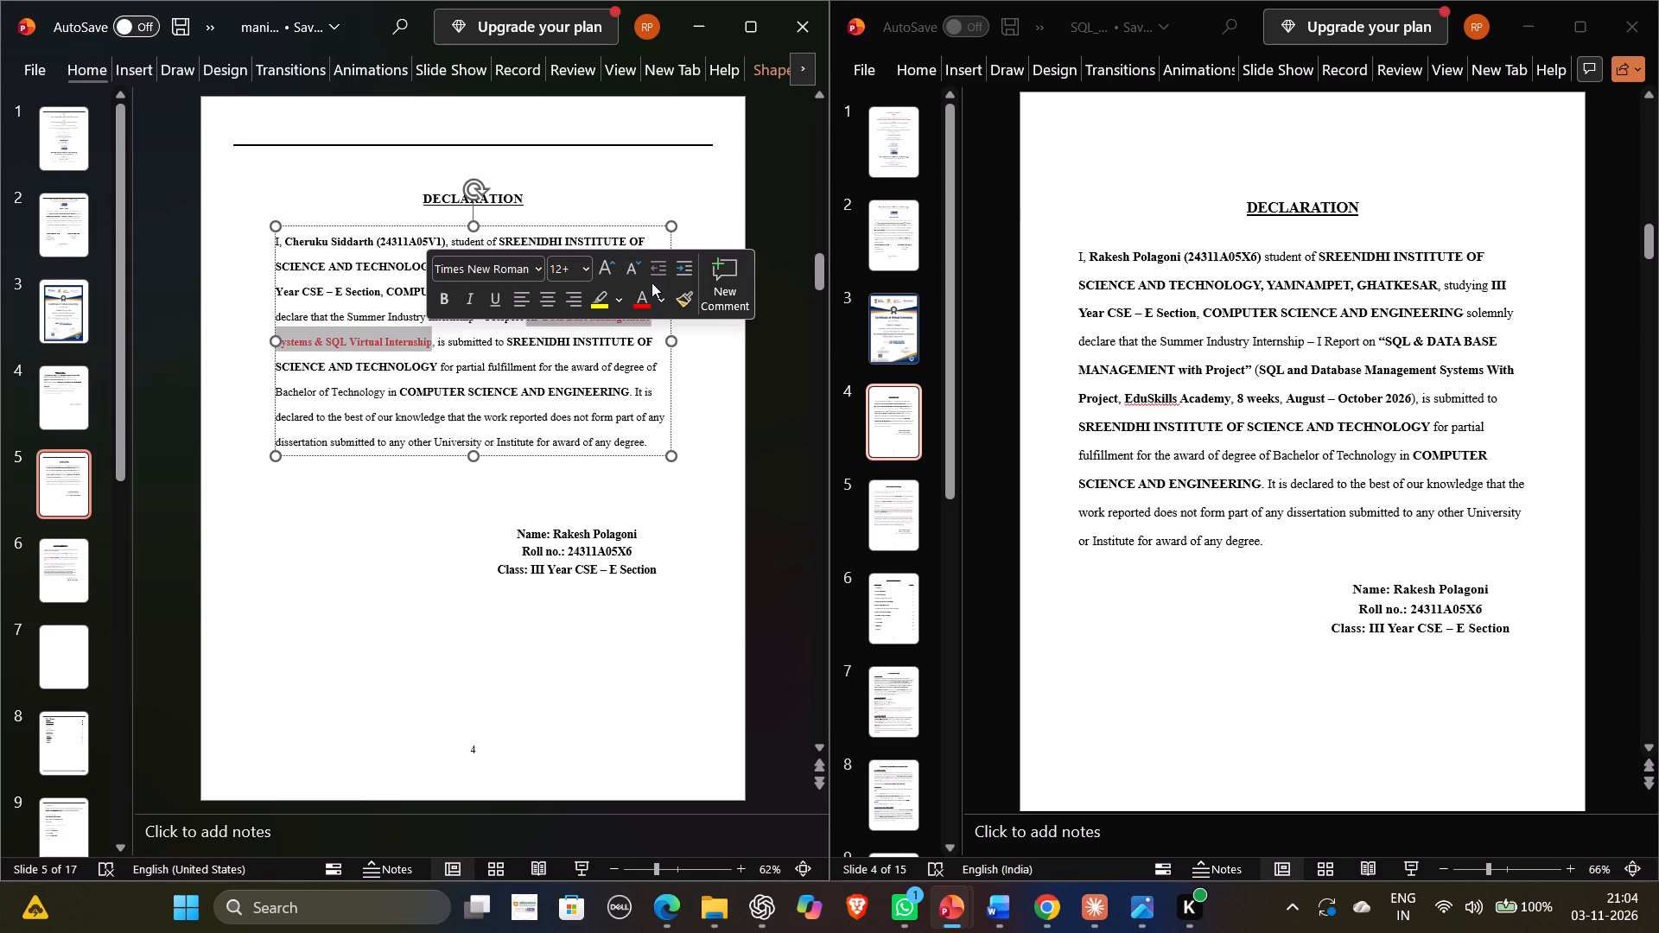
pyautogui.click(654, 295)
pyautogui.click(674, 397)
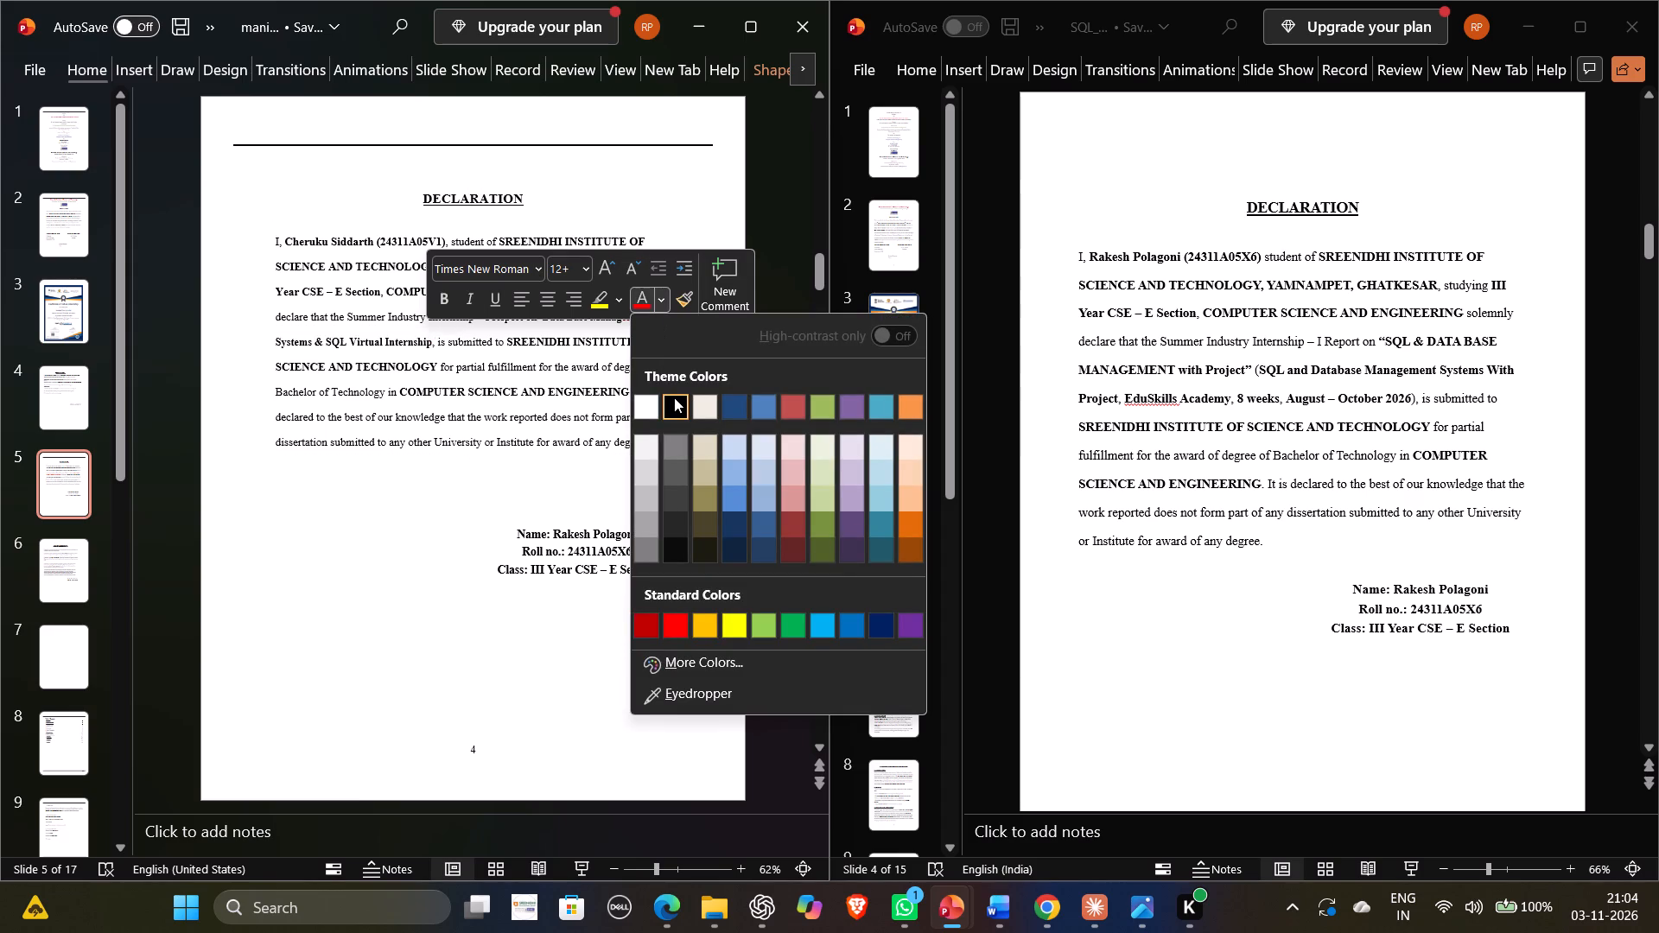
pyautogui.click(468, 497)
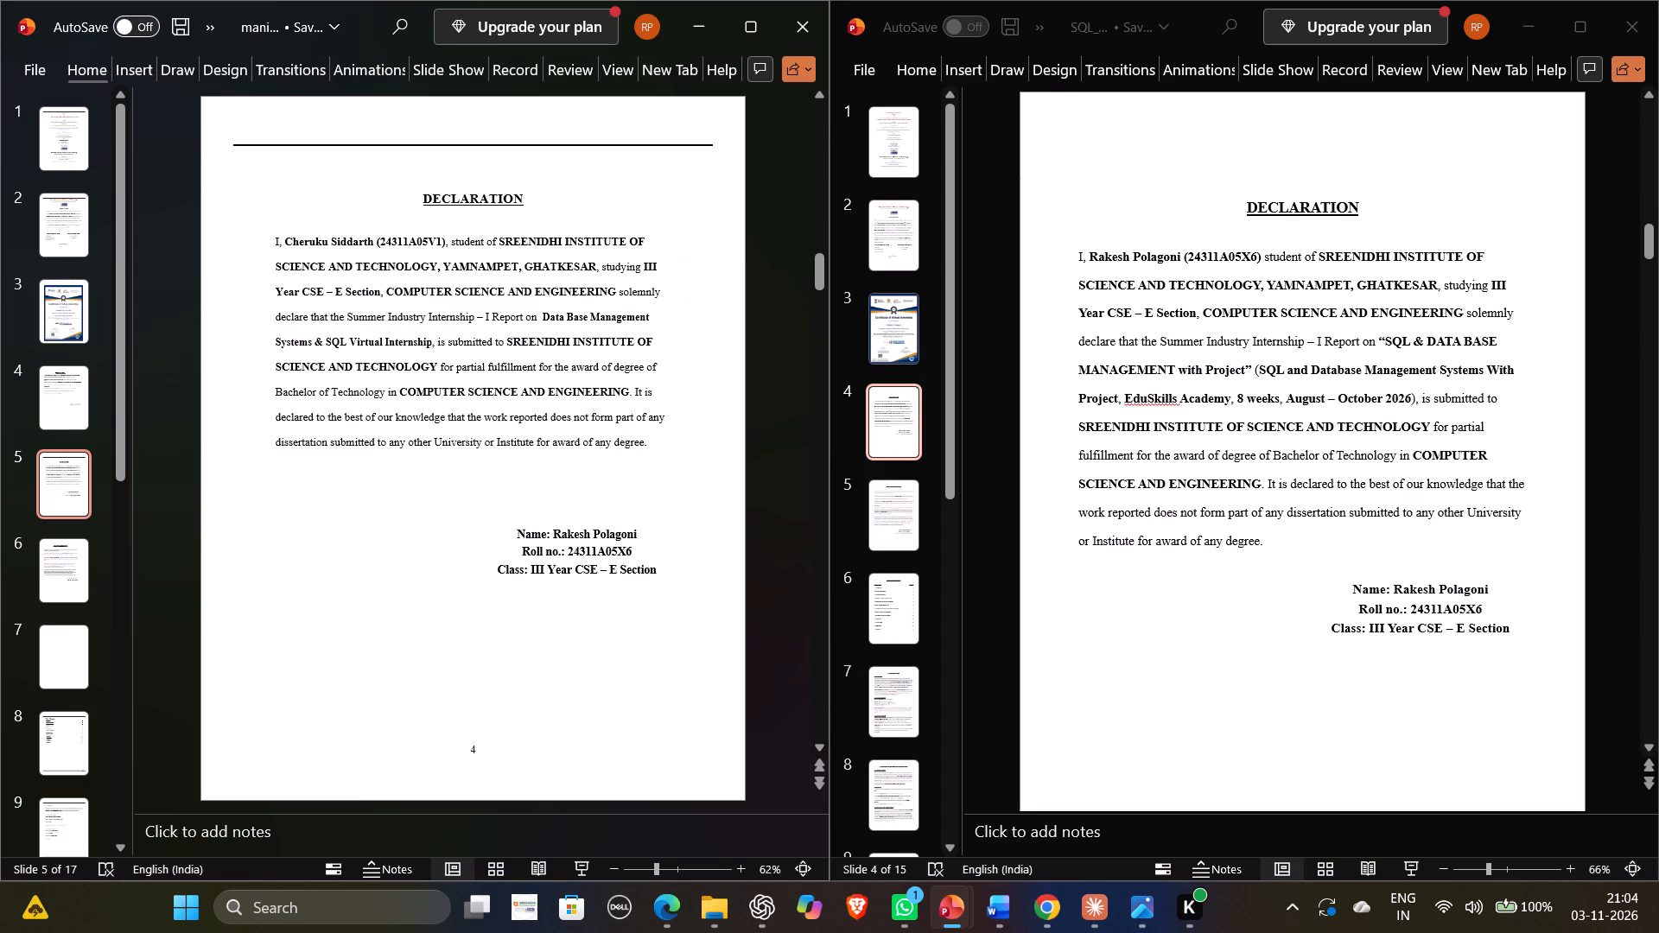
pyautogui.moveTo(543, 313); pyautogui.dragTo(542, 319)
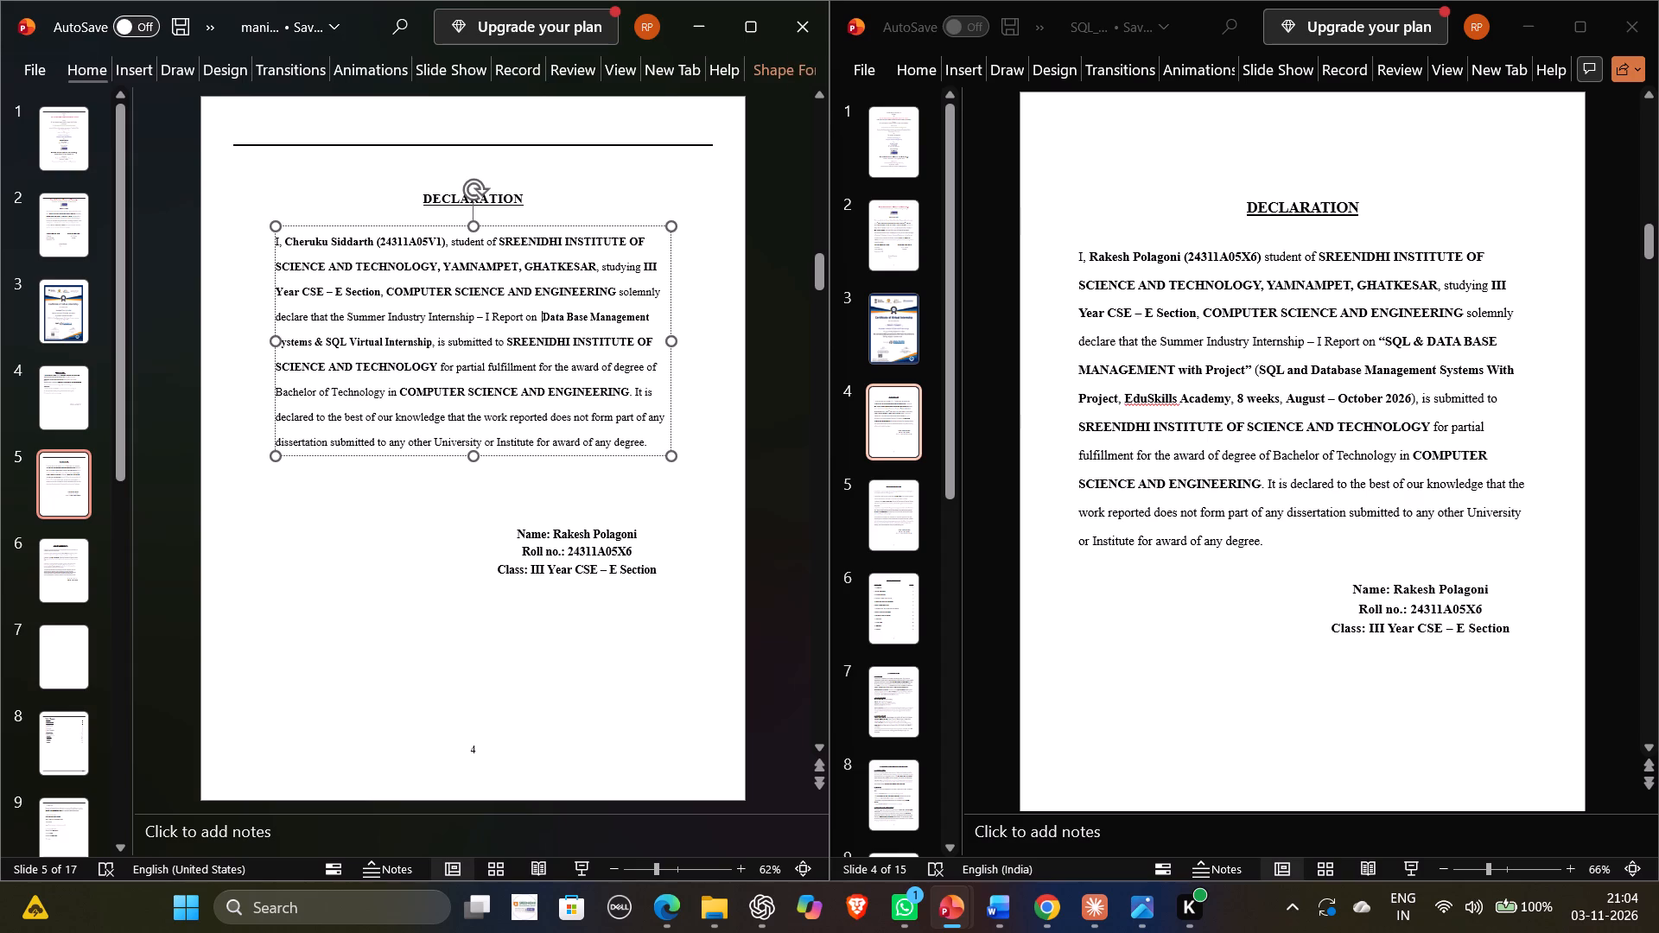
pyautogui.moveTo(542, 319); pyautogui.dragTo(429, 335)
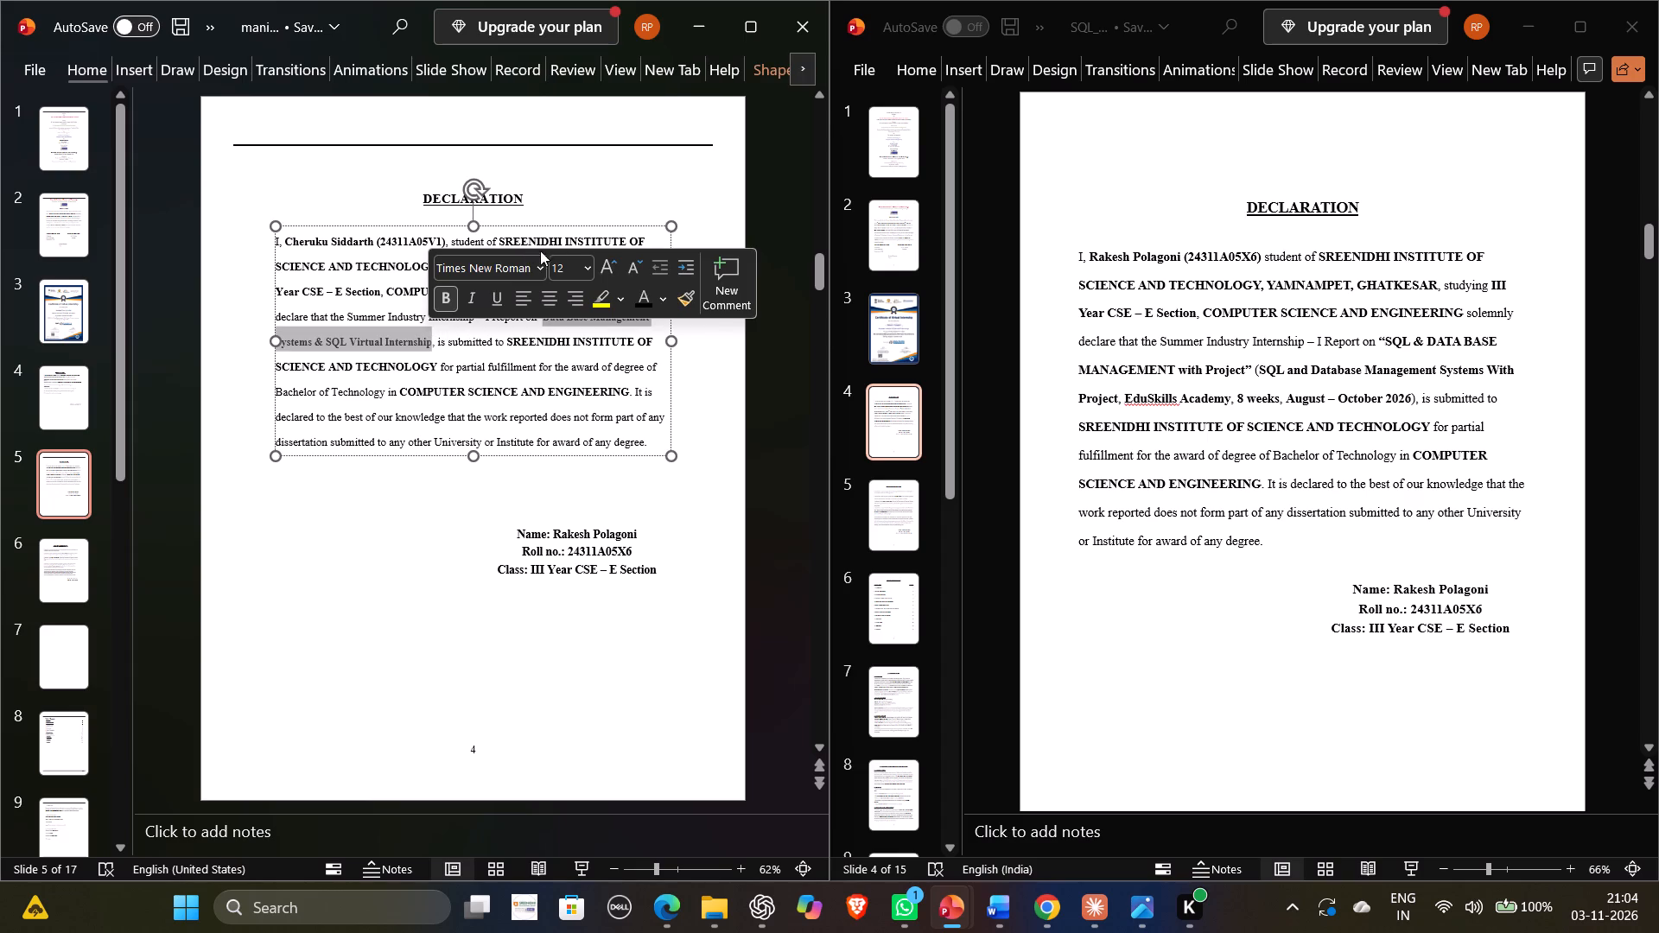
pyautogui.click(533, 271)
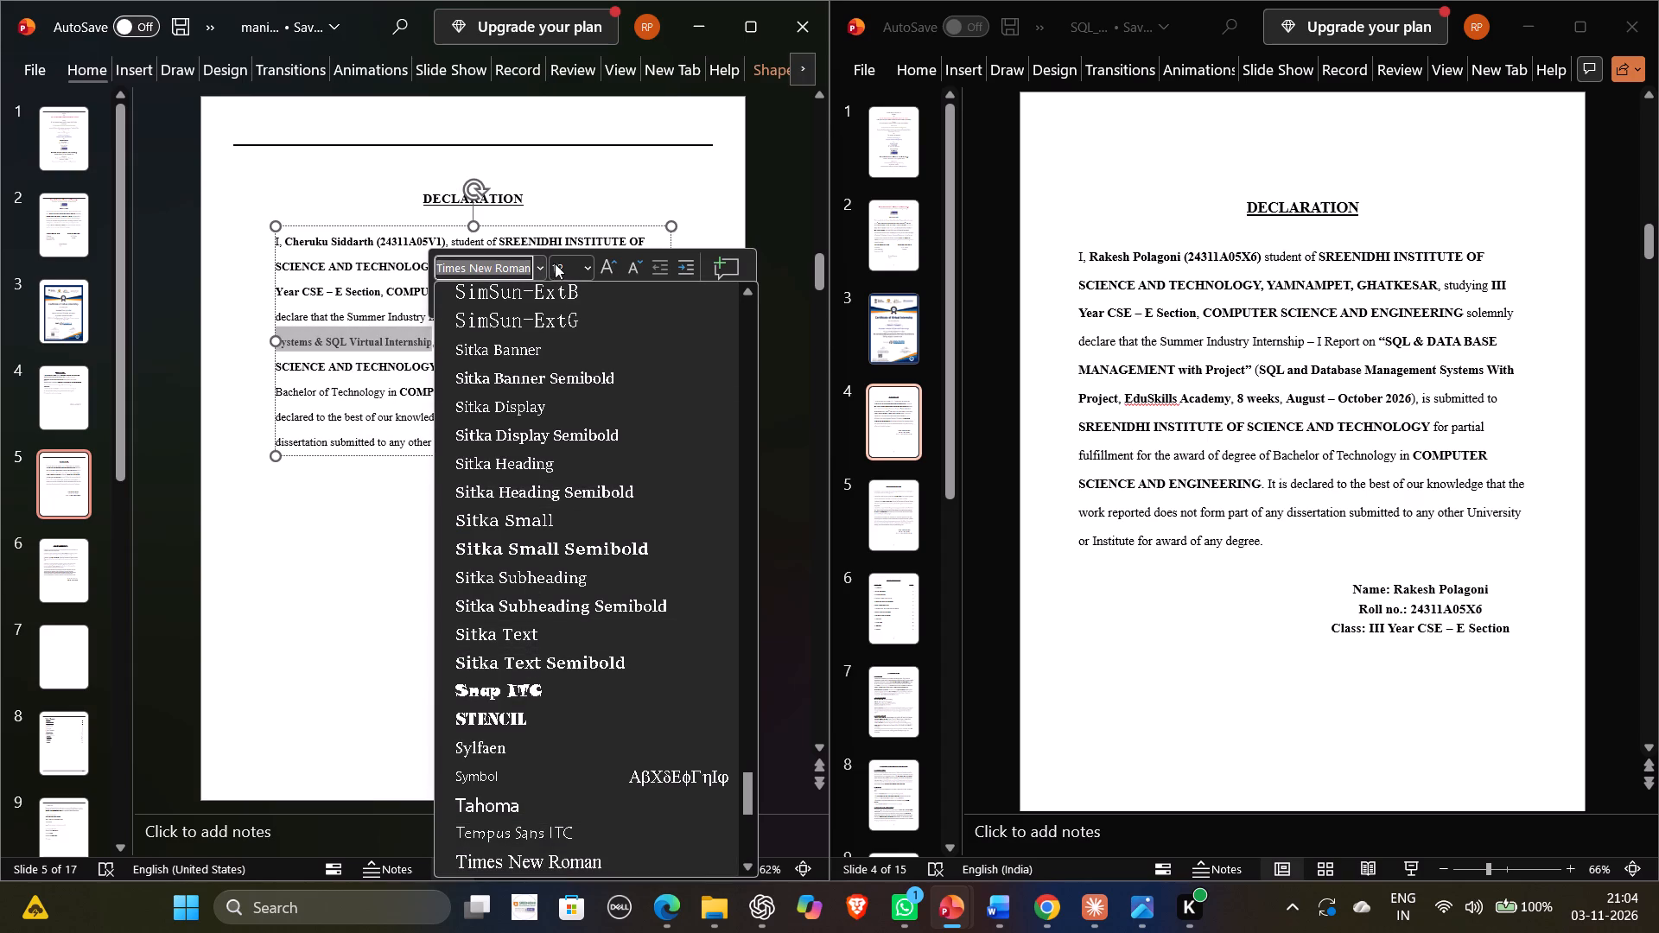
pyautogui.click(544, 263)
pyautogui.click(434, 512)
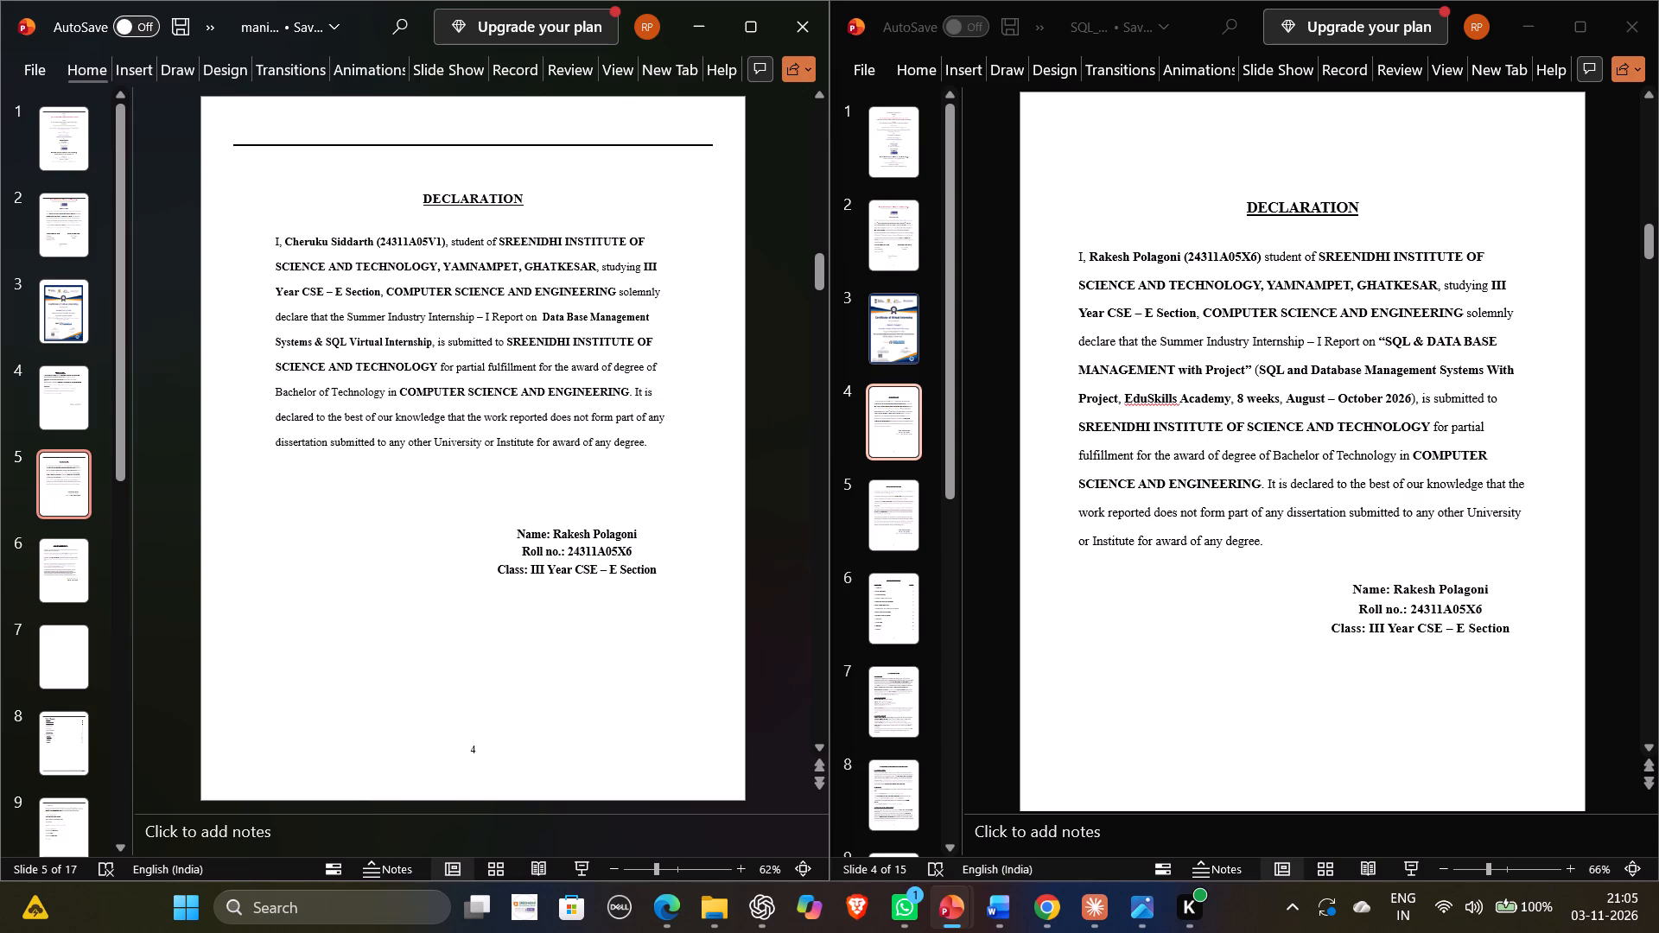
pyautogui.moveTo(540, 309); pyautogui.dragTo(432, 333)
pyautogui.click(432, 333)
# Copy the project title "MERN FULLSTACK DEVELOPMENT WITH PROJECT" from the certificate paragraph on slide 2.
pyautogui.click(93, 141)
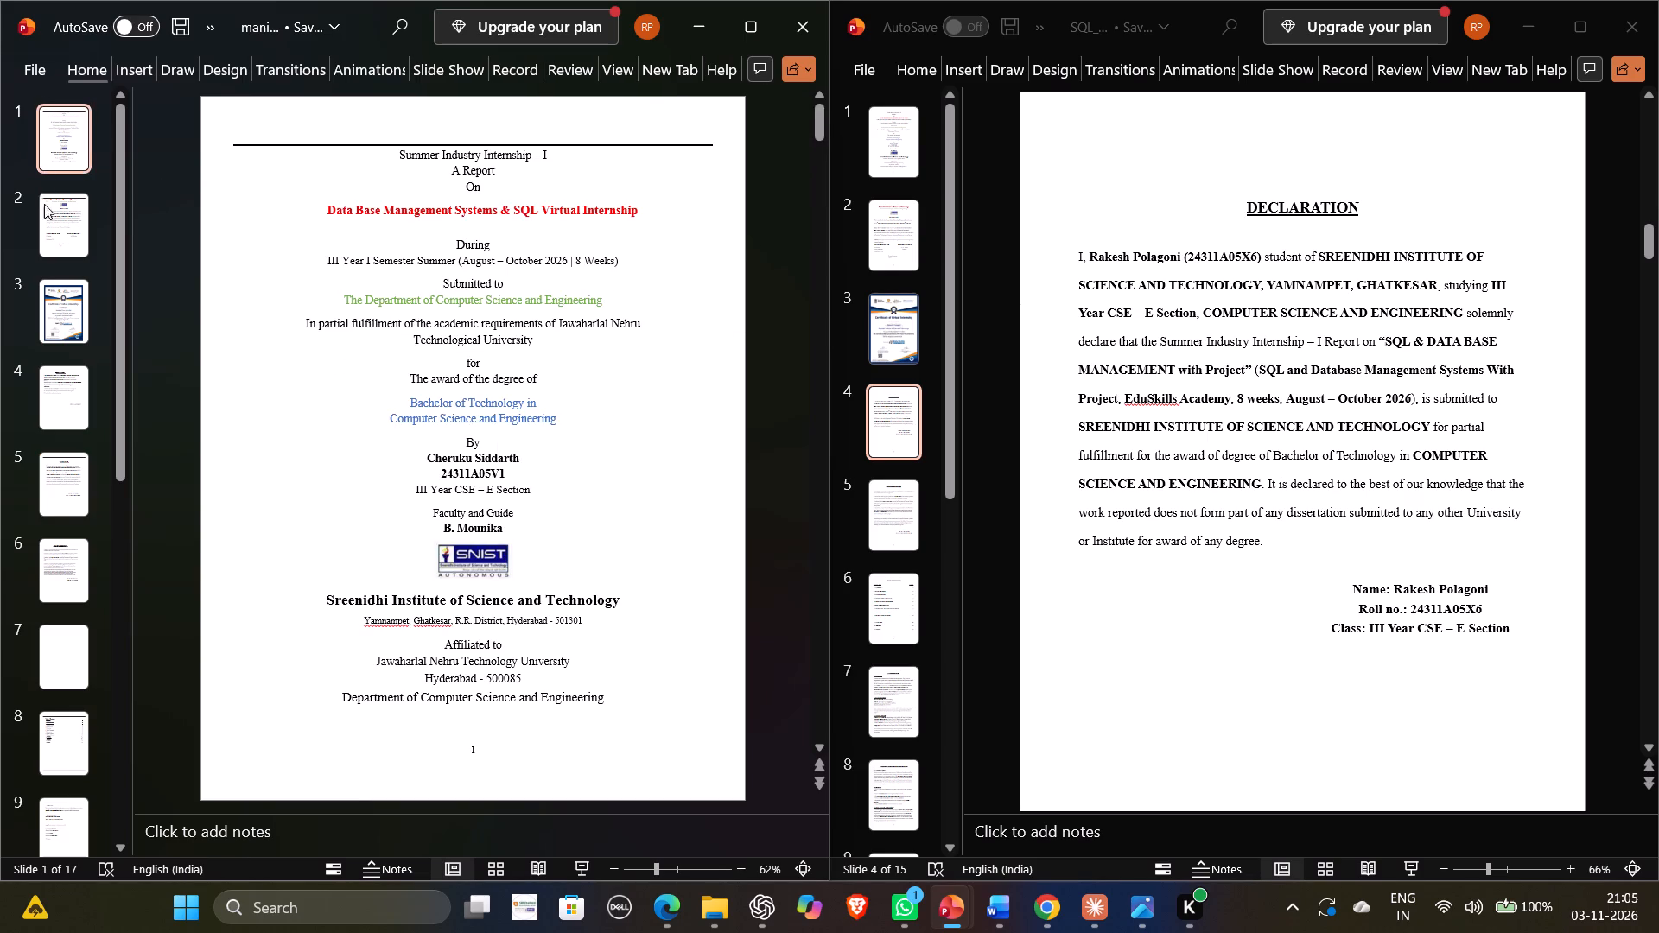
pyautogui.click(47, 210)
pyautogui.click(53, 145)
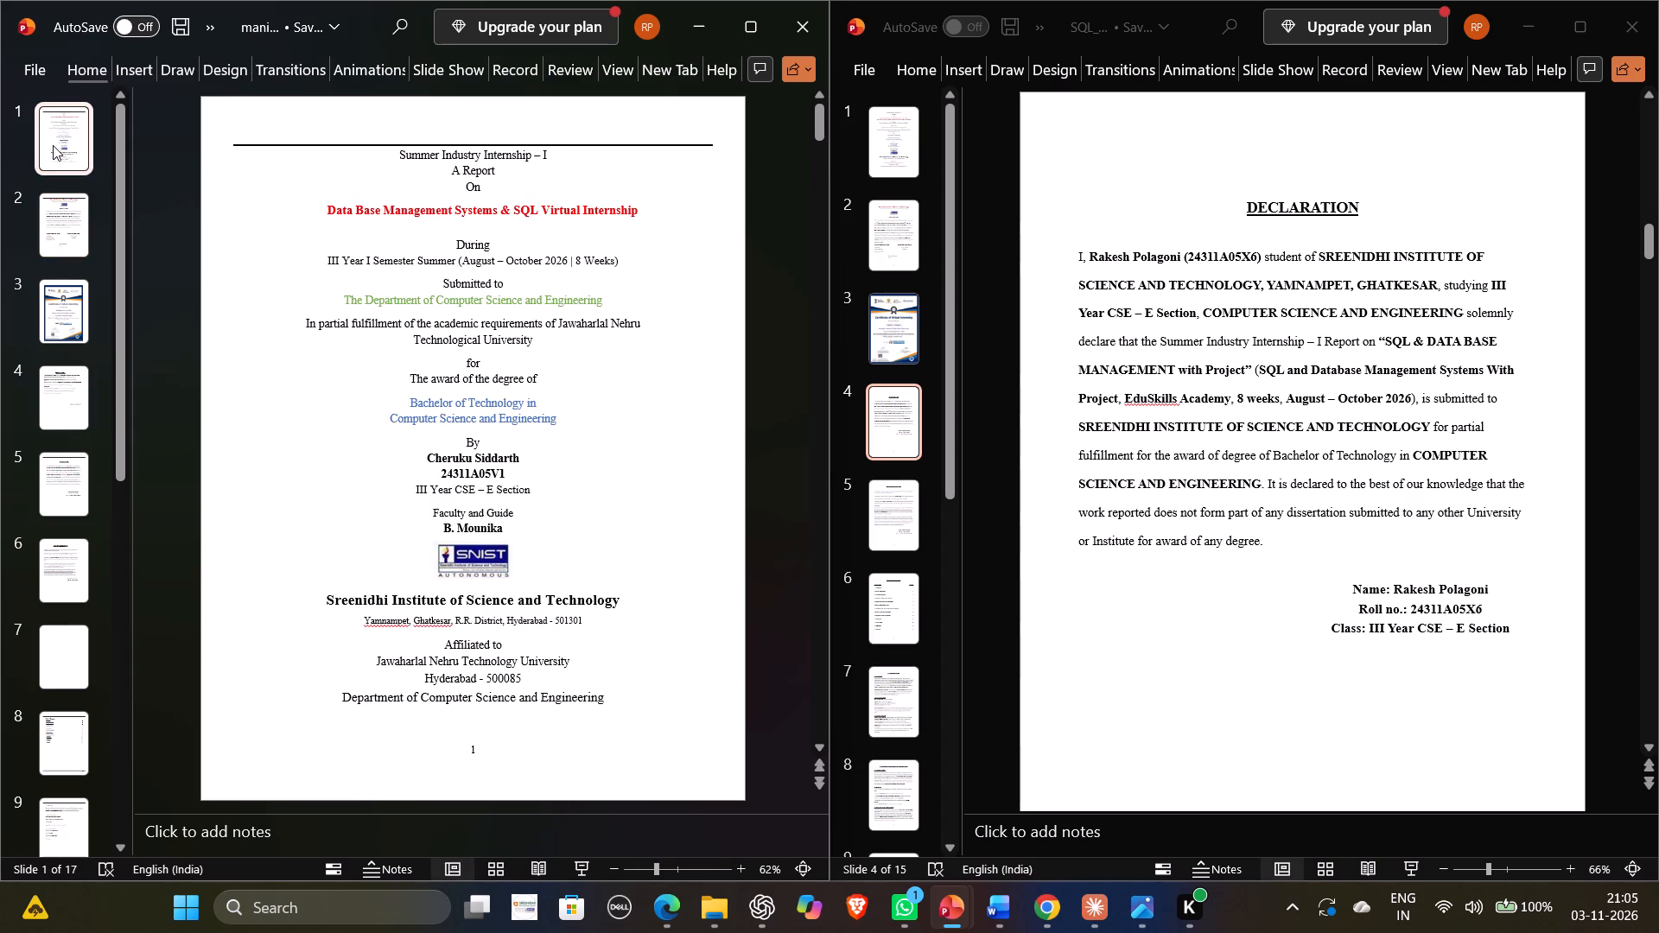
pyautogui.click(59, 199)
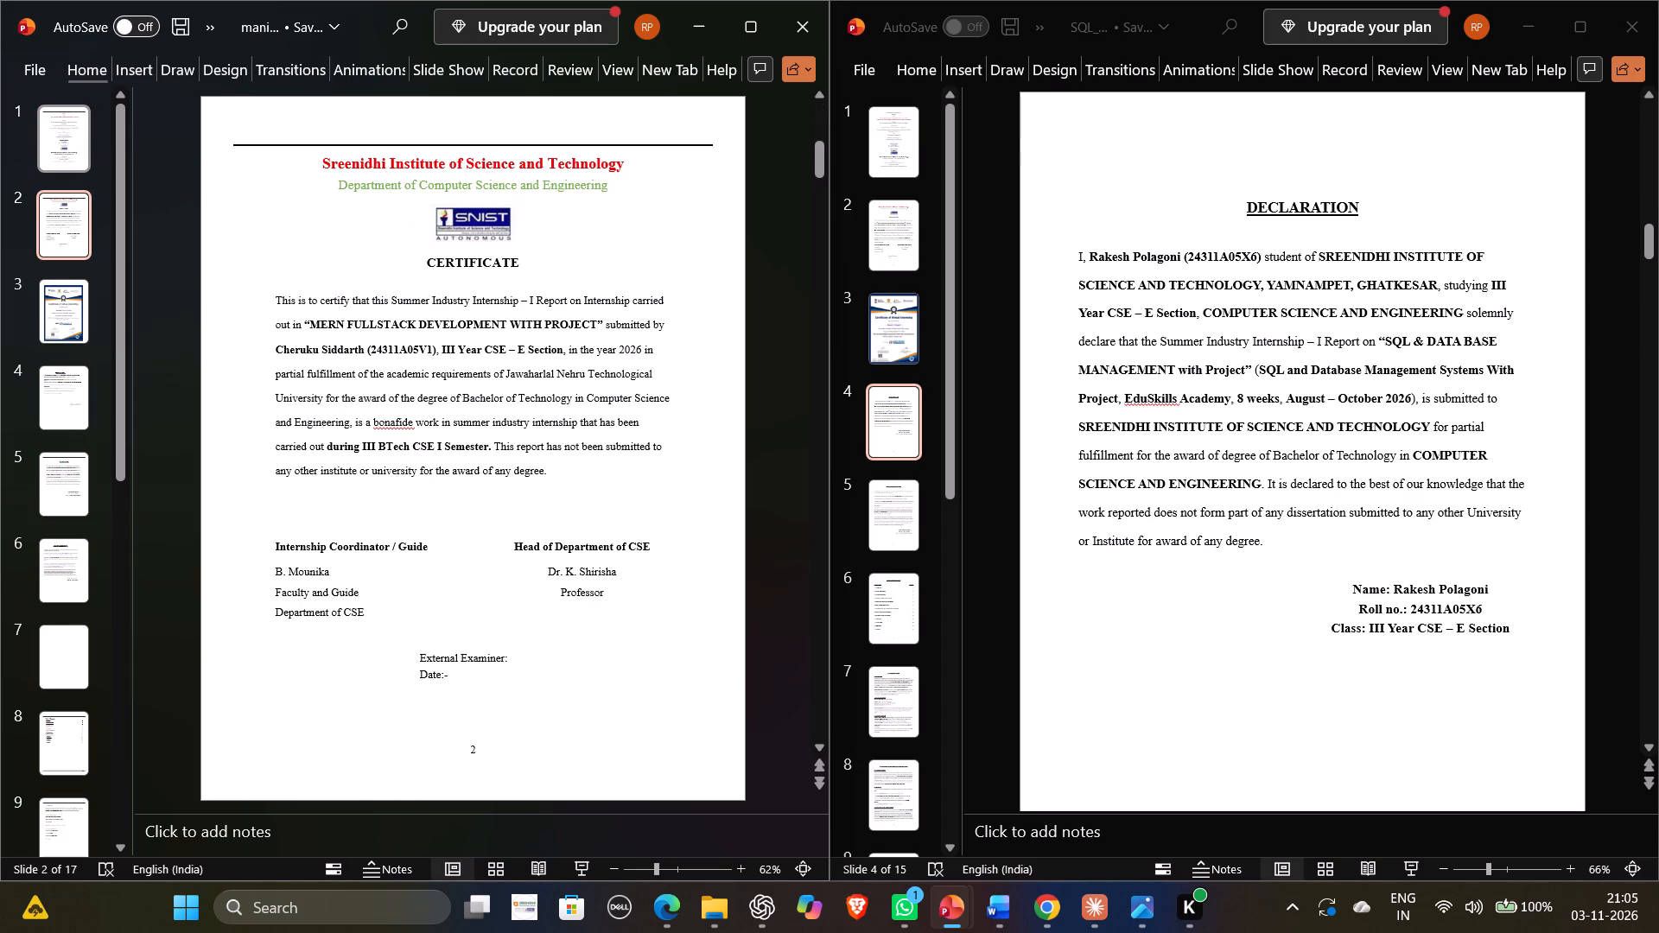
pyautogui.moveTo(309, 324); pyautogui.dragTo(578, 315)
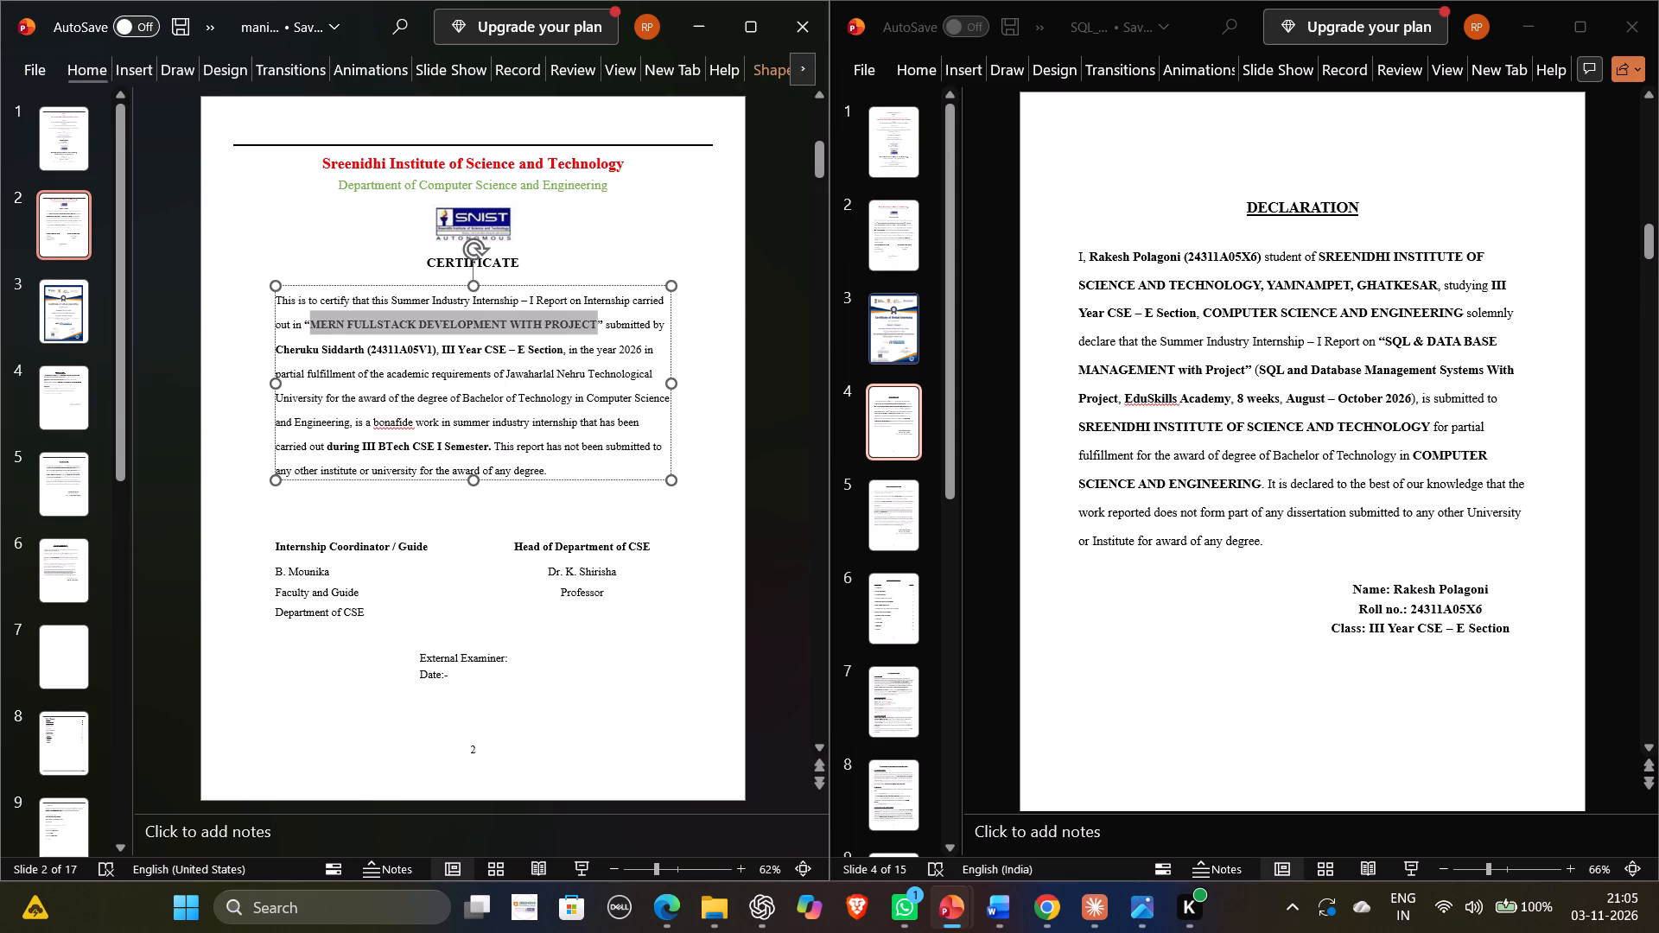
pyautogui.hotkey('ctrl', 'c')
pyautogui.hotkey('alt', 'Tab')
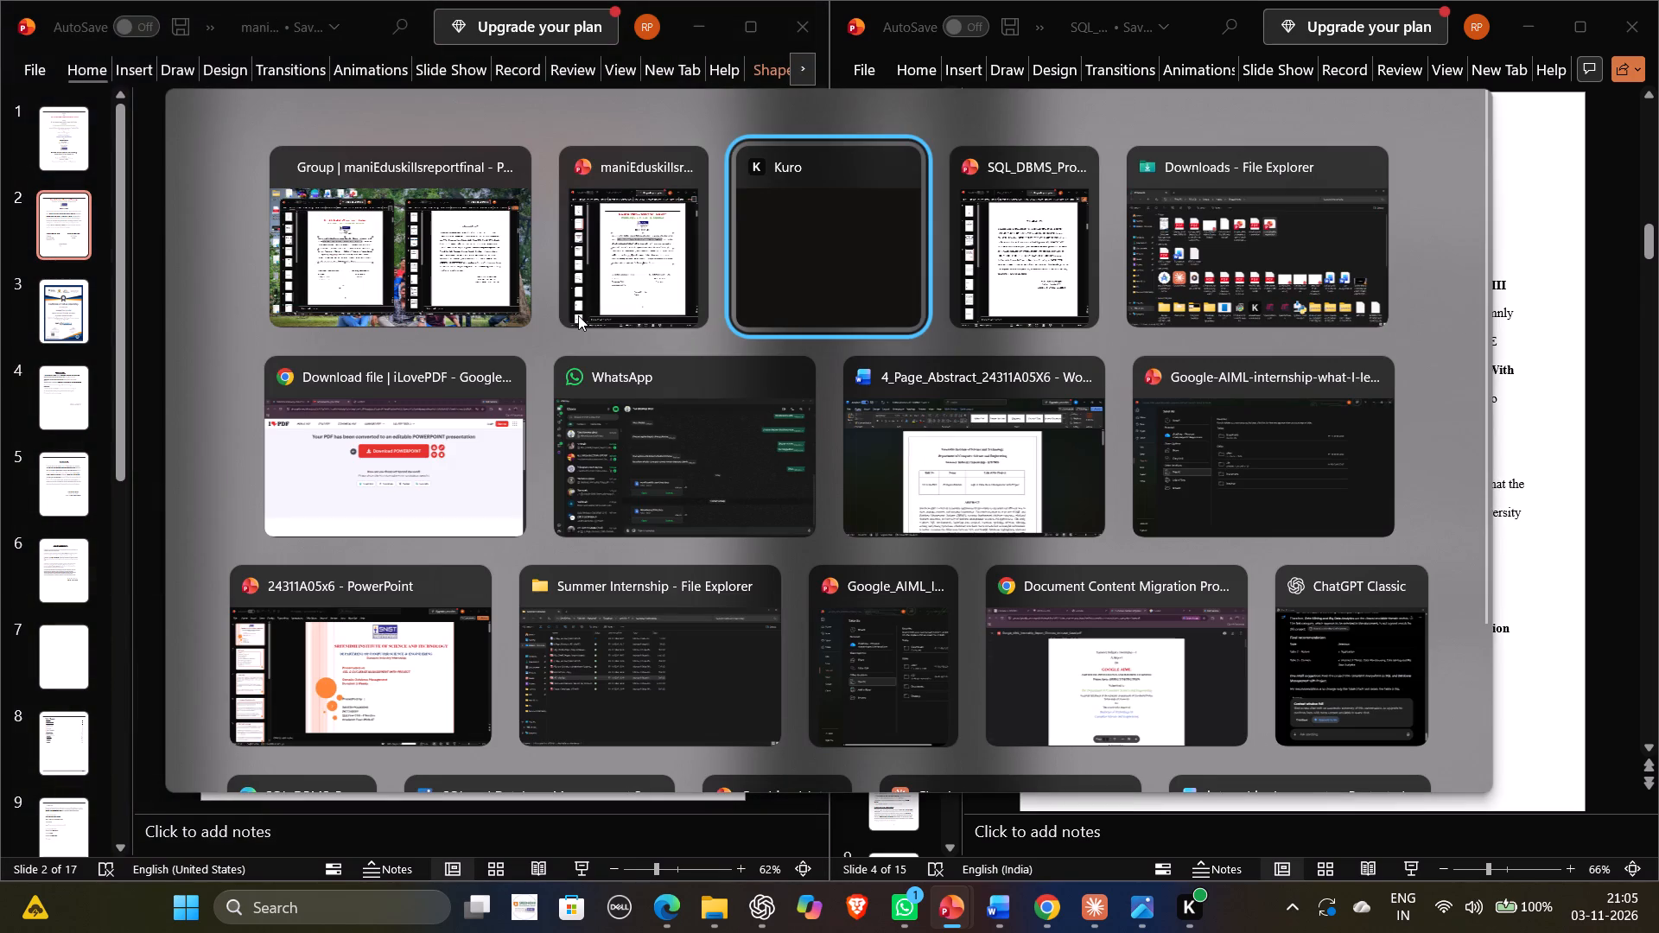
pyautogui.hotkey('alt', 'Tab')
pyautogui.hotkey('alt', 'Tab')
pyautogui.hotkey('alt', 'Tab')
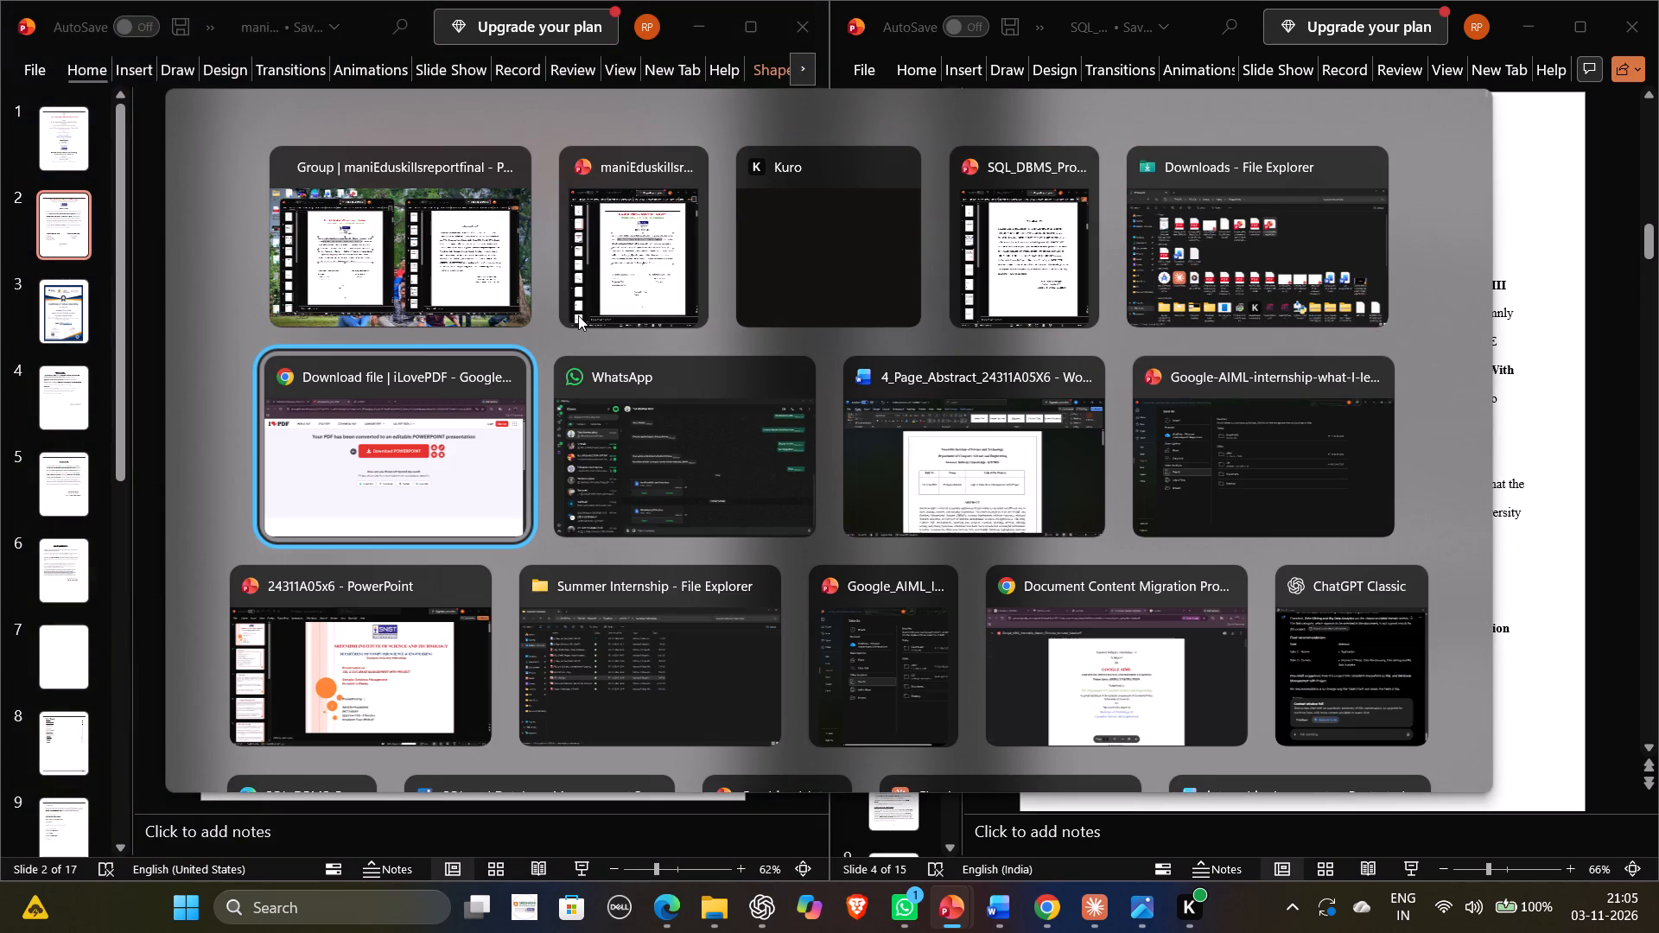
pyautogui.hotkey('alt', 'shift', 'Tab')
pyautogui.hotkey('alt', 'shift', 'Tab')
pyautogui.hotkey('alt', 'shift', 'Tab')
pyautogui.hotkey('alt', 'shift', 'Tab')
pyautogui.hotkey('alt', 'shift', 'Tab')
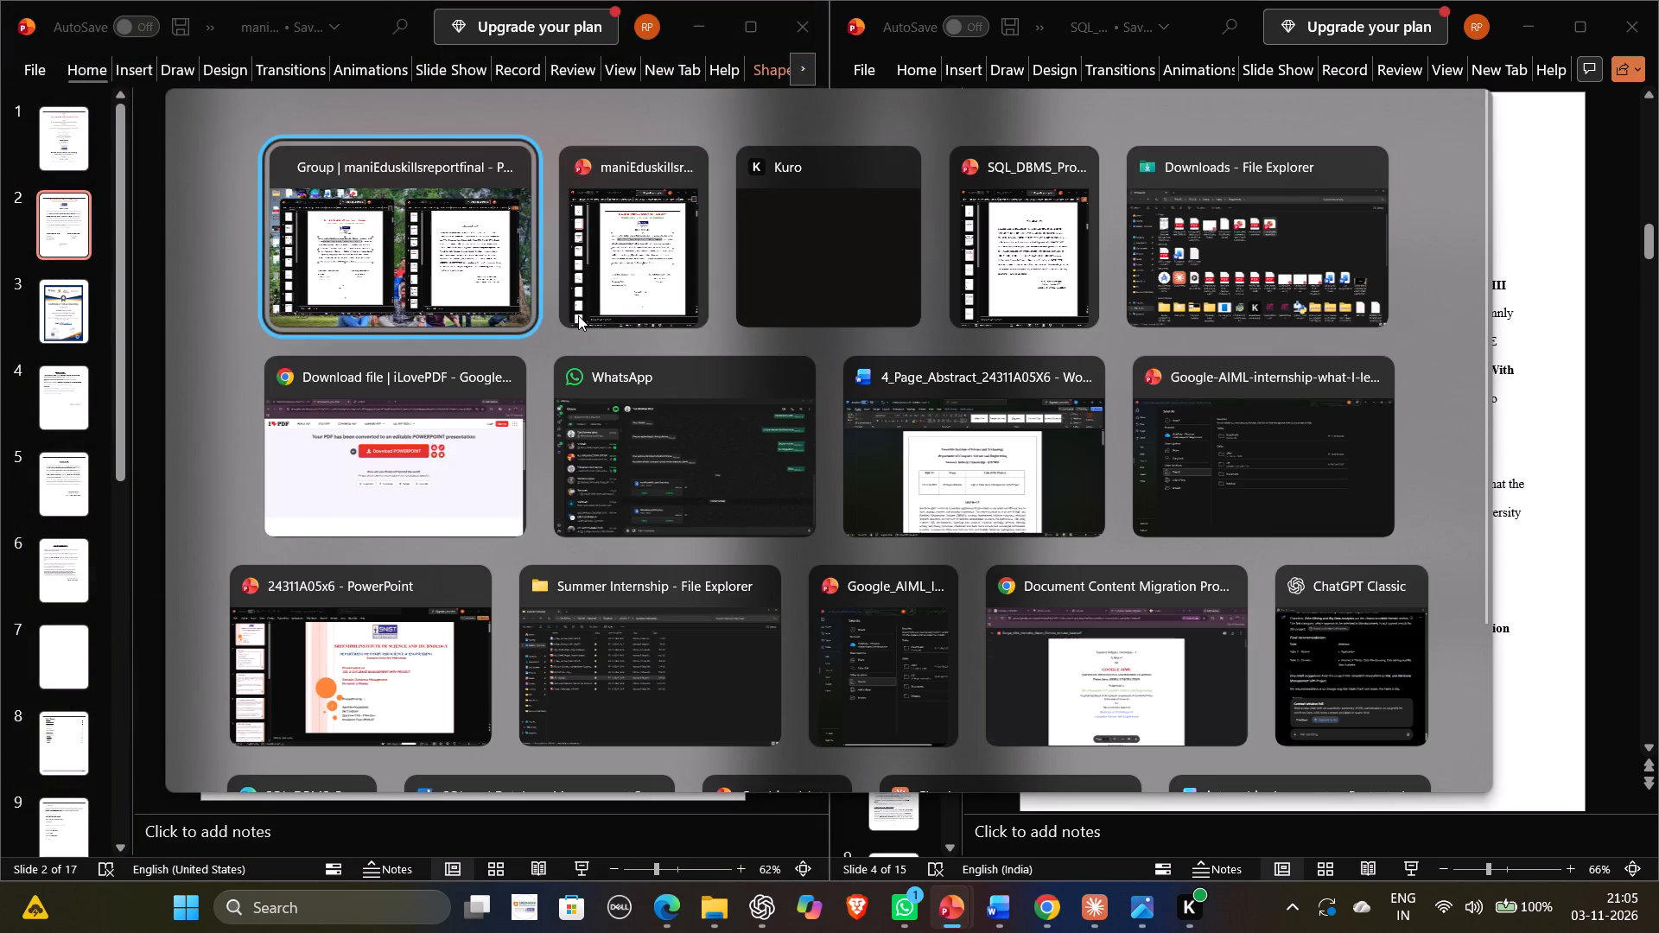
# Replace the internship title in the slide 5 declaration with the copied "MERN FULLSTACK DEVELOPMENT WITH PROJECT".
pyautogui.click(35, 487)
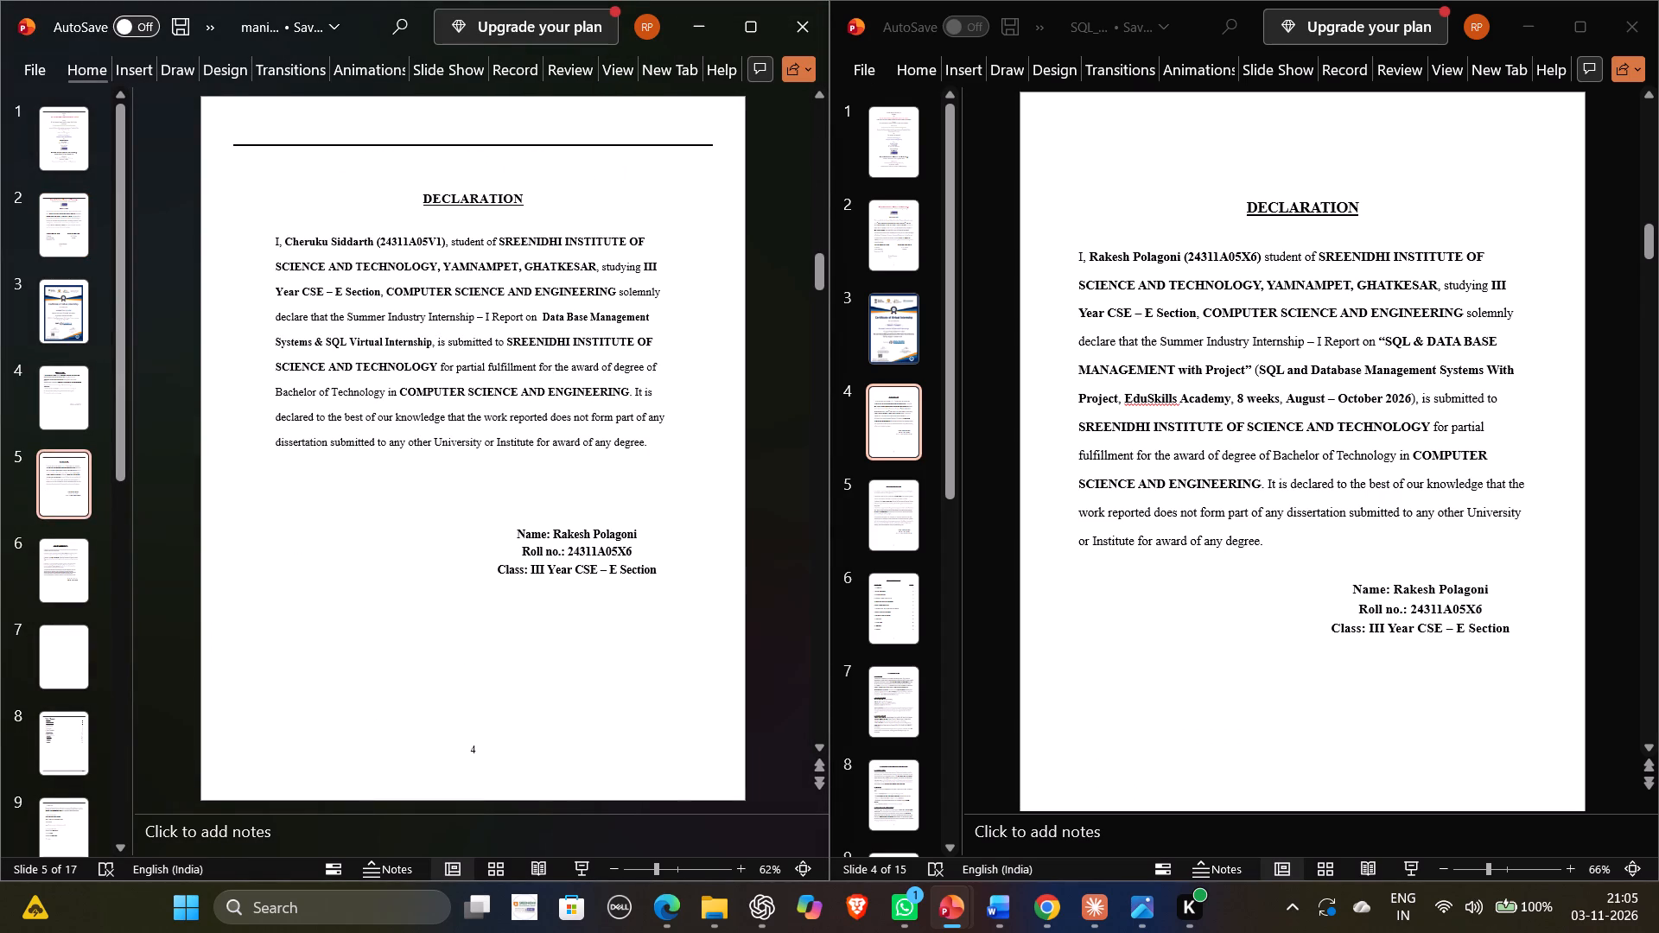
pyautogui.click(57, 477)
pyautogui.click(57, 424)
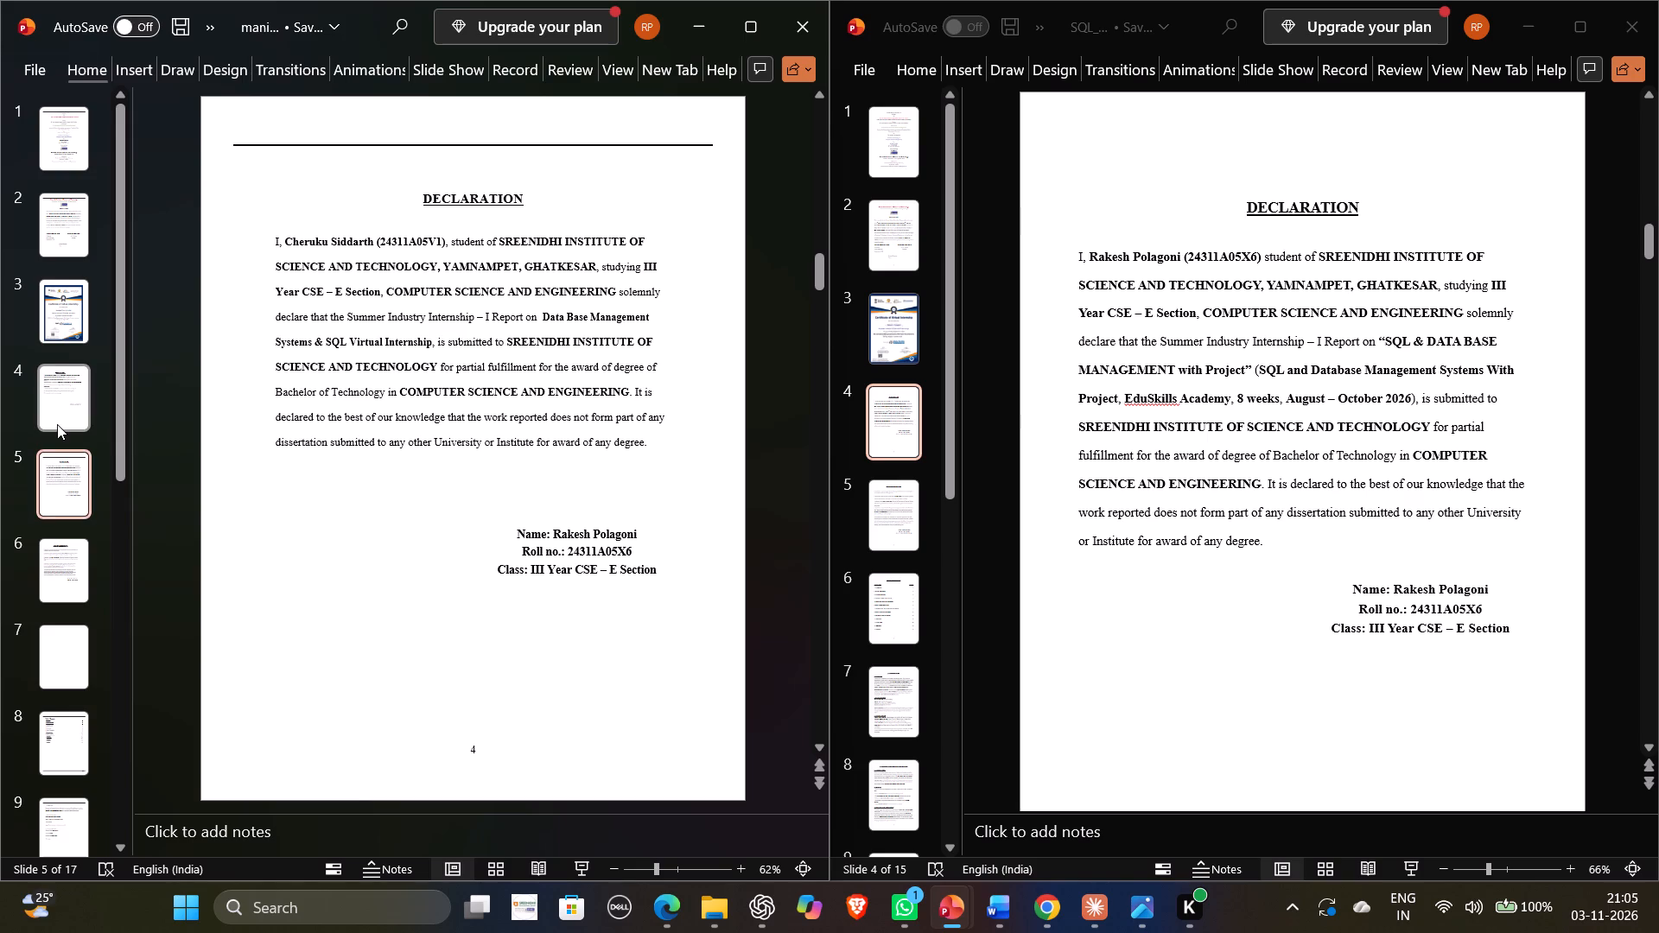
pyautogui.click(60, 482)
pyautogui.moveTo(542, 319); pyautogui.dragTo(430, 341)
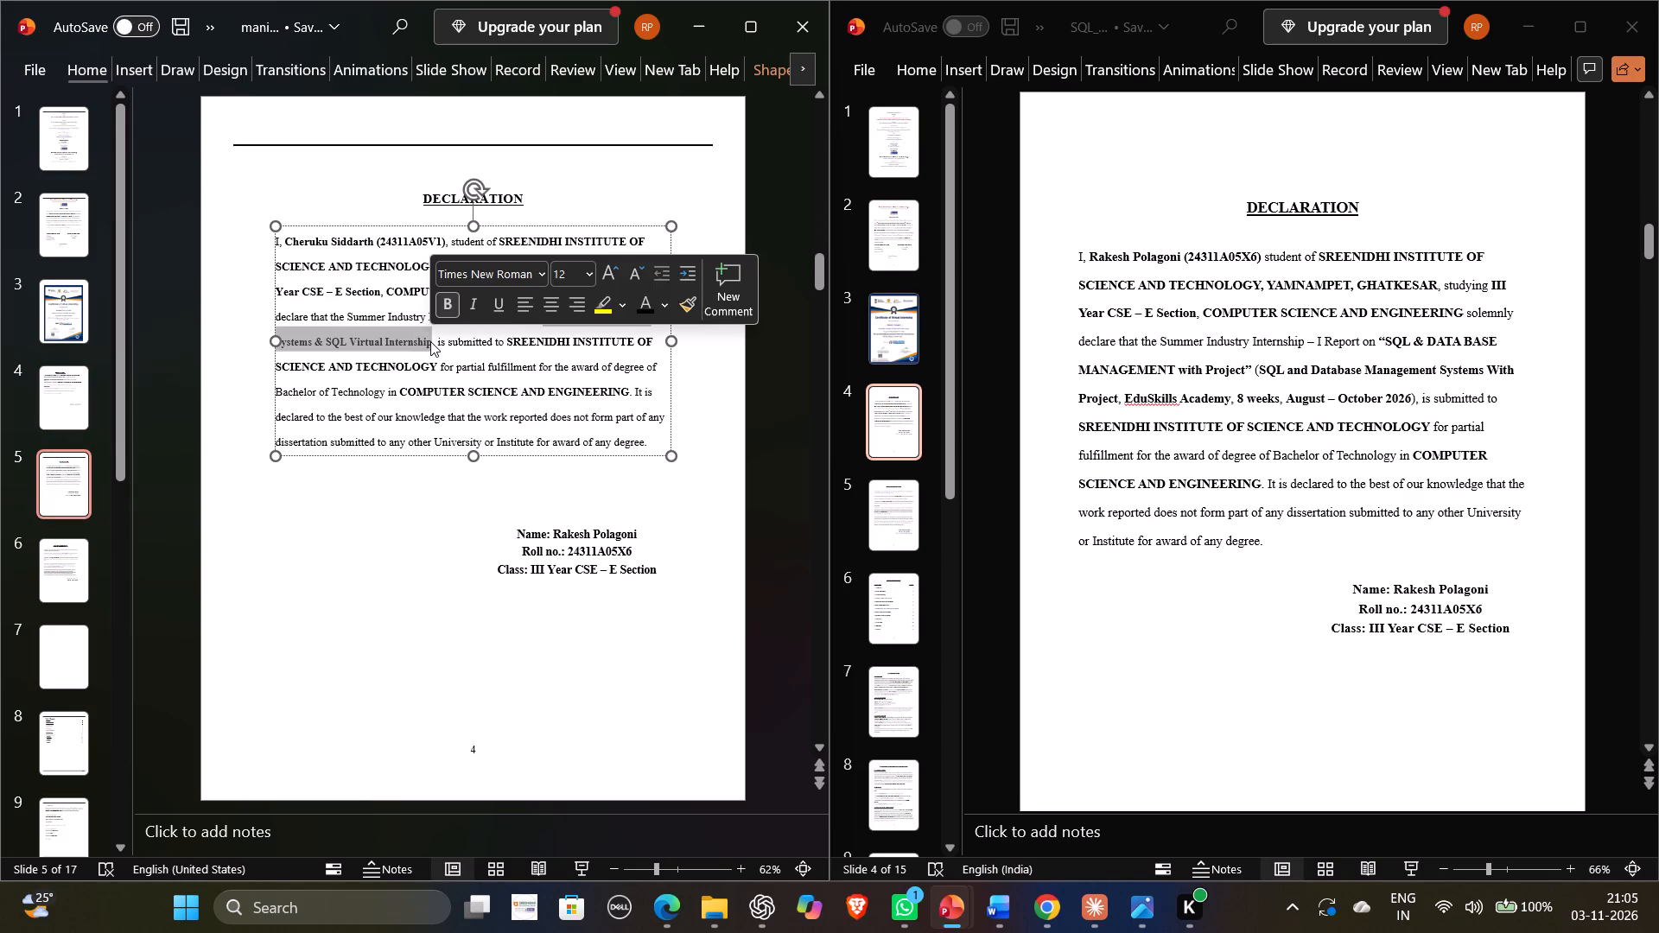
pyautogui.hotkey('ctrl', 'v')
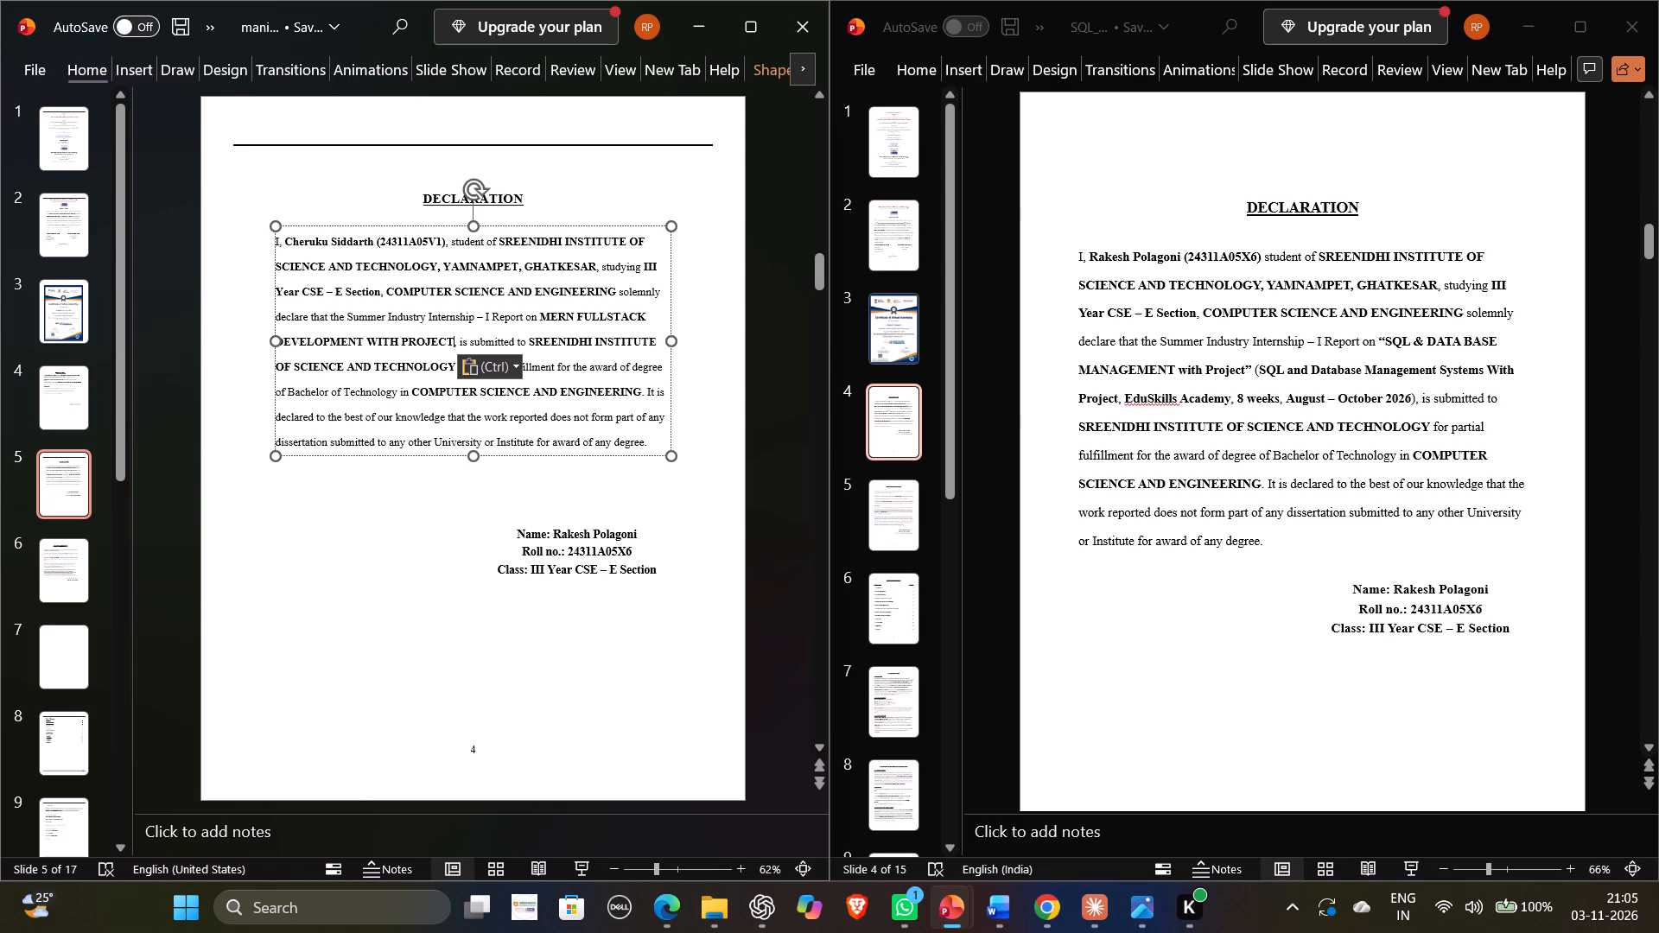
# Replace the red report title on the slide 1 cover with the copied "MERN FULLSTACK DEVELOPMENT WITH PROJECT".
pyautogui.click(67, 161)
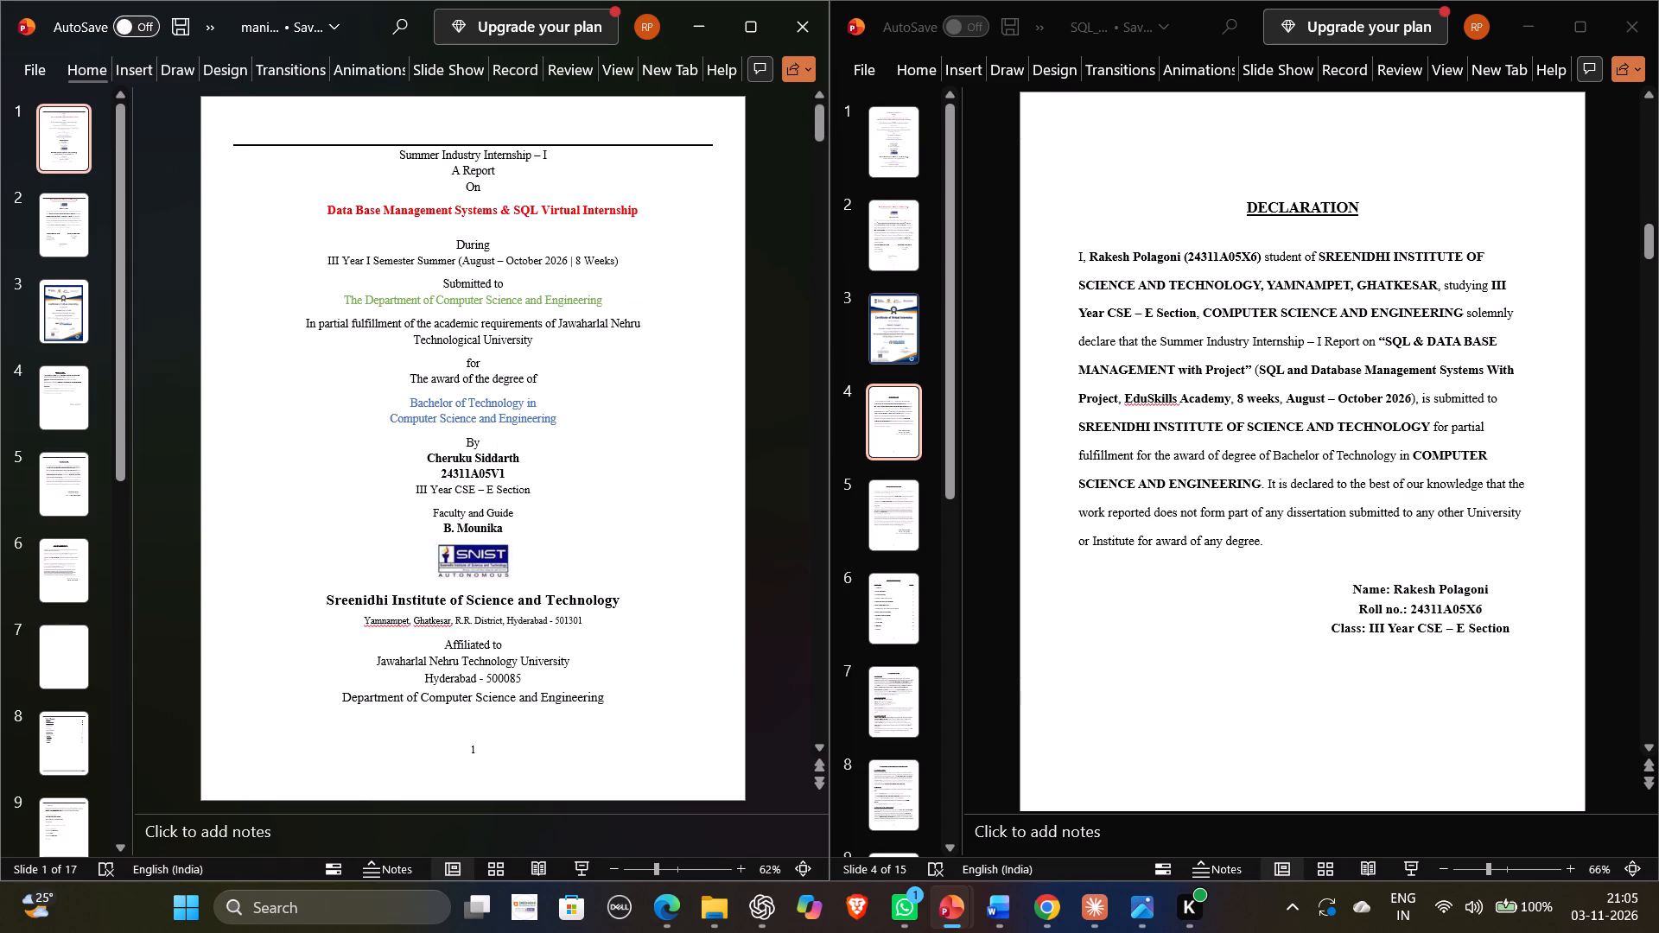
pyautogui.tripleClick(613, 209)
pyautogui.click(613, 209)
pyautogui.doubleClick(613, 209)
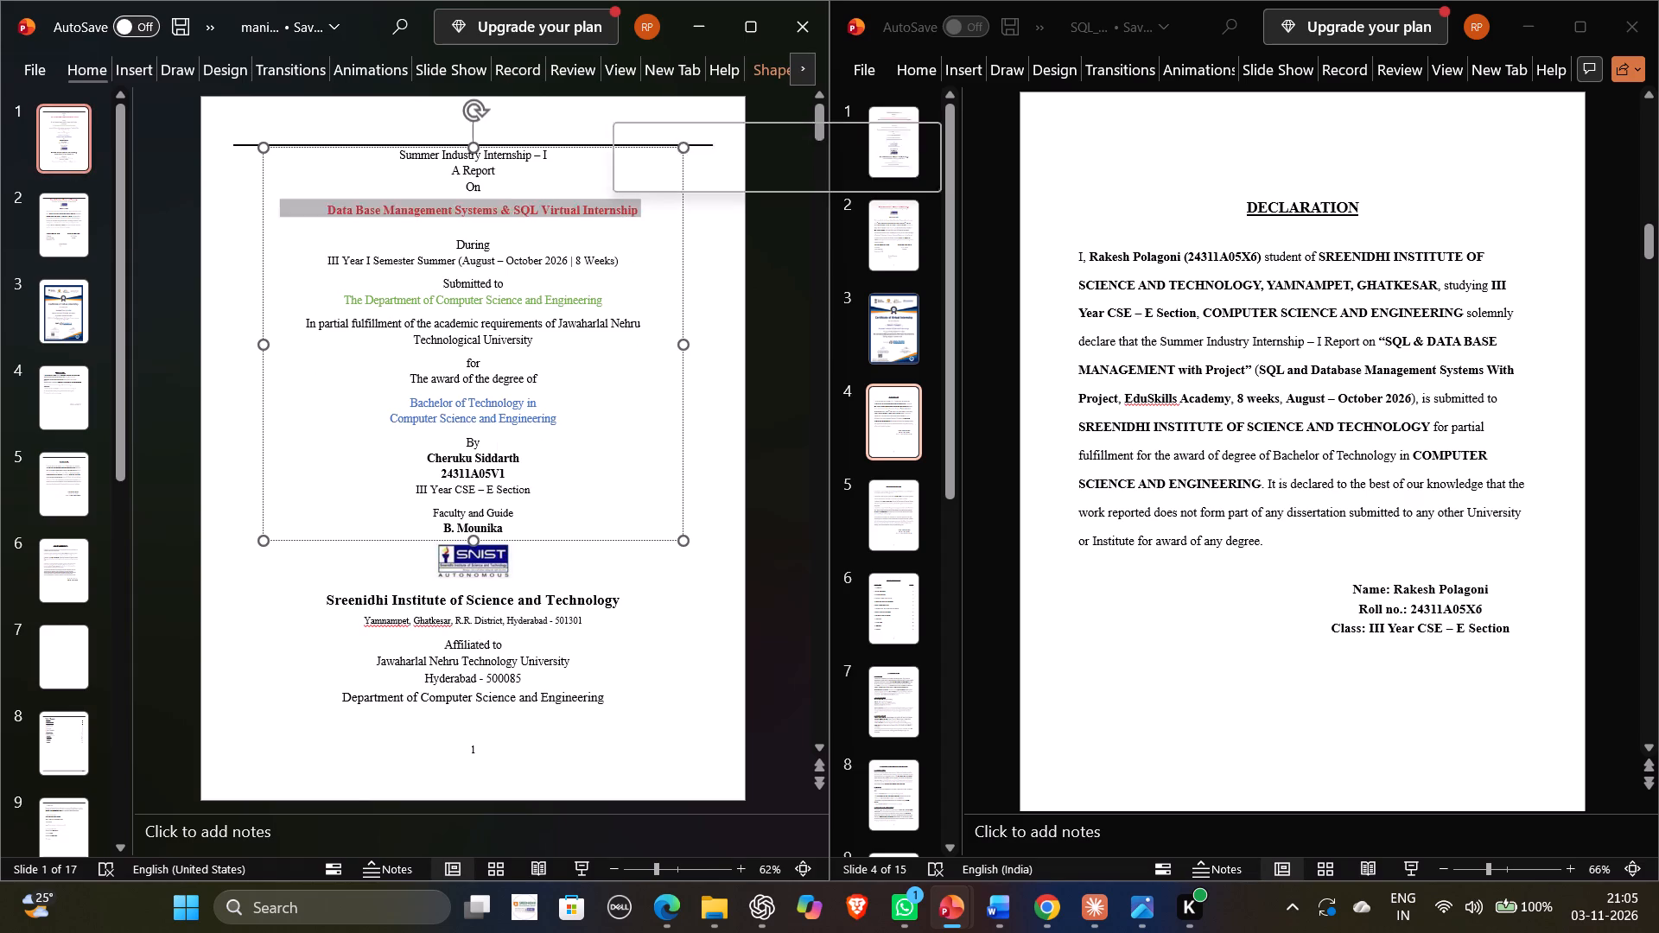
pyautogui.doubleClick(613, 209)
pyautogui.doubleClick(613, 209)
pyautogui.doubleClick(613, 209)
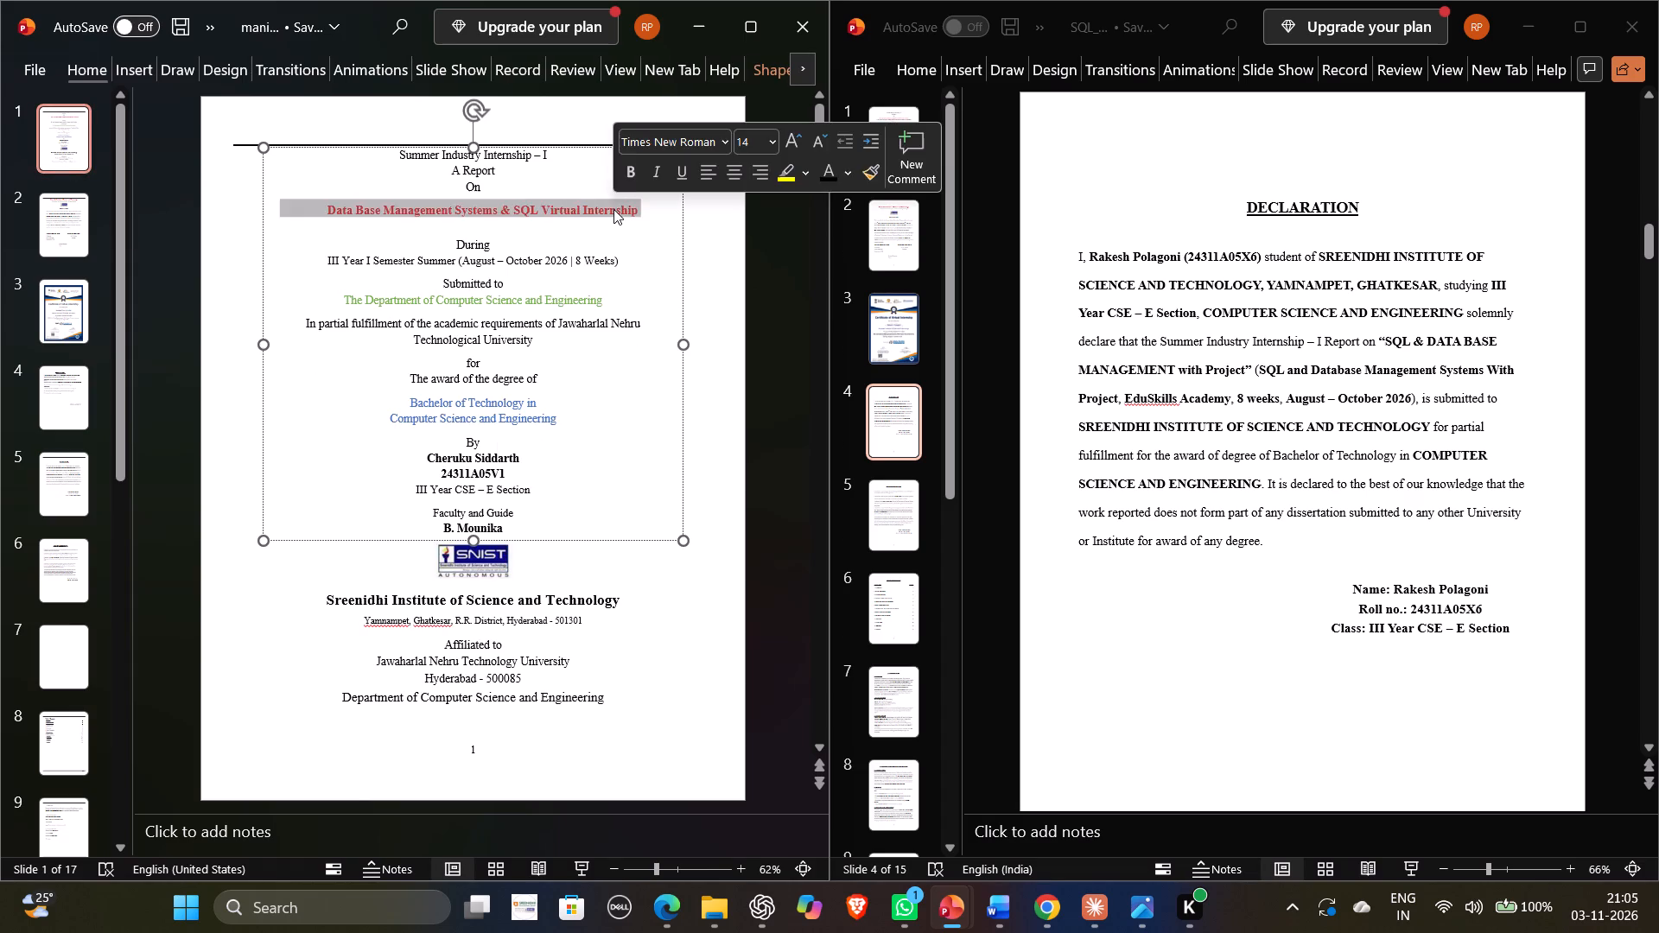
pyautogui.doubleClick(613, 209)
pyautogui.doubleClick(613, 209)
pyautogui.doubleClick(613, 209)
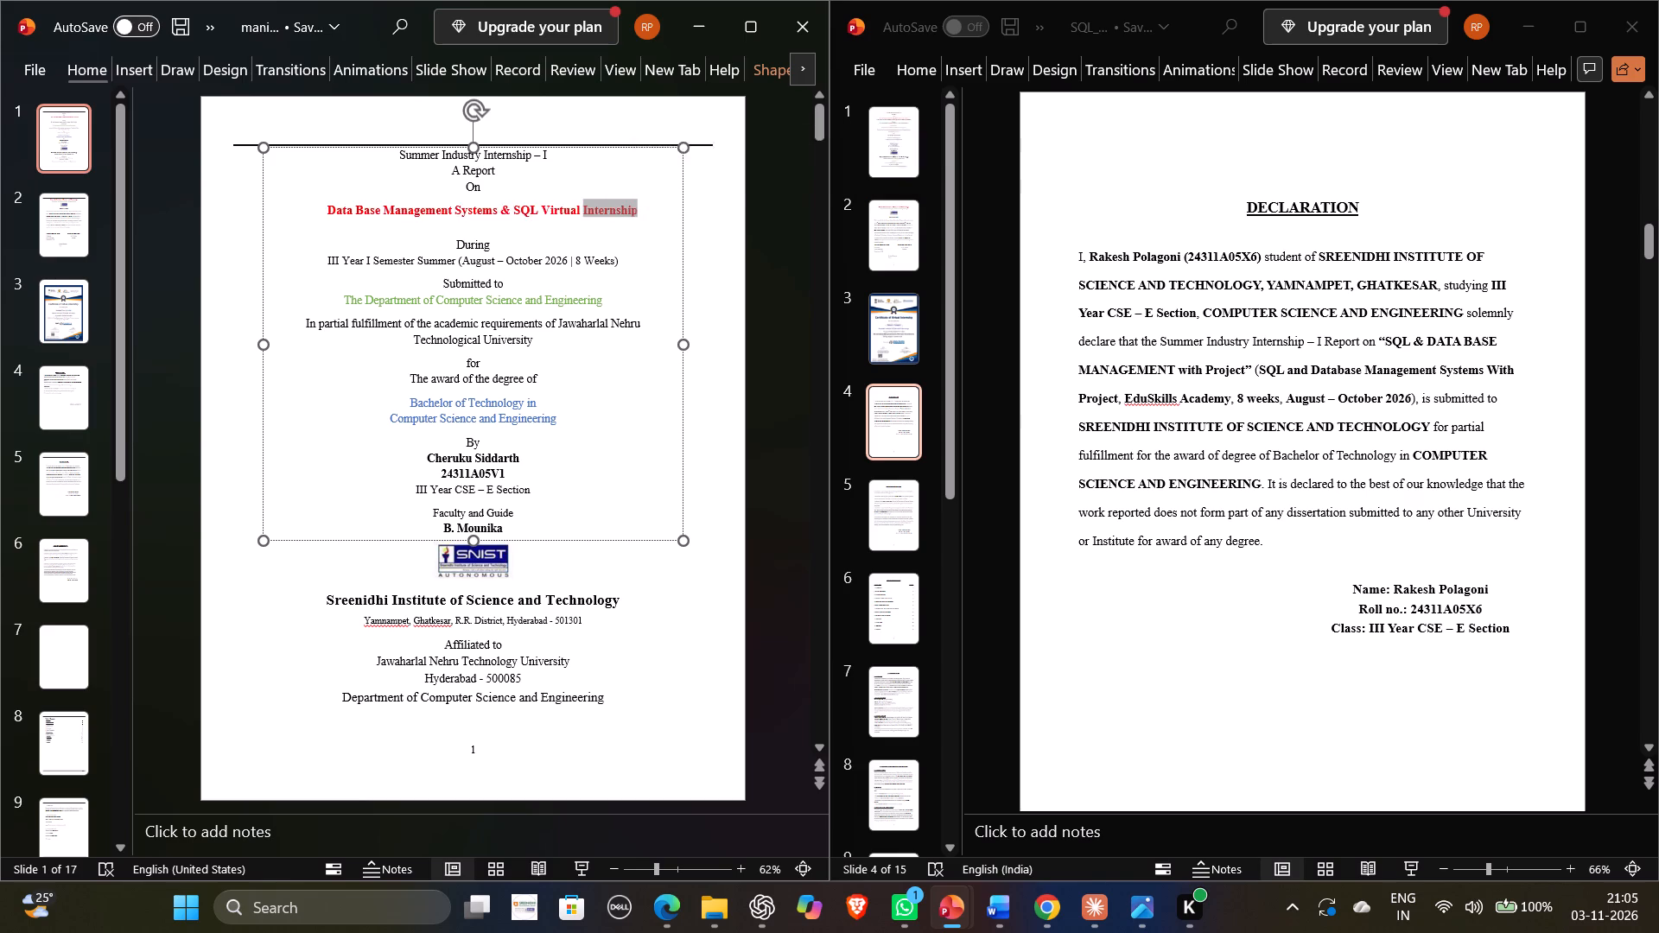
pyautogui.doubleClick(613, 209)
pyautogui.doubleClick(613, 209)
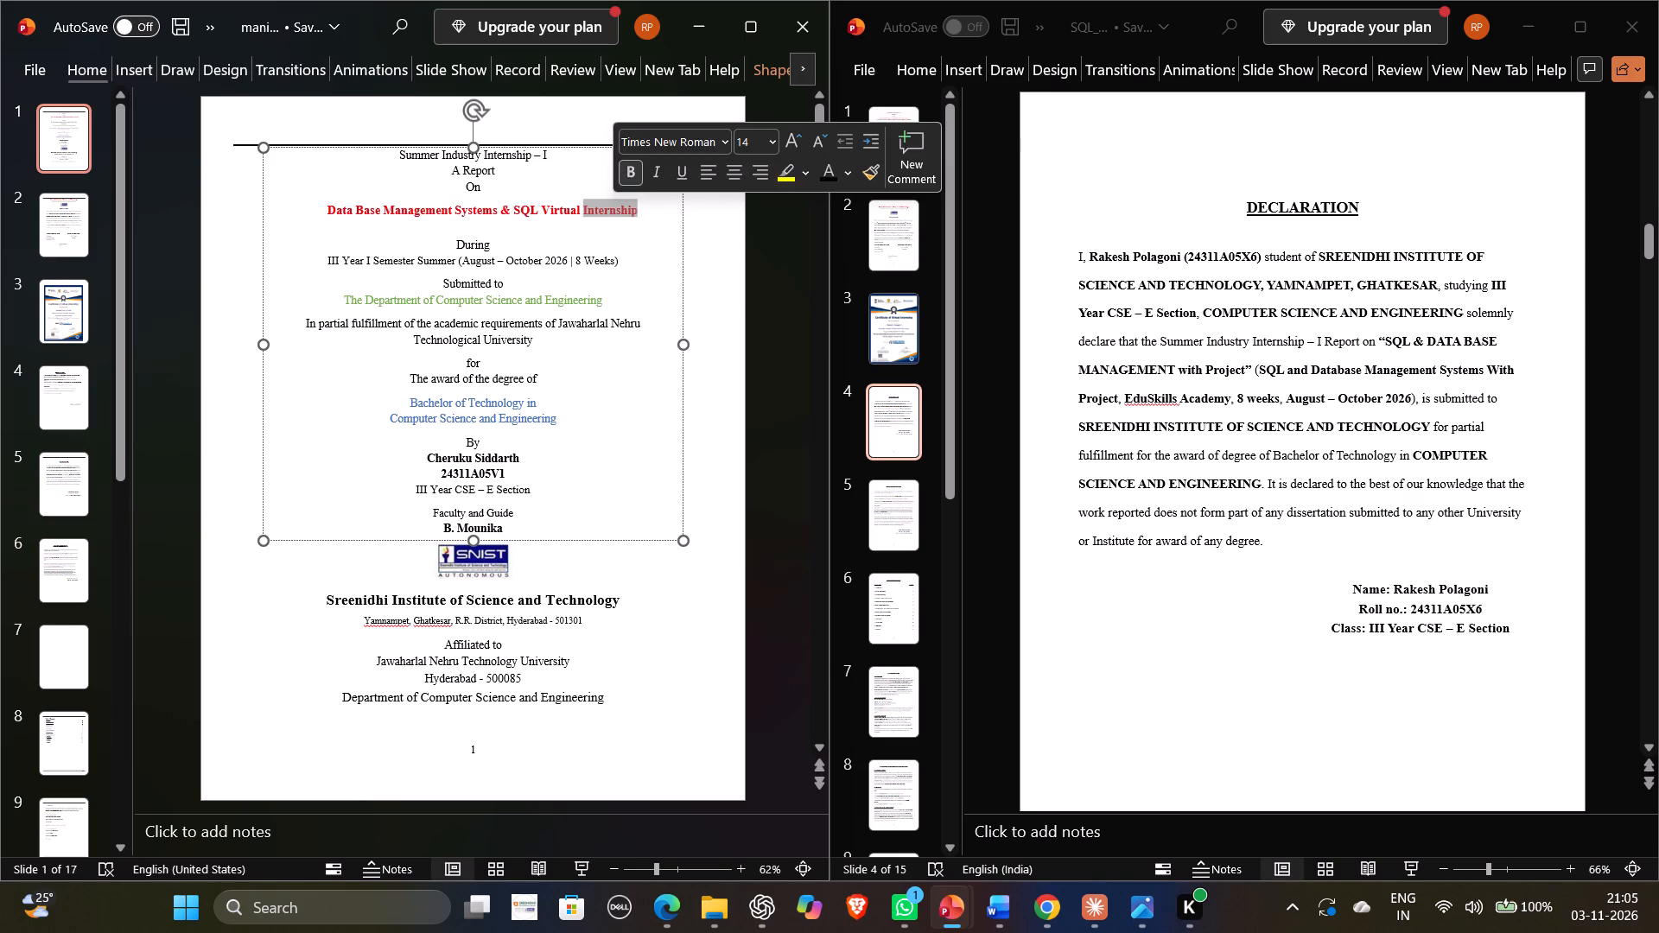
pyautogui.click(613, 209)
pyautogui.hotkey('ctrl', 'v')
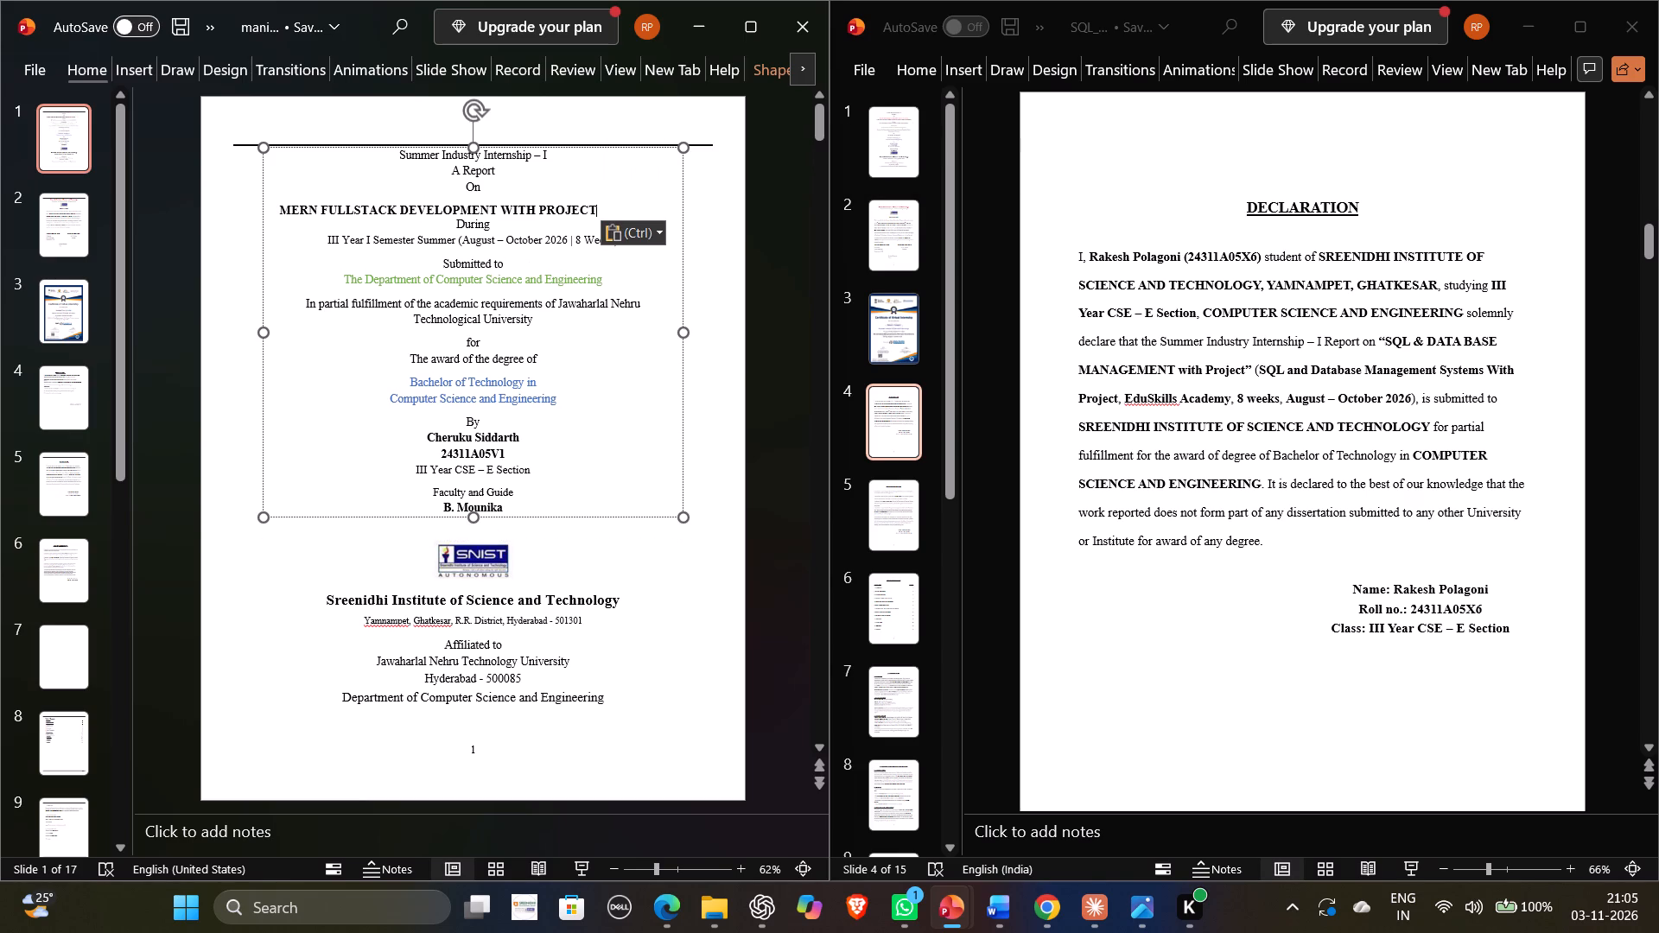
# Indent the start of the "MERN FULLSTACK DEVELOPMENT WITH PROJECT" line on the slide 1 cover to bring it nearer the centre.
pyautogui.press('Tab')
pyautogui.press('BackSpace')
pyautogui.press('Home')
pyautogui.press('Tab')
pyautogui.click(647, 201)
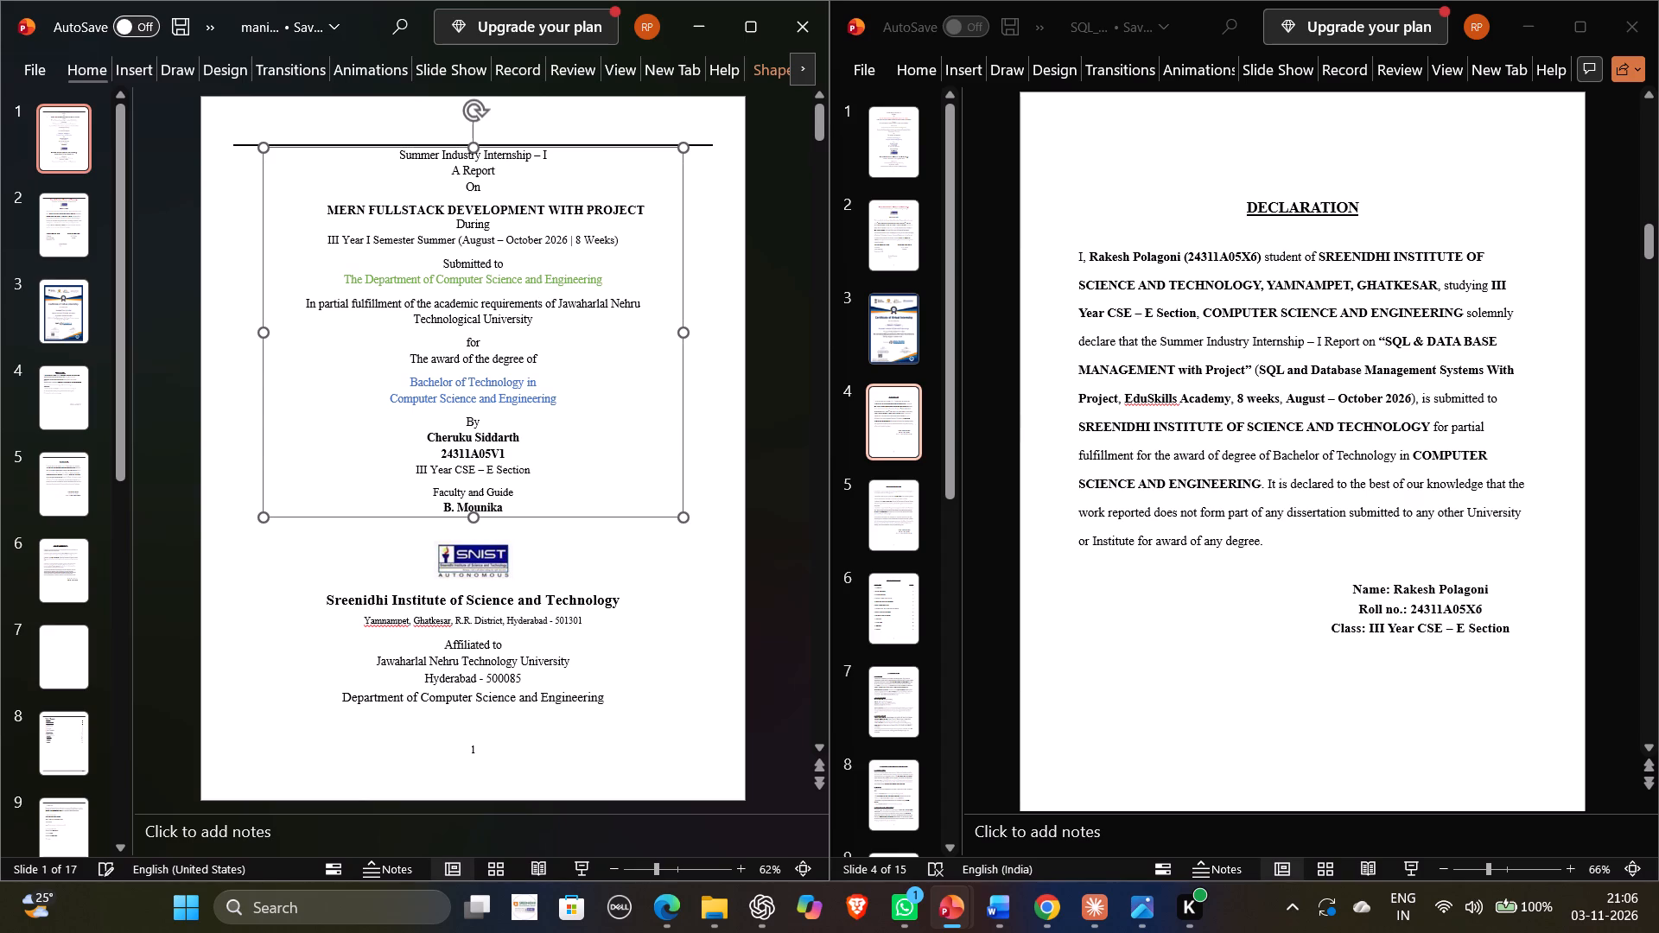
# Change the font colour of the MERN report title on the slide 1 cover to the standard dark red.
pyautogui.tripleClick(623, 206)
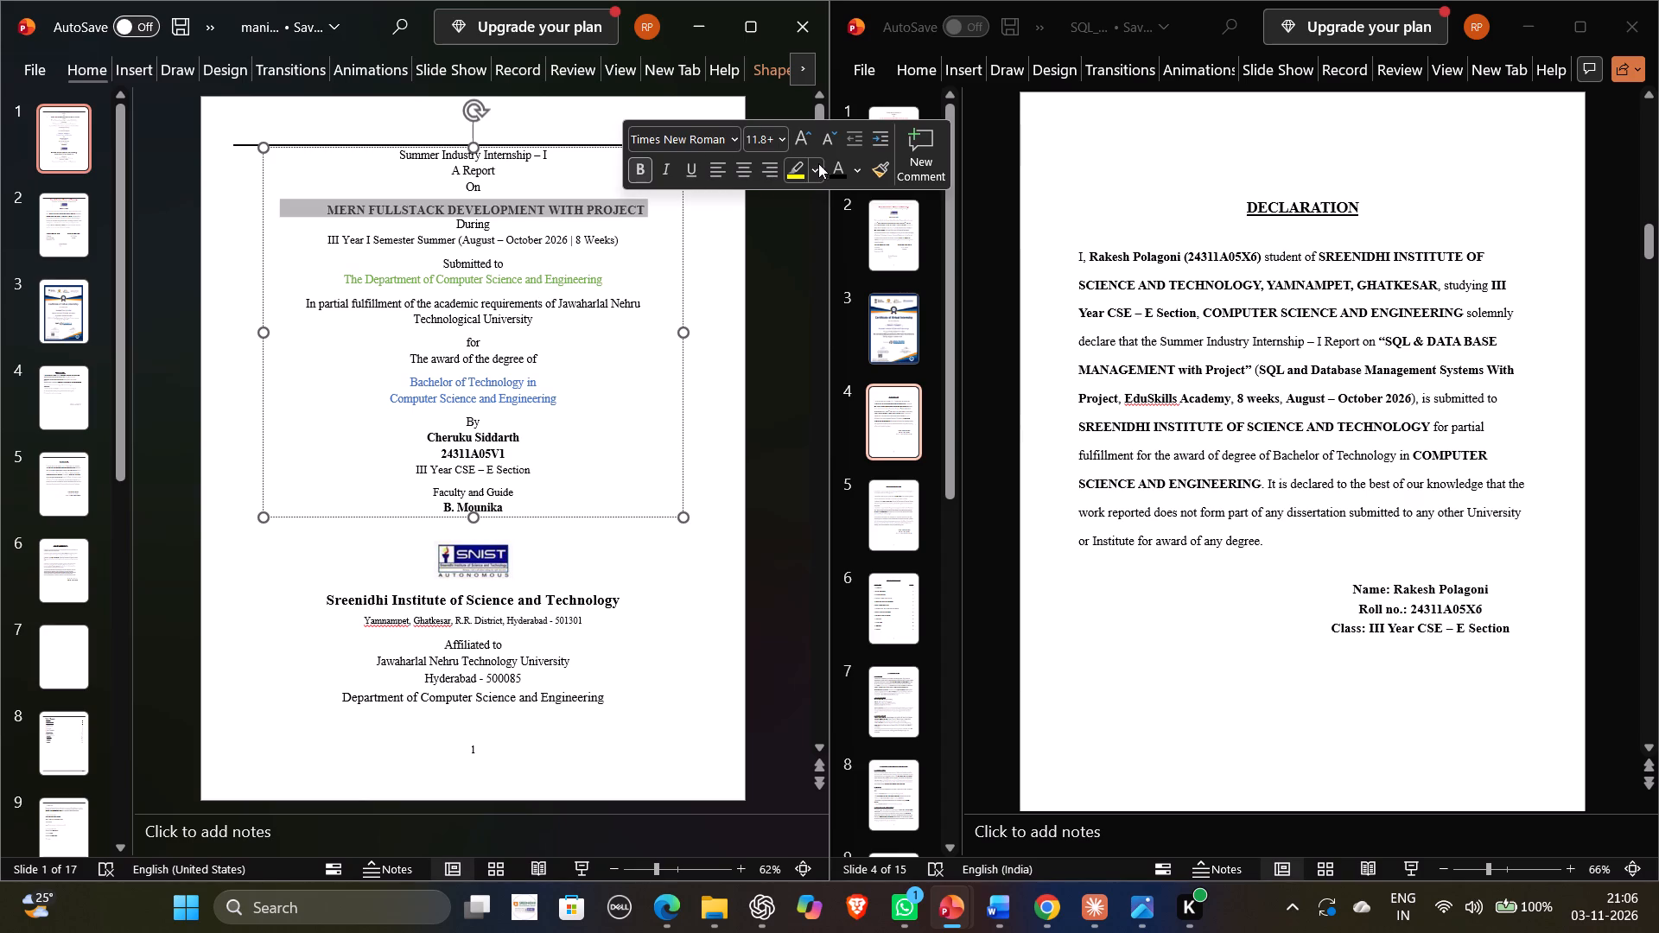
pyautogui.click(866, 177)
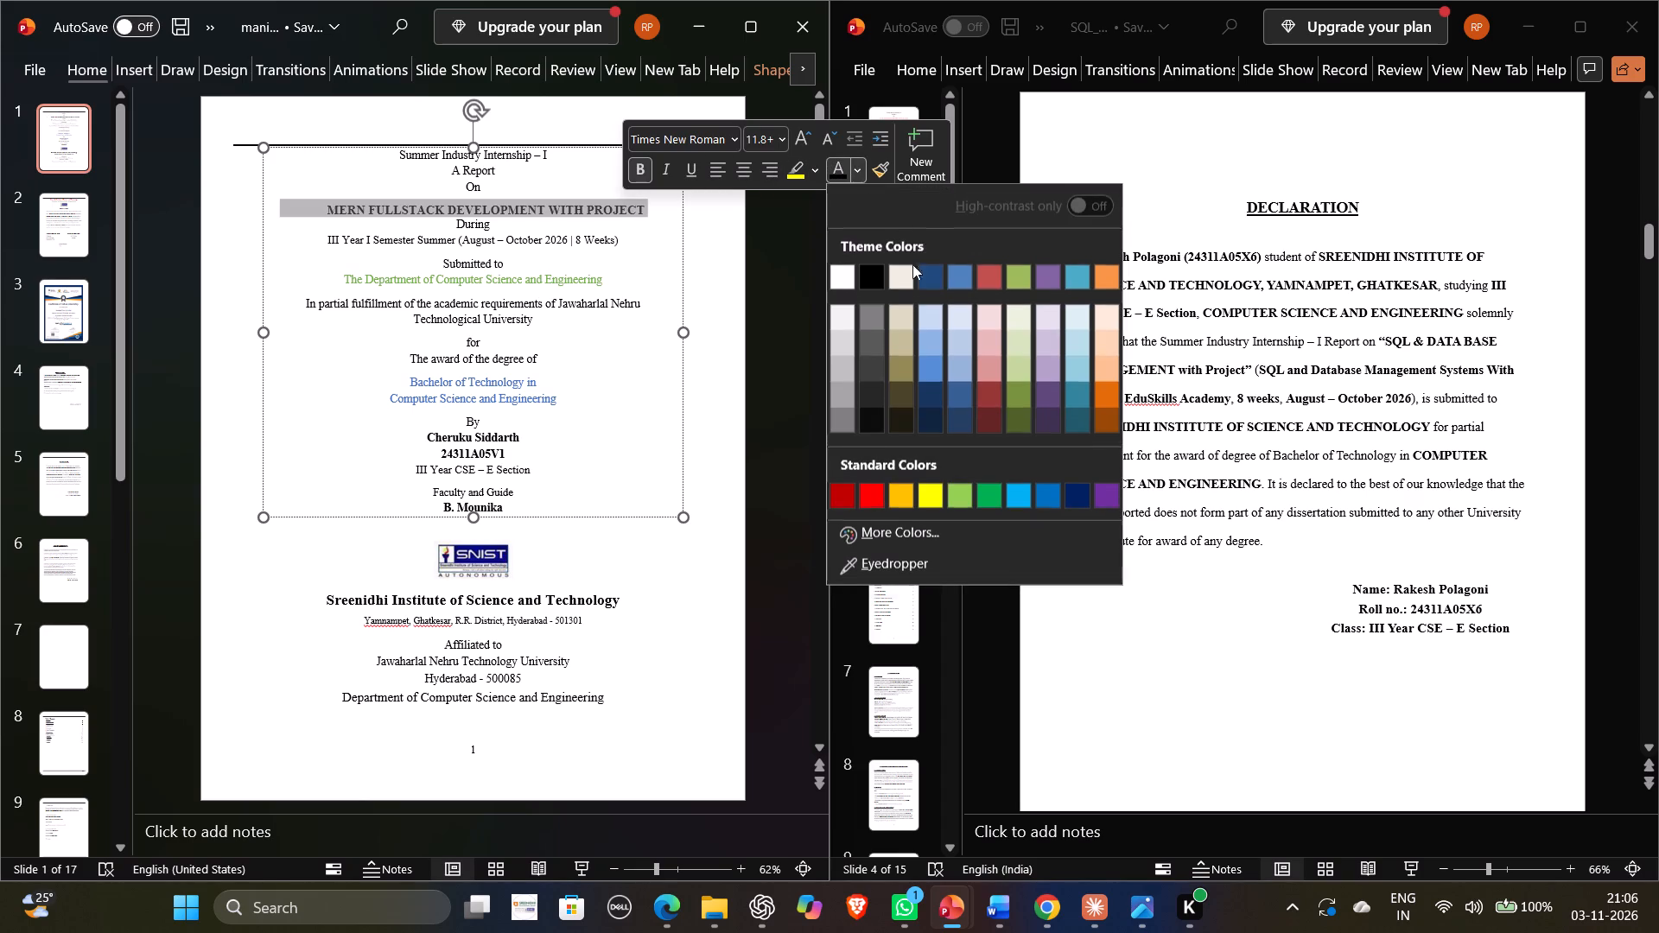
pyautogui.click(842, 498)
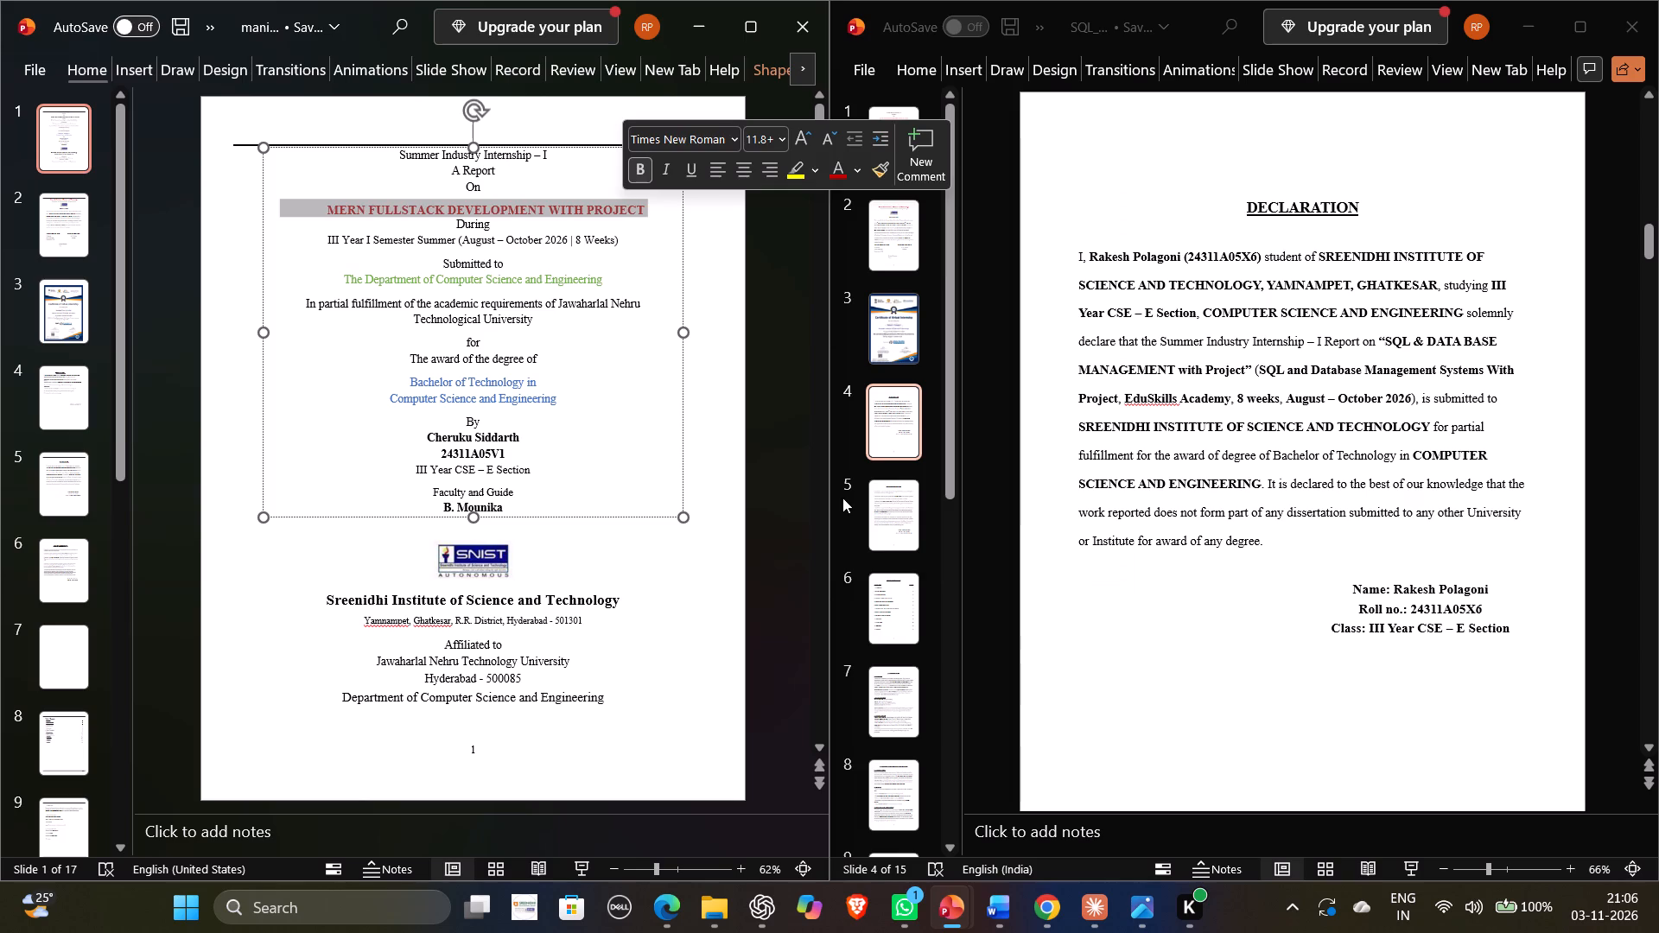
pyautogui.click(744, 421)
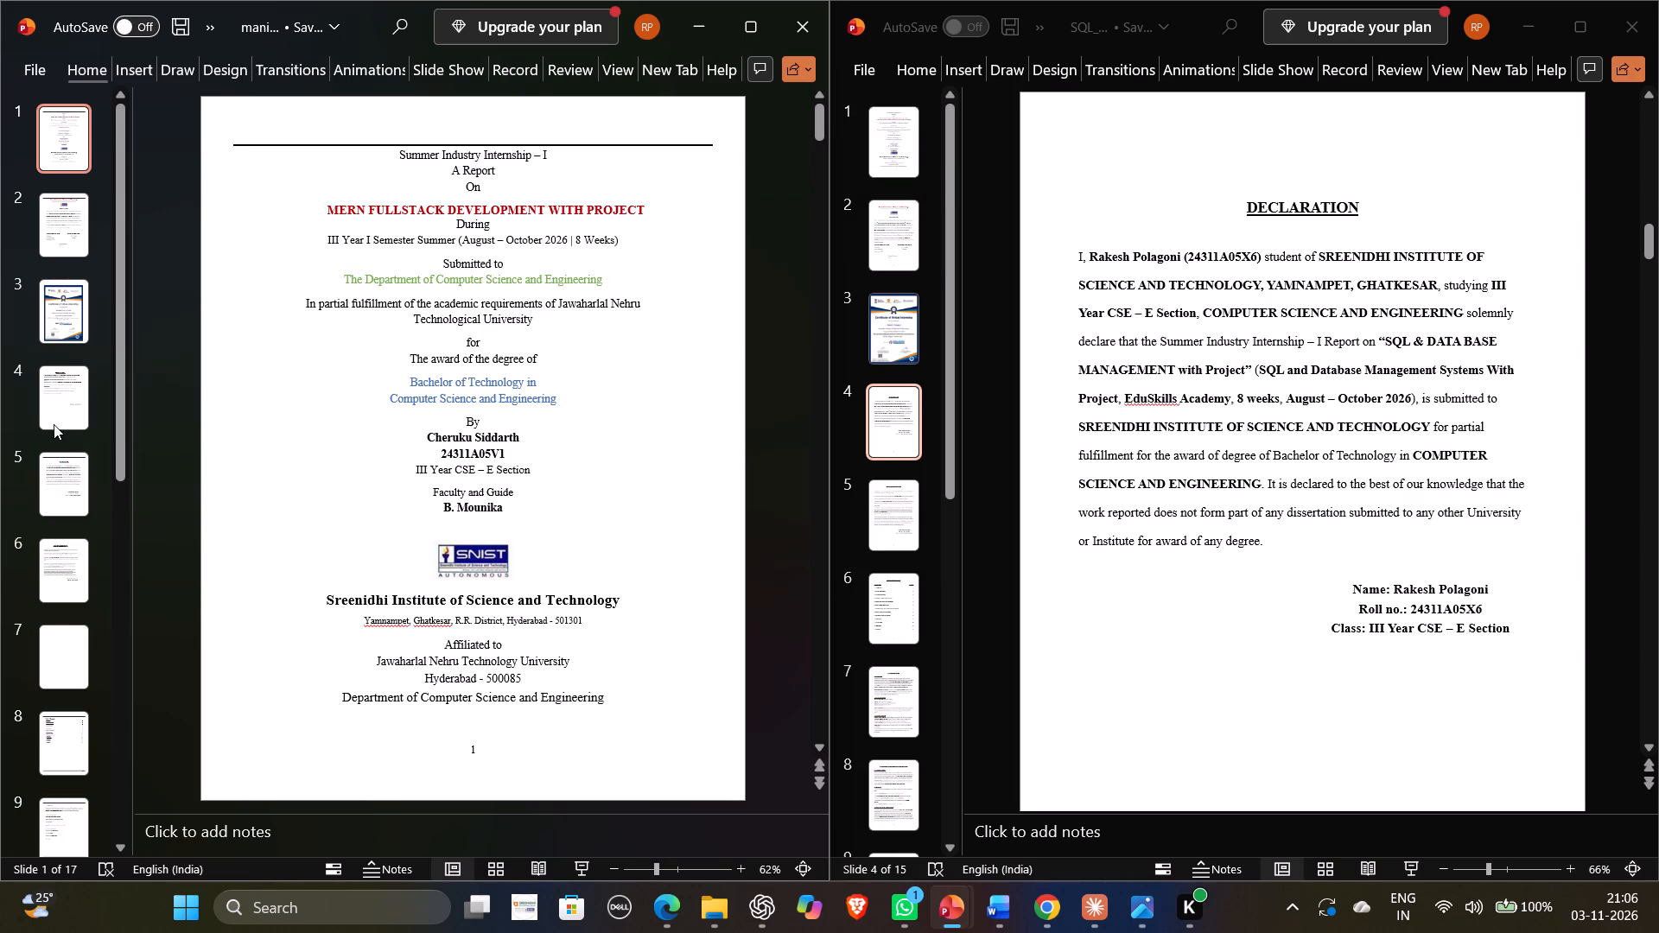
# Delete the old declaration on slide 4, keeping the updated declaration that follows it.
pyautogui.click(54, 428)
pyautogui.click(59, 501)
pyautogui.click(60, 463)
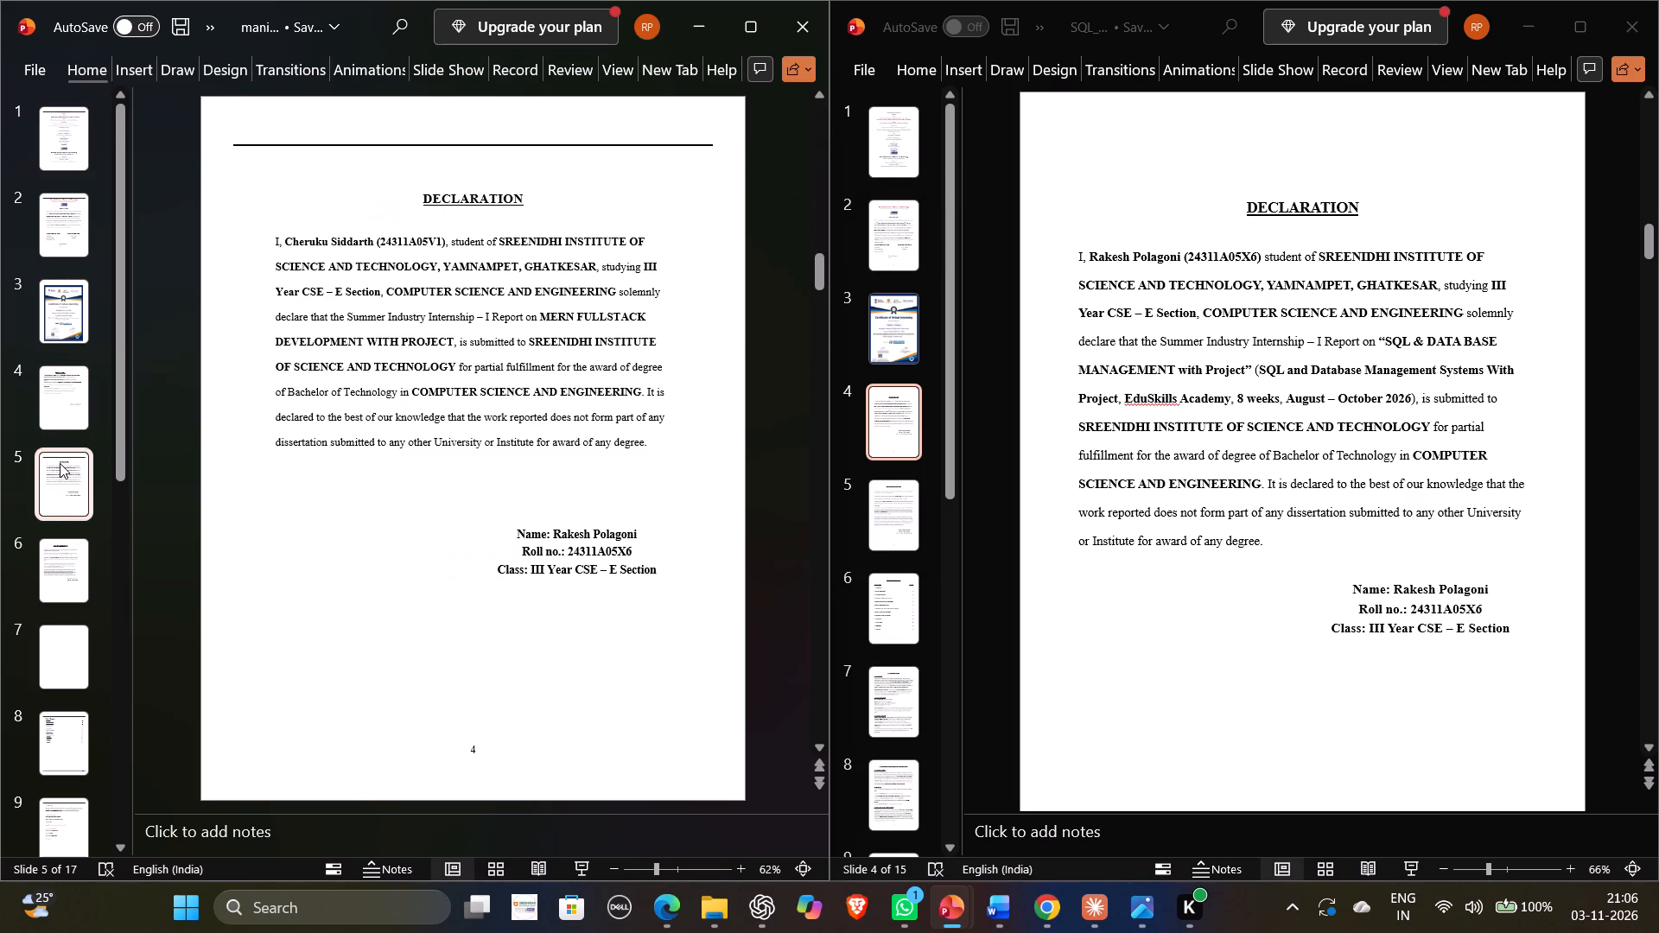
pyautogui.click(55, 407)
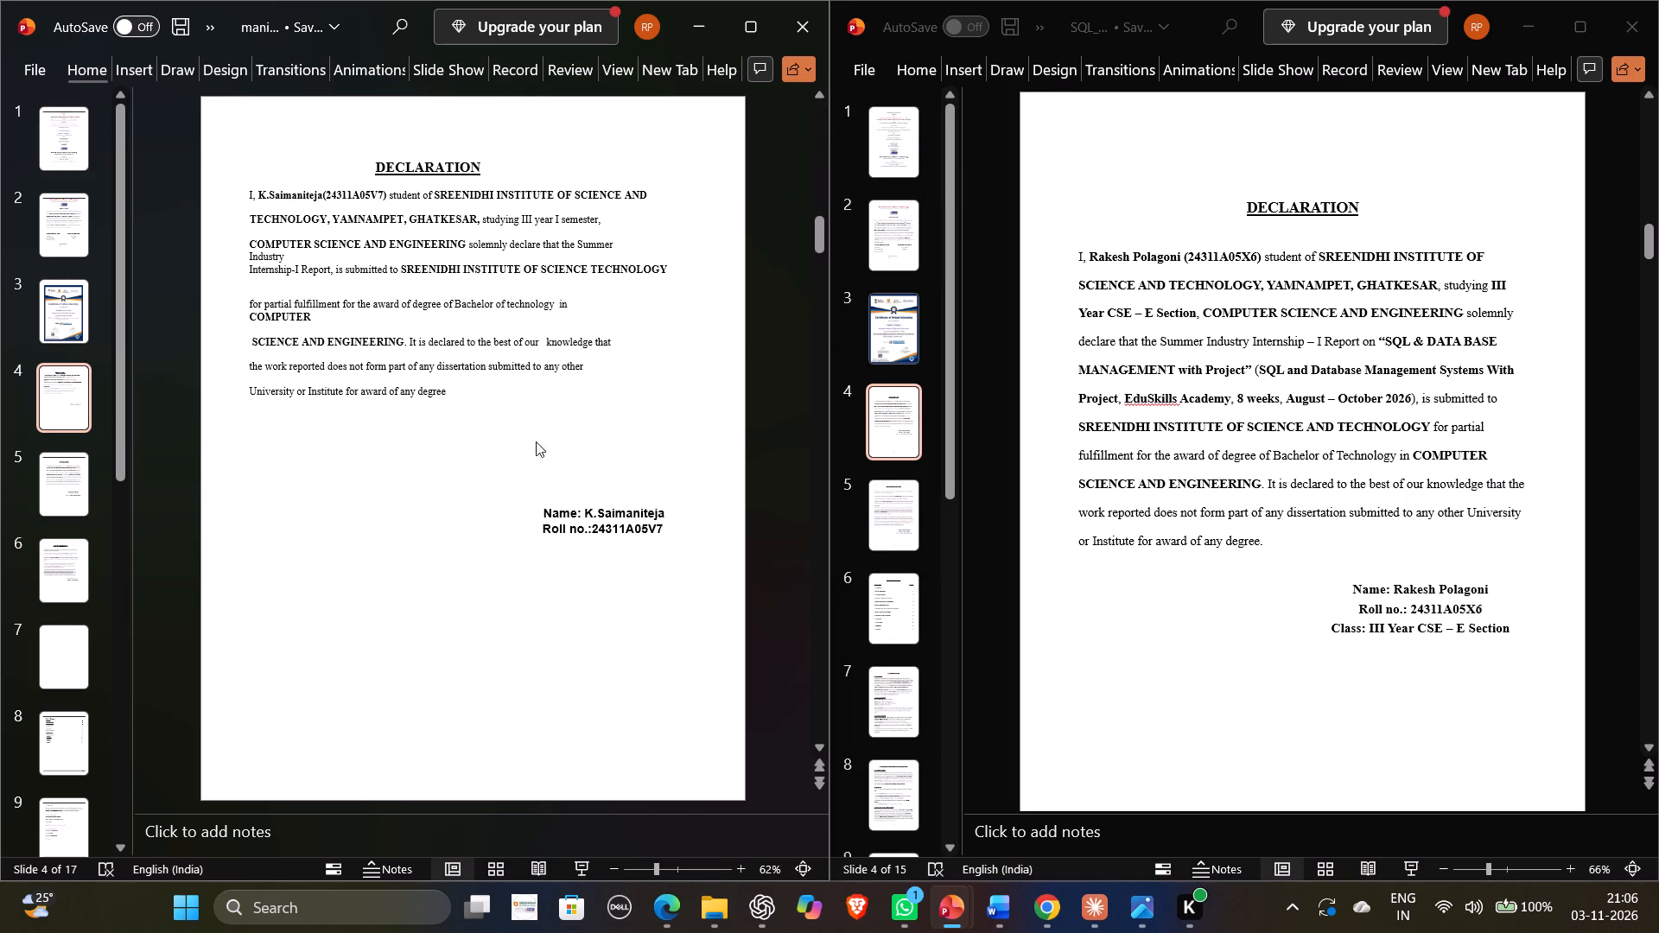
pyautogui.rightClick(80, 390)
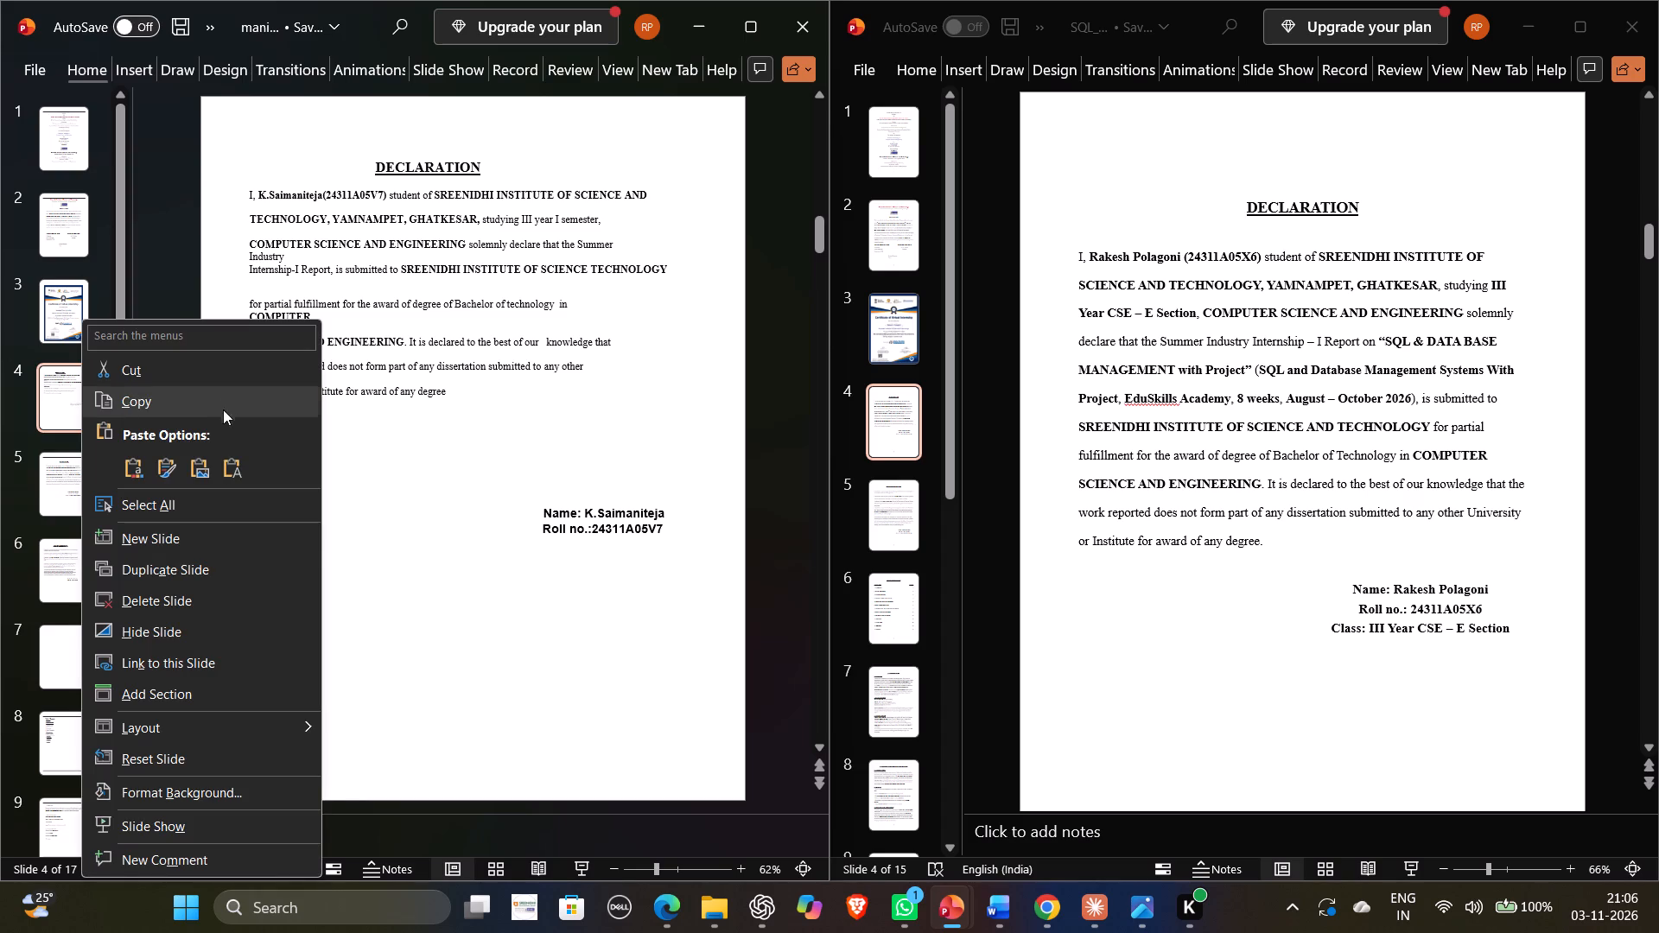
pyautogui.click(164, 600)
# Copy the acknowledgement slide from the SQL presentation and paste it after the existing acknowledgement on slide 5 of the MERN report.
pyautogui.click(65, 114)
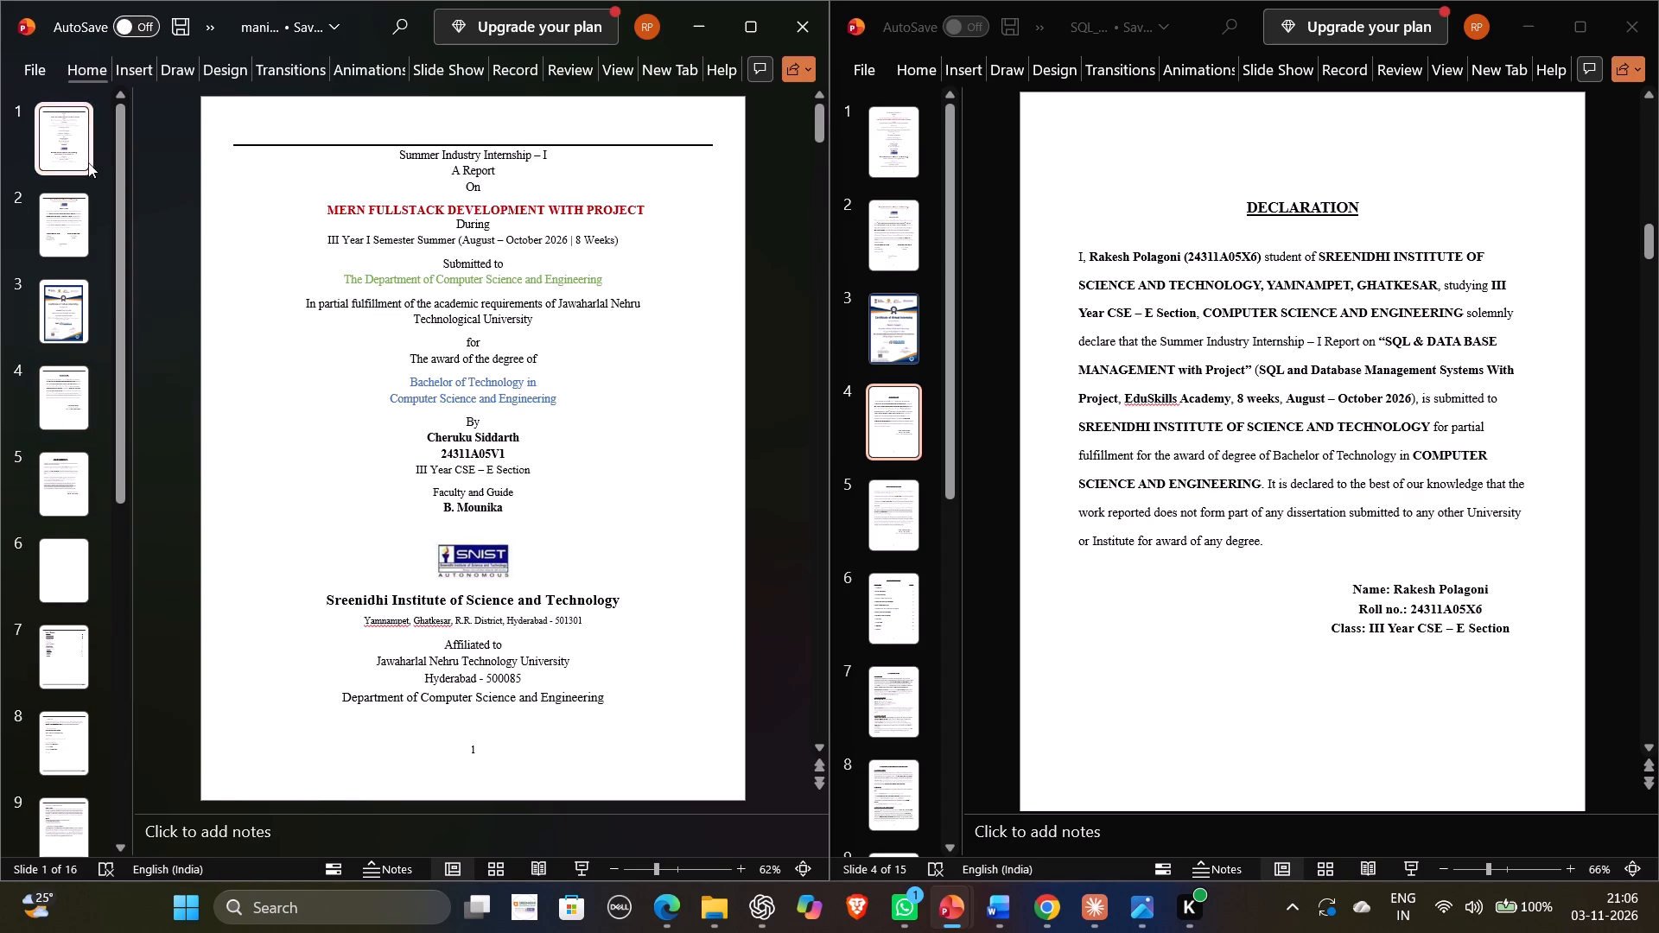
pyautogui.click(48, 200)
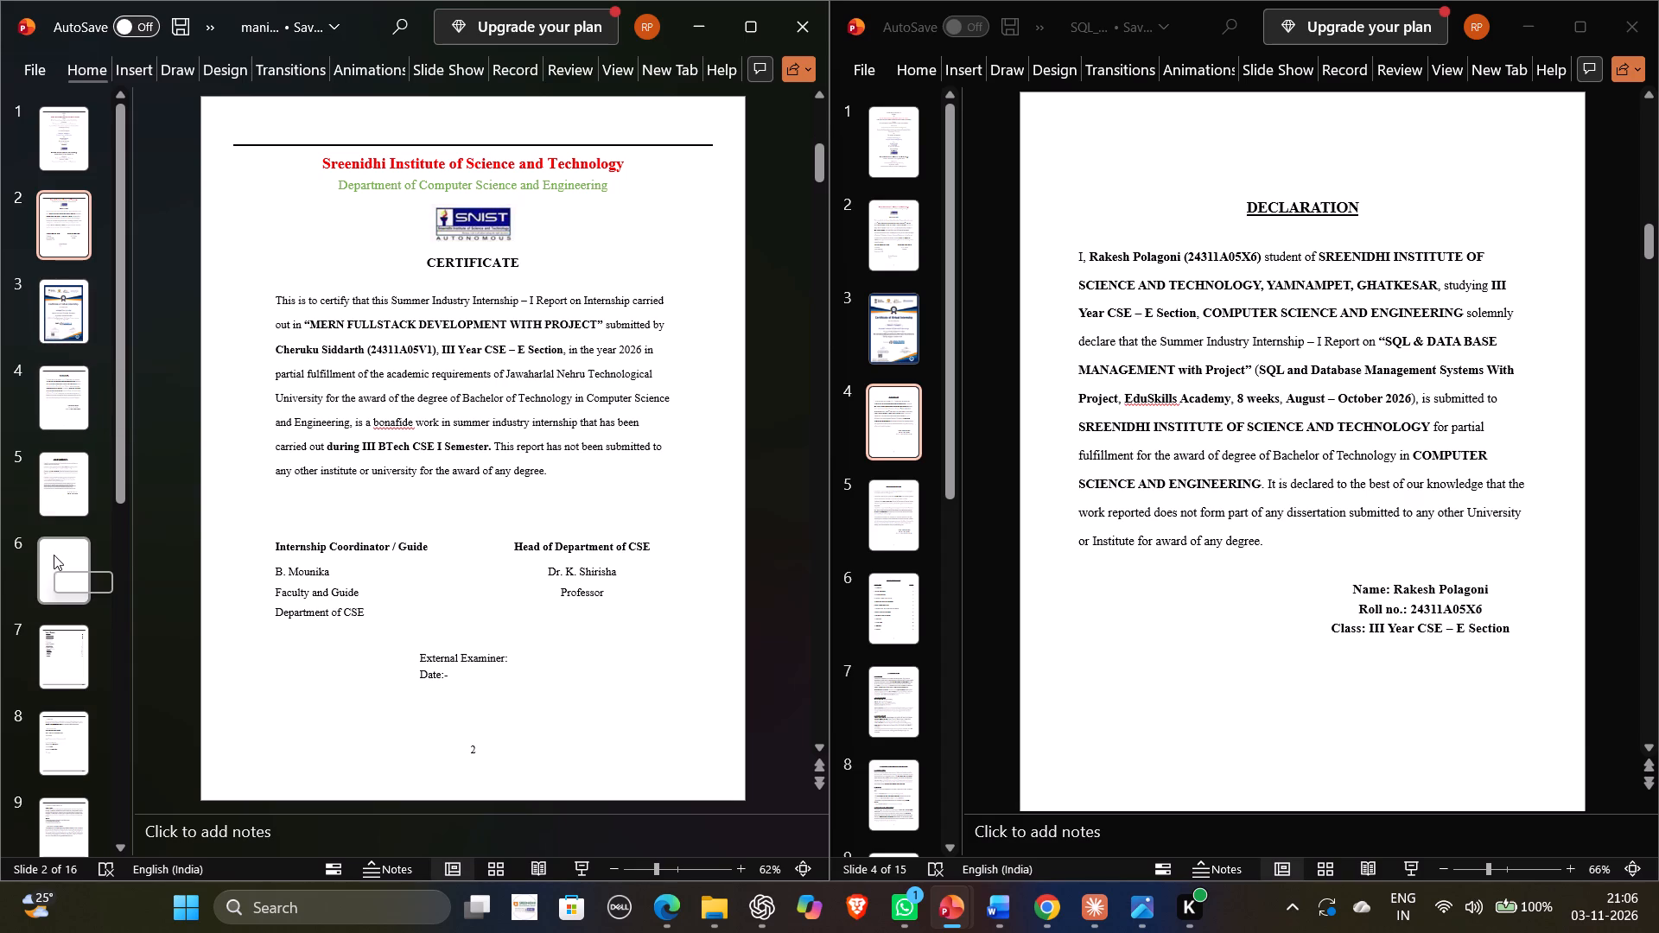
pyautogui.click(60, 500)
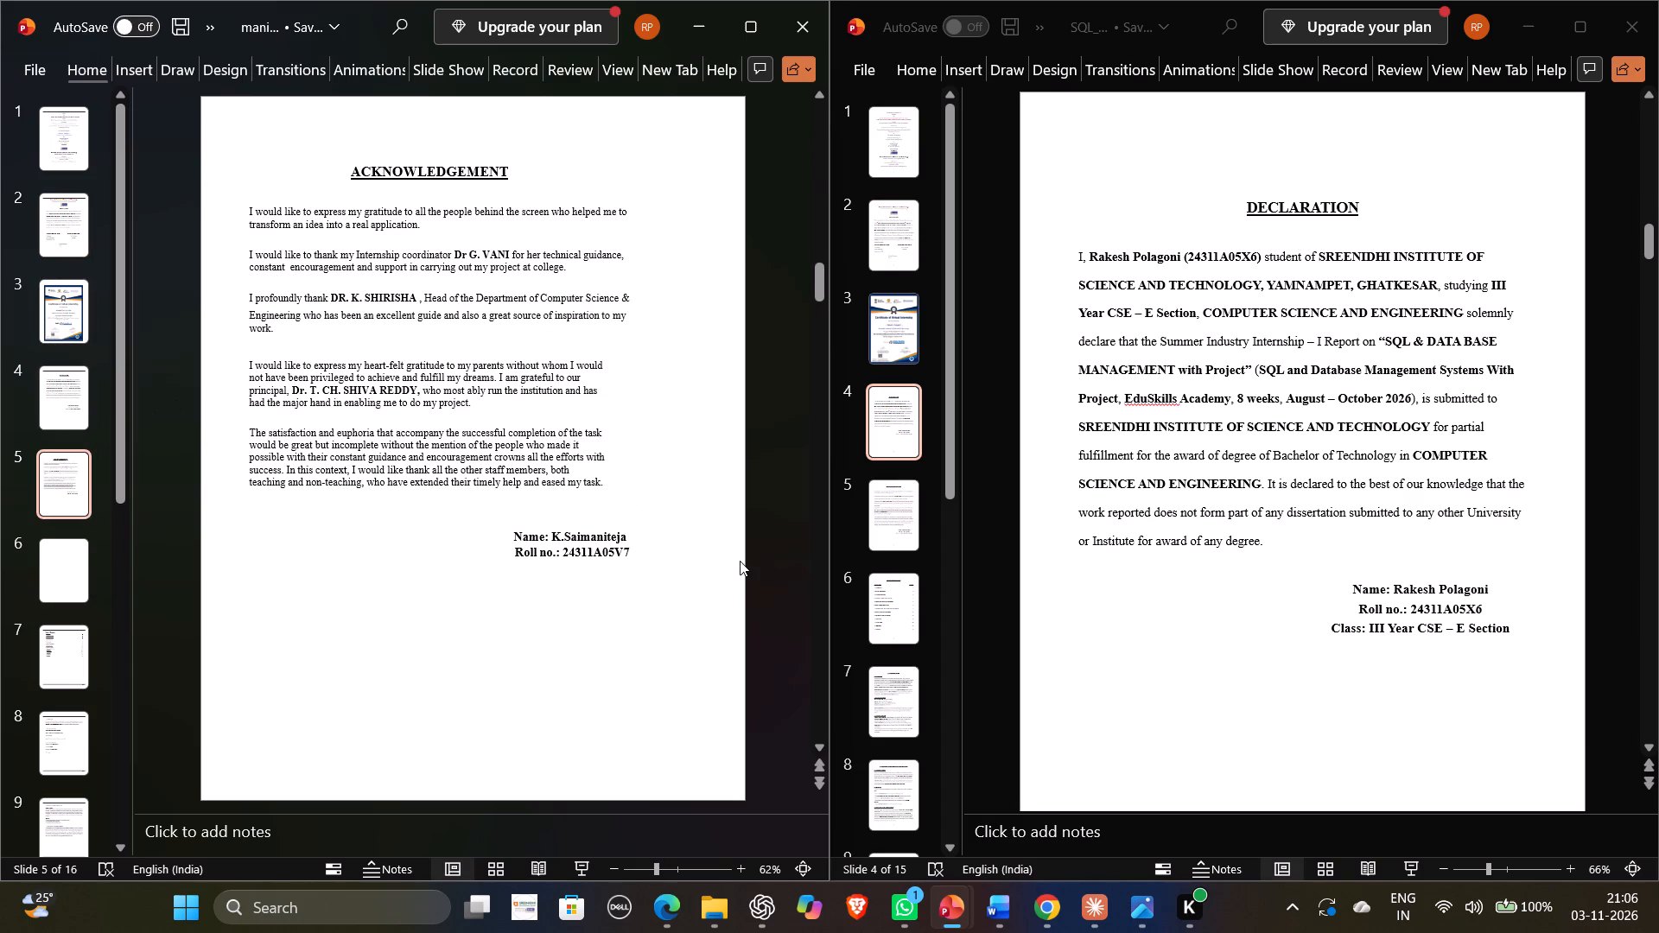
pyautogui.click(1100, 667)
pyautogui.click(1036, 623)
pyautogui.click(988, 600)
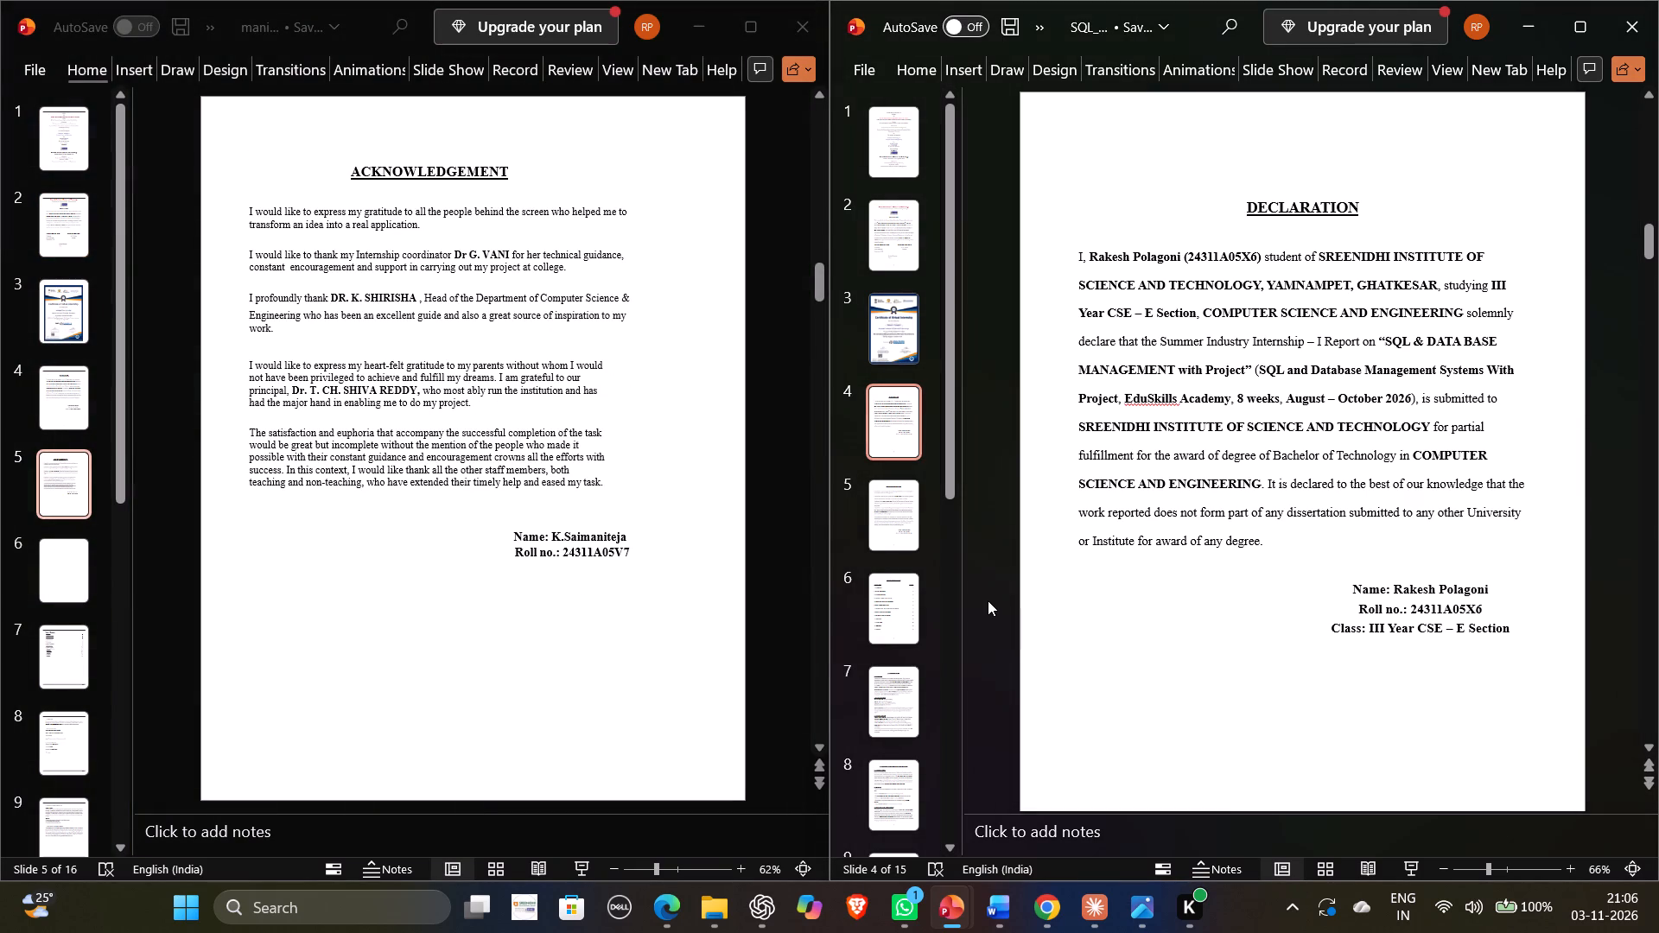
pyautogui.press('Right')
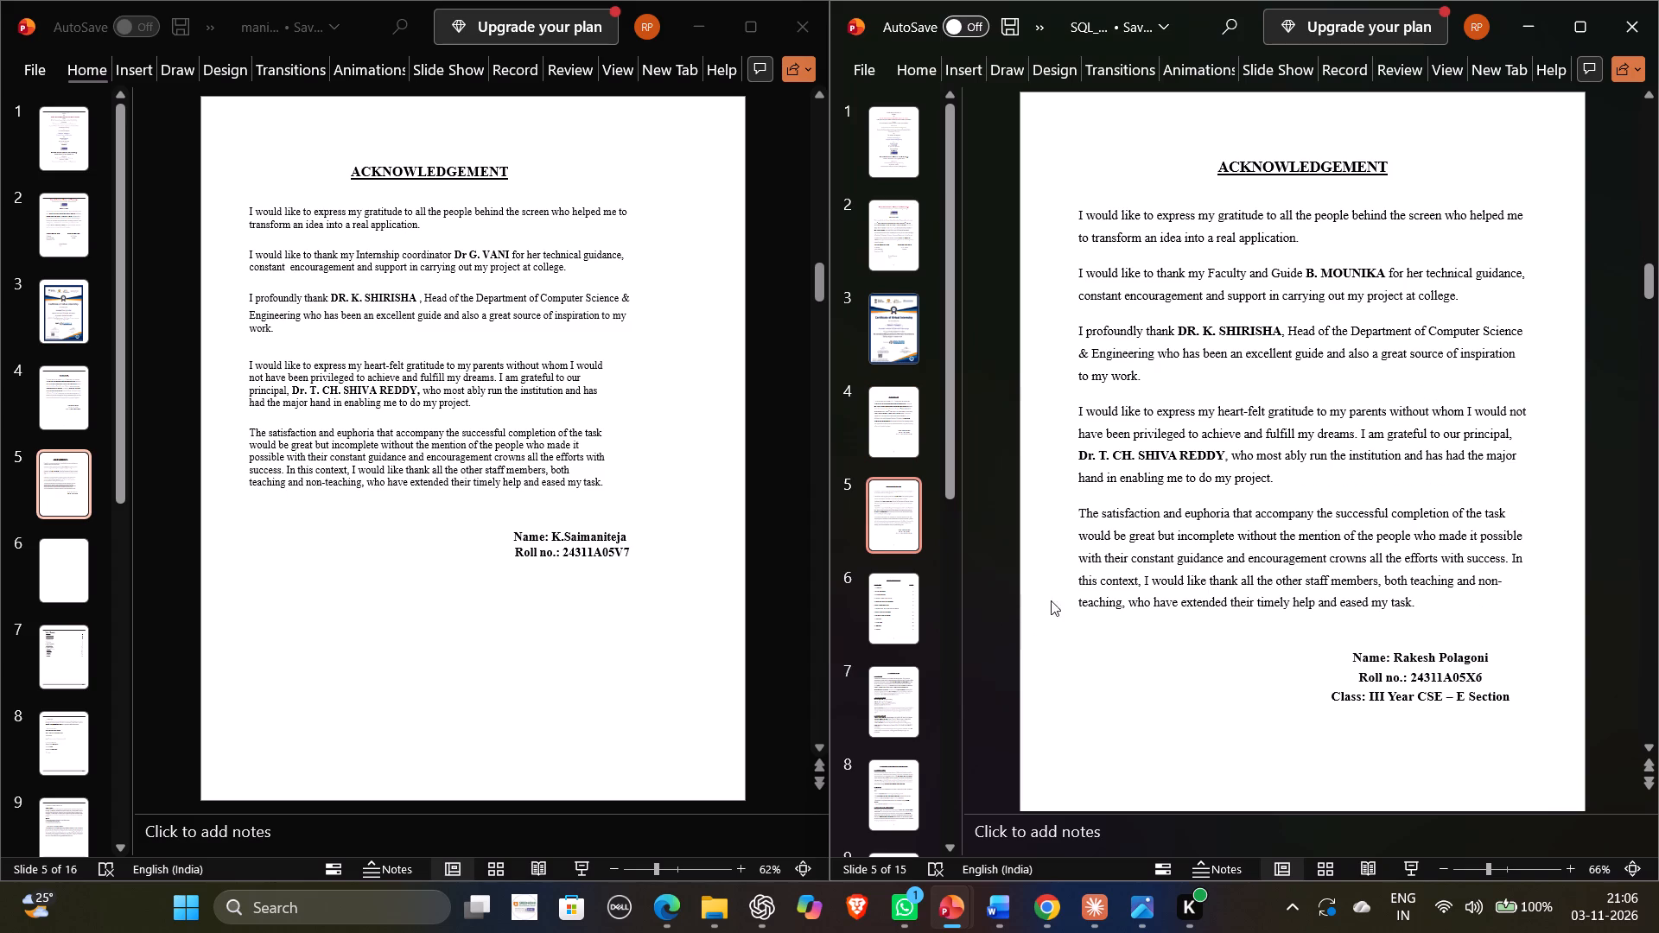
pyautogui.rightClick(876, 526)
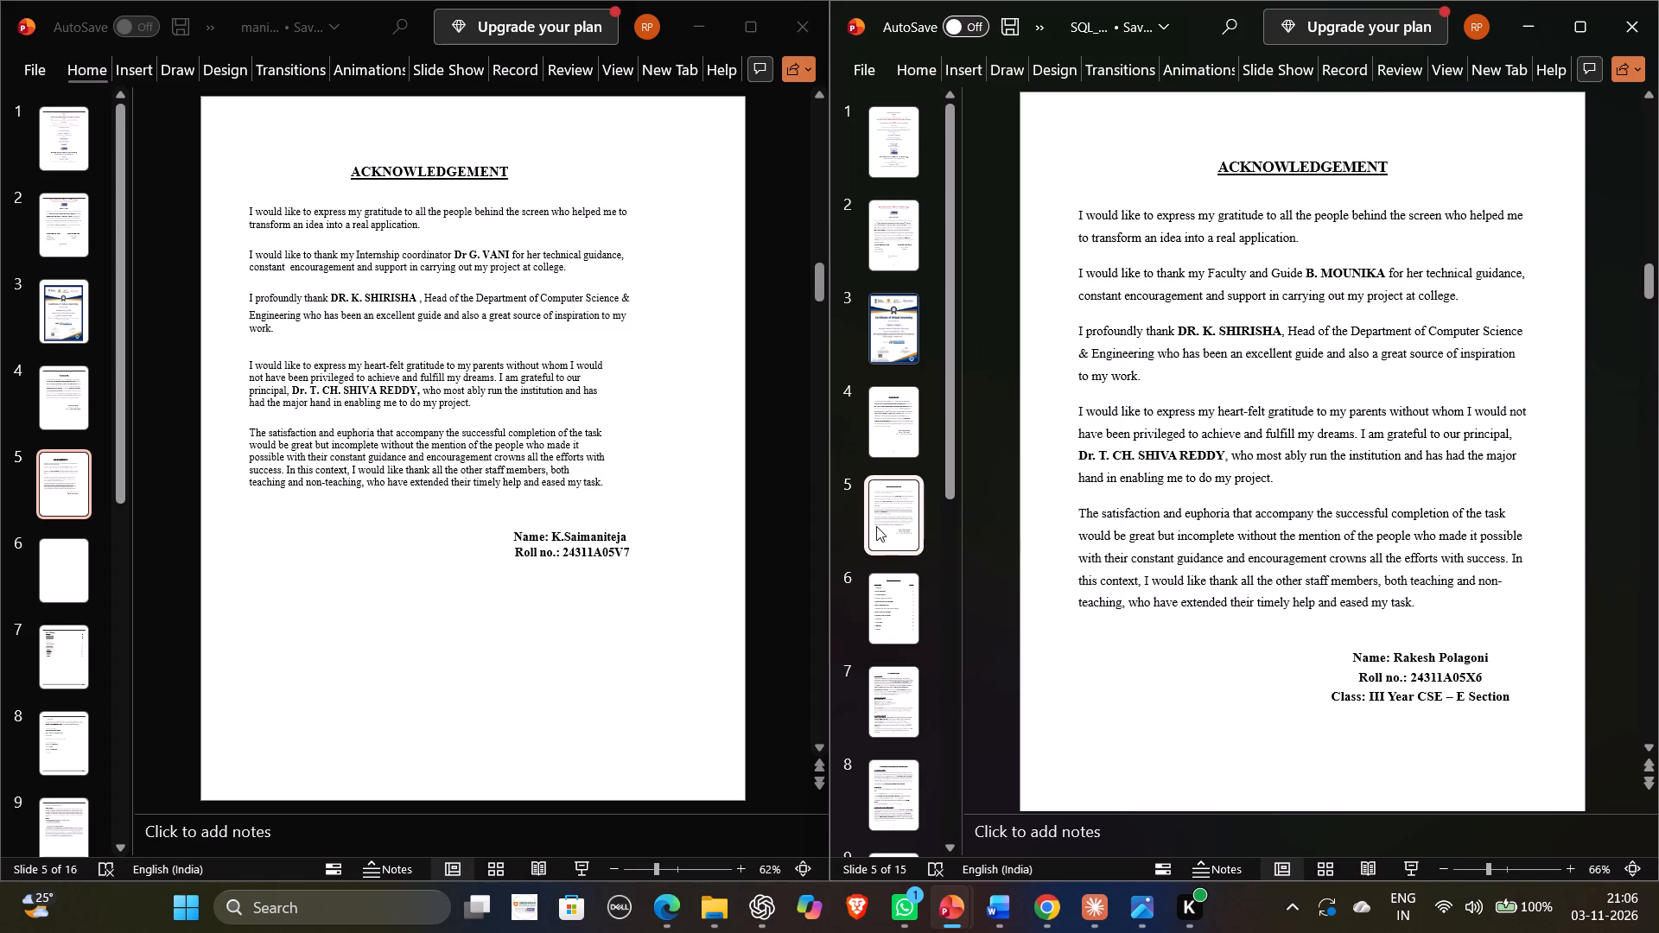
pyautogui.click(974, 395)
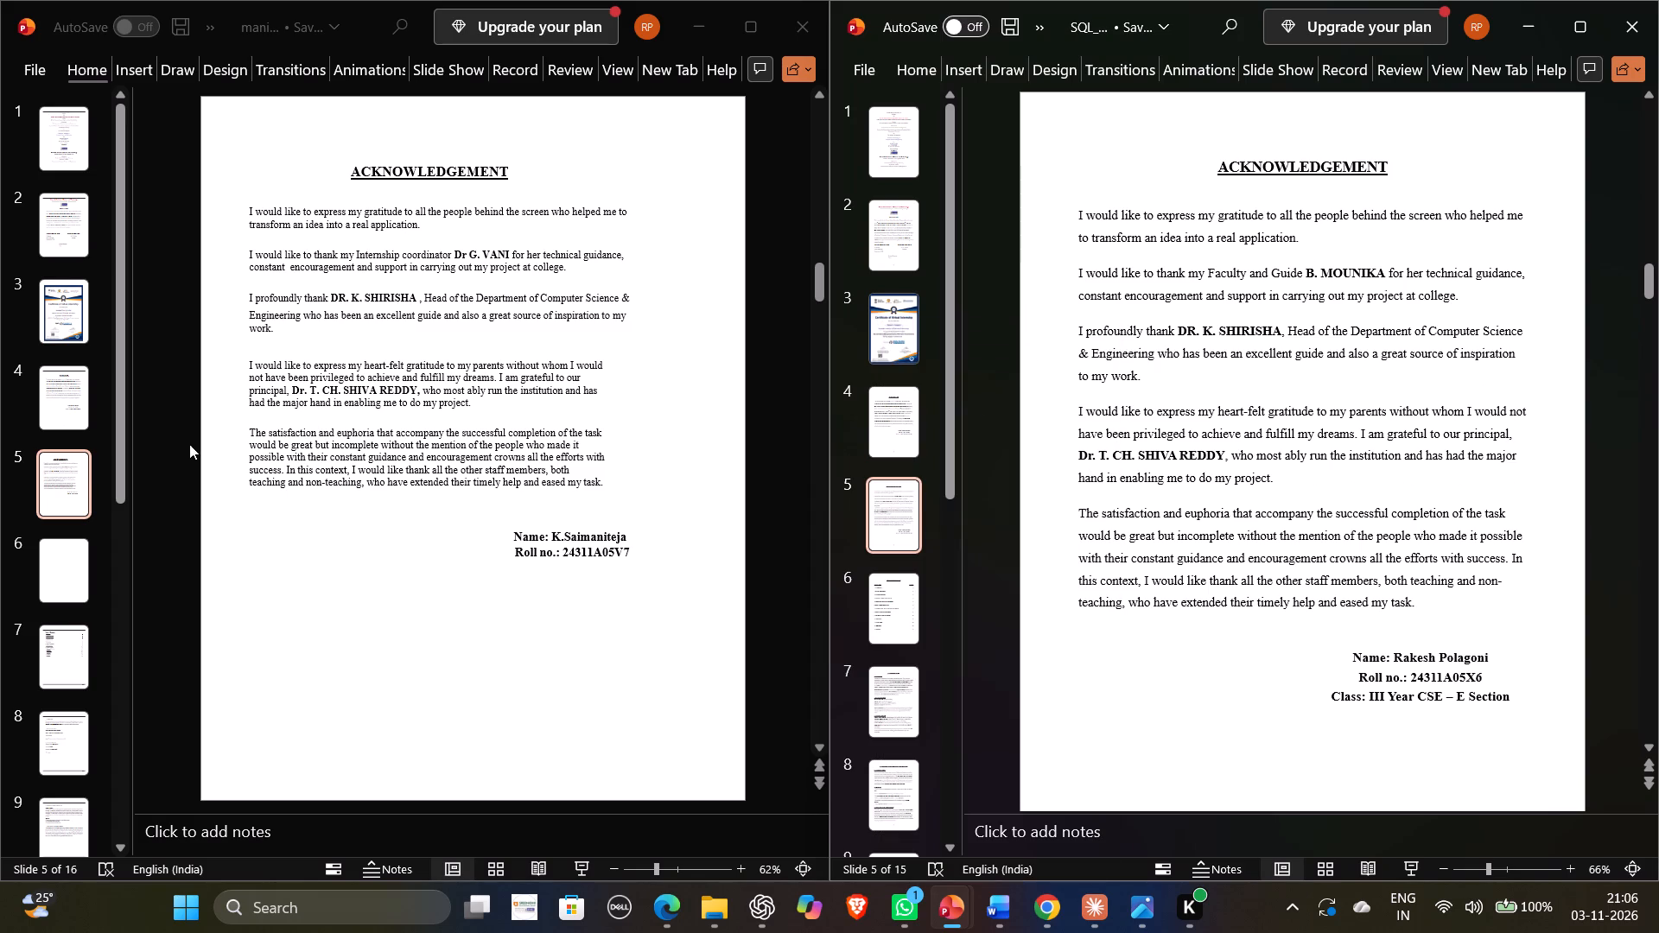
pyautogui.click(64, 408)
pyautogui.click(56, 475)
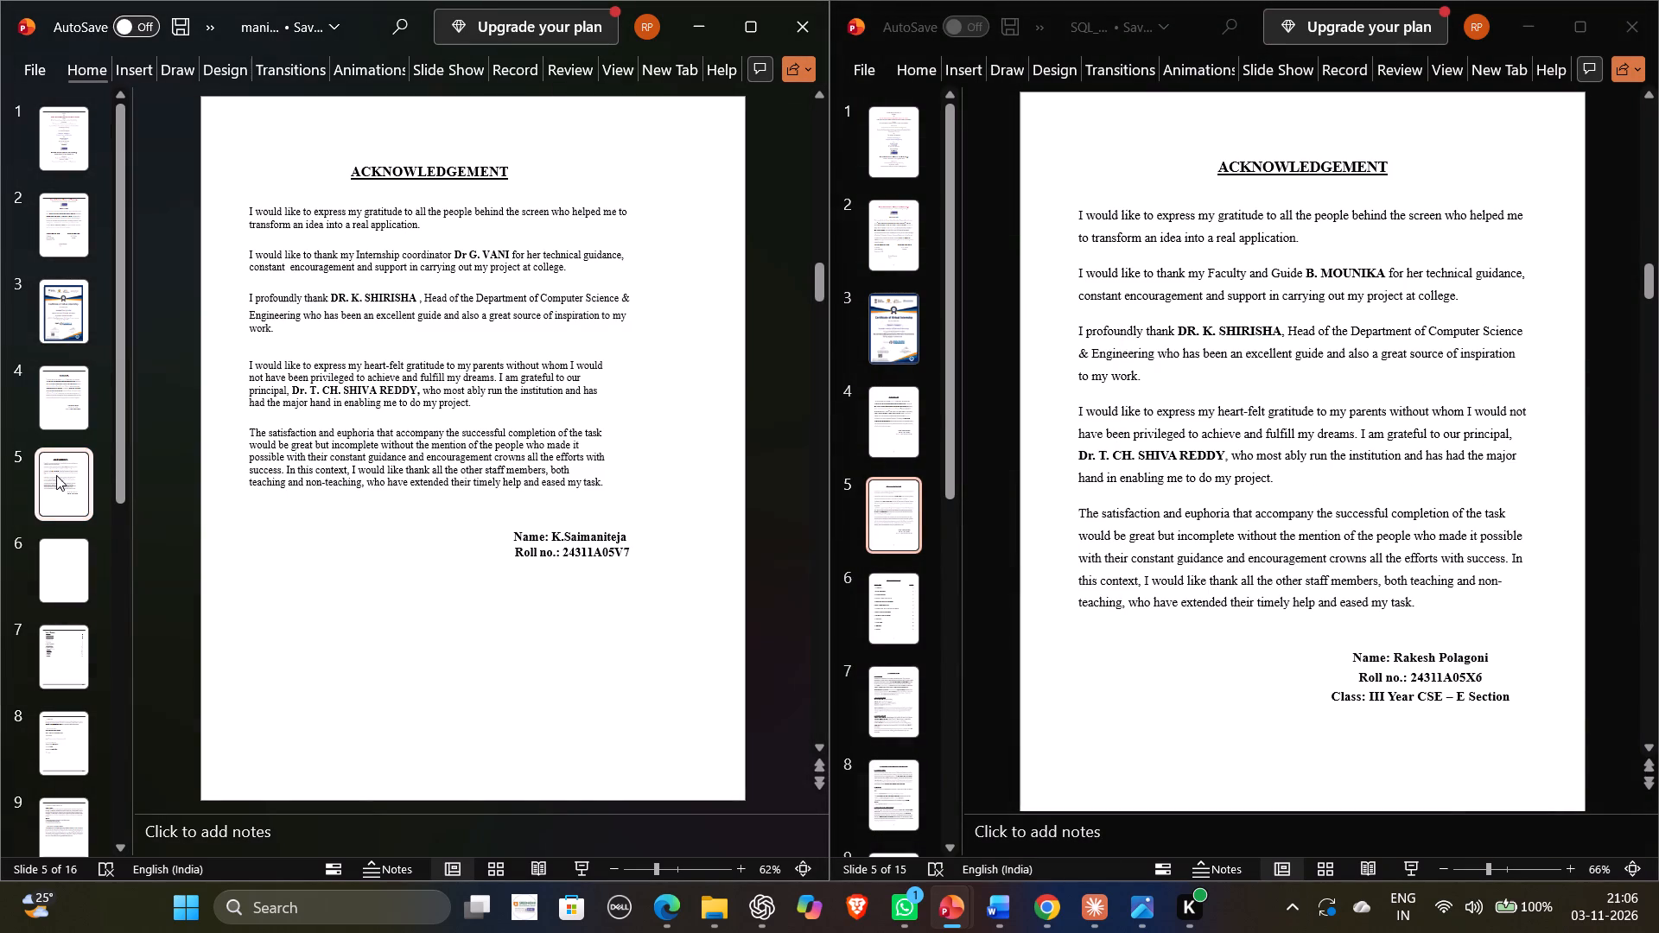
pyautogui.click(61, 416)
pyautogui.click(64, 489)
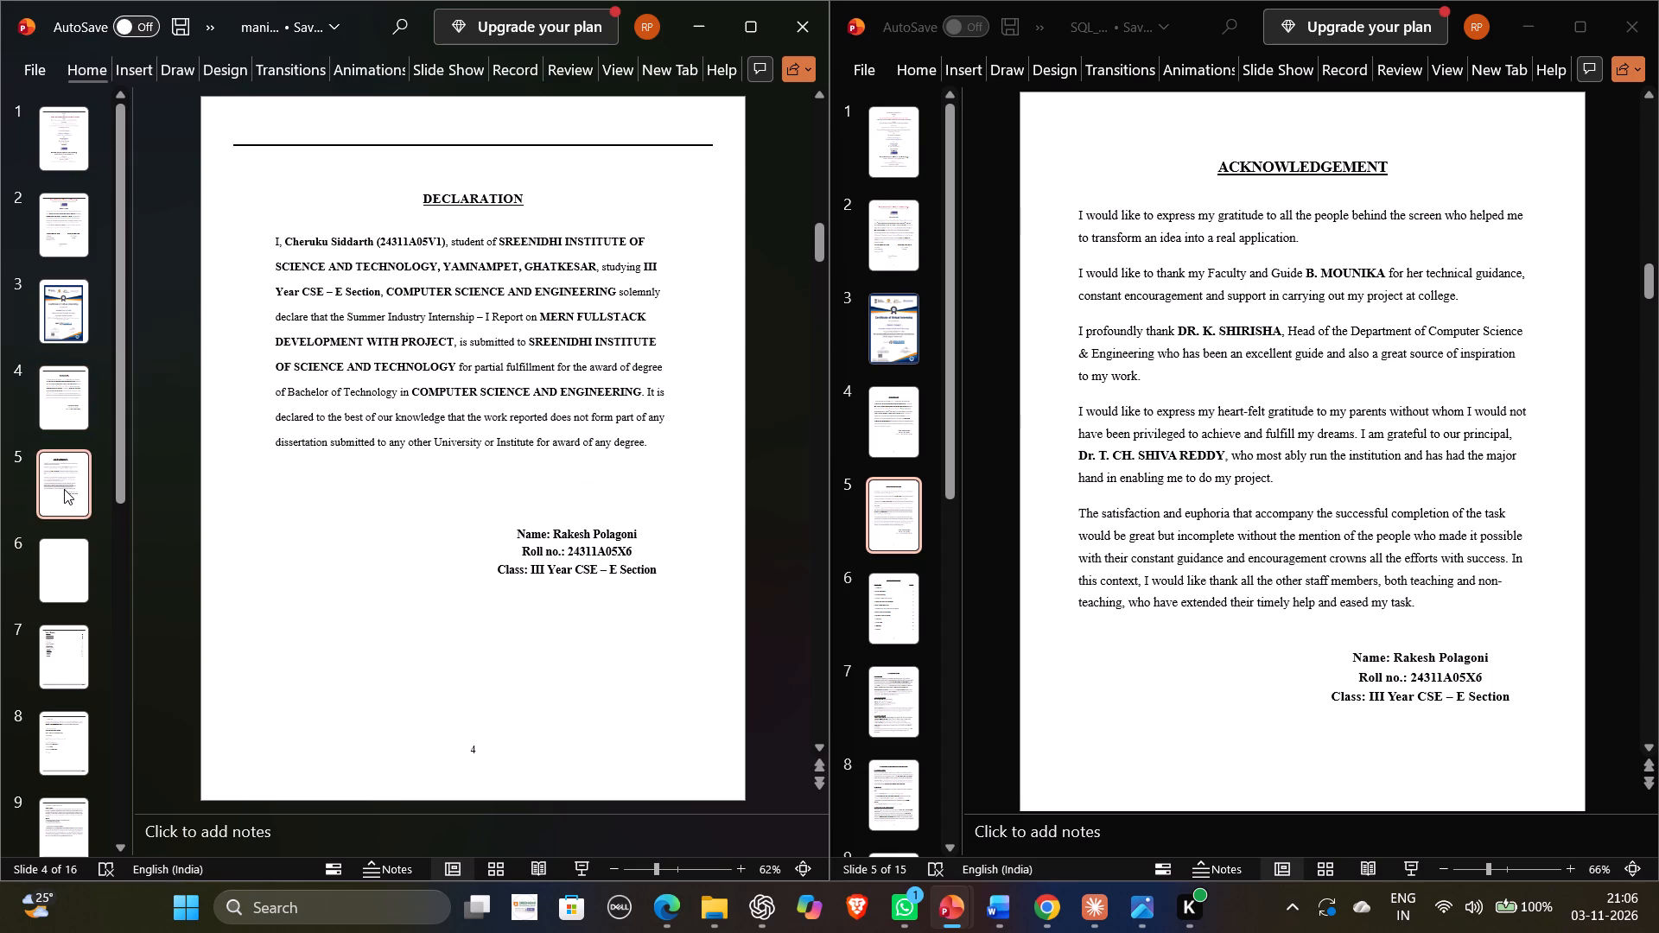
pyautogui.hotkey('ctrl', 'v')
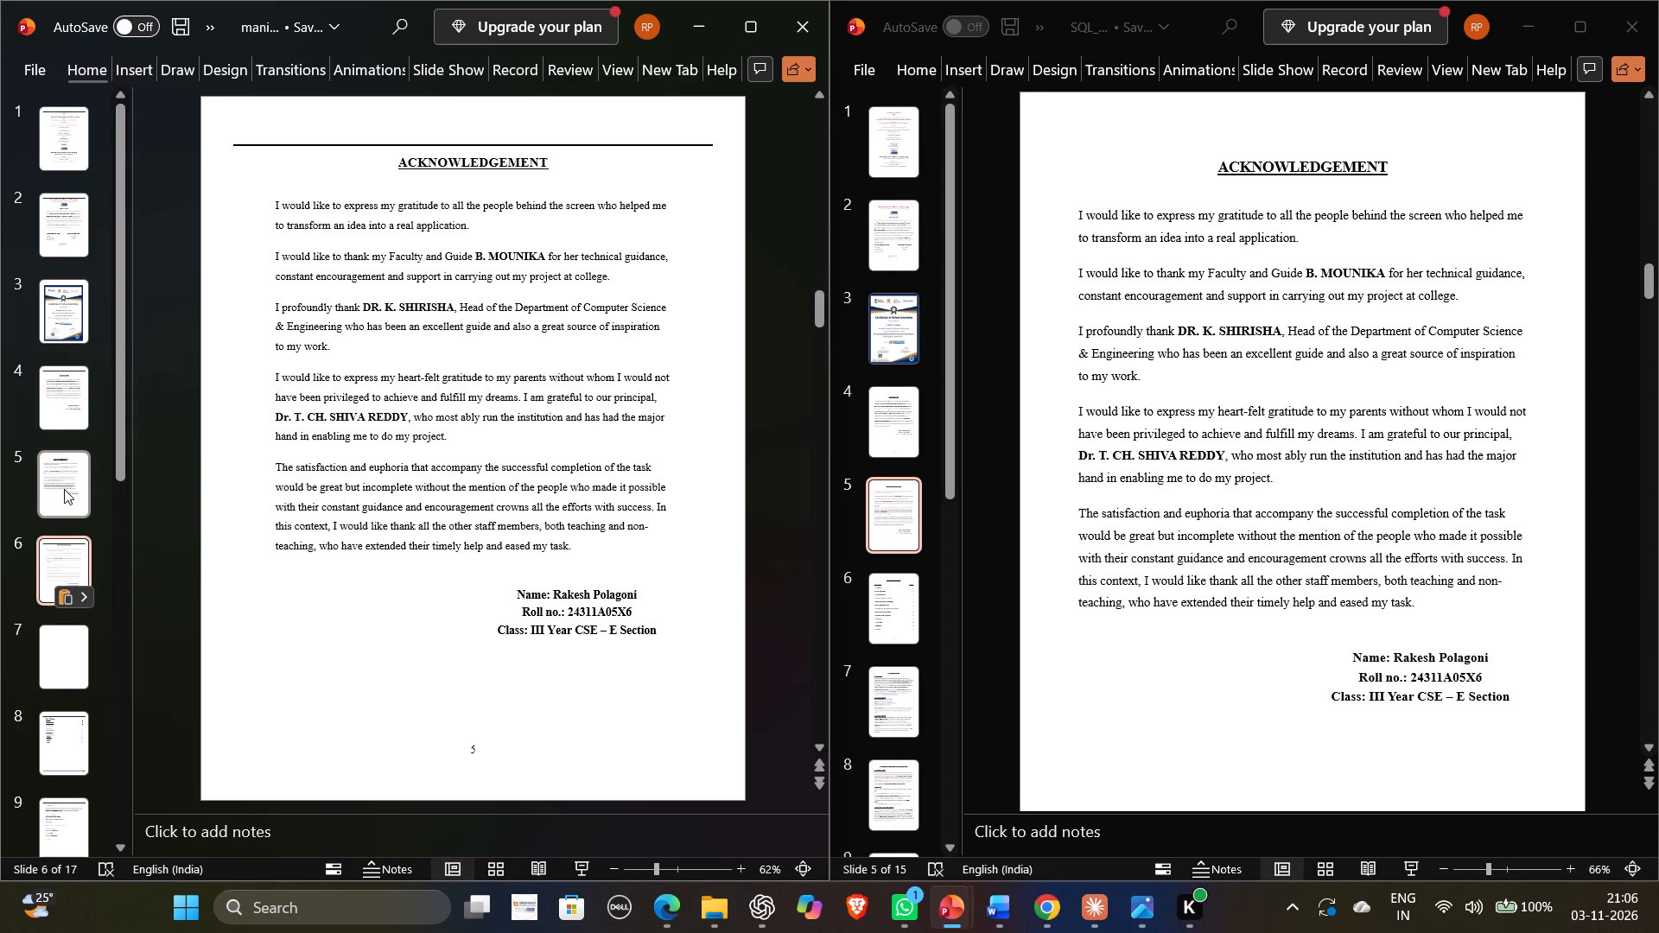
# Delete the old acknowledgement on slide 5 of the MERN report.
pyautogui.click(69, 508)
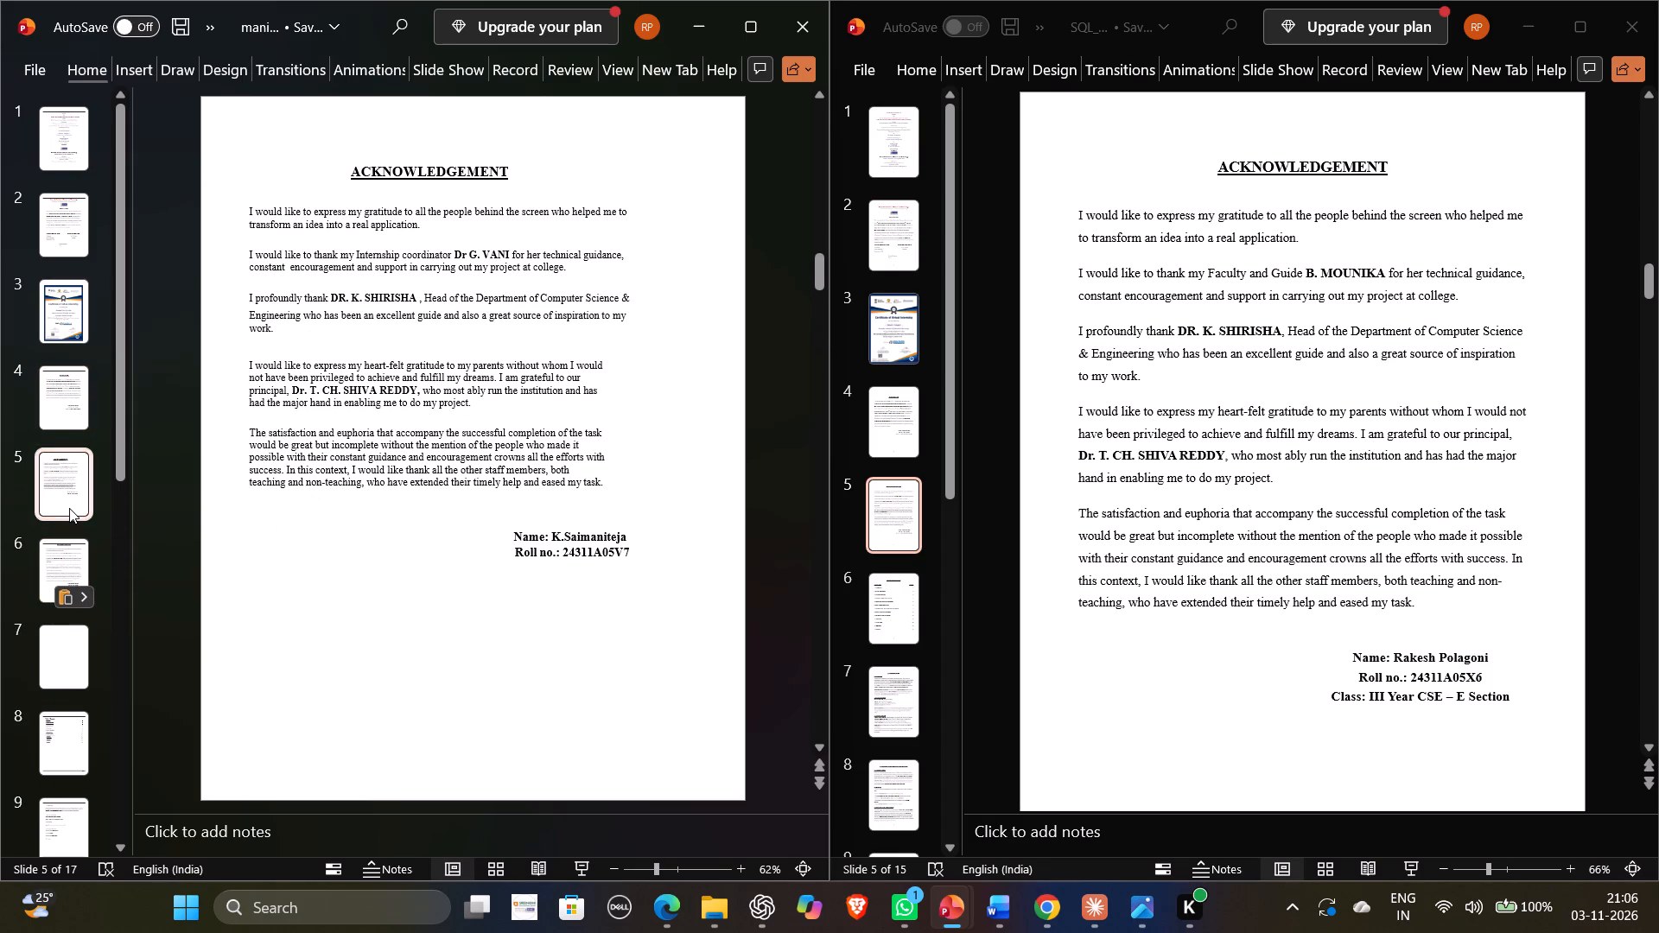
pyautogui.rightClick(69, 508)
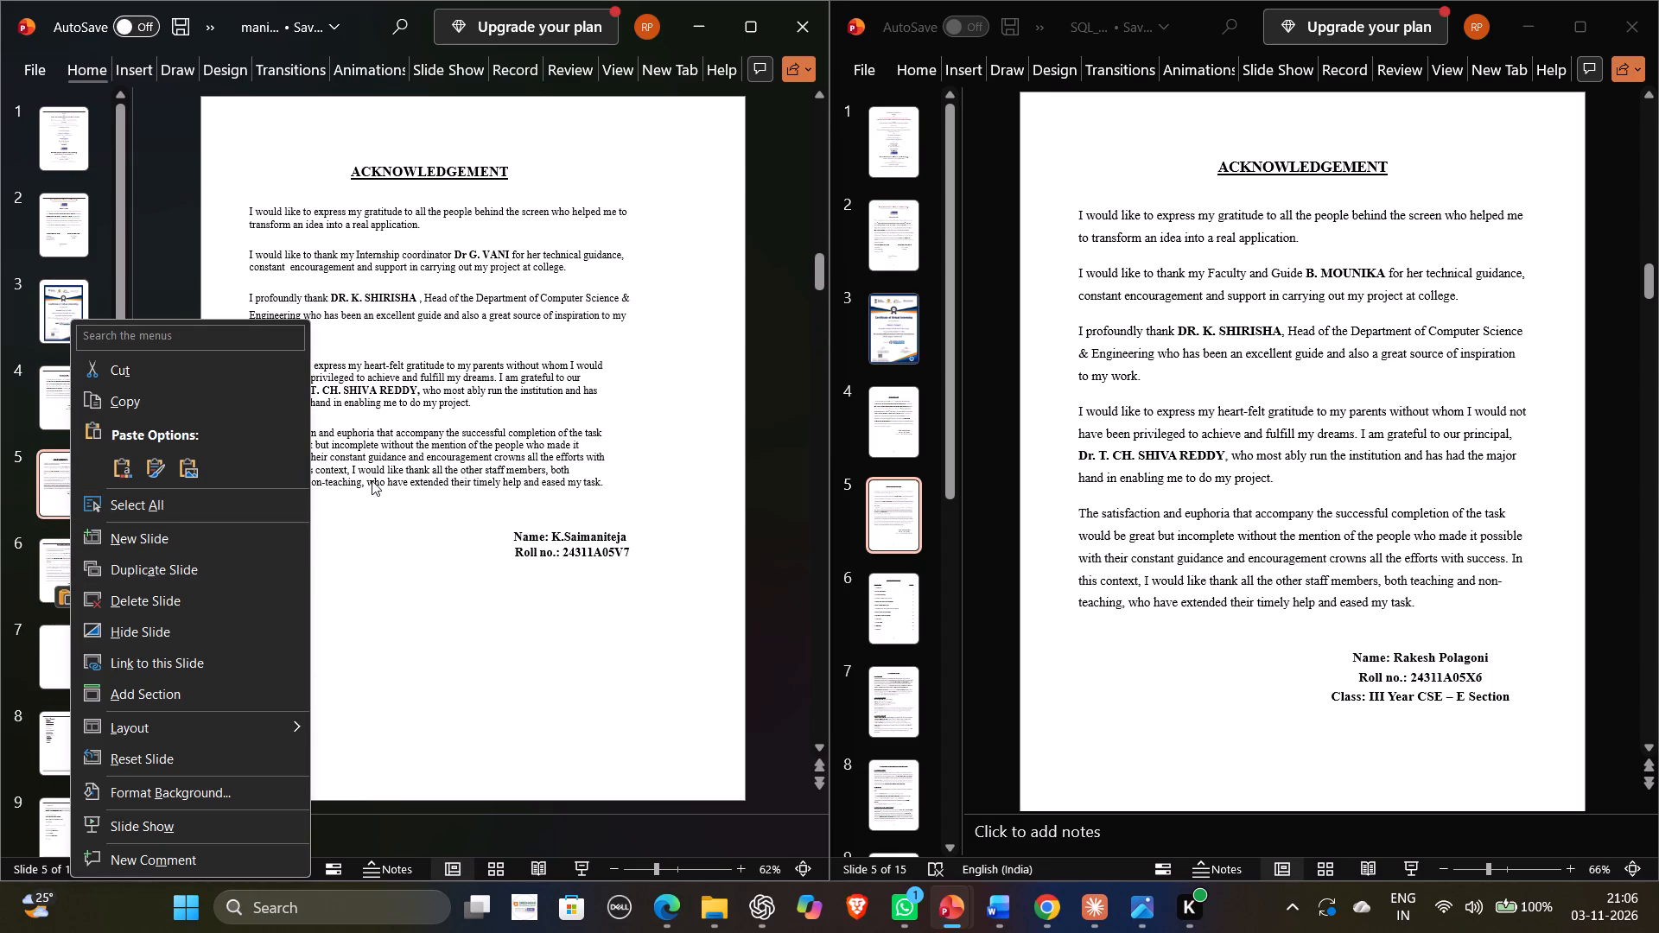
pyautogui.click(171, 597)
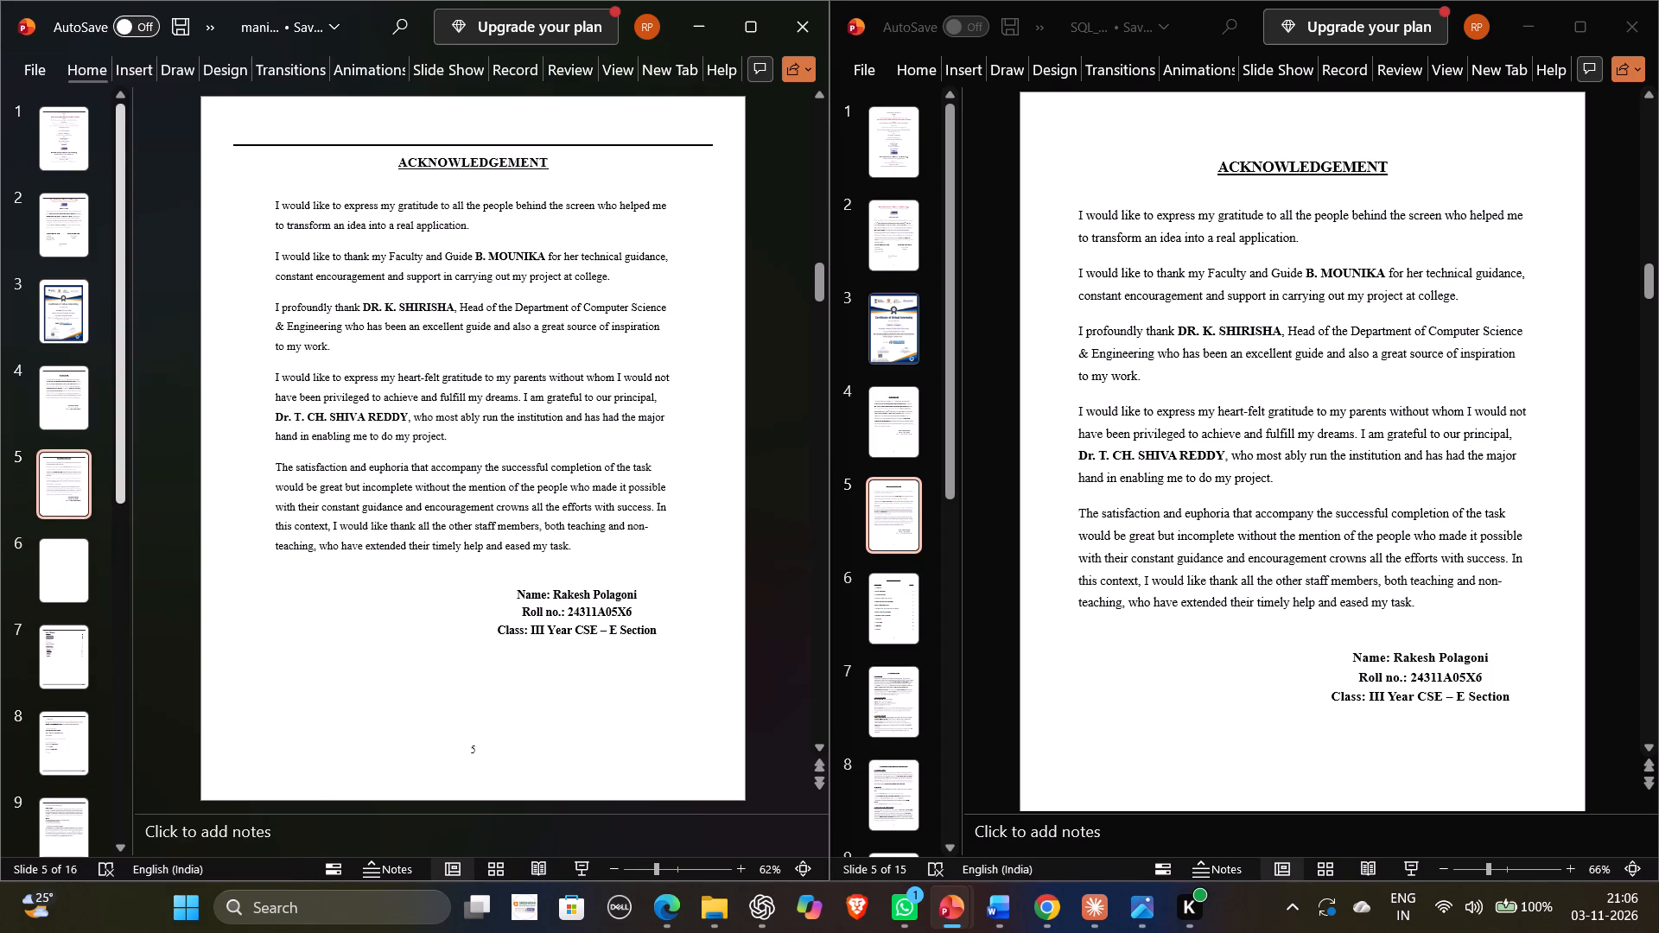
# Replace the signature name on the new acknowledgement slide with the cover student's name and change the roll number's ending to V1.
pyautogui.click(632, 598)
pyautogui.moveTo(641, 598); pyautogui.dragTo(563, 594)
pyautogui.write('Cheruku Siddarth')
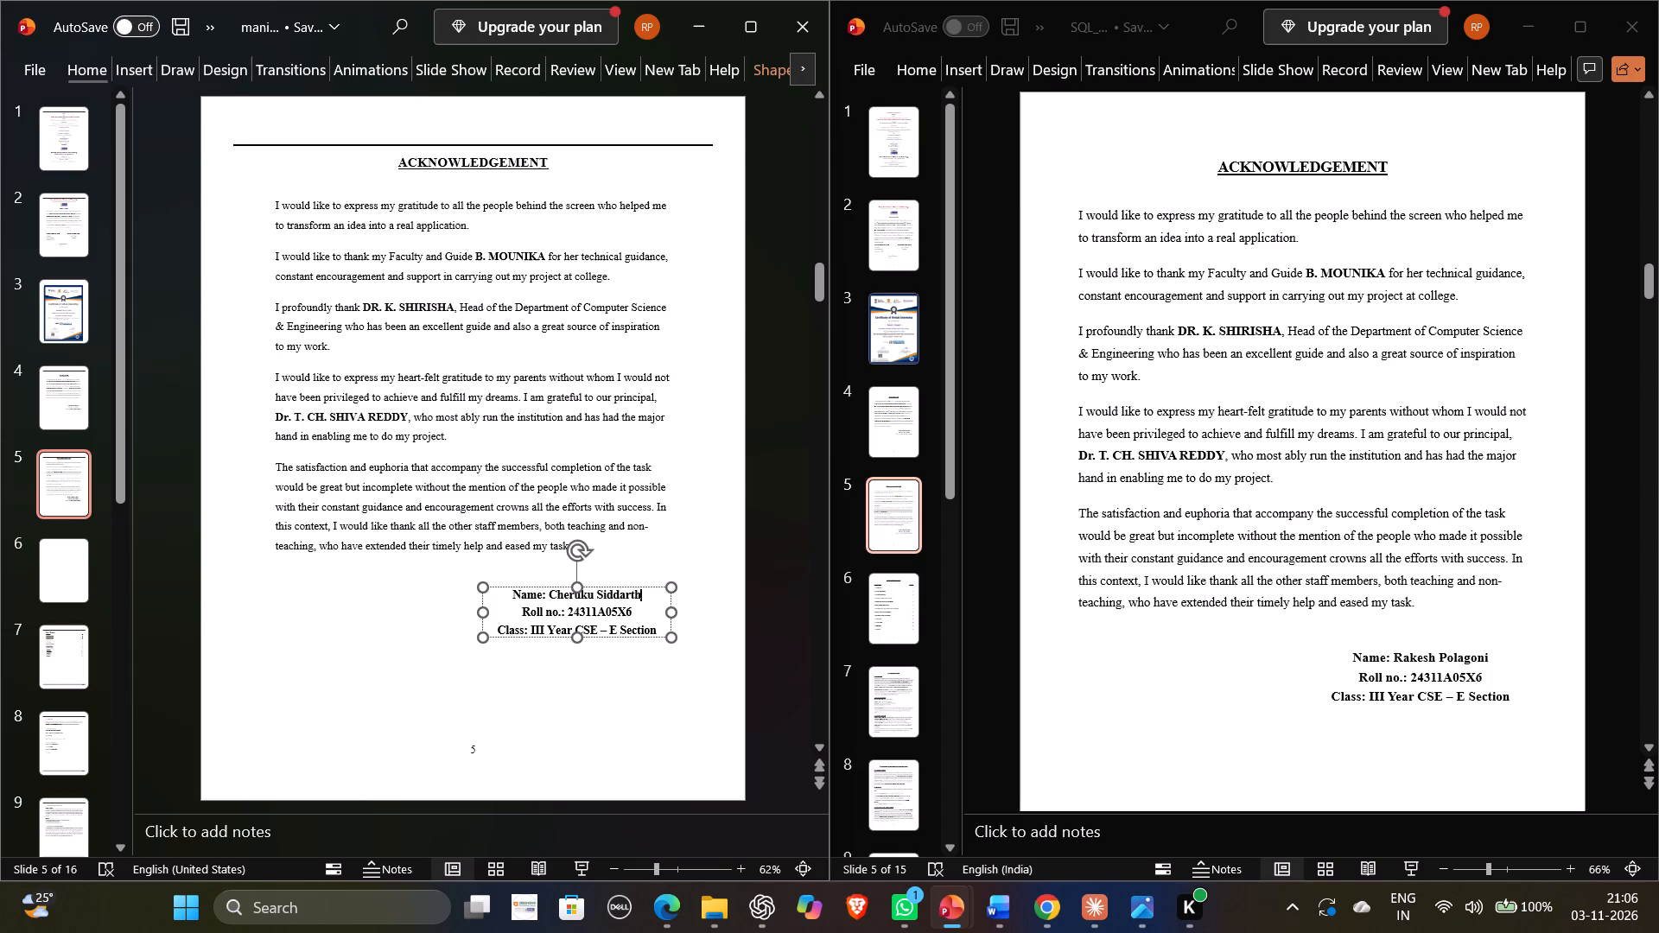
pyautogui.moveTo(631, 610); pyautogui.dragTo(621, 608)
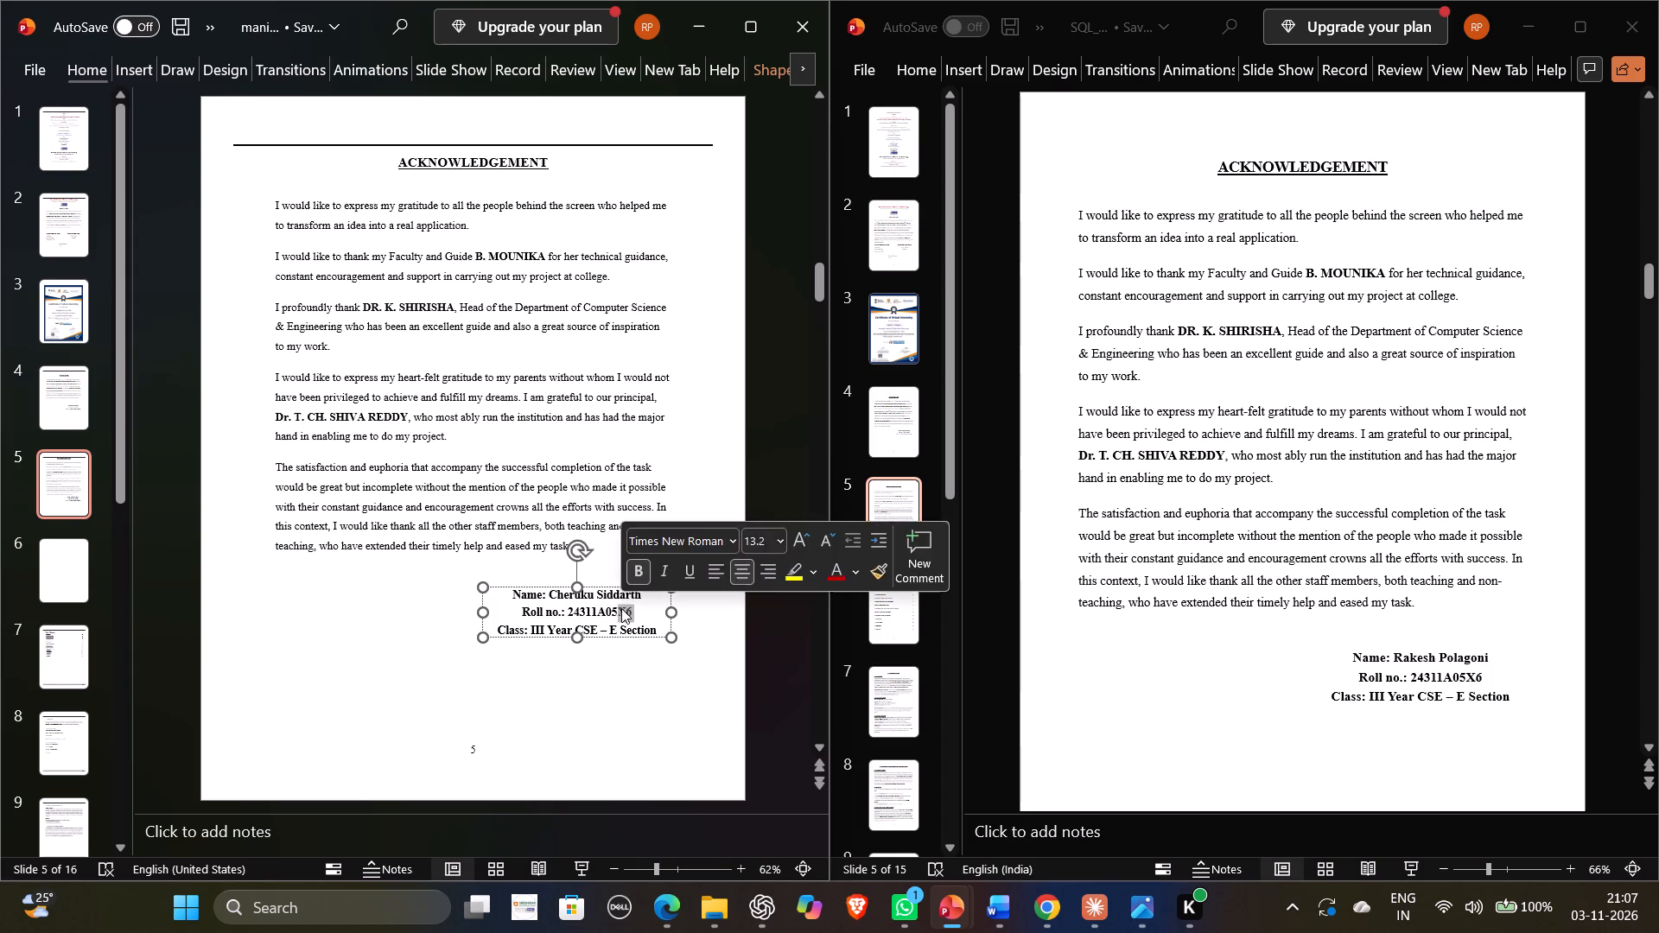
pyautogui.press('BackSpace')
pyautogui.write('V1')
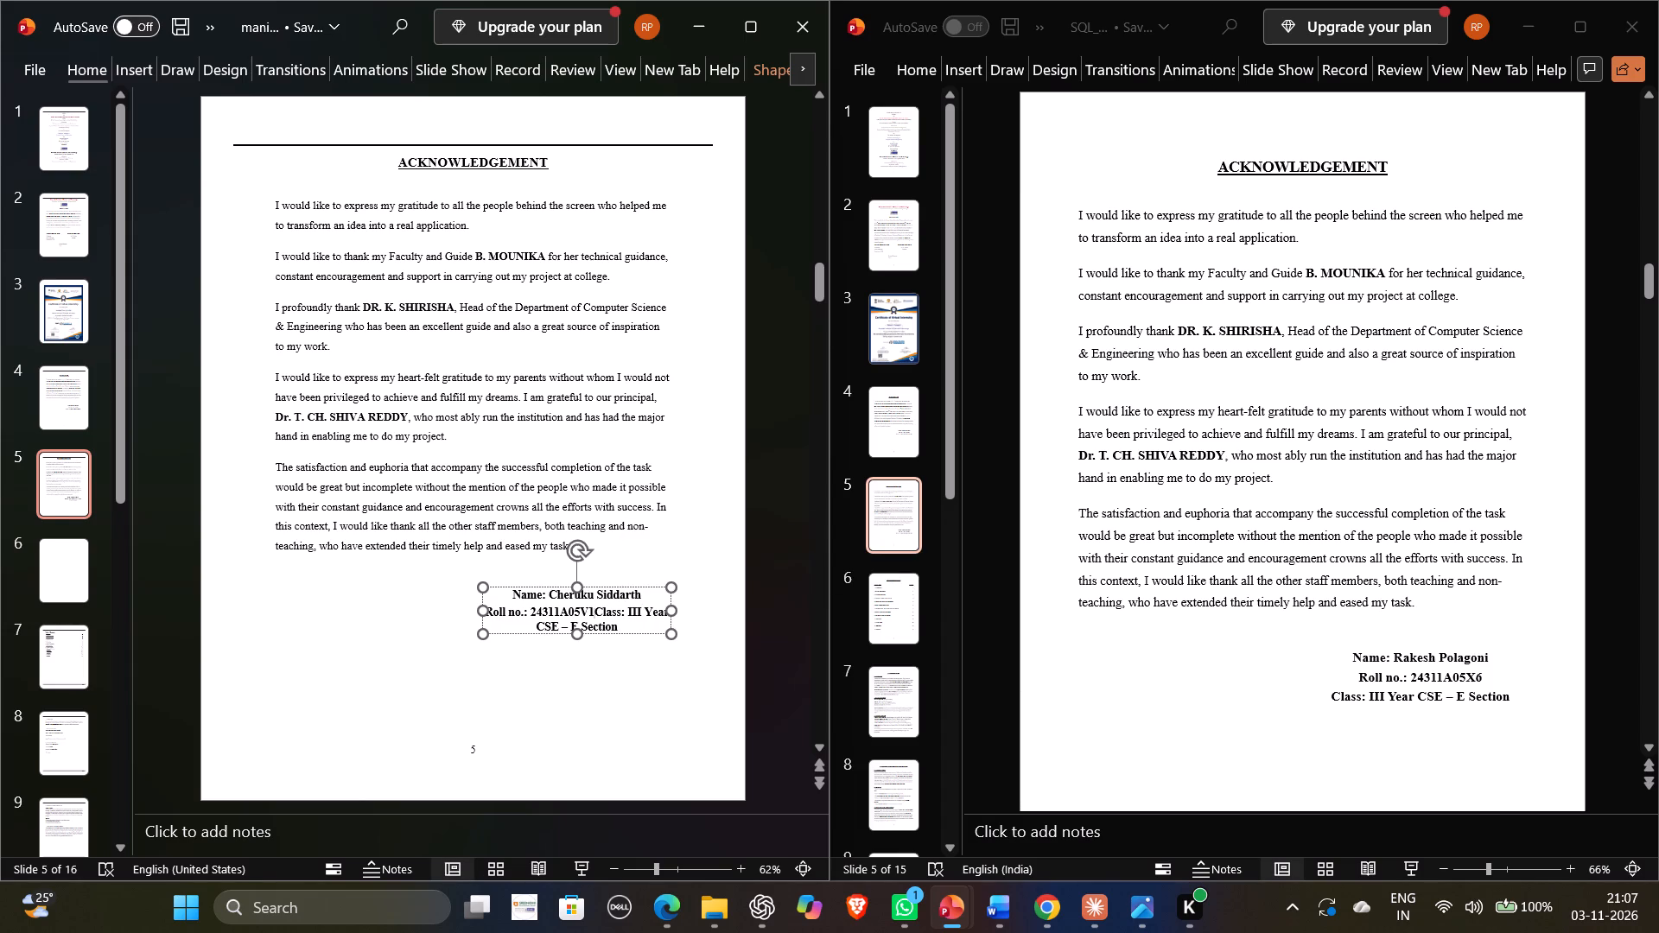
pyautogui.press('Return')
pyautogui.click(392, 660)
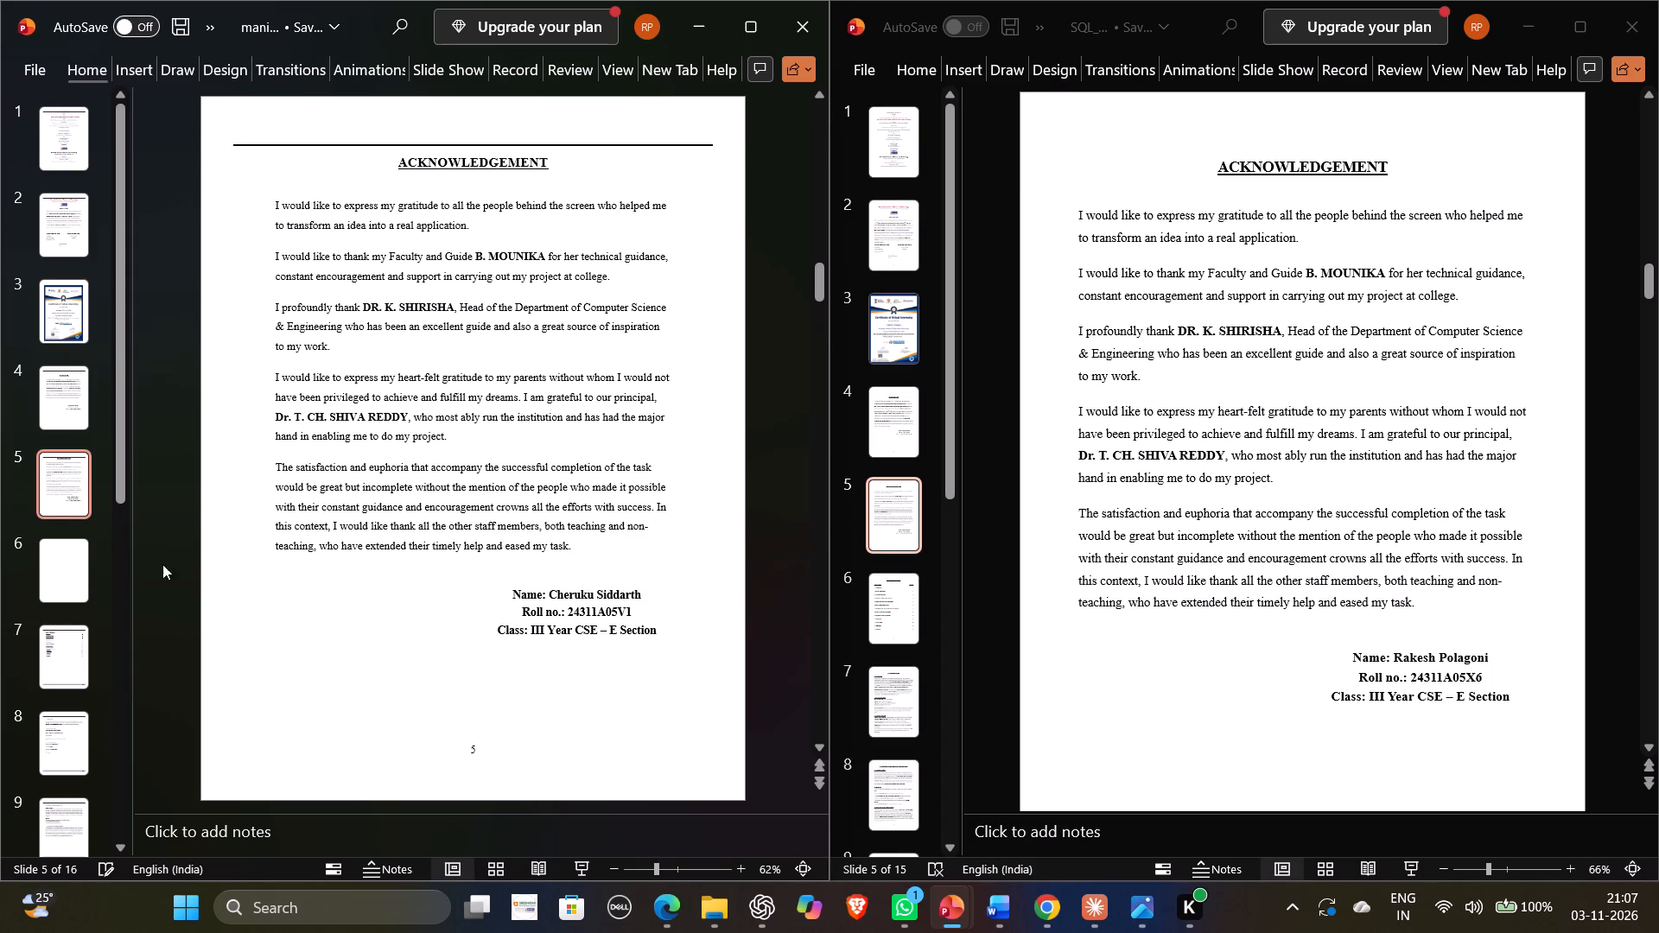
# Delete the blank slide 6 that follows the acknowledgement.
pyautogui.click(57, 571)
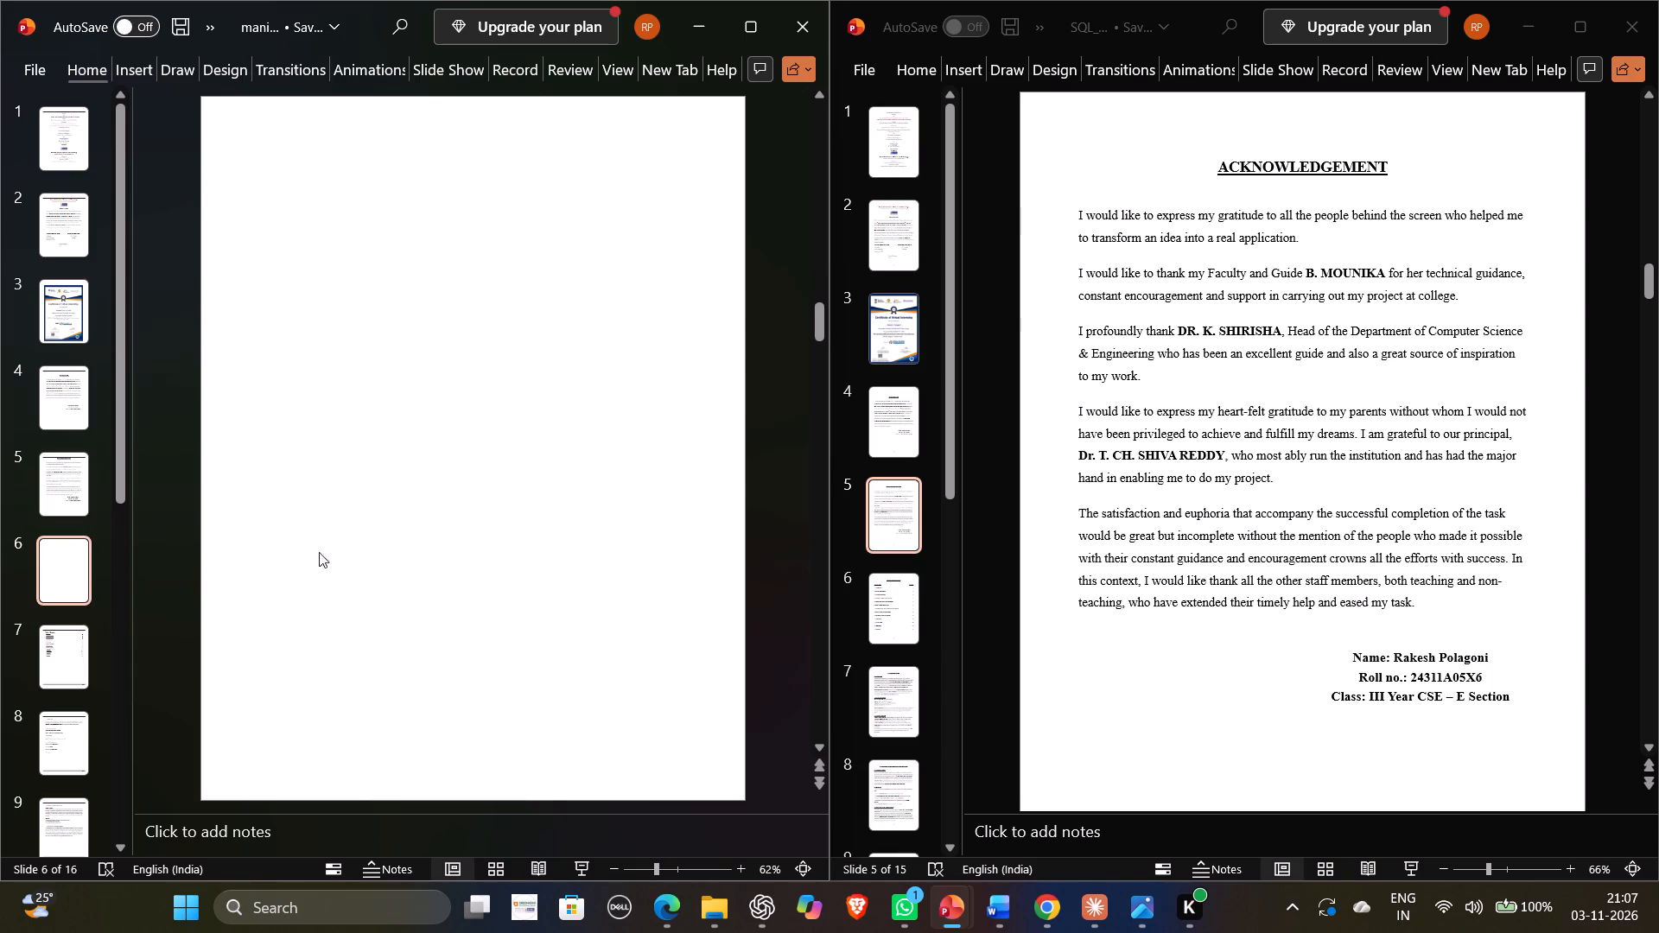
pyautogui.rightClick(453, 473)
pyautogui.click(524, 559)
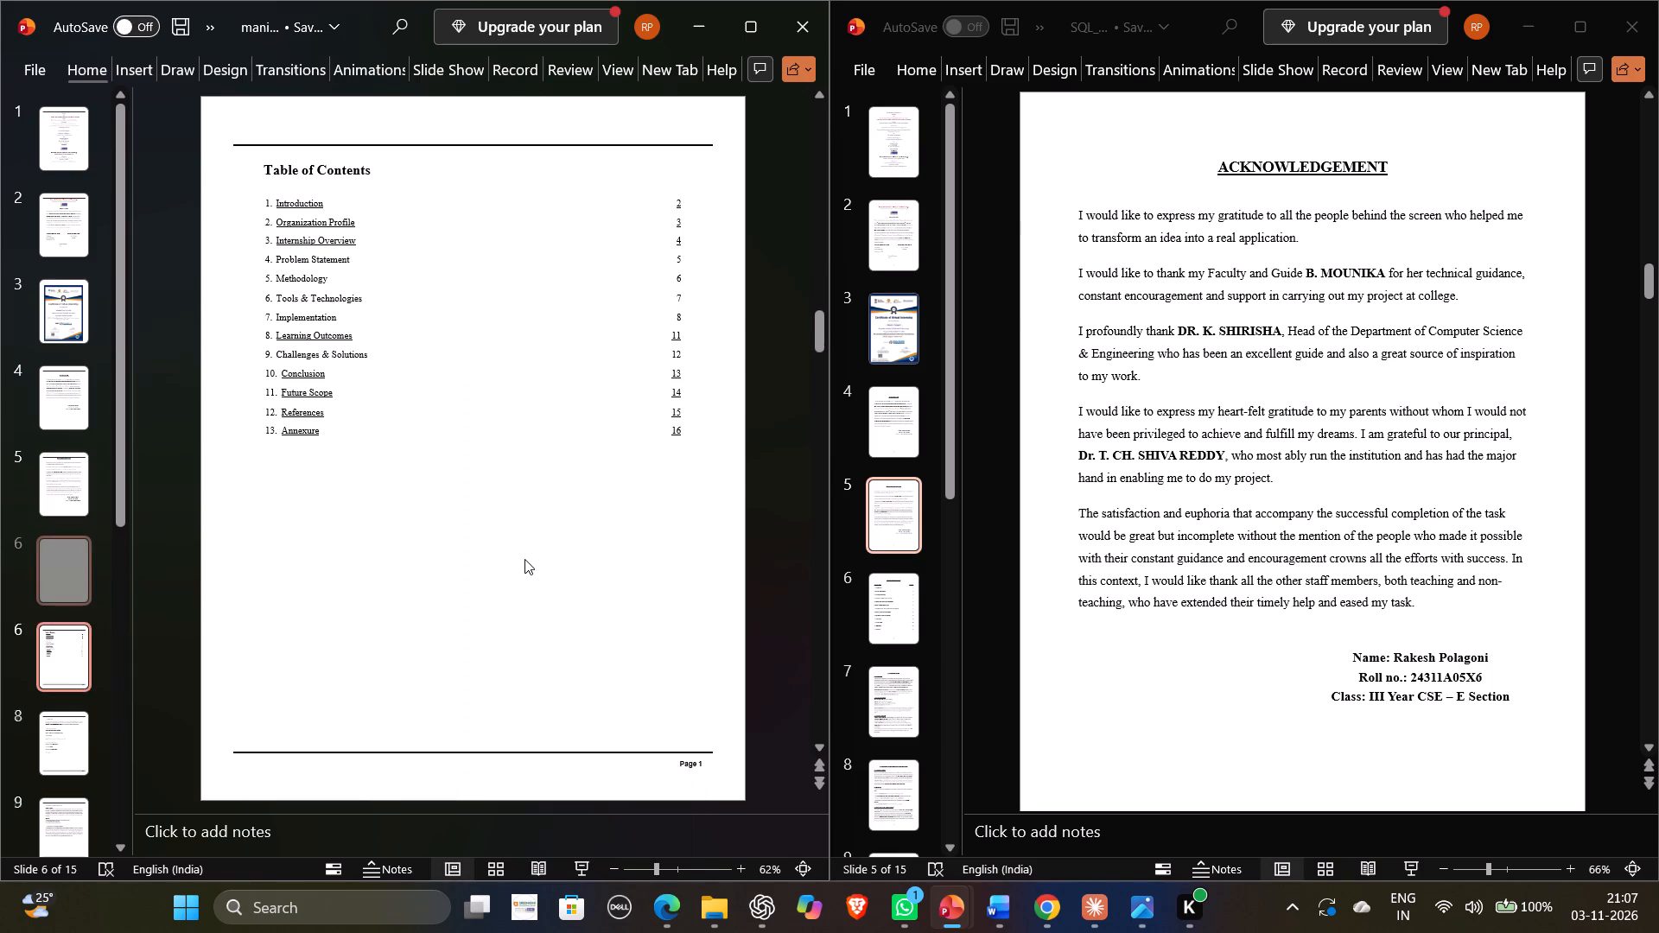
# Examine the table of contents and introduction slides of the SQL presentation as a reference for the remaining report pages.
pyautogui.click(1103, 648)
pyautogui.press('Right')
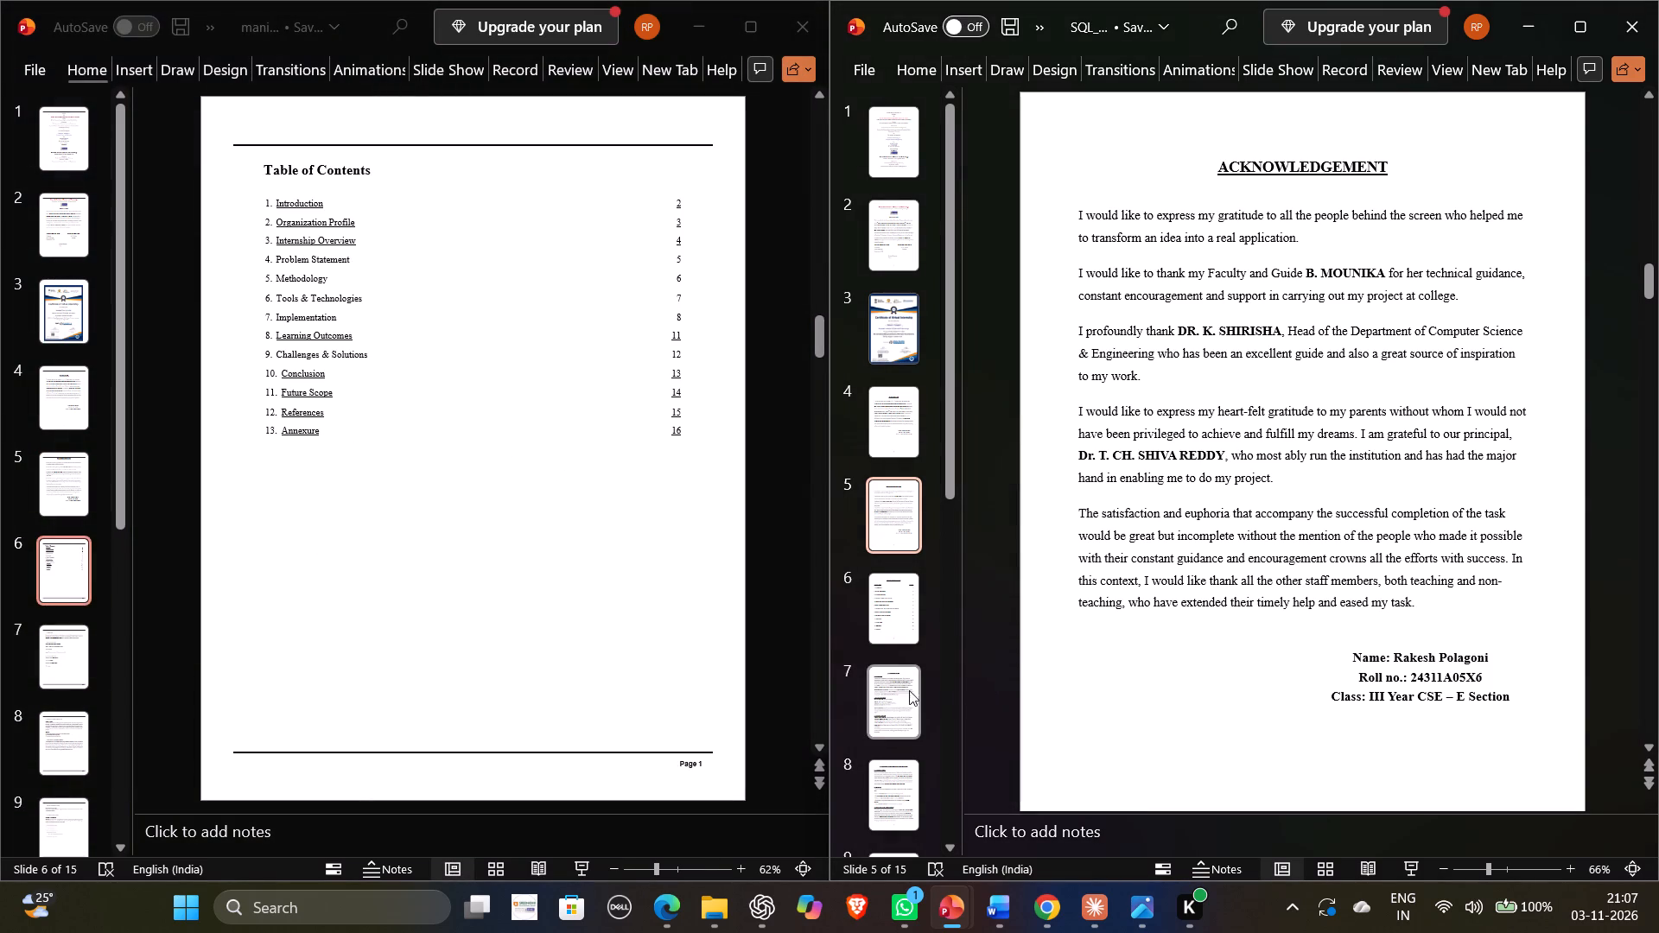
pyautogui.click(954, 677)
pyautogui.click(1001, 644)
pyautogui.press('Right')
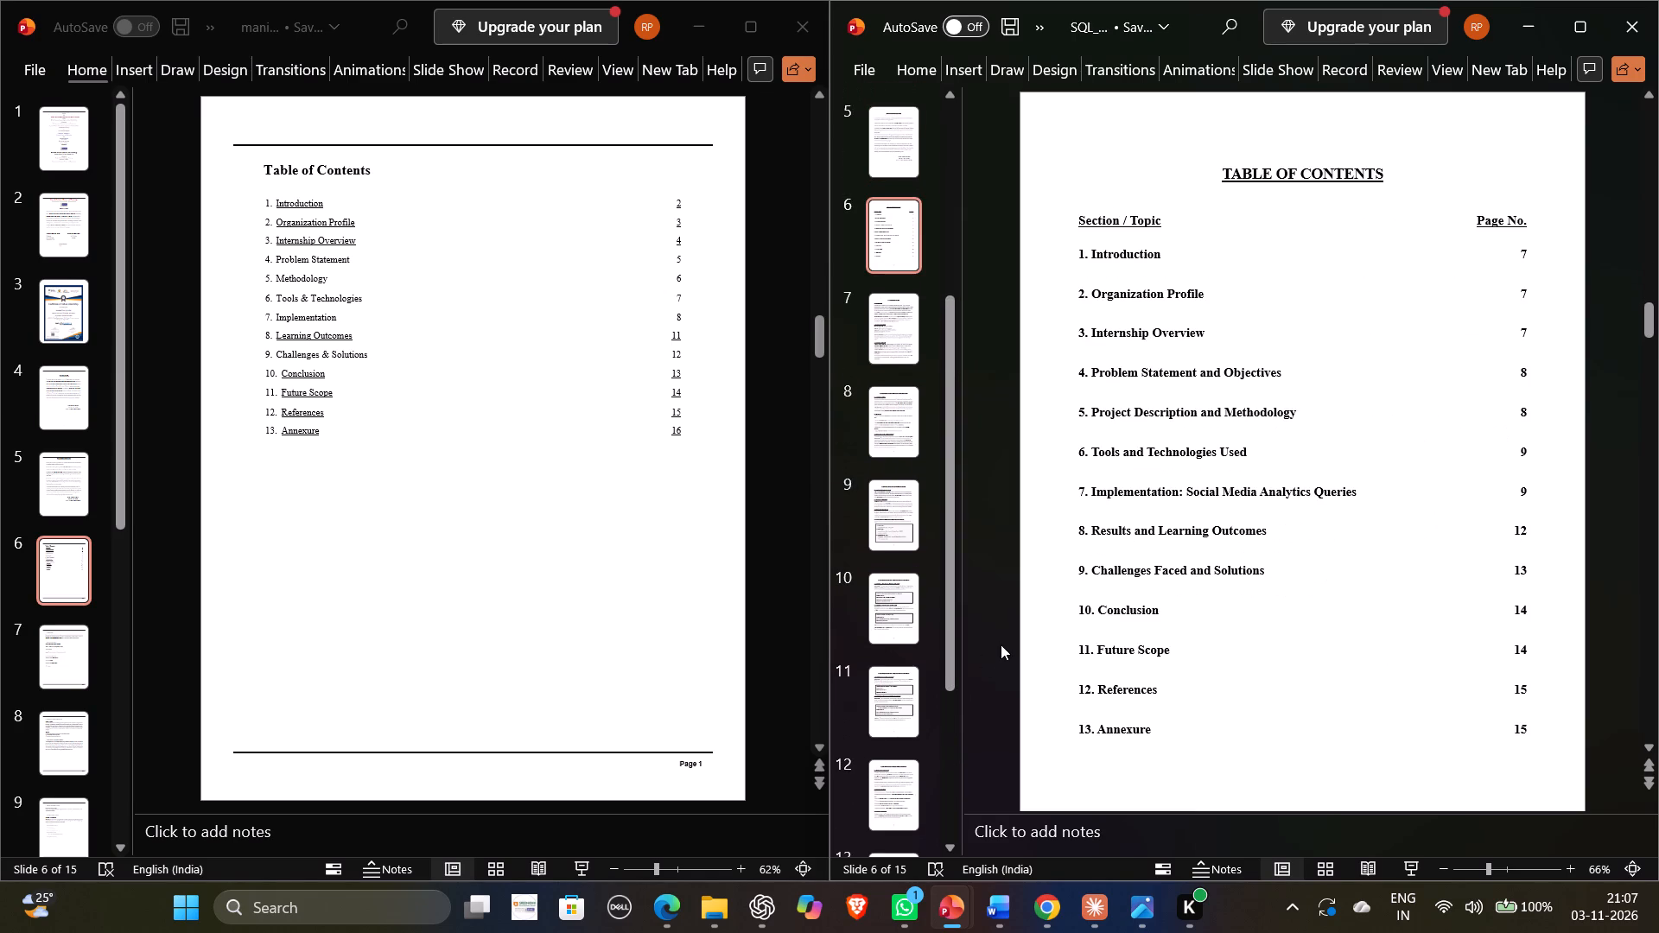
pyautogui.press('Right')
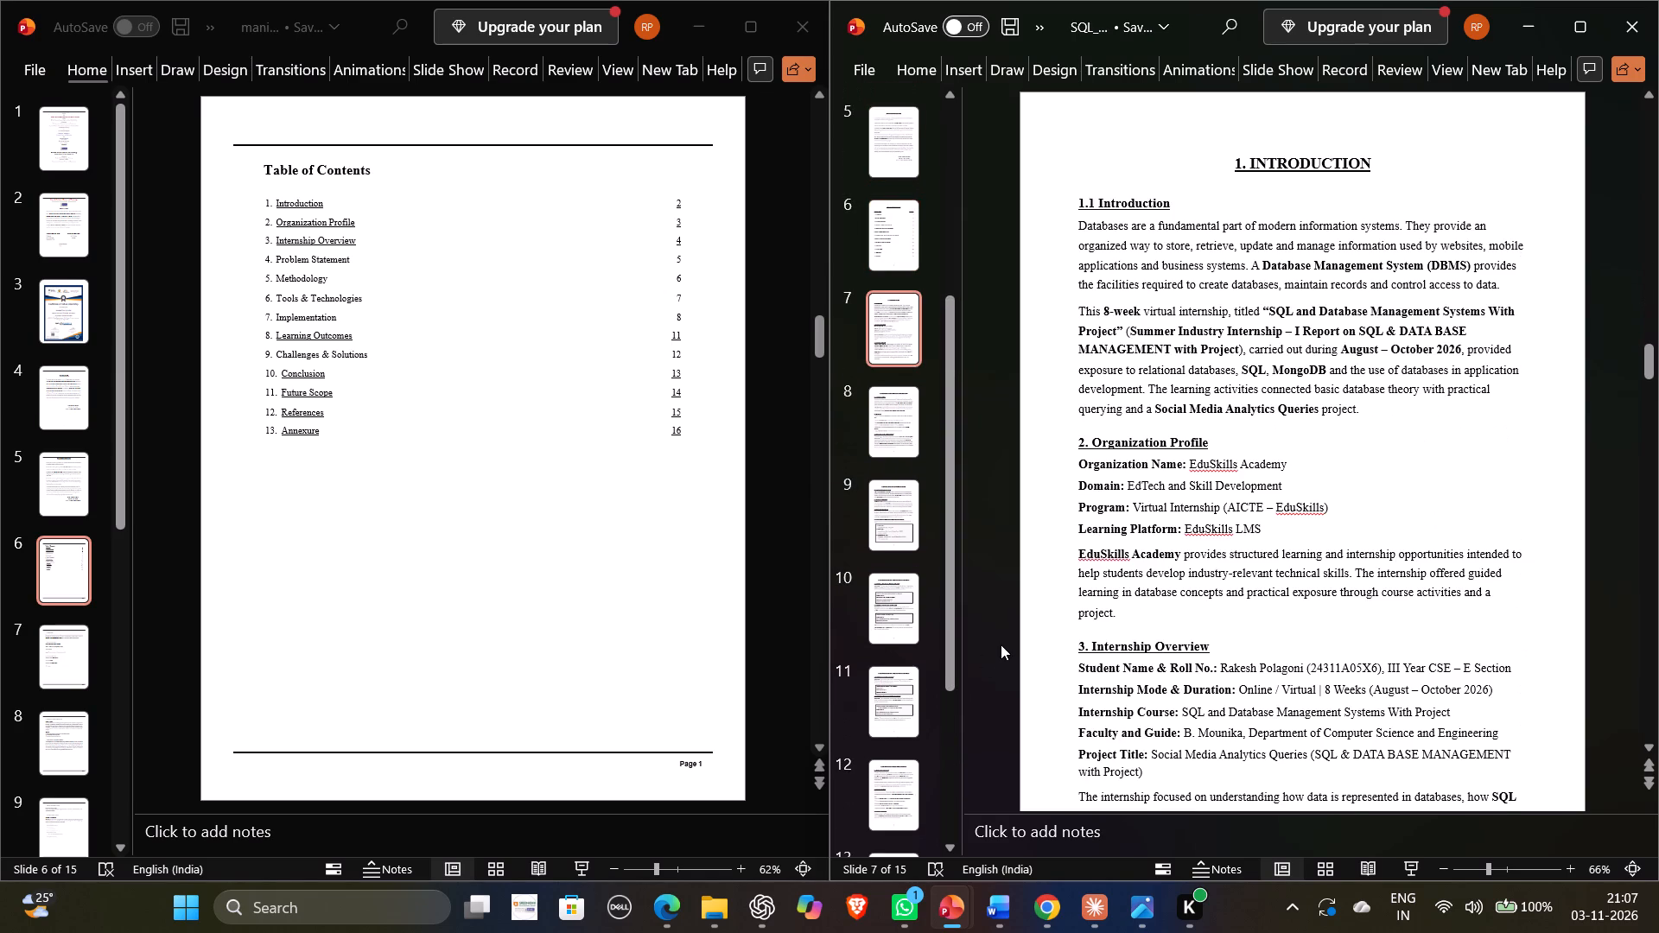
# Look through the MERN report's slides, from the table of contents to the annexure and the opening pages, to check their content.
pyautogui.click(769, 575)
pyautogui.press('Right')
pyautogui.press('Right')
pyautogui.press('Right')
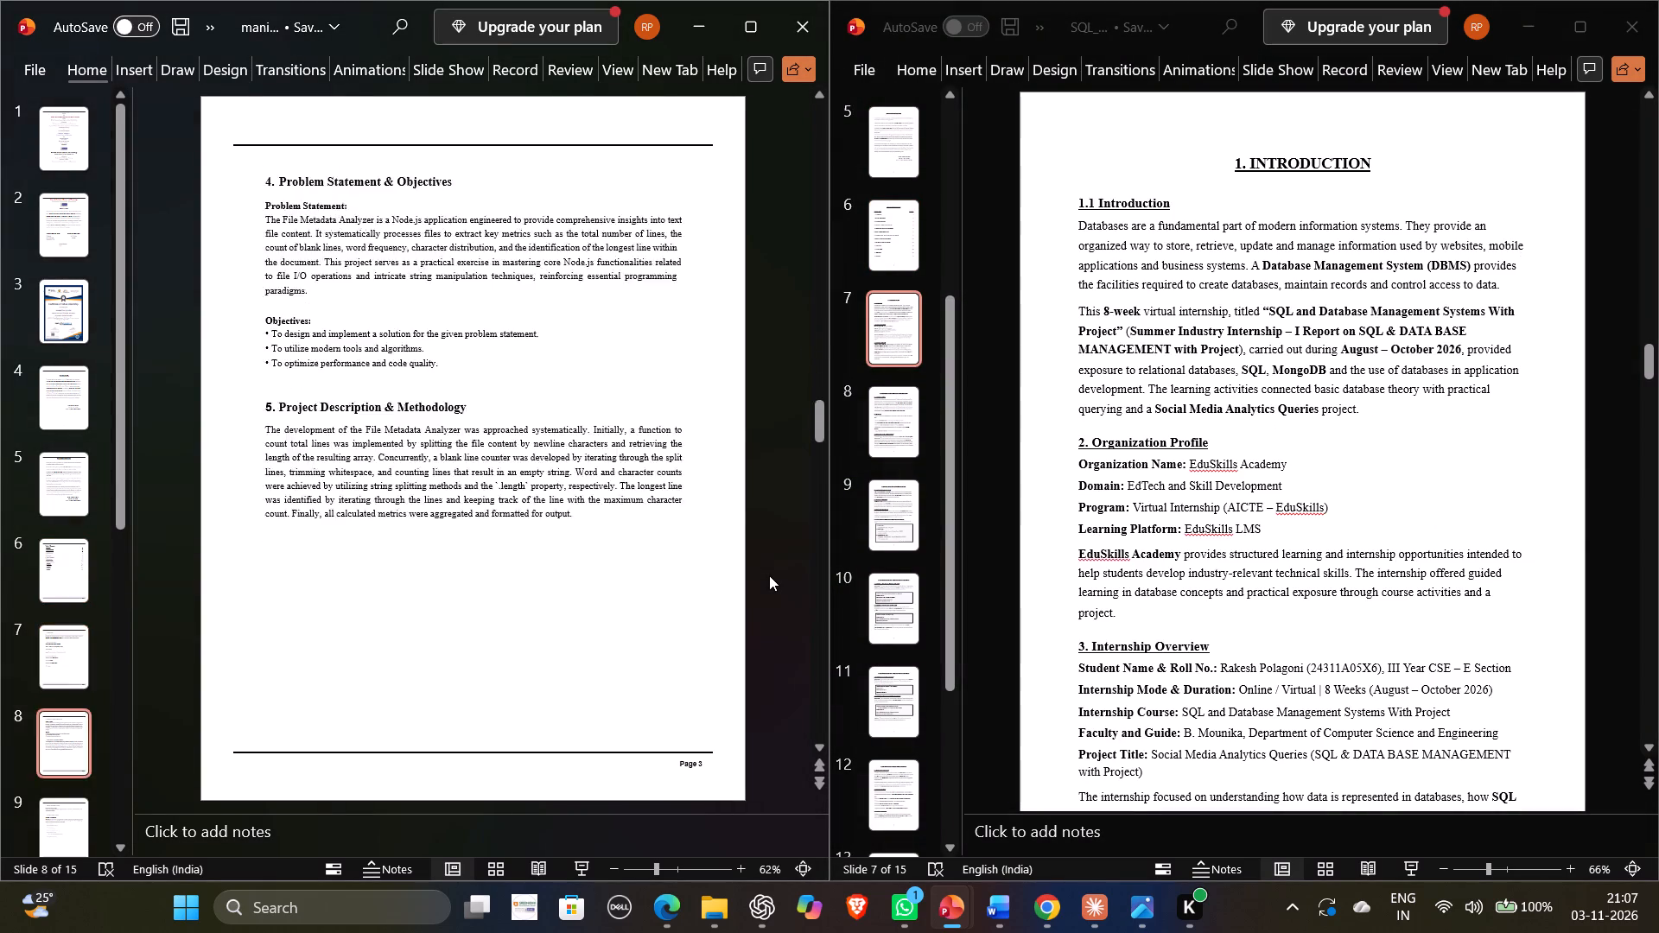
pyautogui.press('Right')
pyautogui.press('Right')
pyautogui.press('Right')
pyautogui.press('Right')
pyautogui.press('Right')
pyautogui.press('Right')
pyautogui.press('Right')
pyautogui.press('Right')
pyautogui.press('Right')
pyautogui.scroll(7, 769, 575)
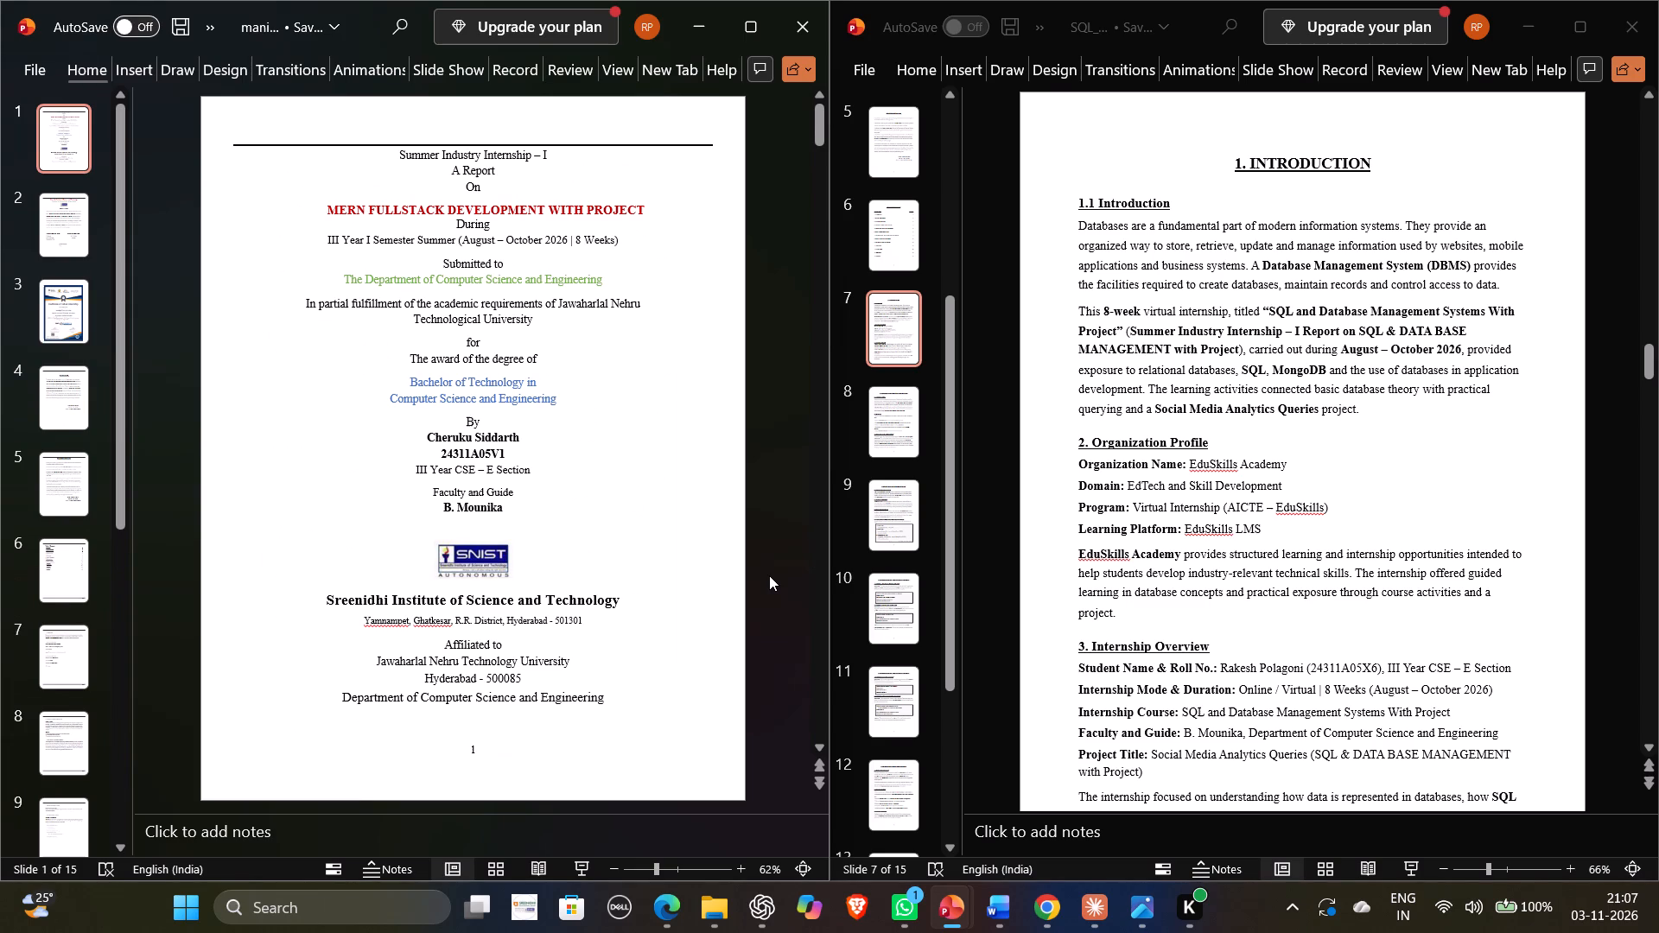
pyautogui.scroll(-8, 769, 575)
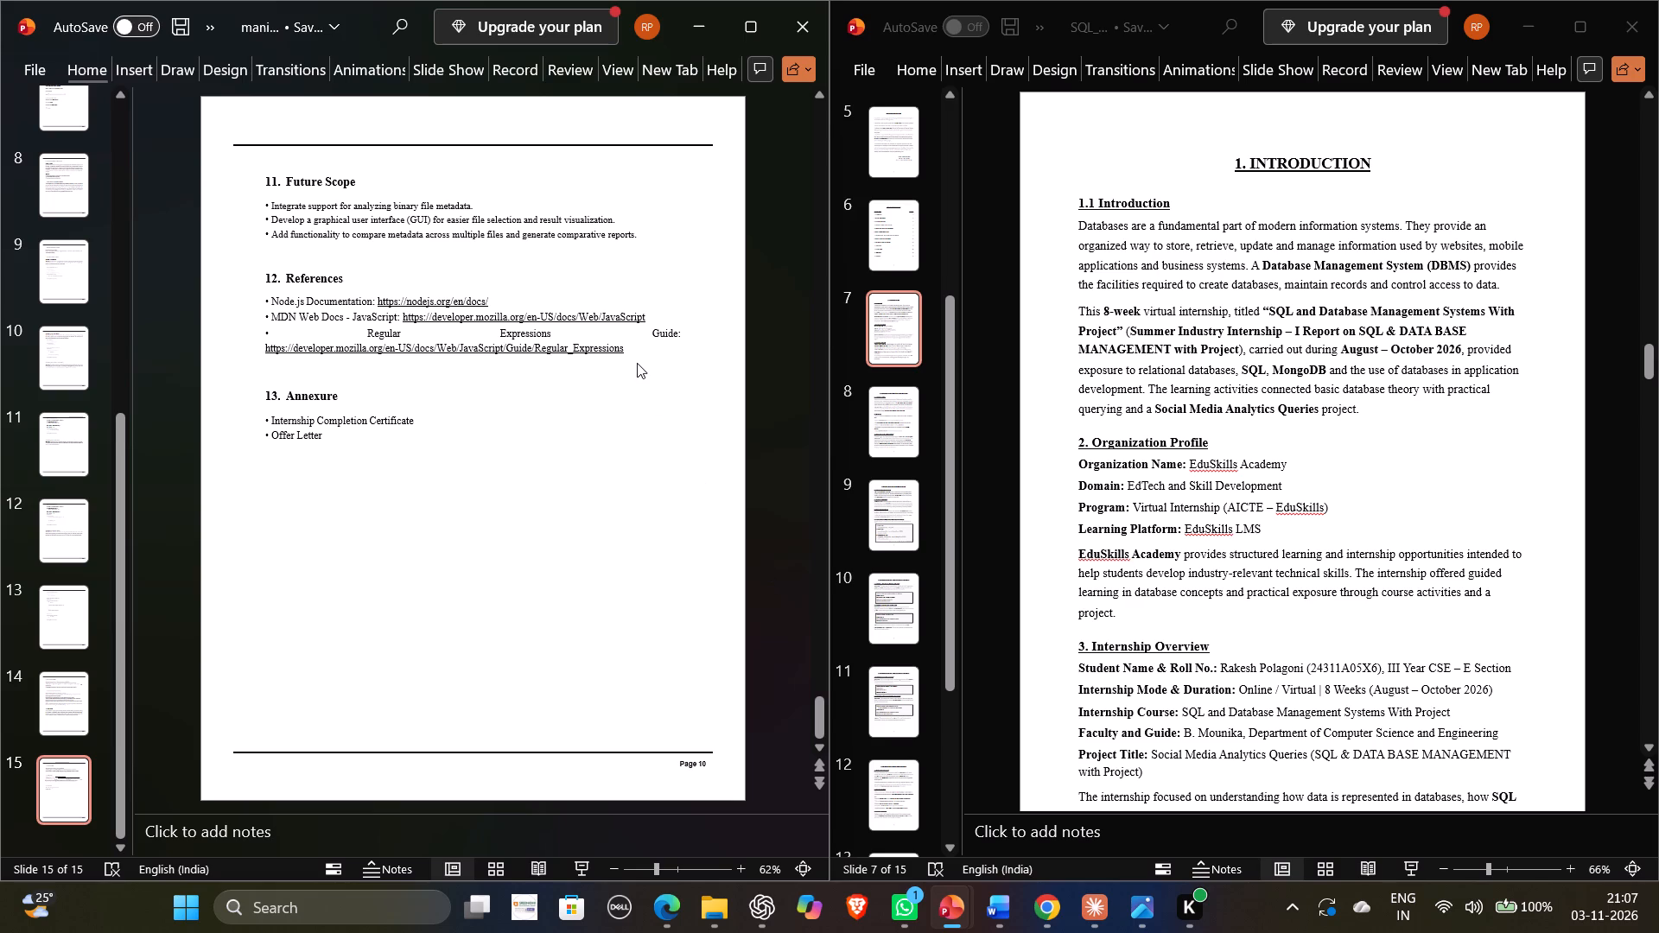
pyautogui.scroll(11, 637, 363)
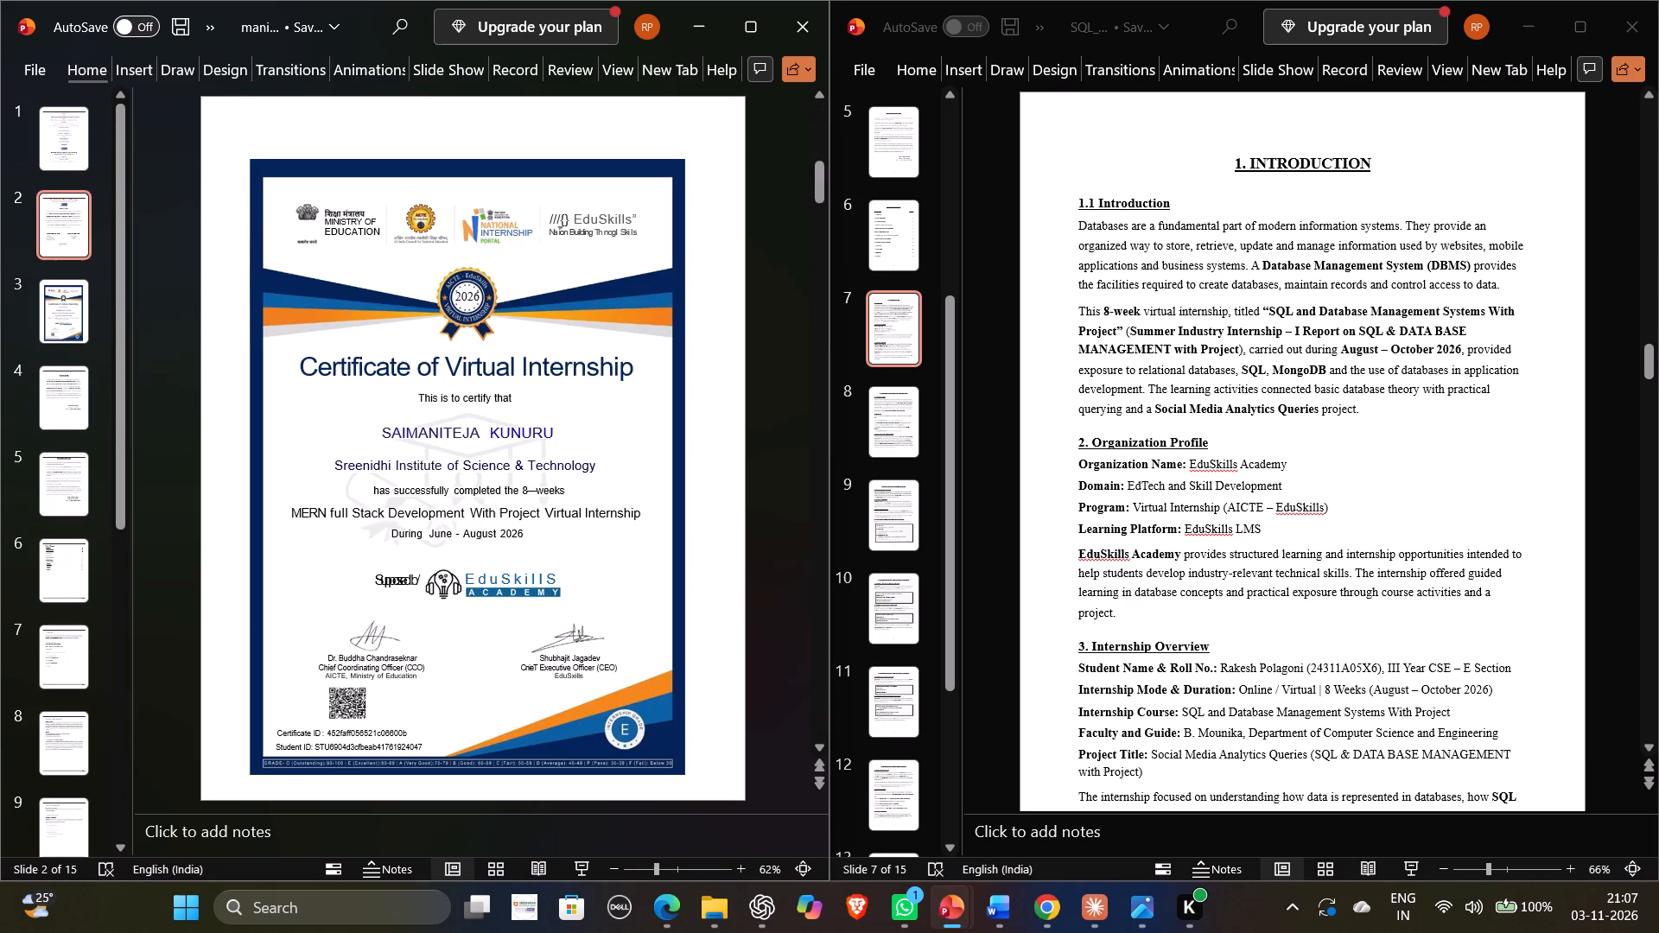
pyautogui.scroll(2, 637, 363)
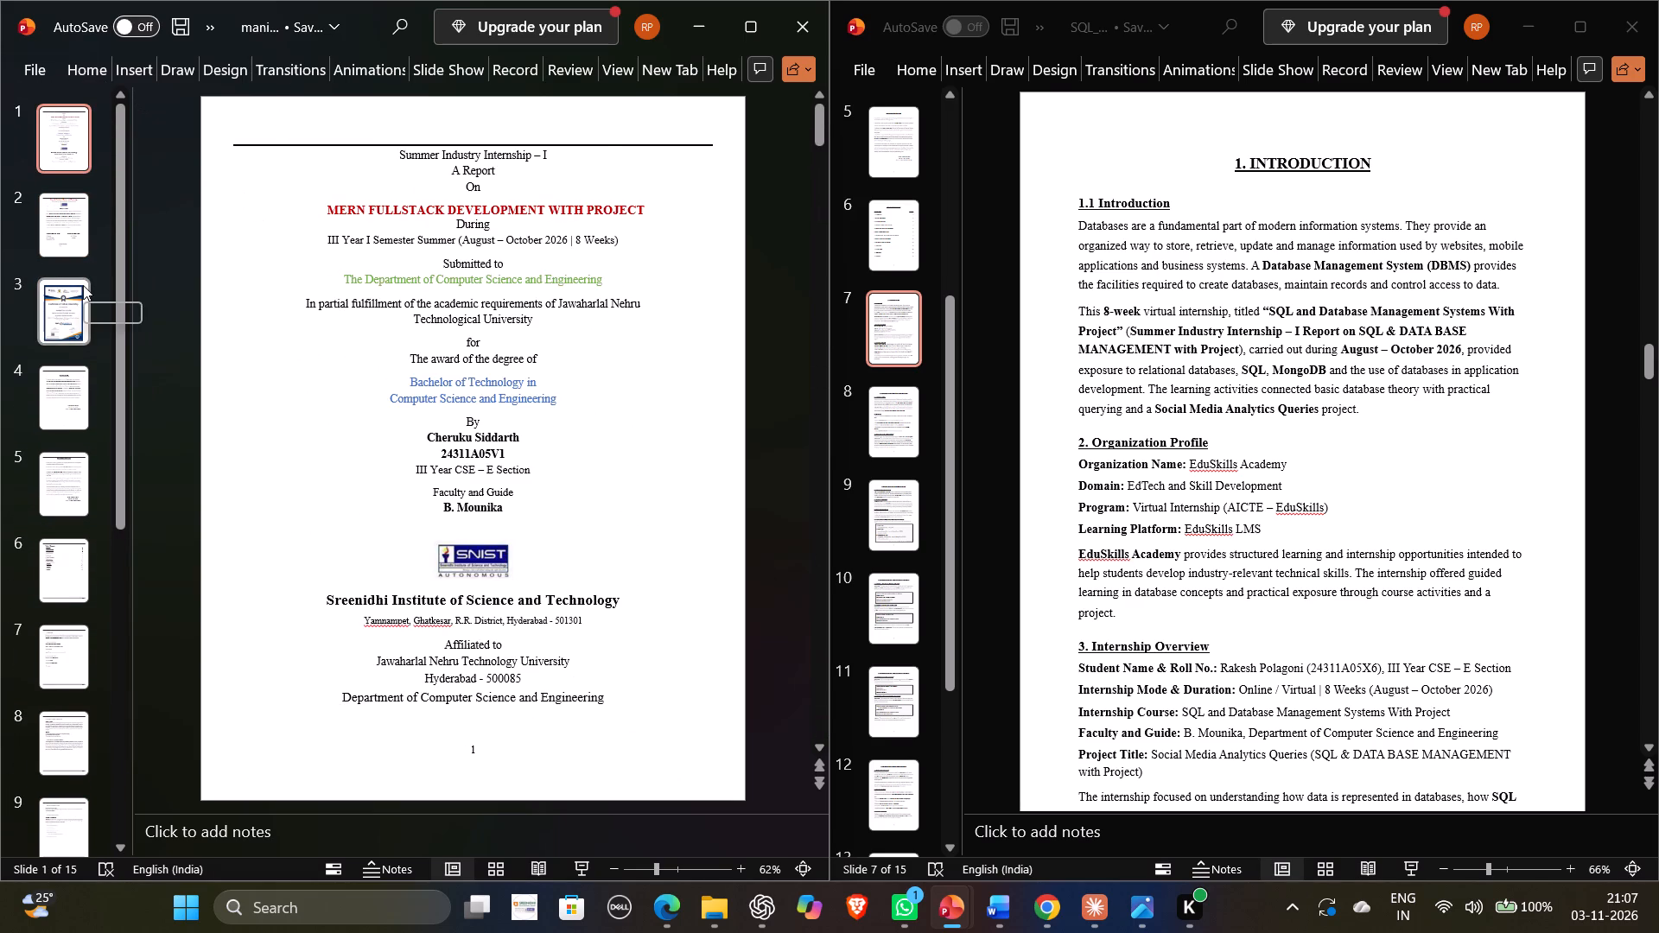
pyautogui.click(67, 476)
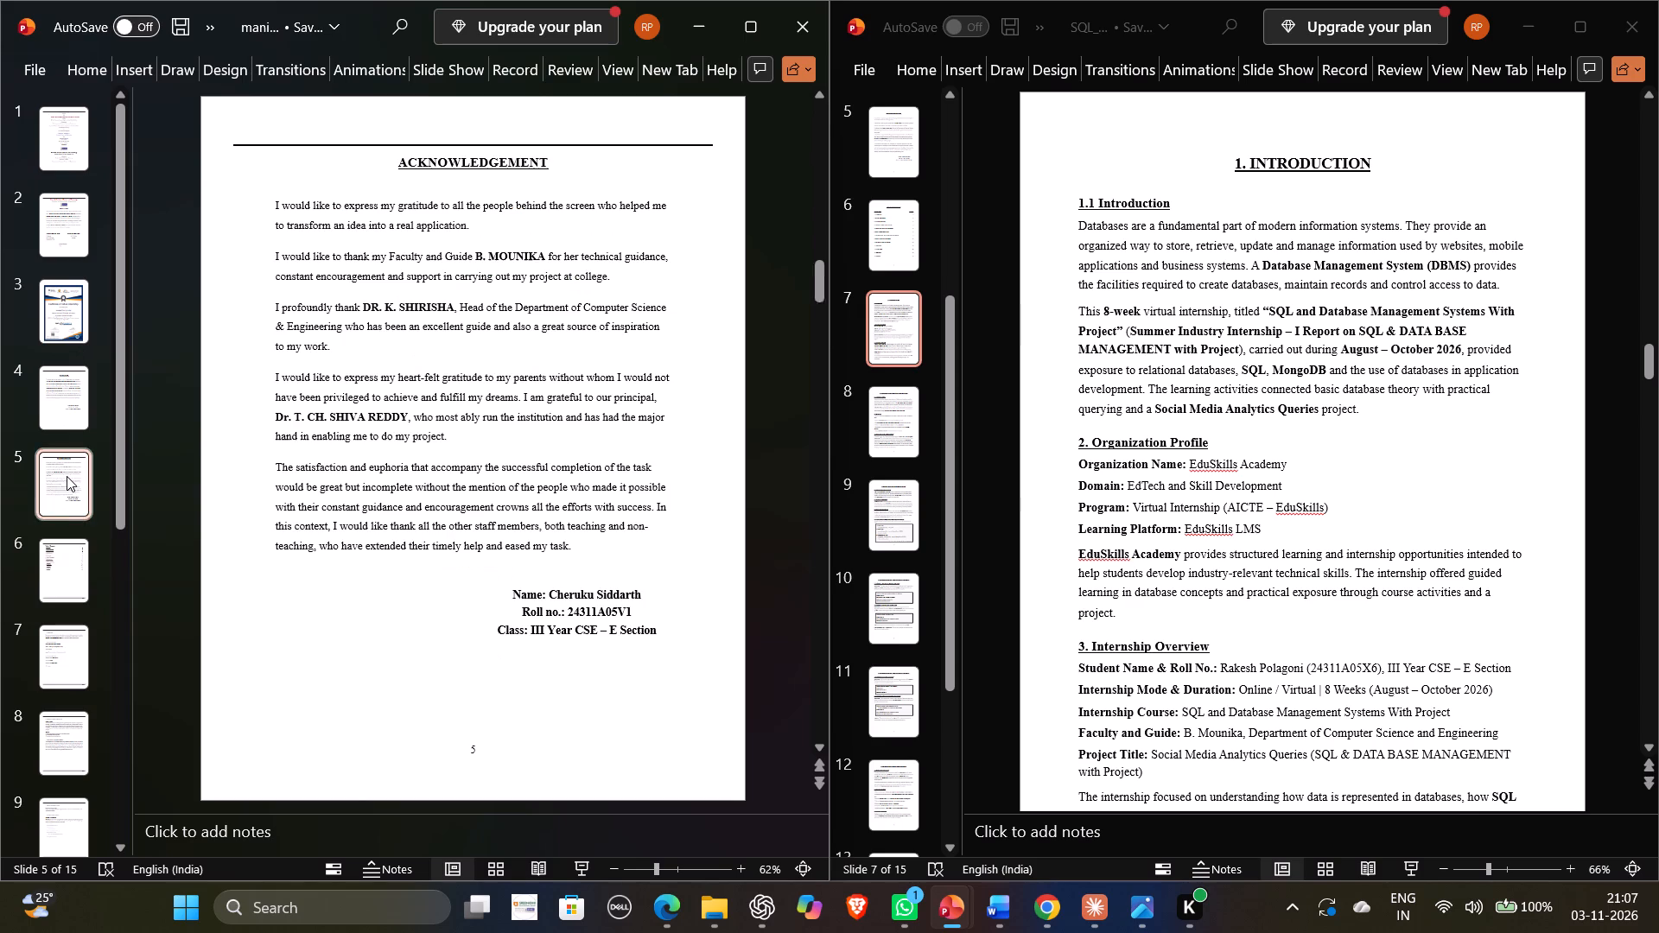
pyautogui.click(67, 561)
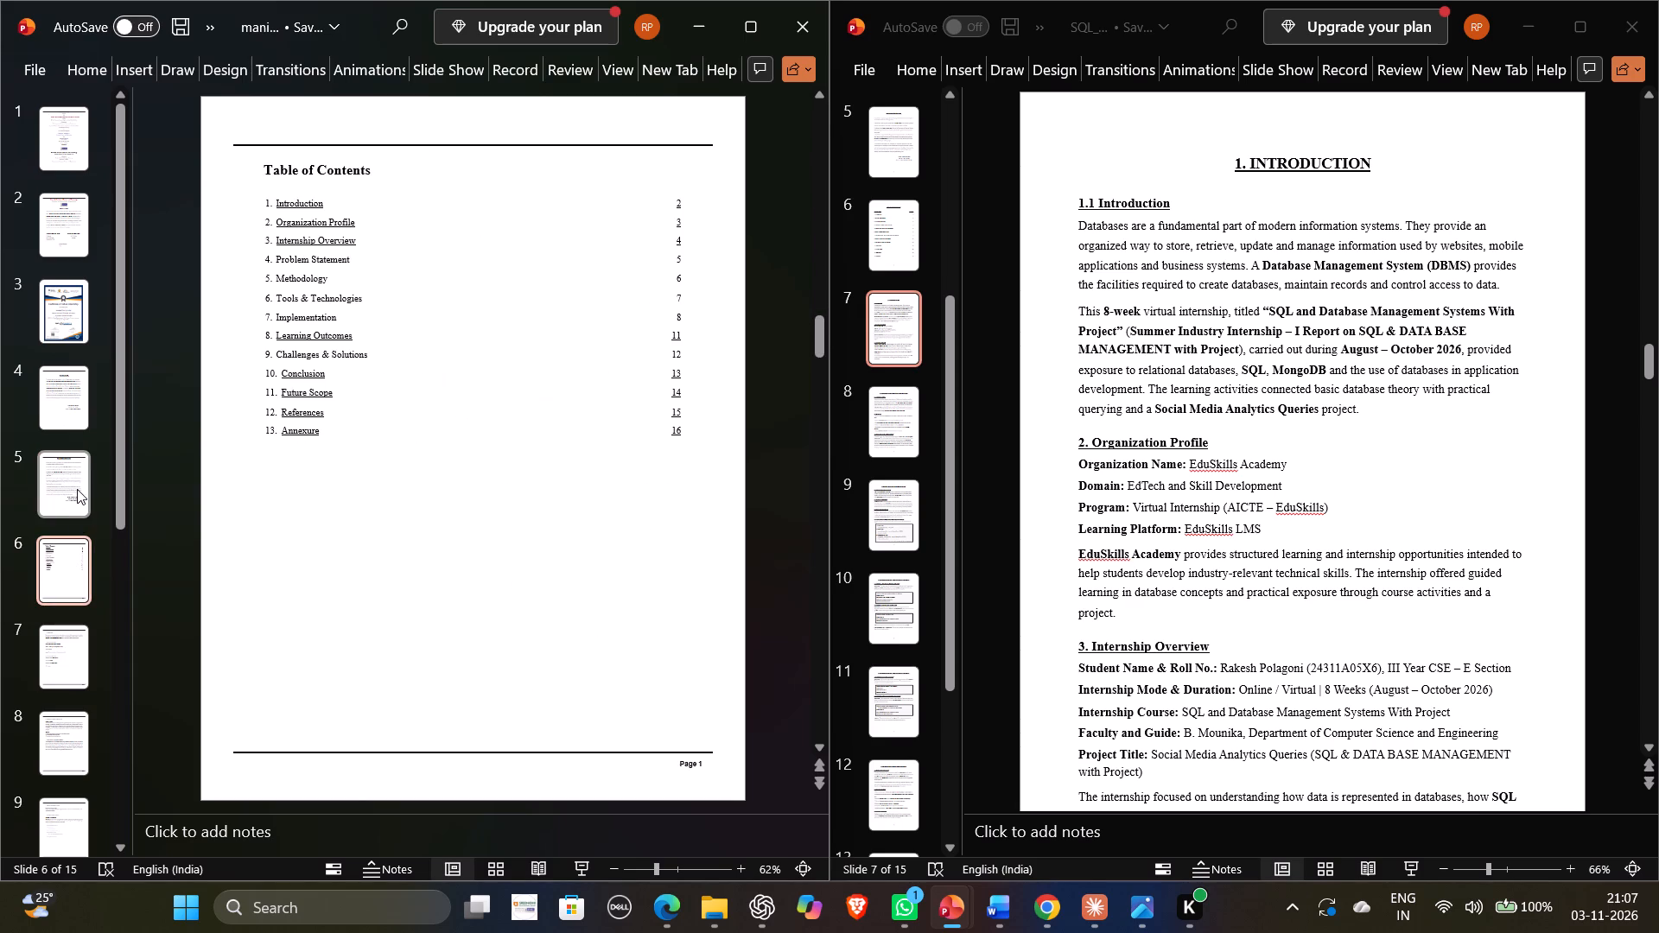
pyautogui.click(77, 489)
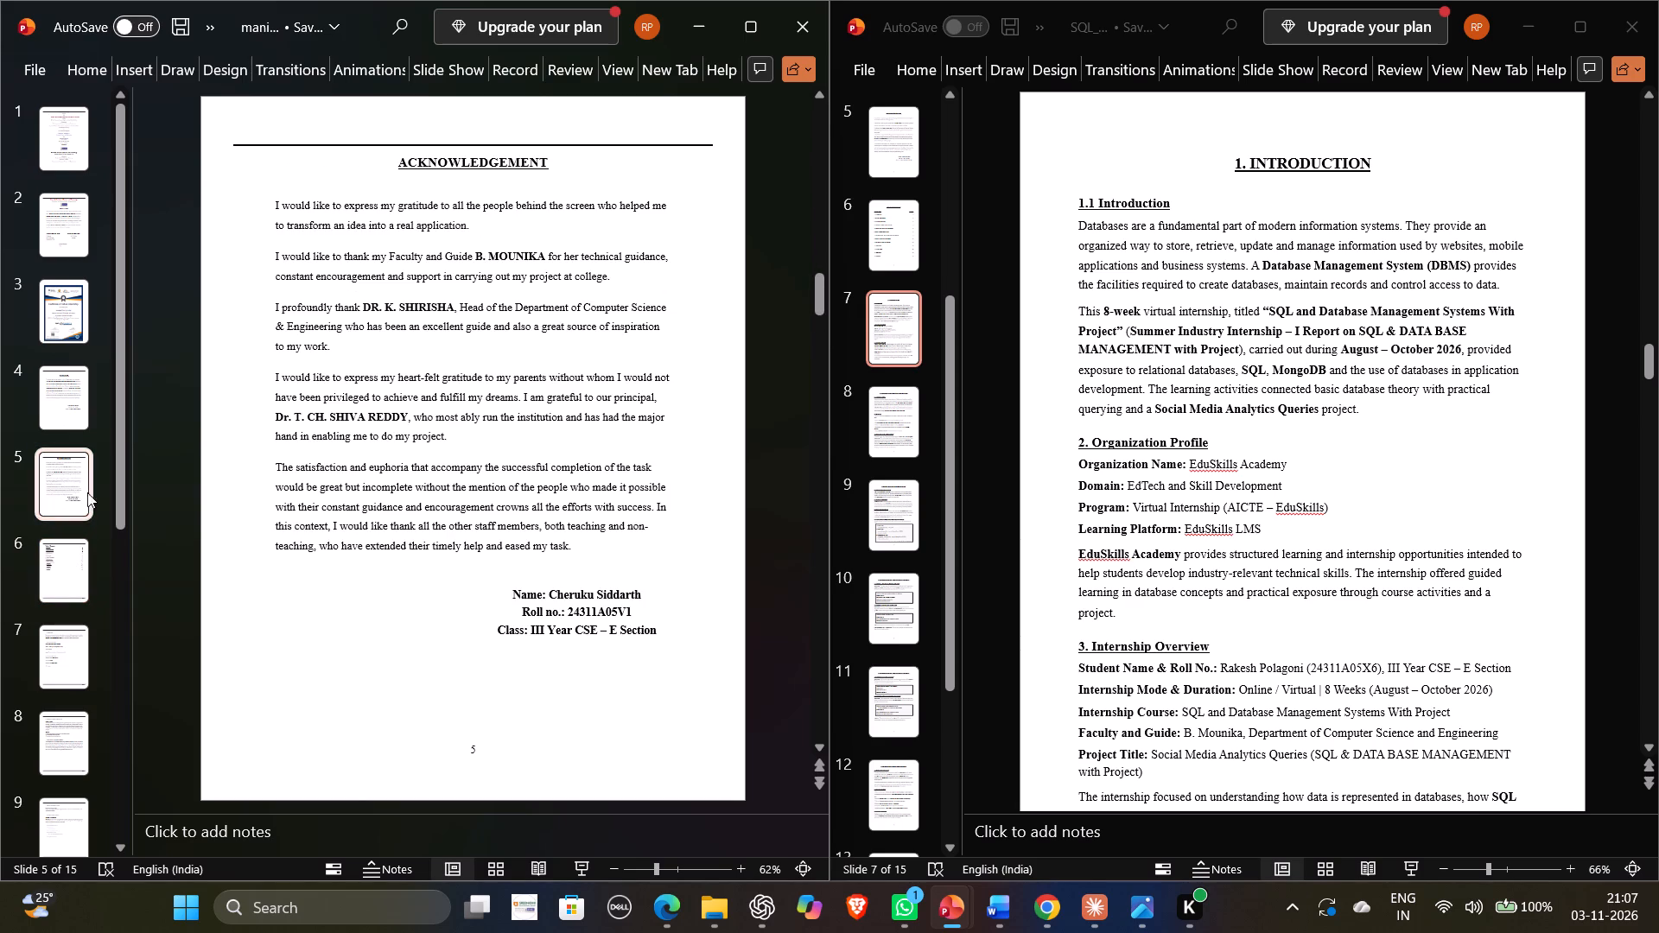
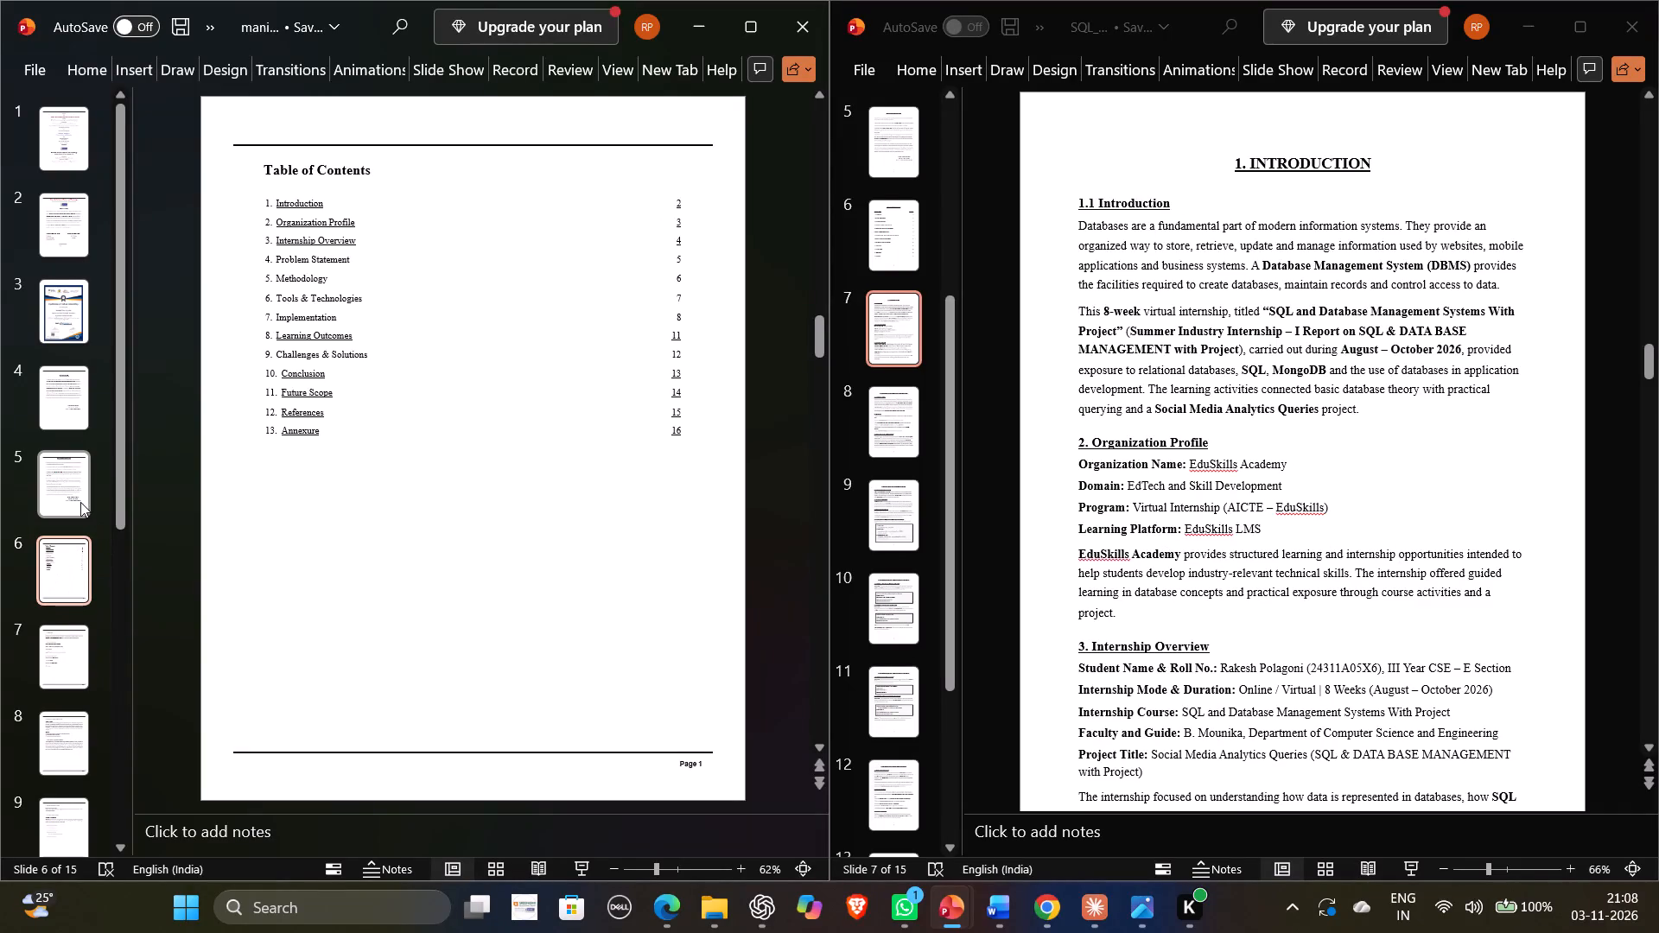
# Review the MERN report's acknowledgement and table of contents slides and skim the slides that follow through slide 15.
pyautogui.click(65, 478)
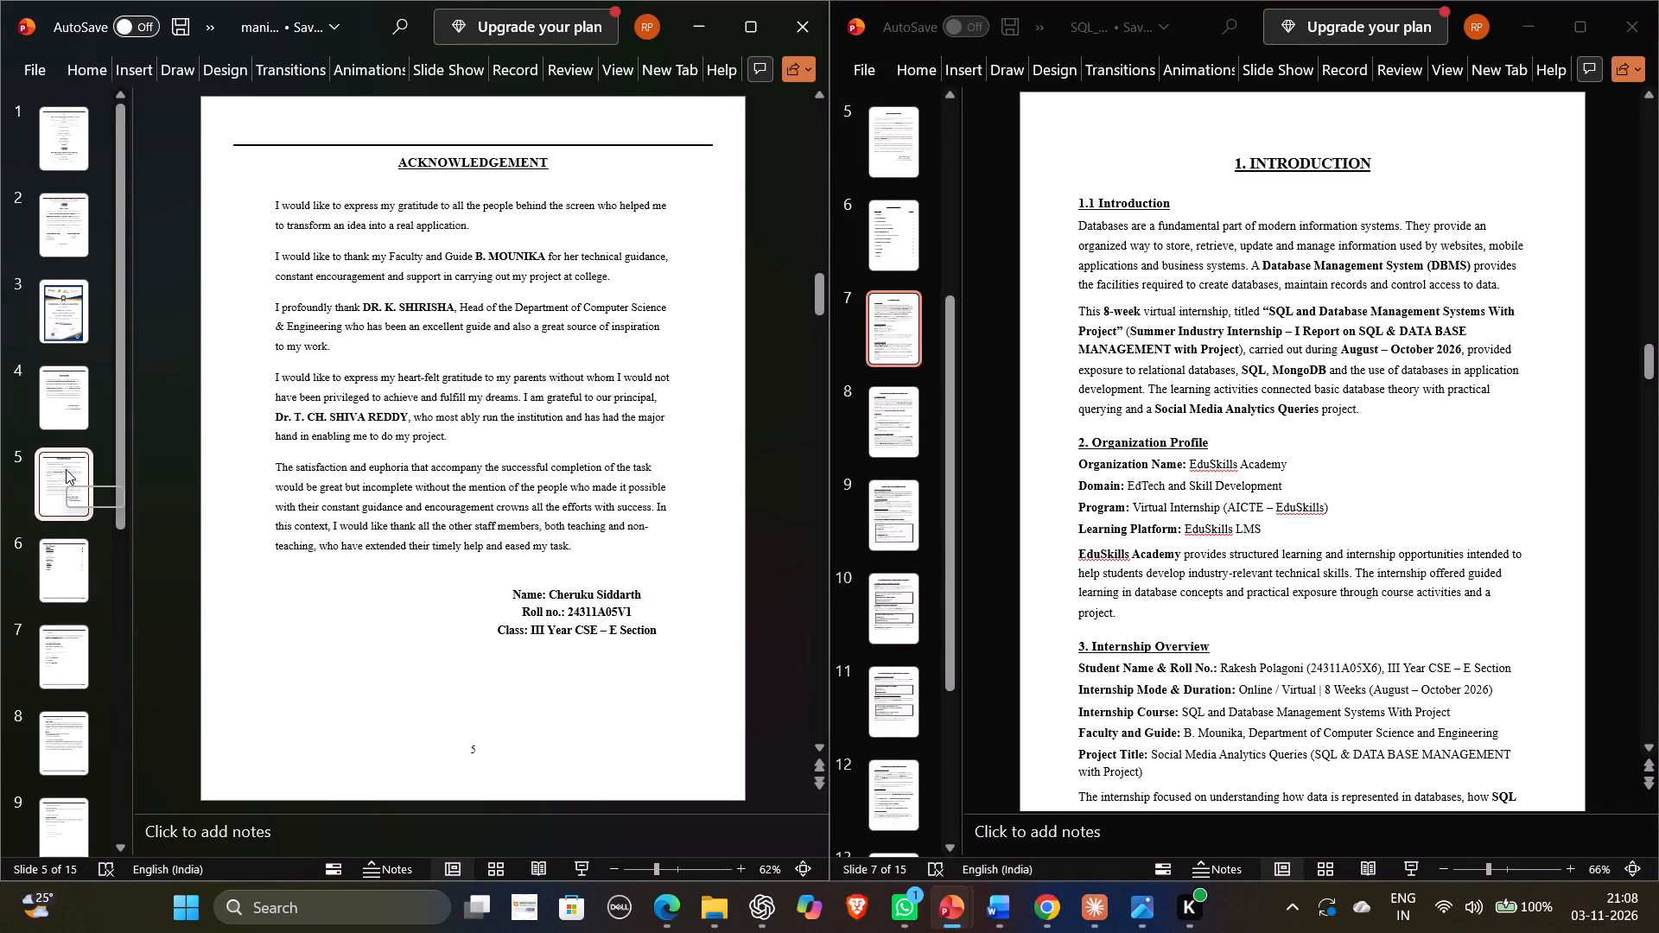
pyautogui.click(60, 576)
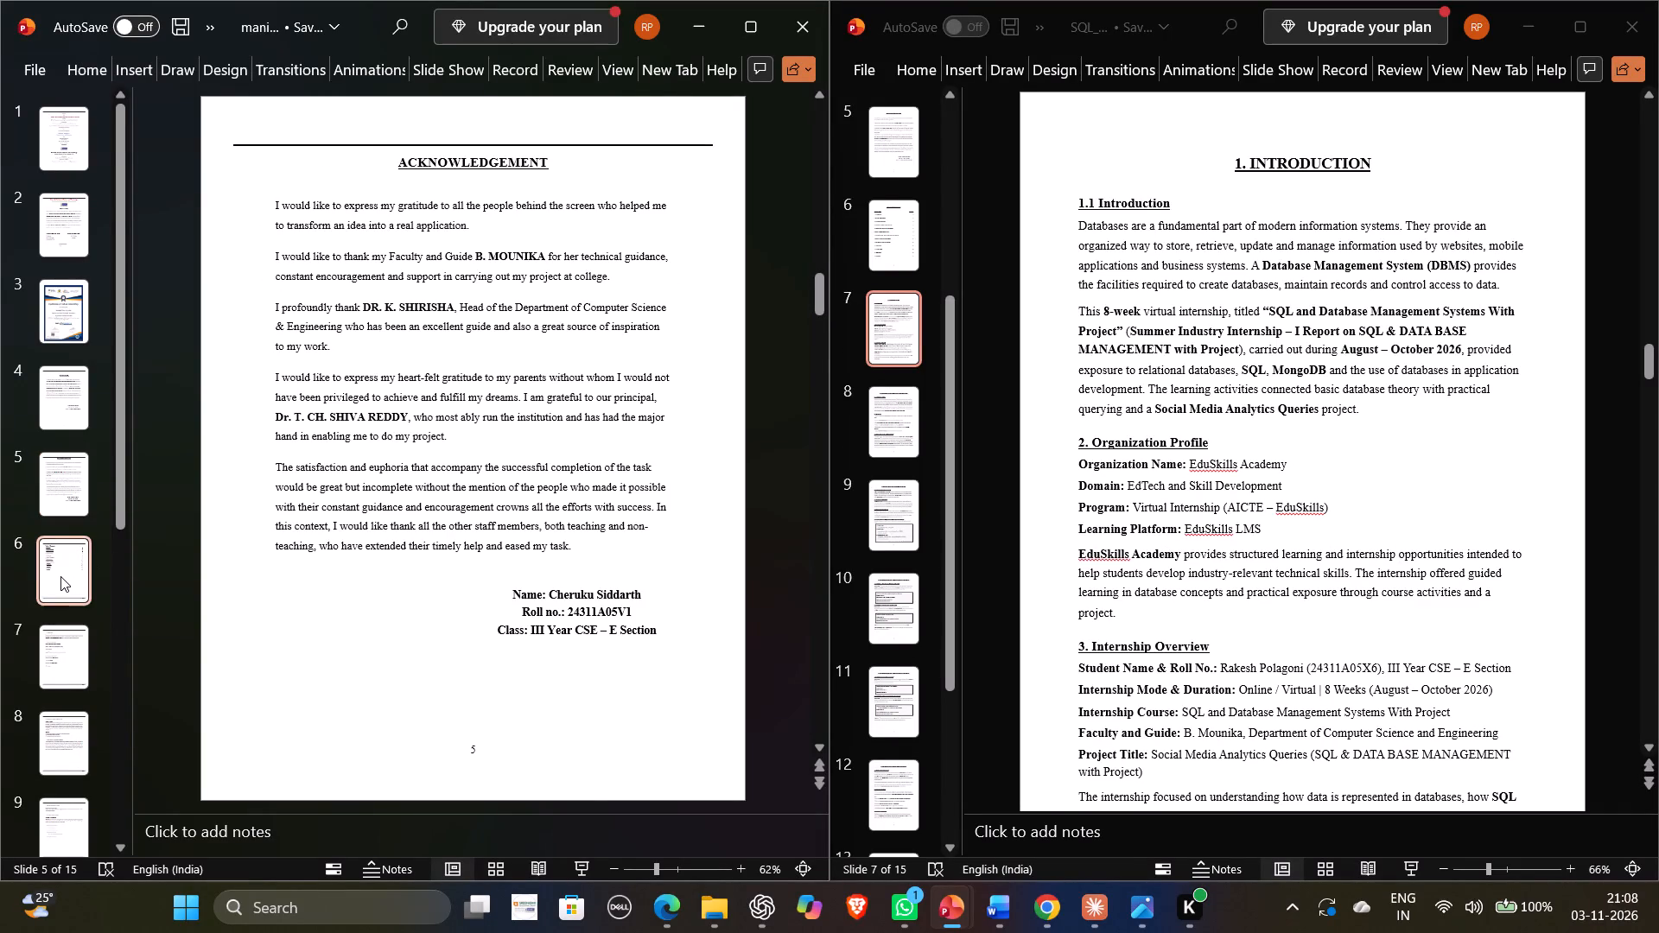
pyautogui.scroll(-6, 63, 670)
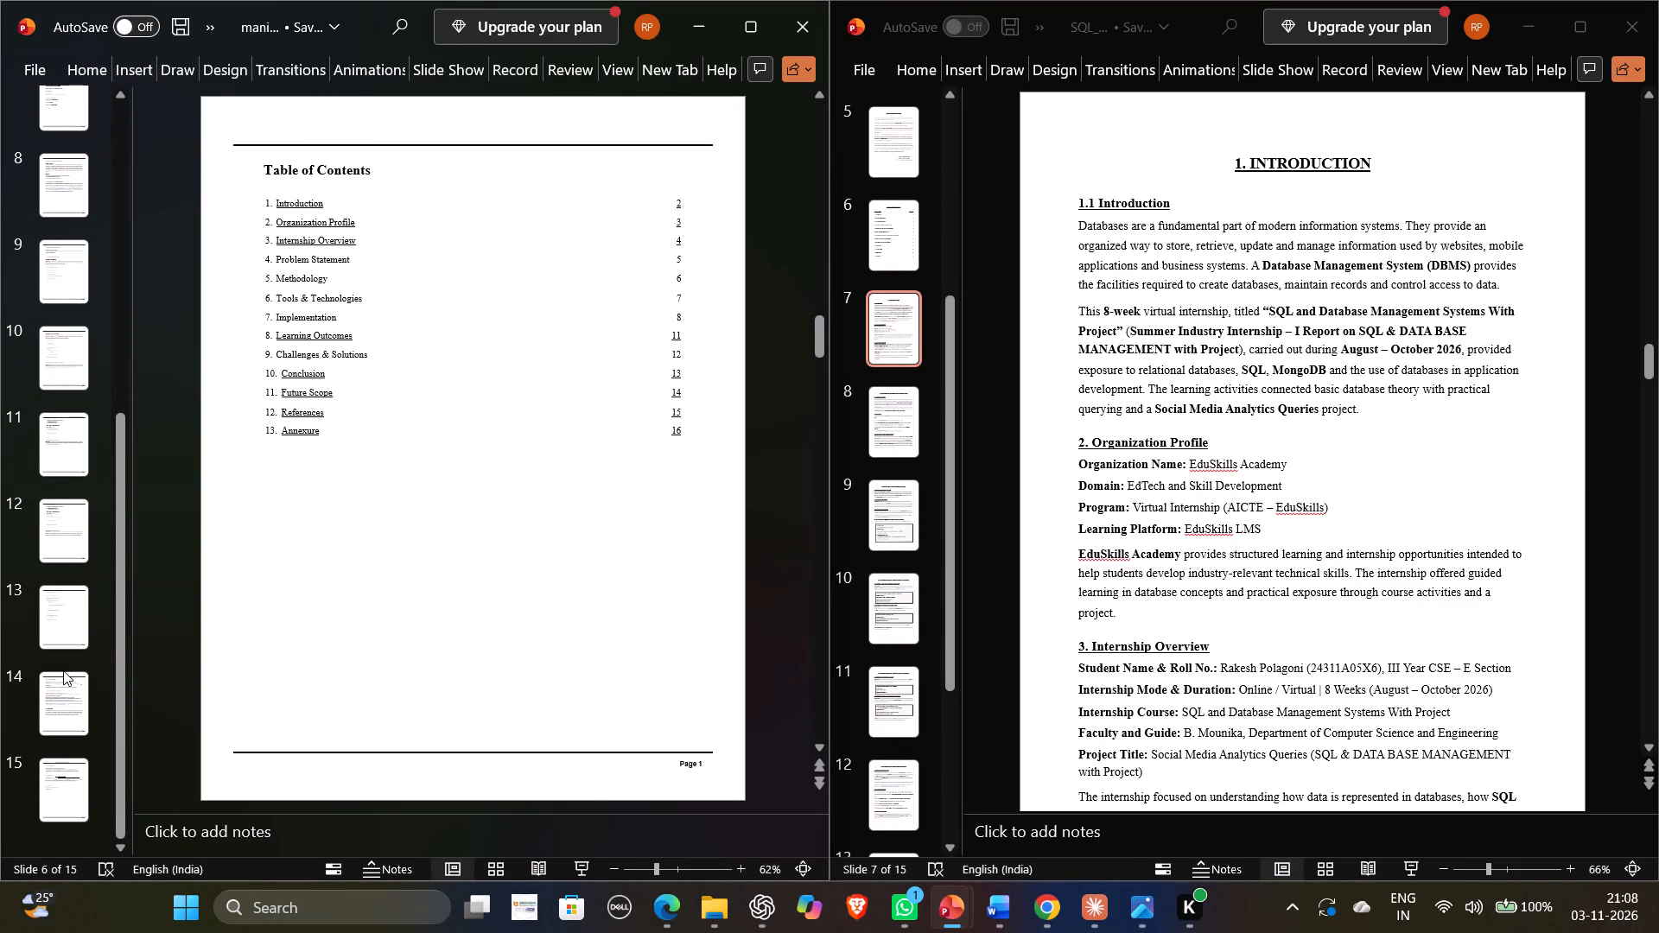
pyautogui.scroll(-1, 63, 670)
pyautogui.scroll(7, 63, 670)
pyautogui.click(40, 469)
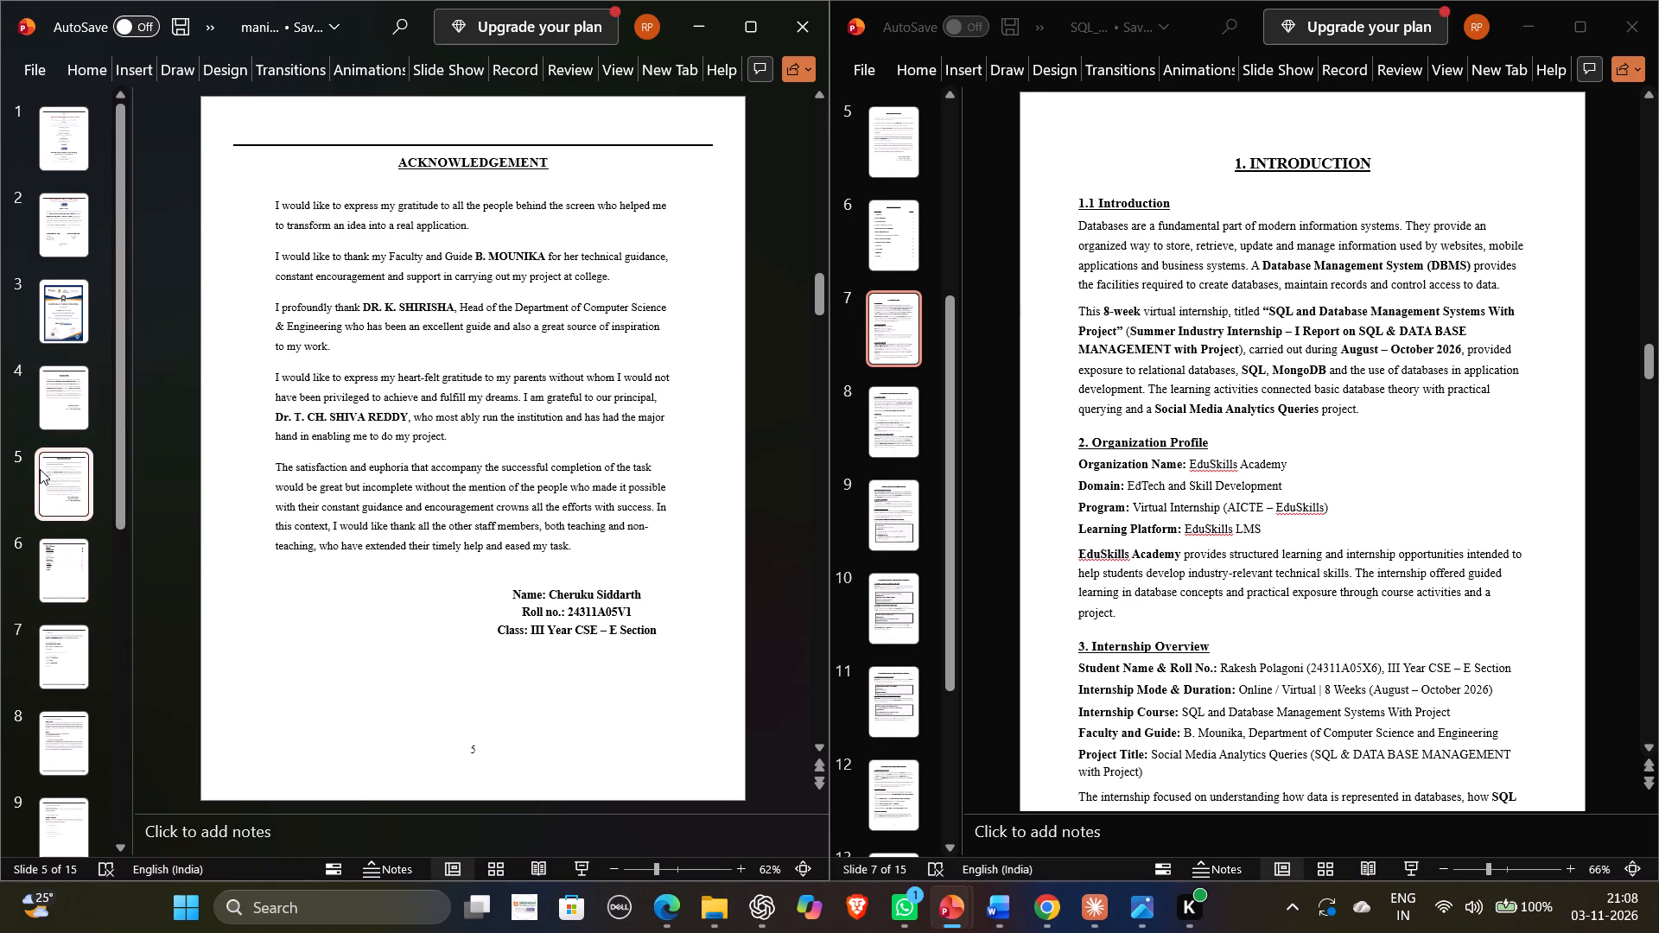
# Select the table of contents slide of the MERN report and open its slide options.
pyautogui.click(54, 565)
pyautogui.rightClick(54, 565)
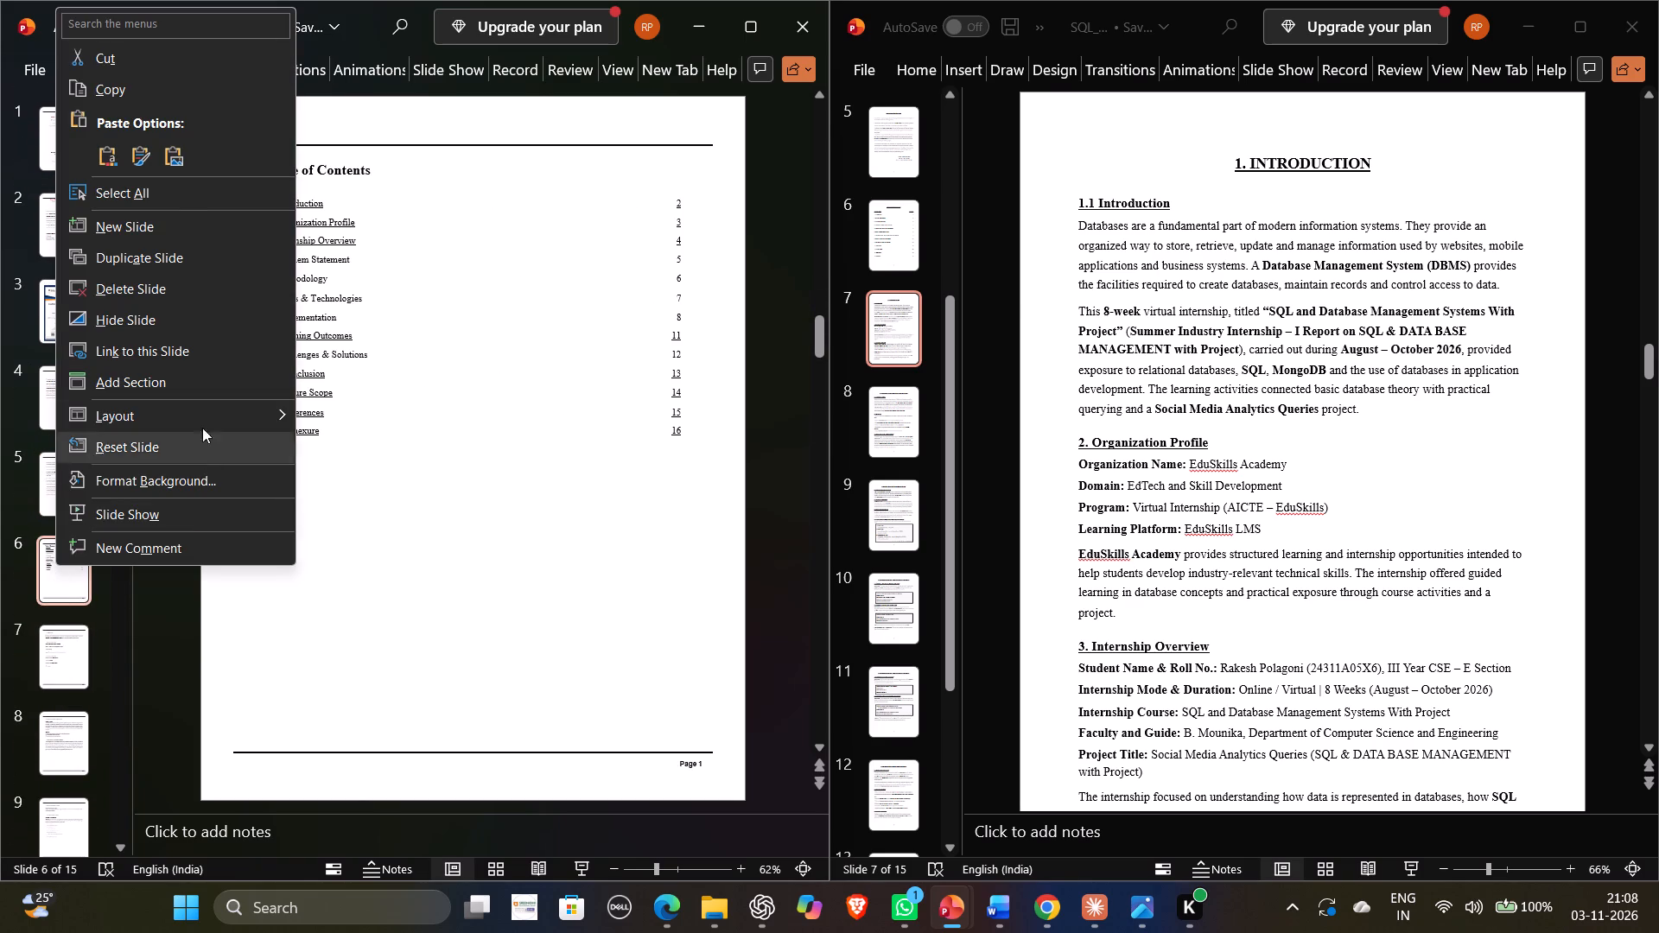
# Delete every slide after the acknowledgement in the MERN report, from the table of contents to the annexure, keeping only slides 1 to 5.
pyautogui.click(155, 276)
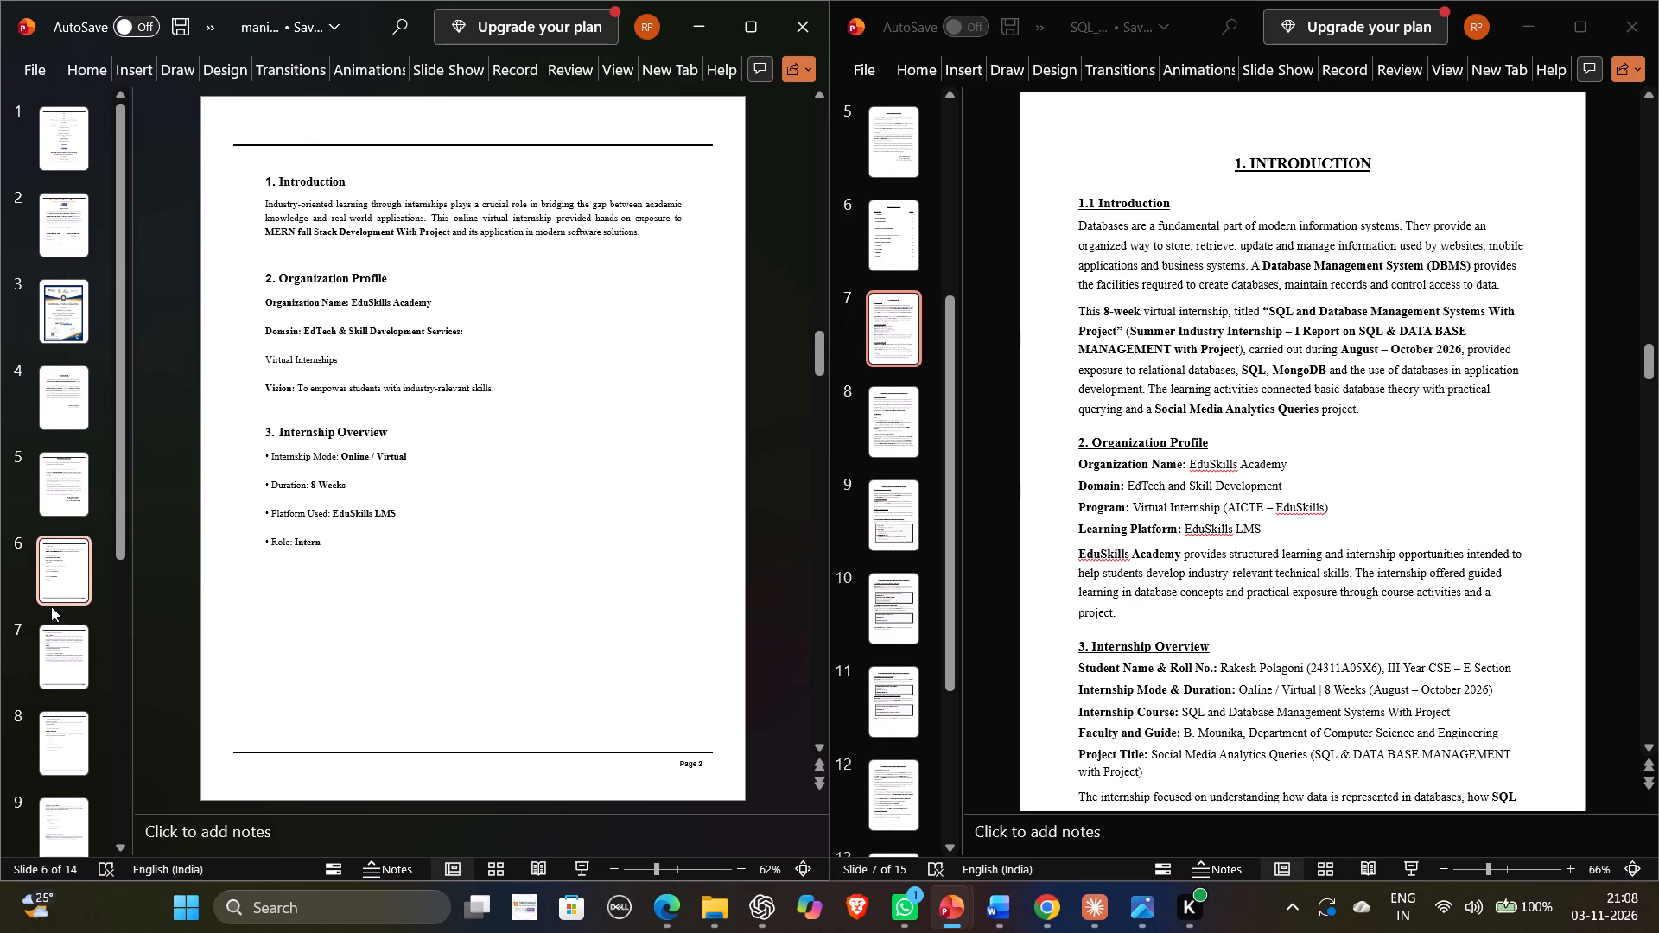
pyautogui.press('Delete')
pyautogui.press('Delete')
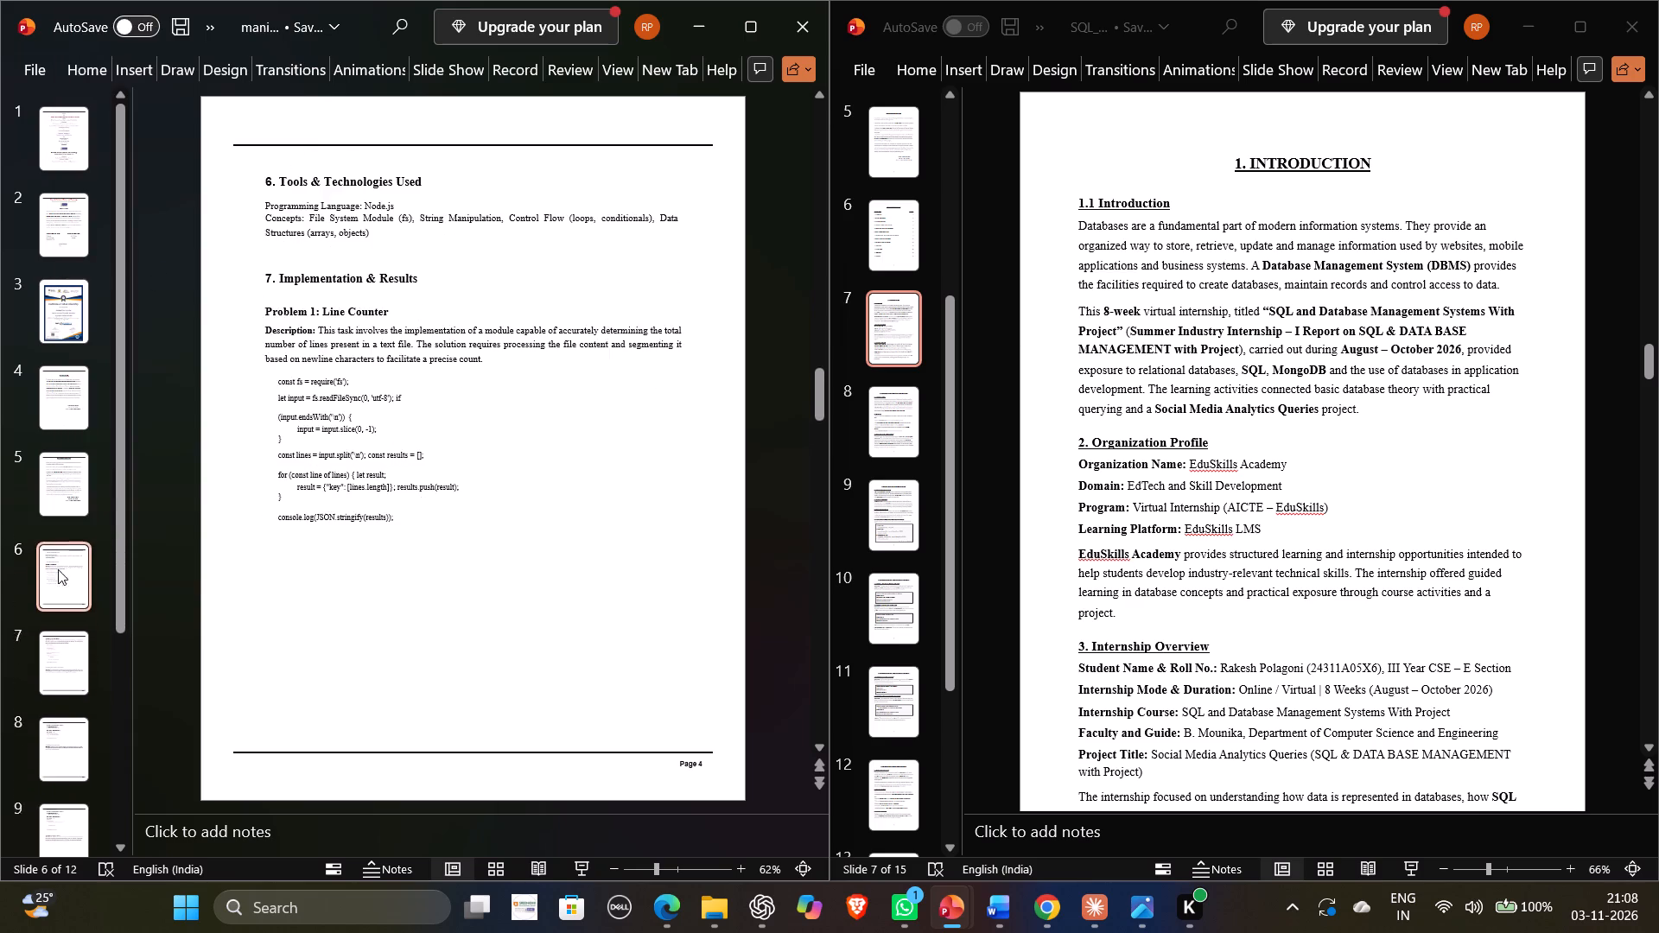
pyautogui.press('Delete')
pyautogui.press('Delete')
pyautogui.press('Delete')
pyautogui.press('Delete')
pyautogui.press('Delete')
pyautogui.press('Delete')
pyautogui.press('Delete')
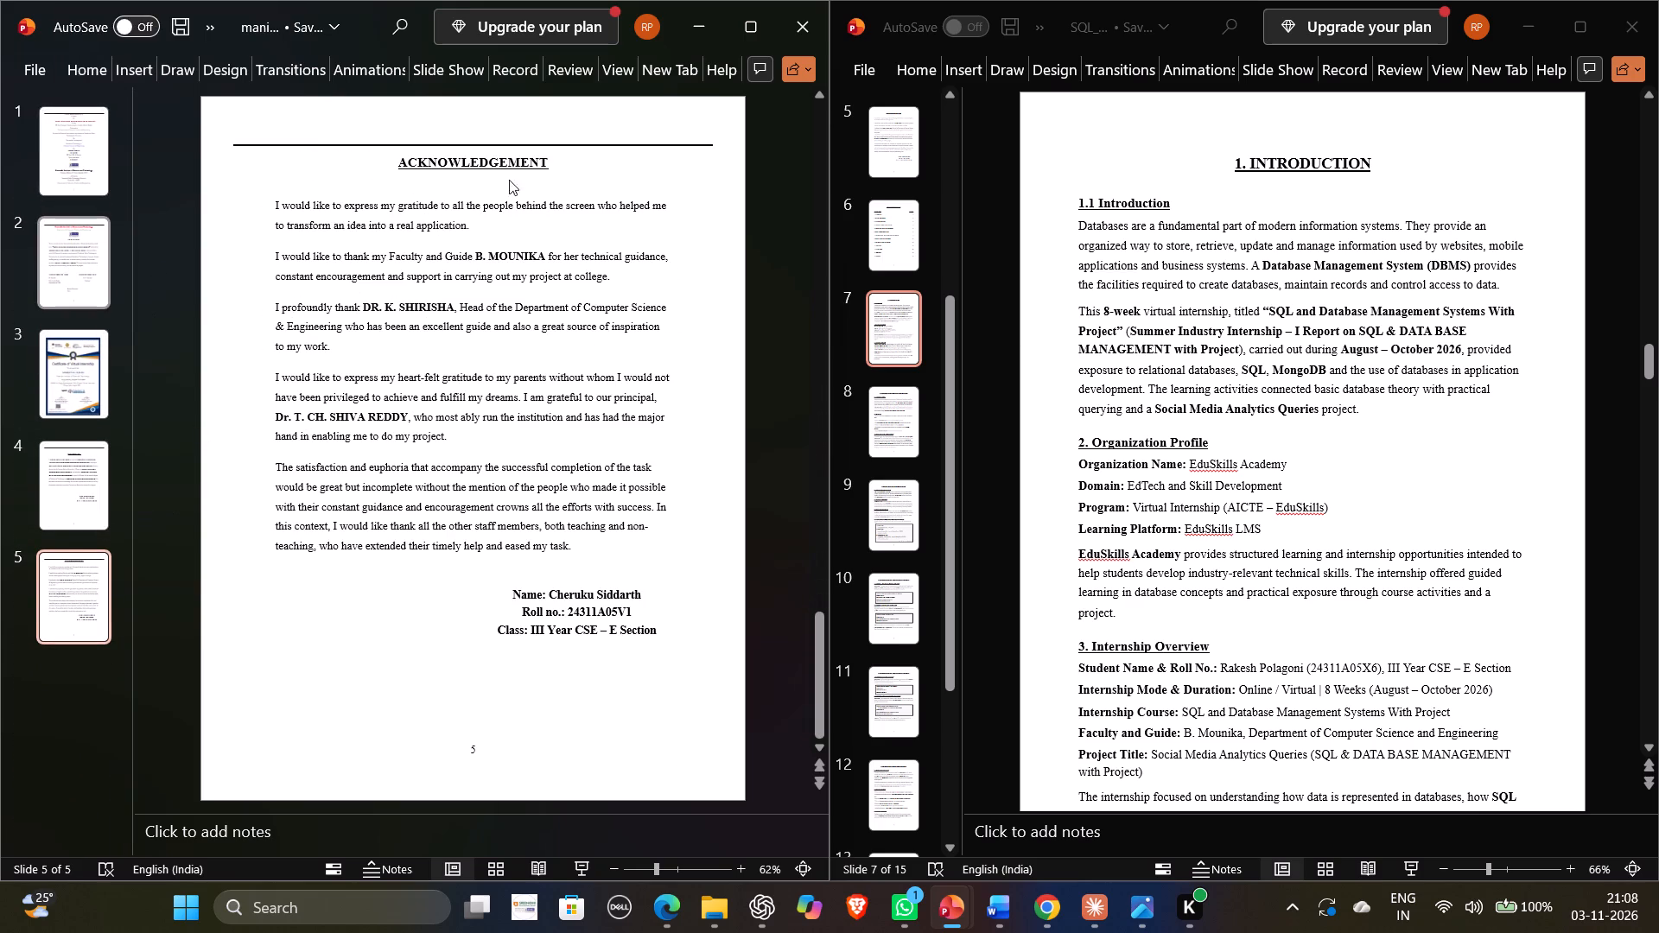
# Export the five-slide MERN report as a PDF to the Desktop folder under the existing name maniEduskillsreportfinal, with standard optimization.
pyautogui.click(47, 62)
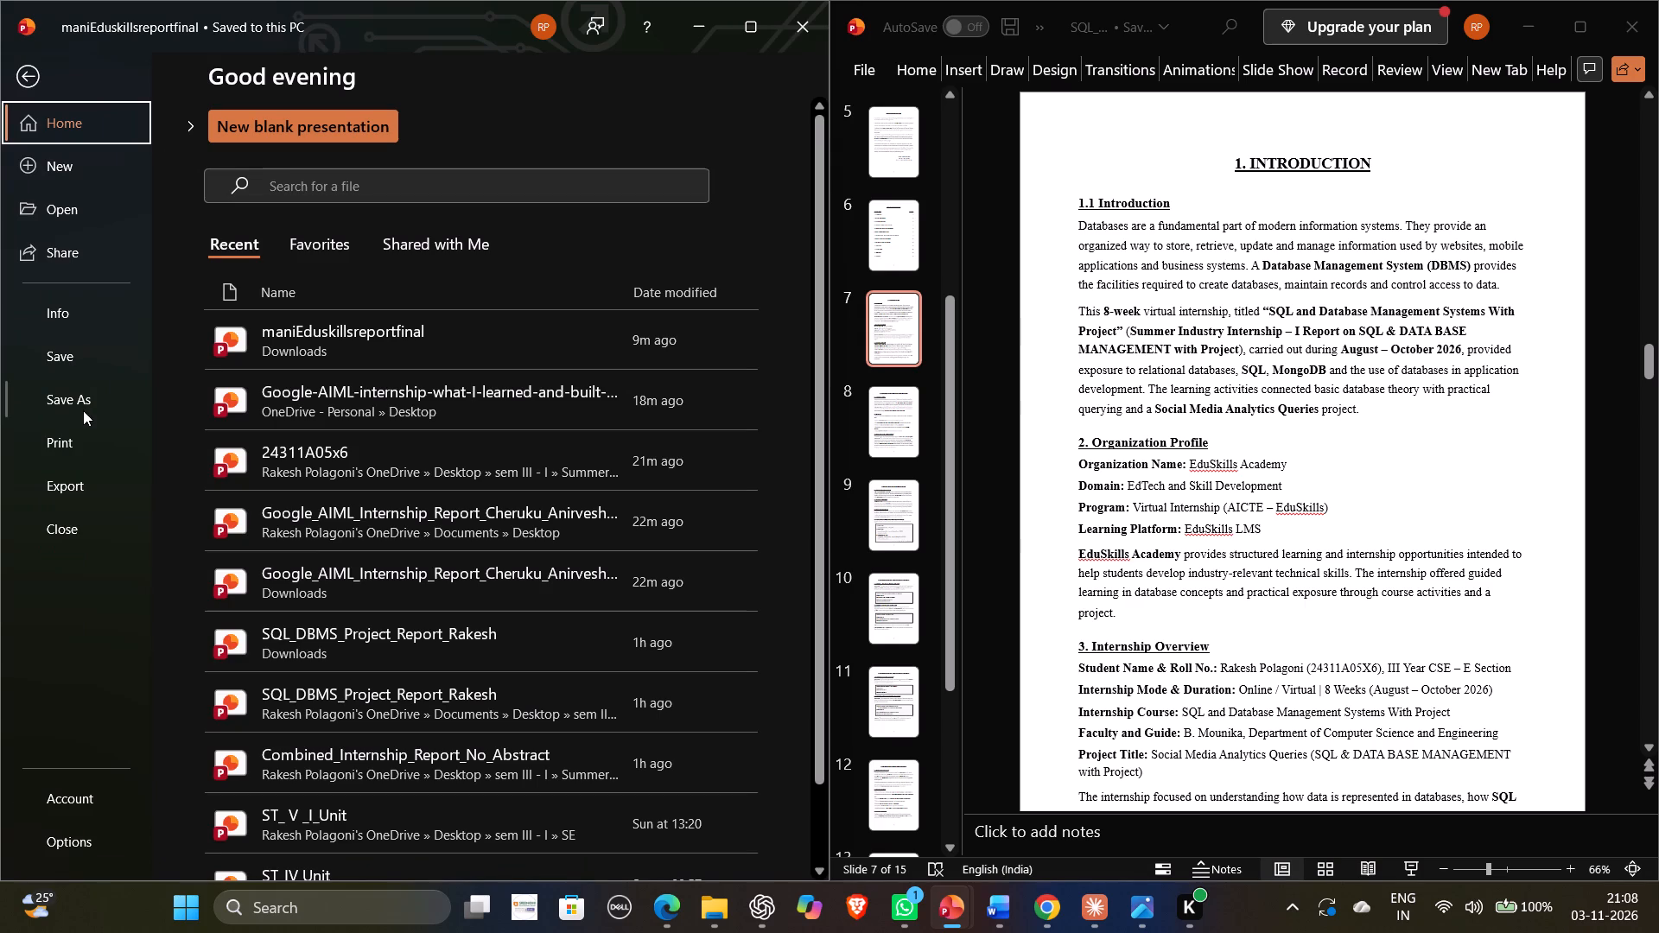
pyautogui.click(77, 472)
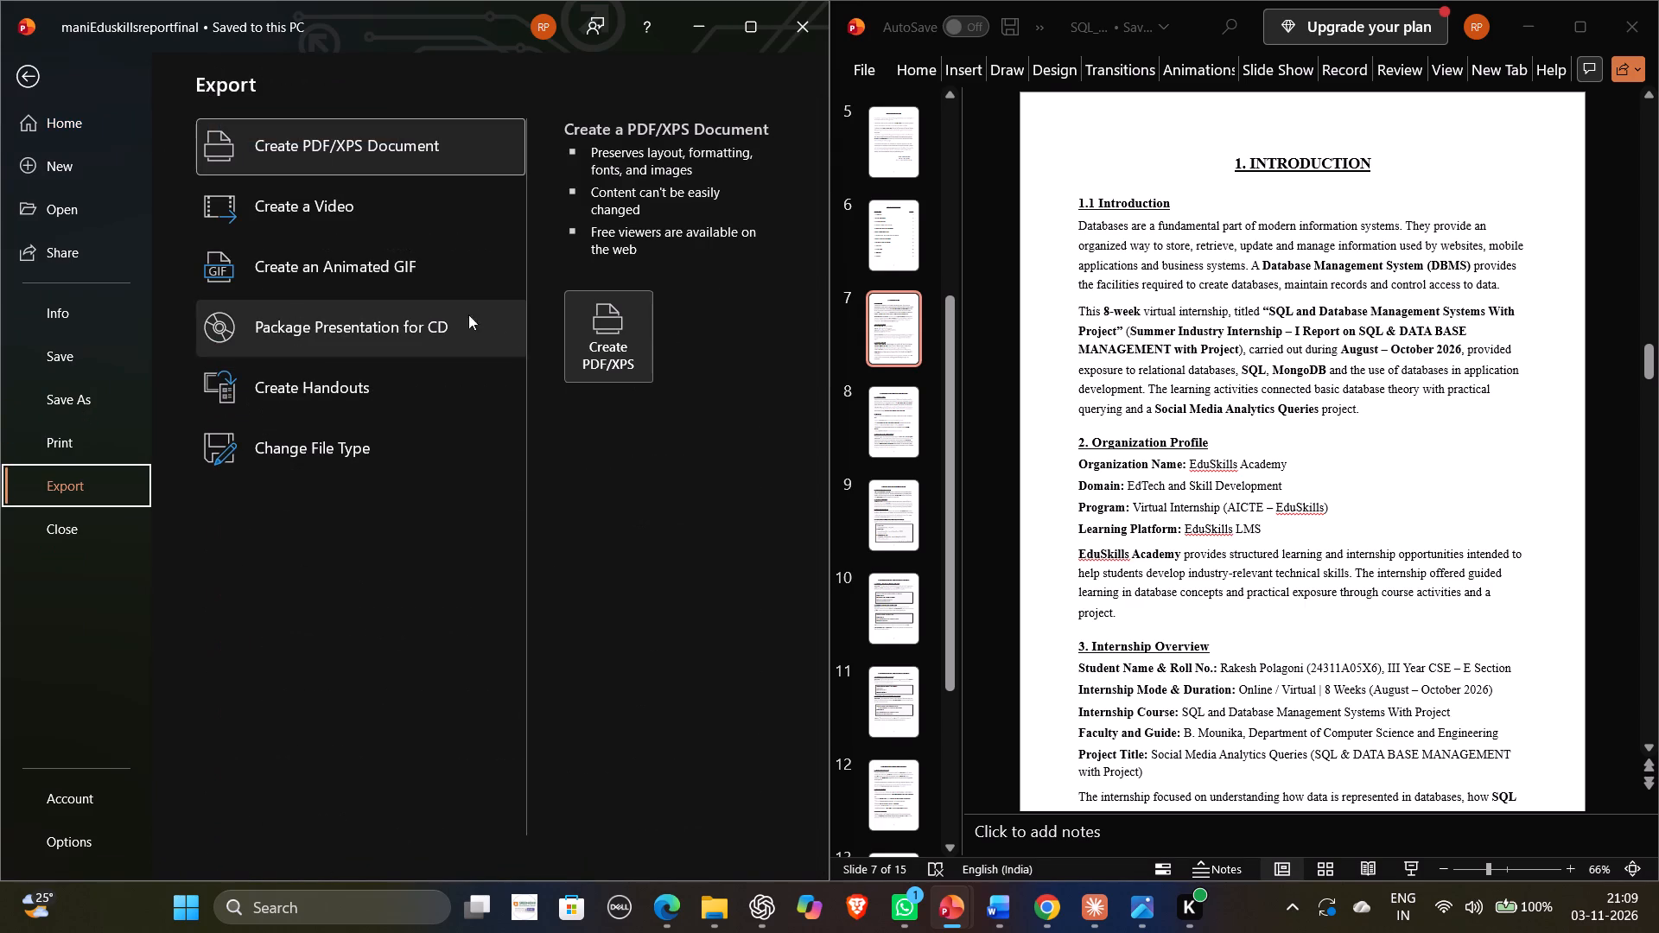
pyautogui.click(591, 325)
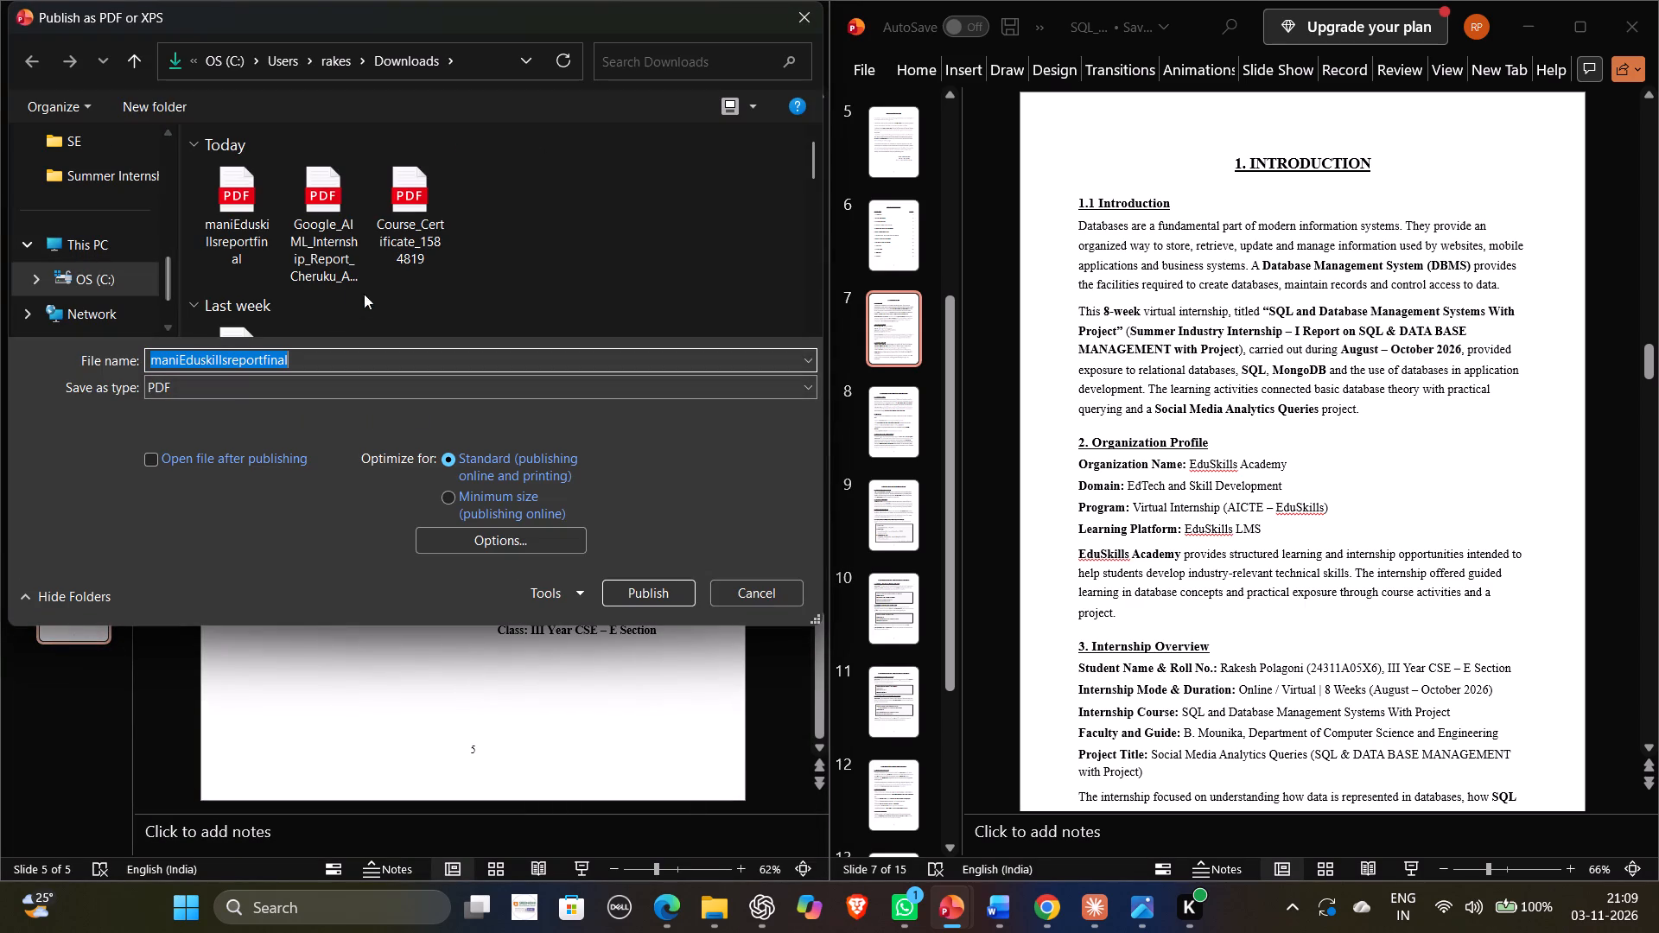
pyautogui.click(95, 241)
pyautogui.scroll(2, 95, 241)
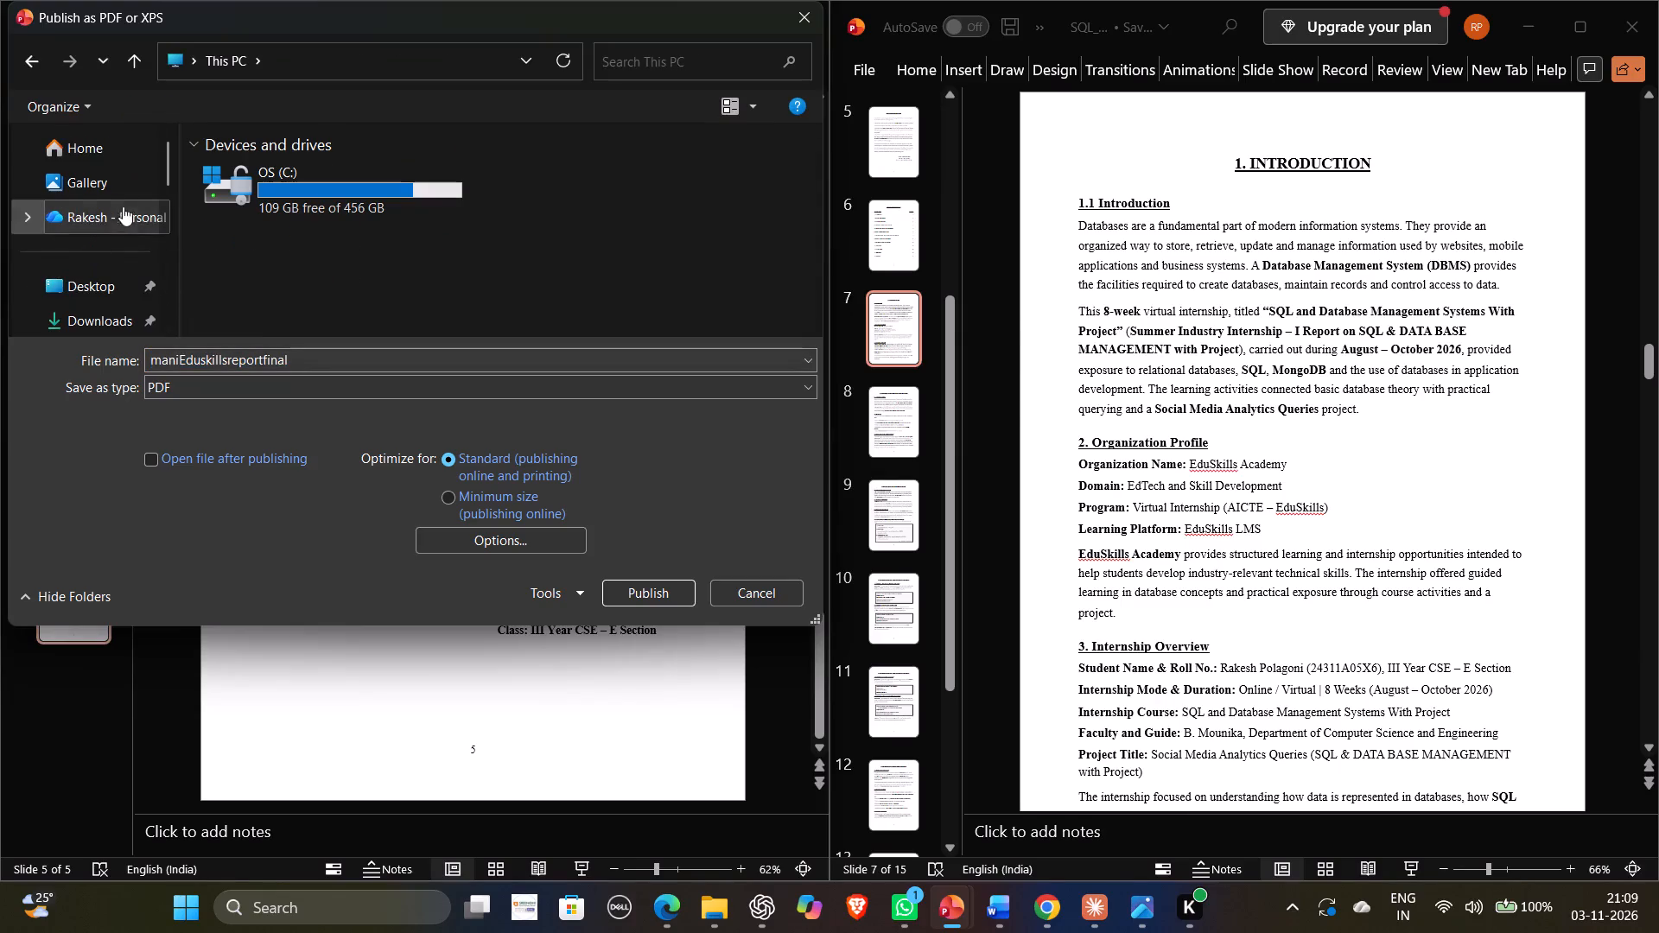
pyautogui.click(90, 288)
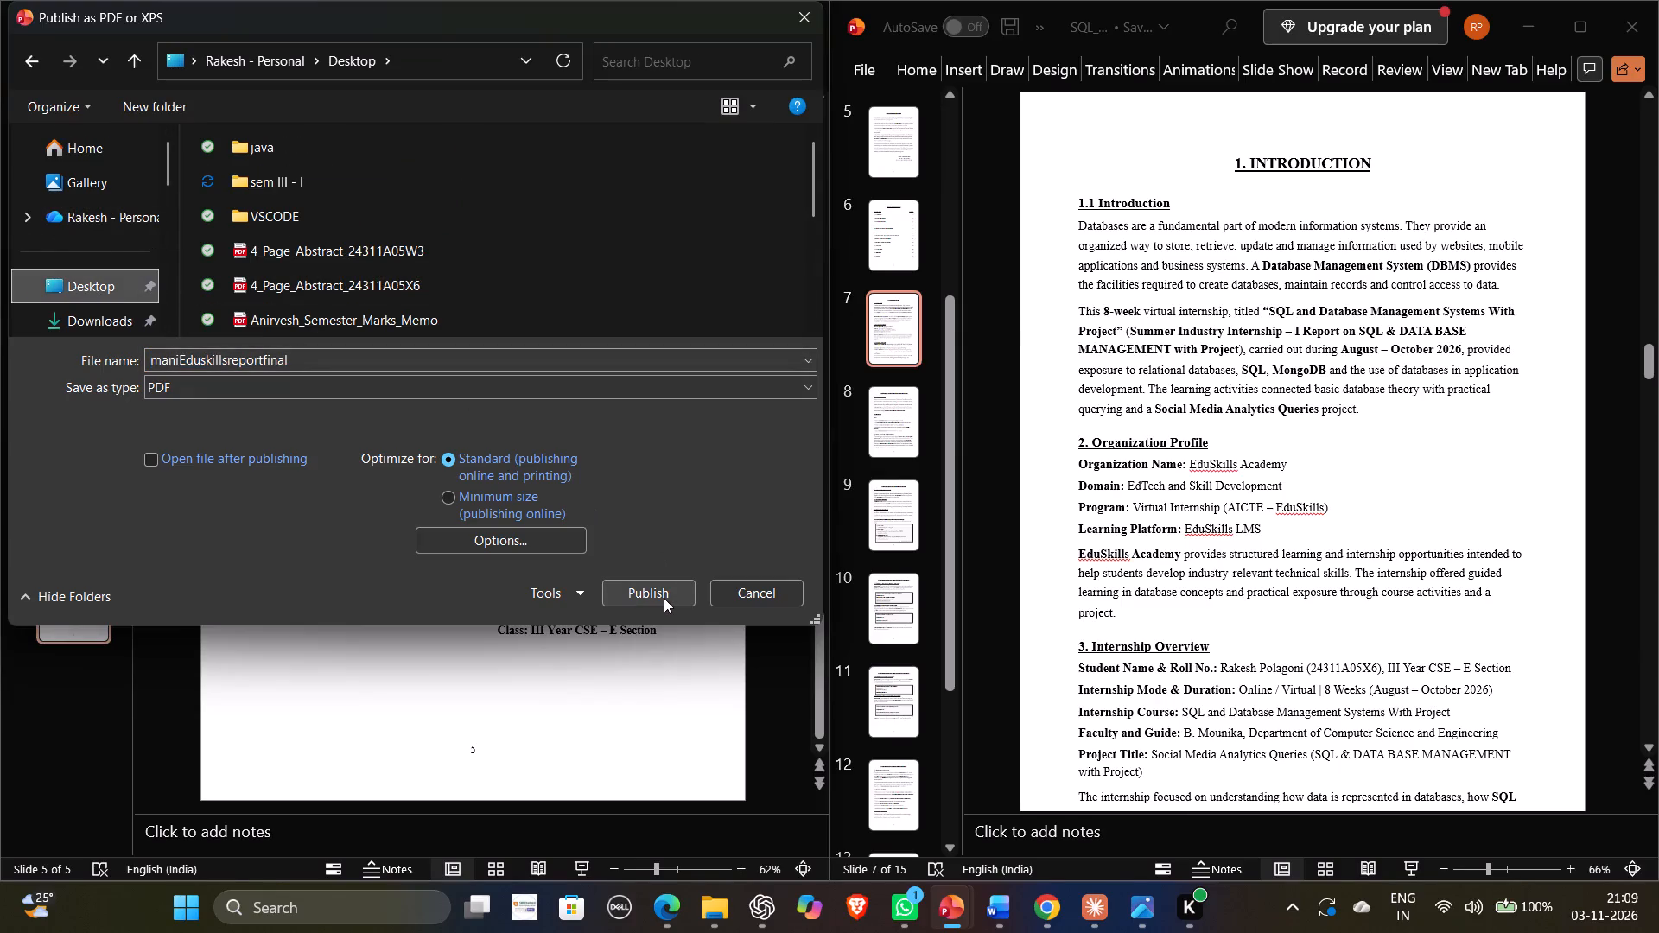
pyautogui.click(664, 598)
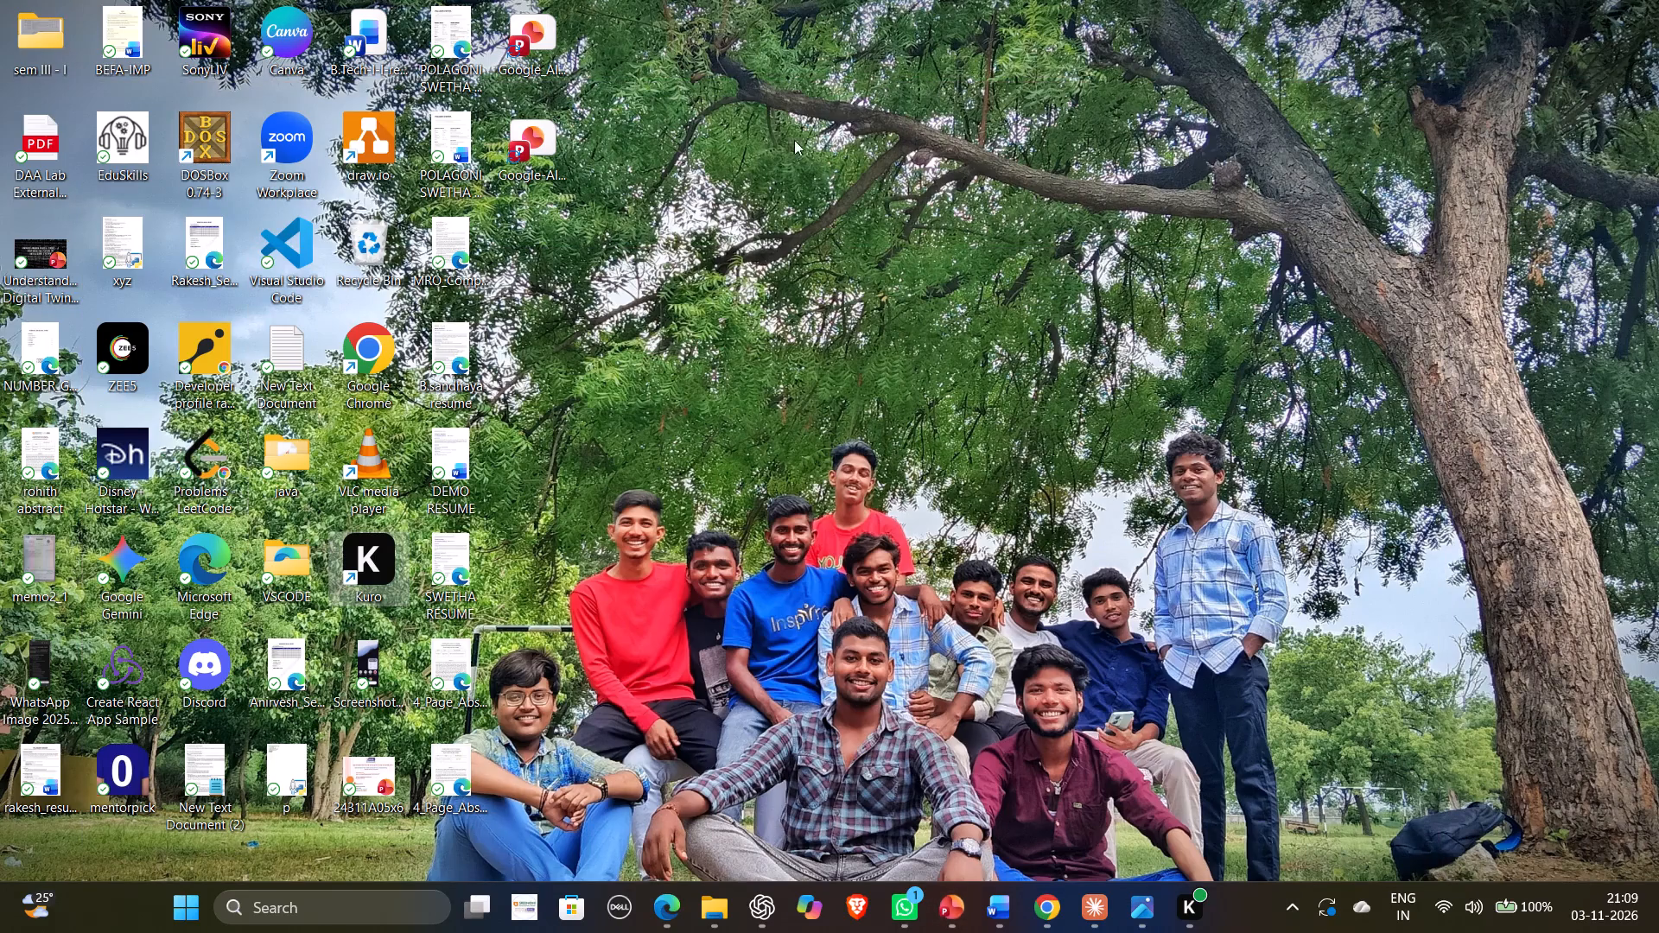
# Switch to the Windows desktop, refresh it and copy the exported maniEduskillsreportfinal PDF file.
pyautogui.click(855, 132)
pyautogui.rightClick(855, 132)
pyautogui.click(918, 233)
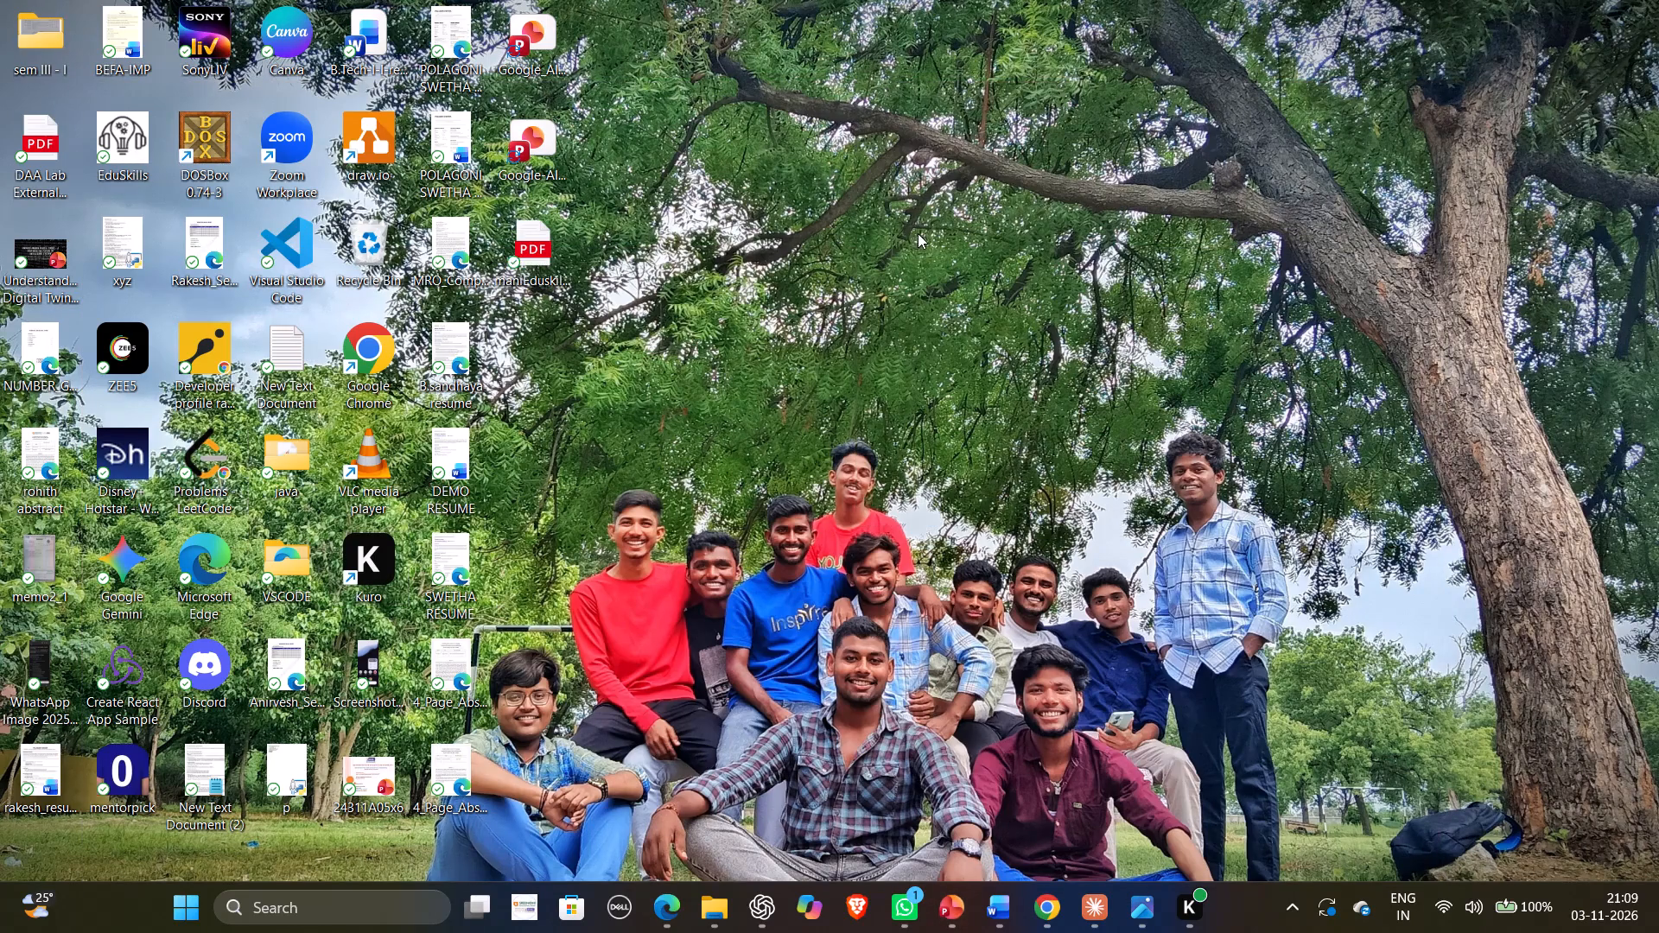
pyautogui.click(518, 282)
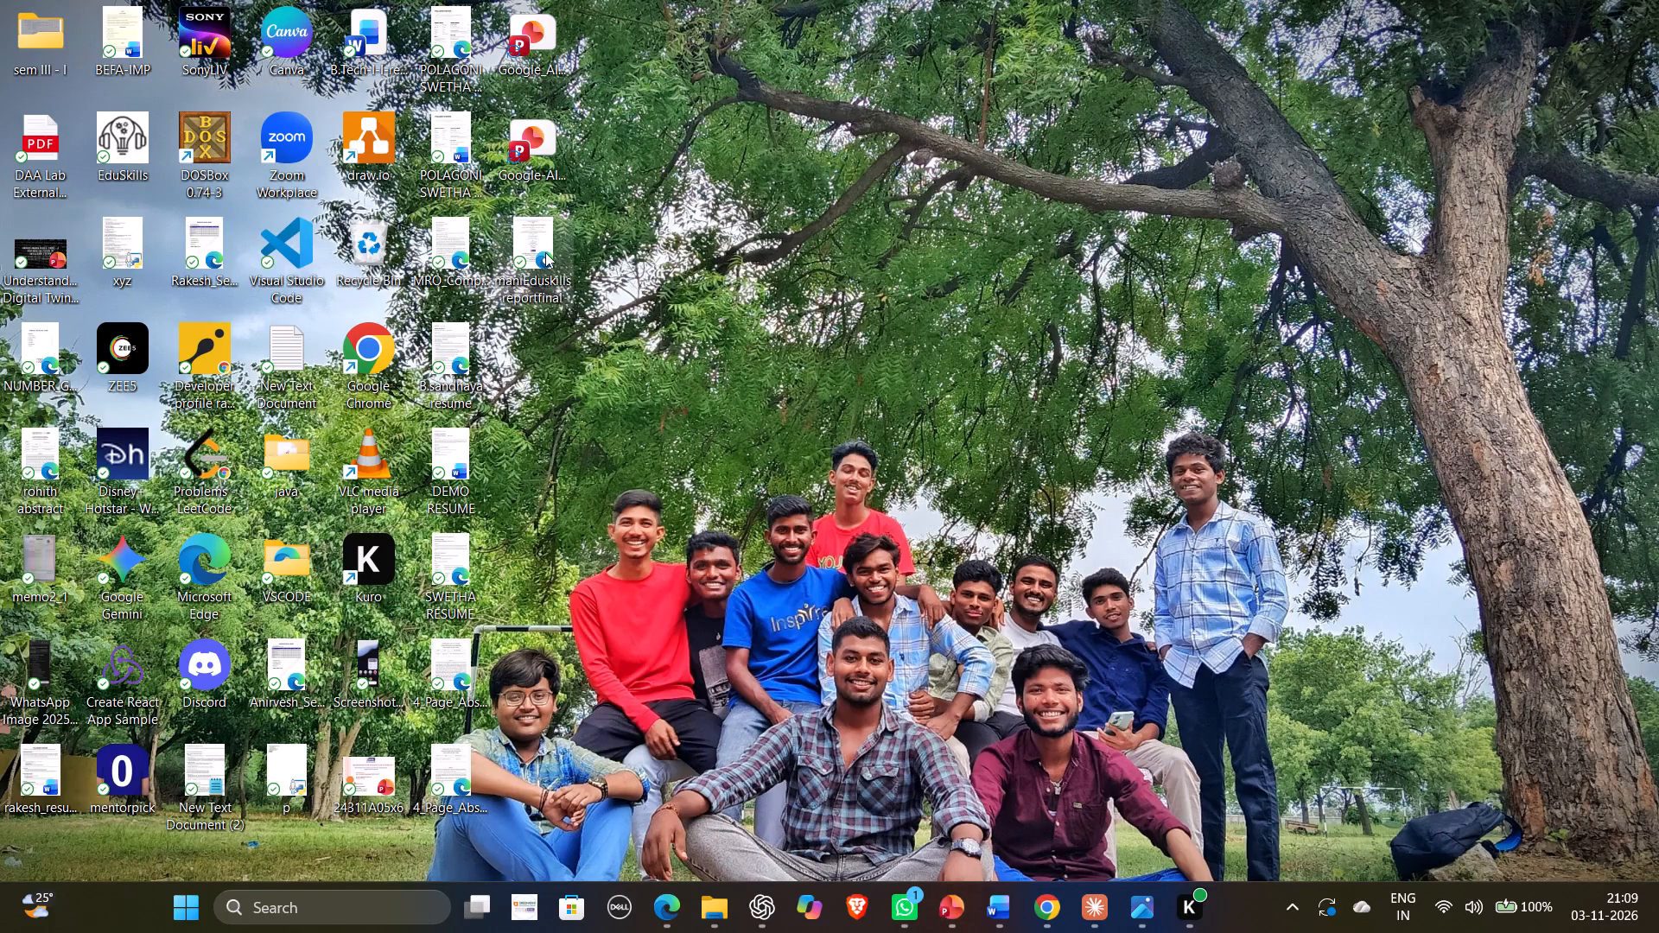
pyautogui.click(545, 252)
pyautogui.rightClick(545, 252)
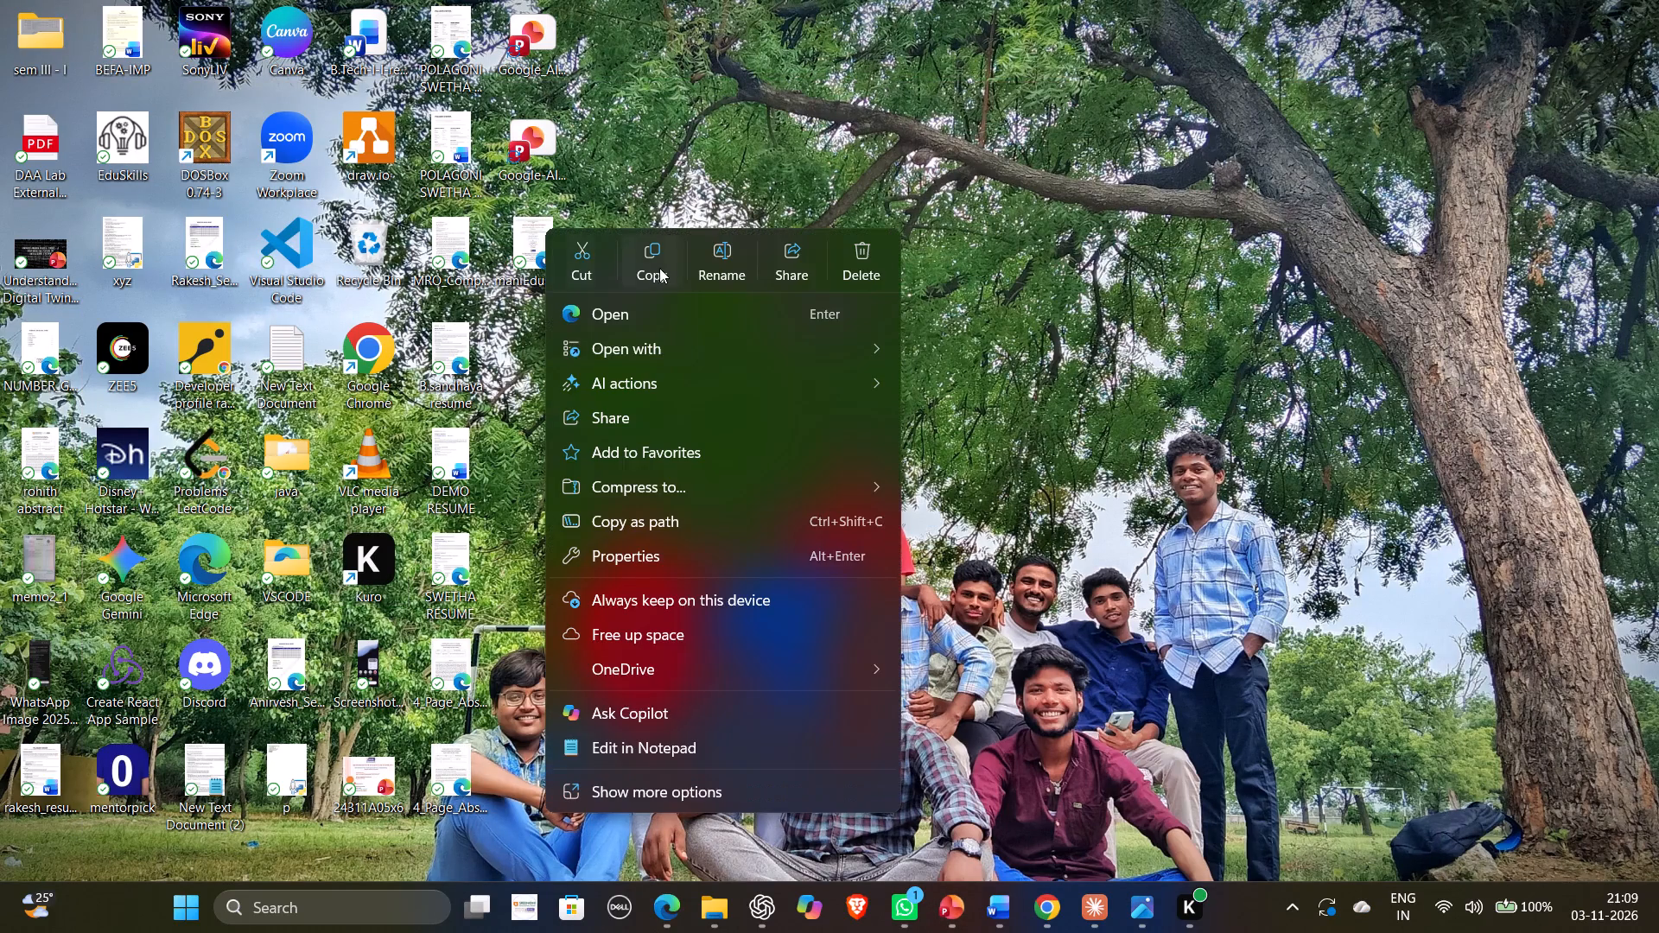
pyautogui.click(660, 267)
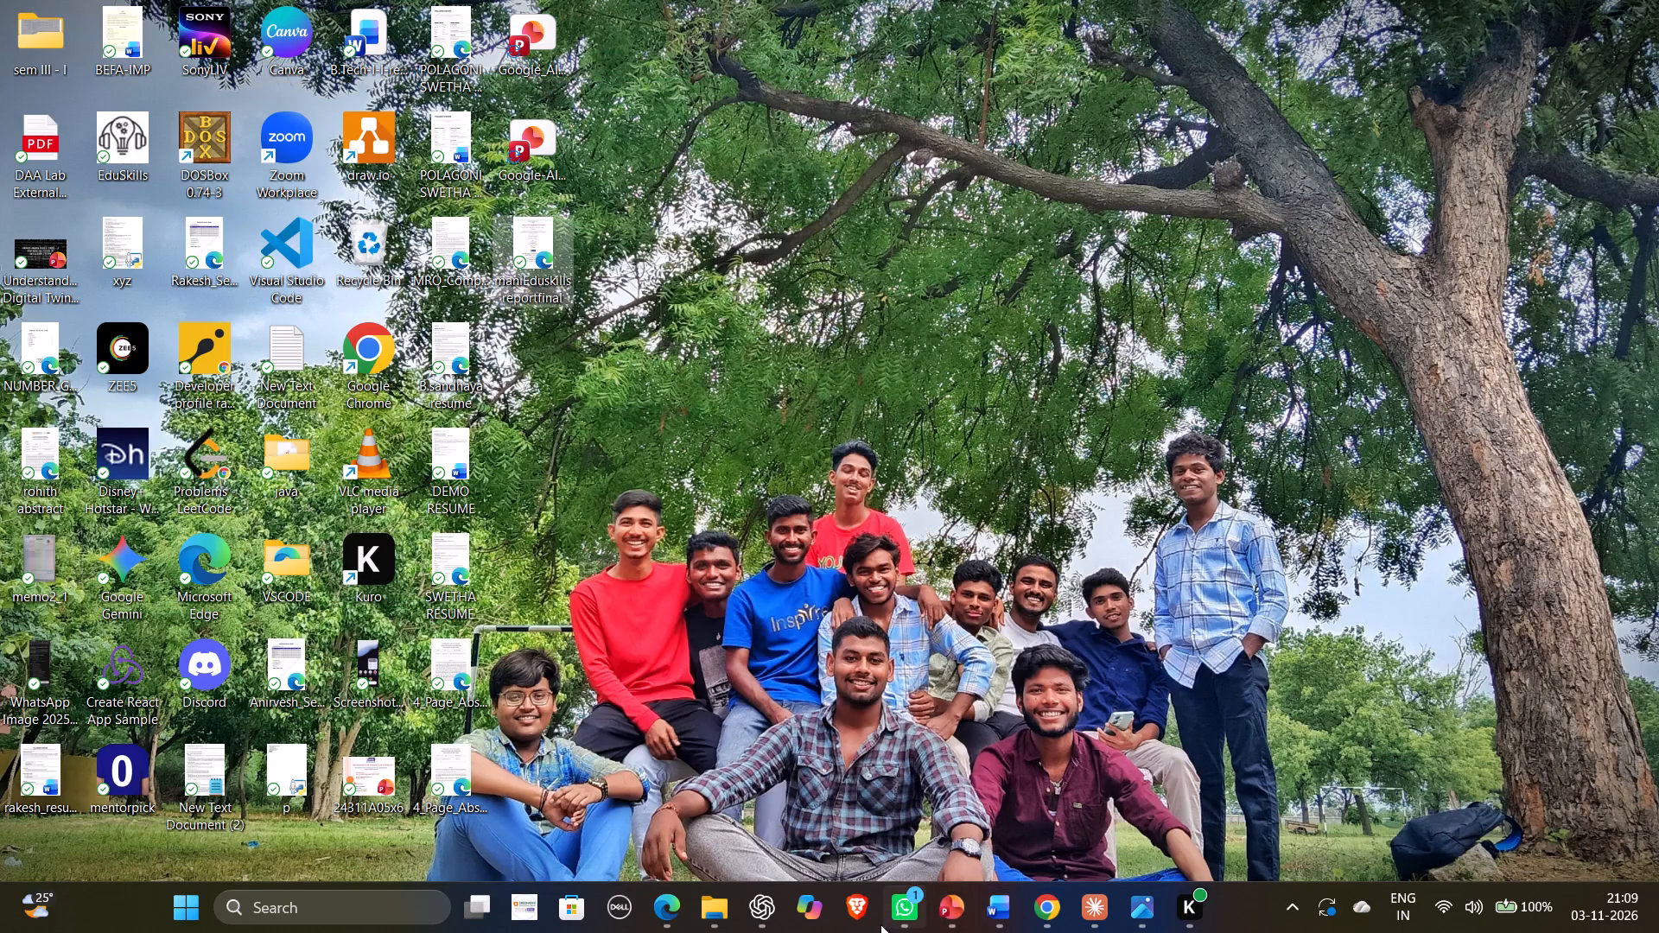
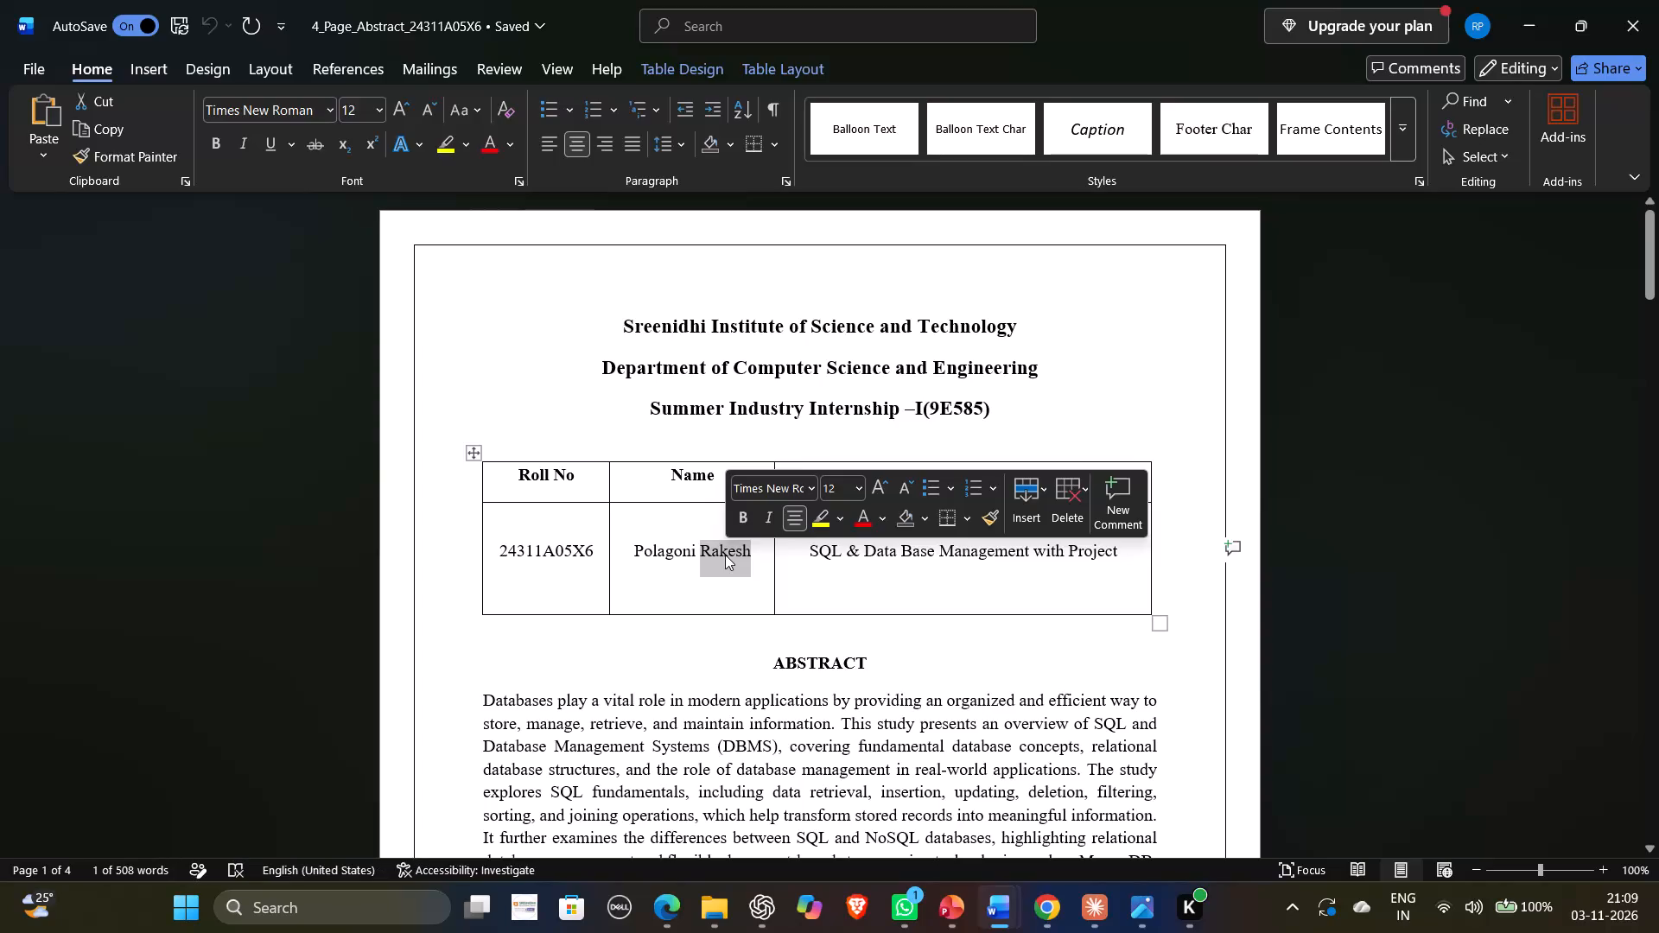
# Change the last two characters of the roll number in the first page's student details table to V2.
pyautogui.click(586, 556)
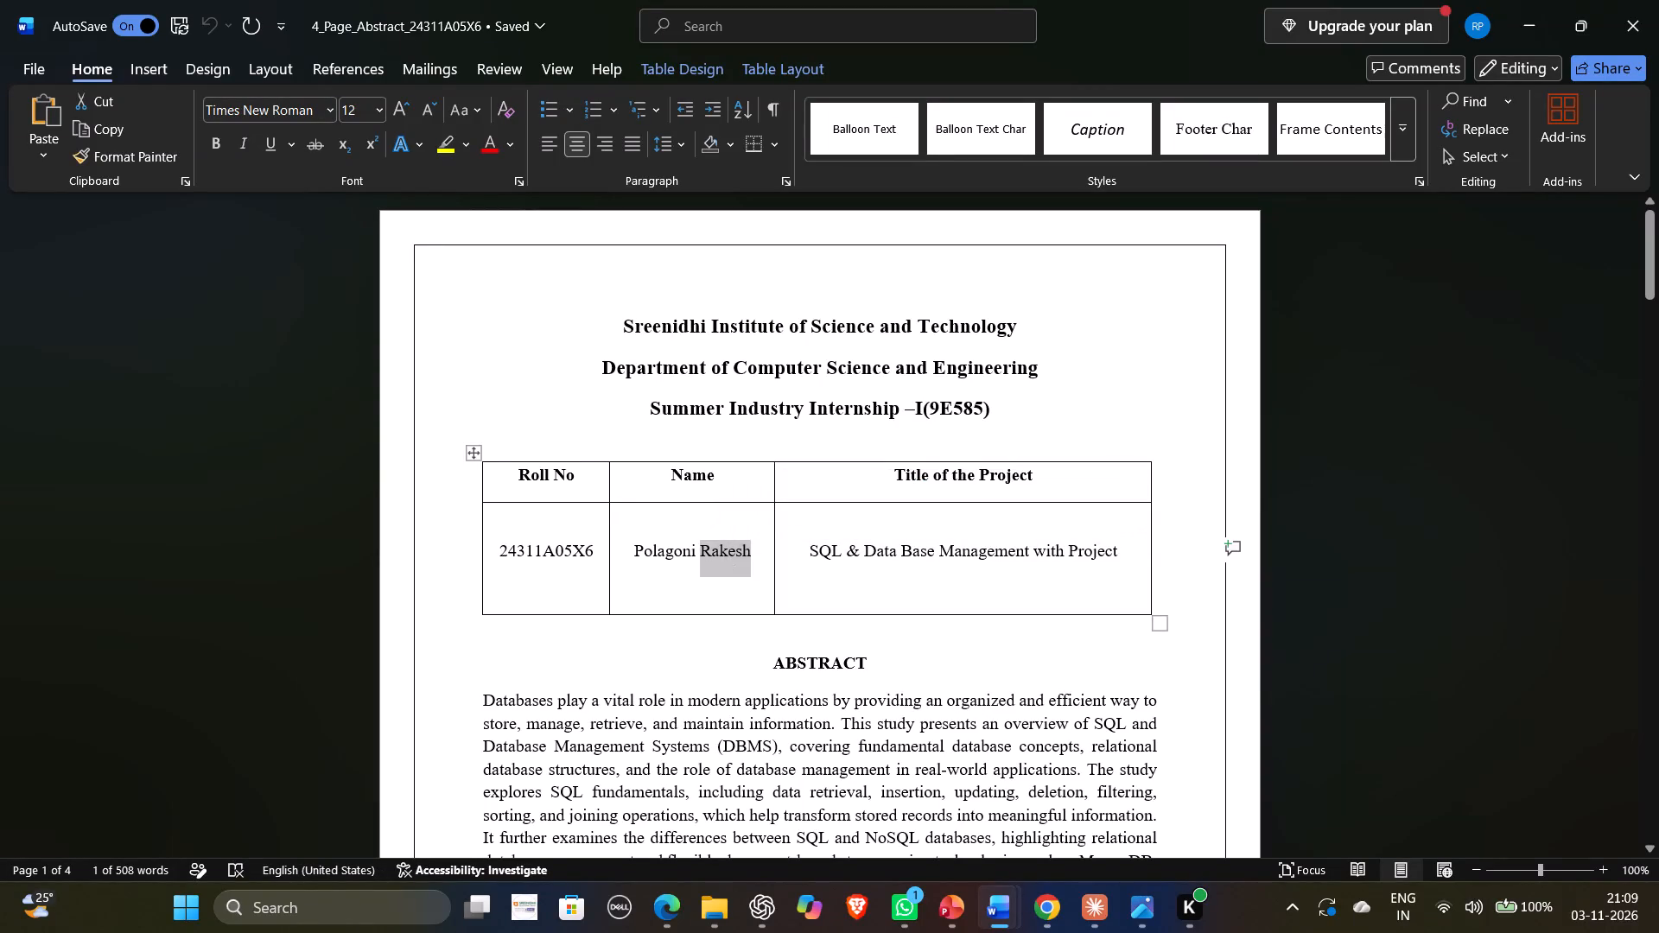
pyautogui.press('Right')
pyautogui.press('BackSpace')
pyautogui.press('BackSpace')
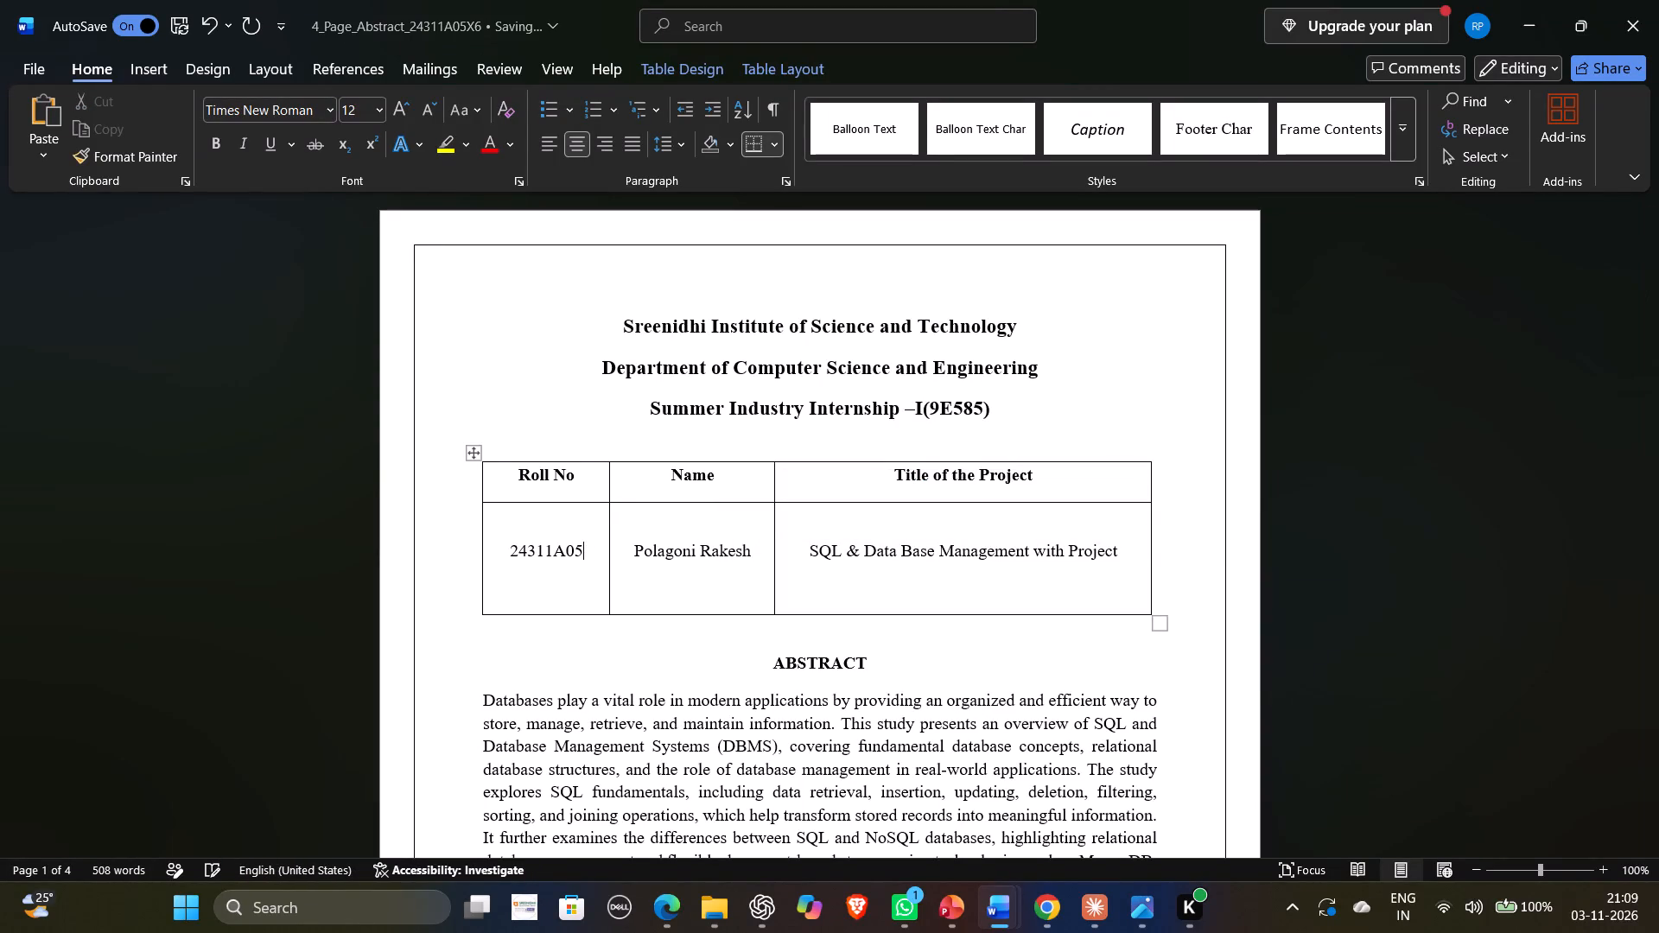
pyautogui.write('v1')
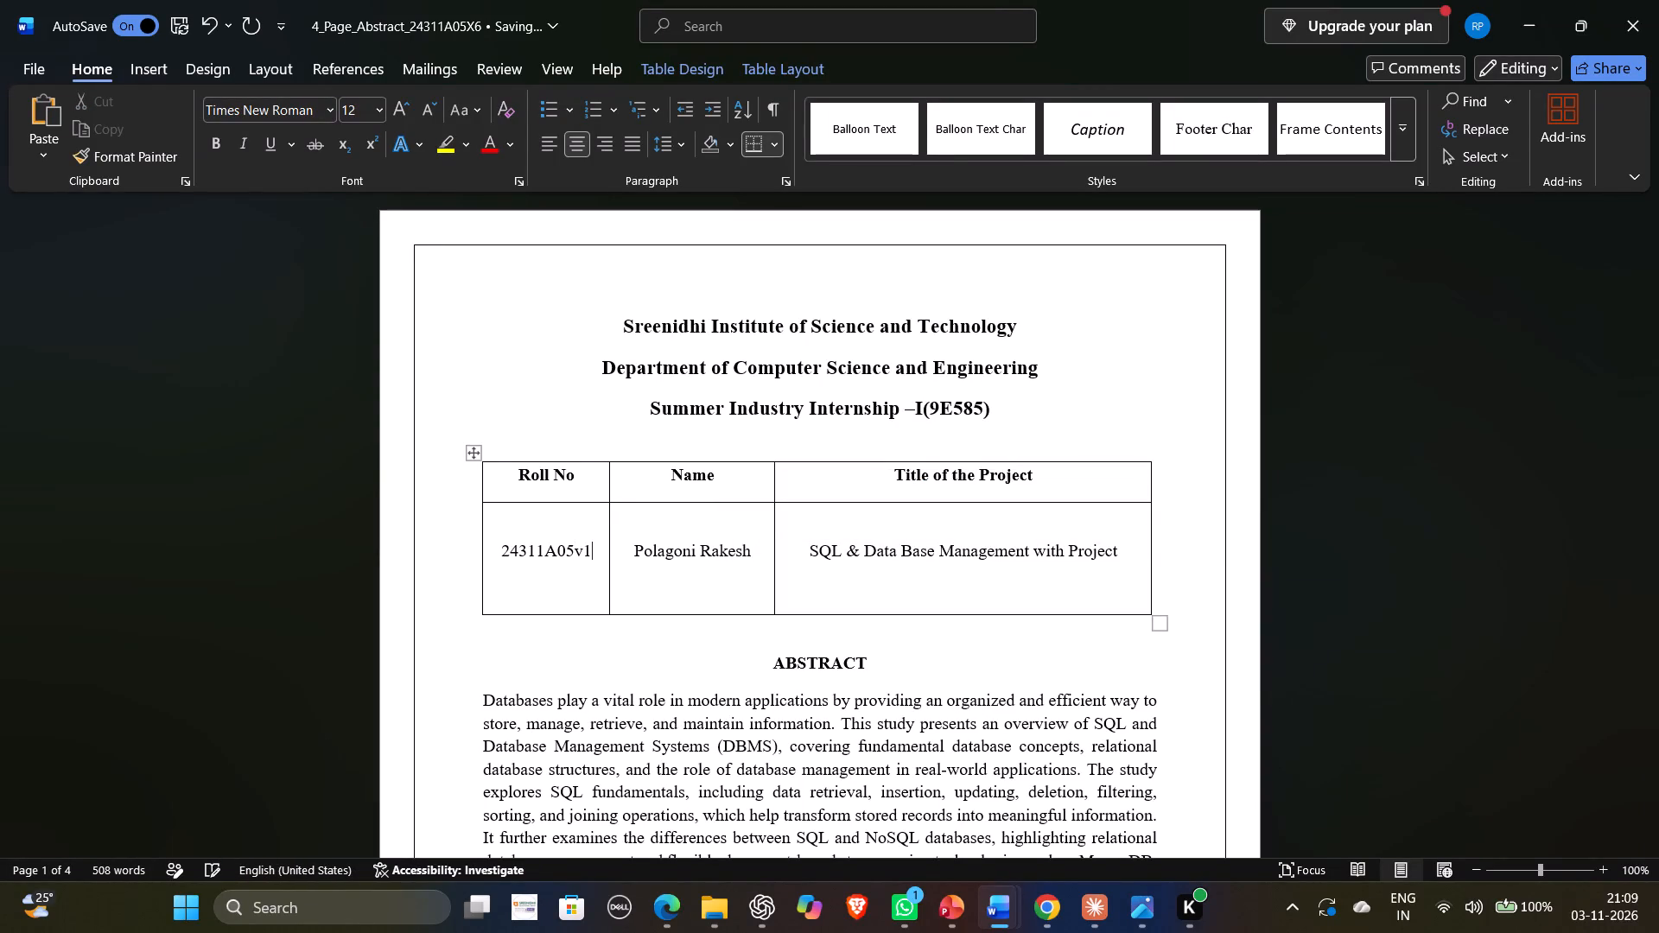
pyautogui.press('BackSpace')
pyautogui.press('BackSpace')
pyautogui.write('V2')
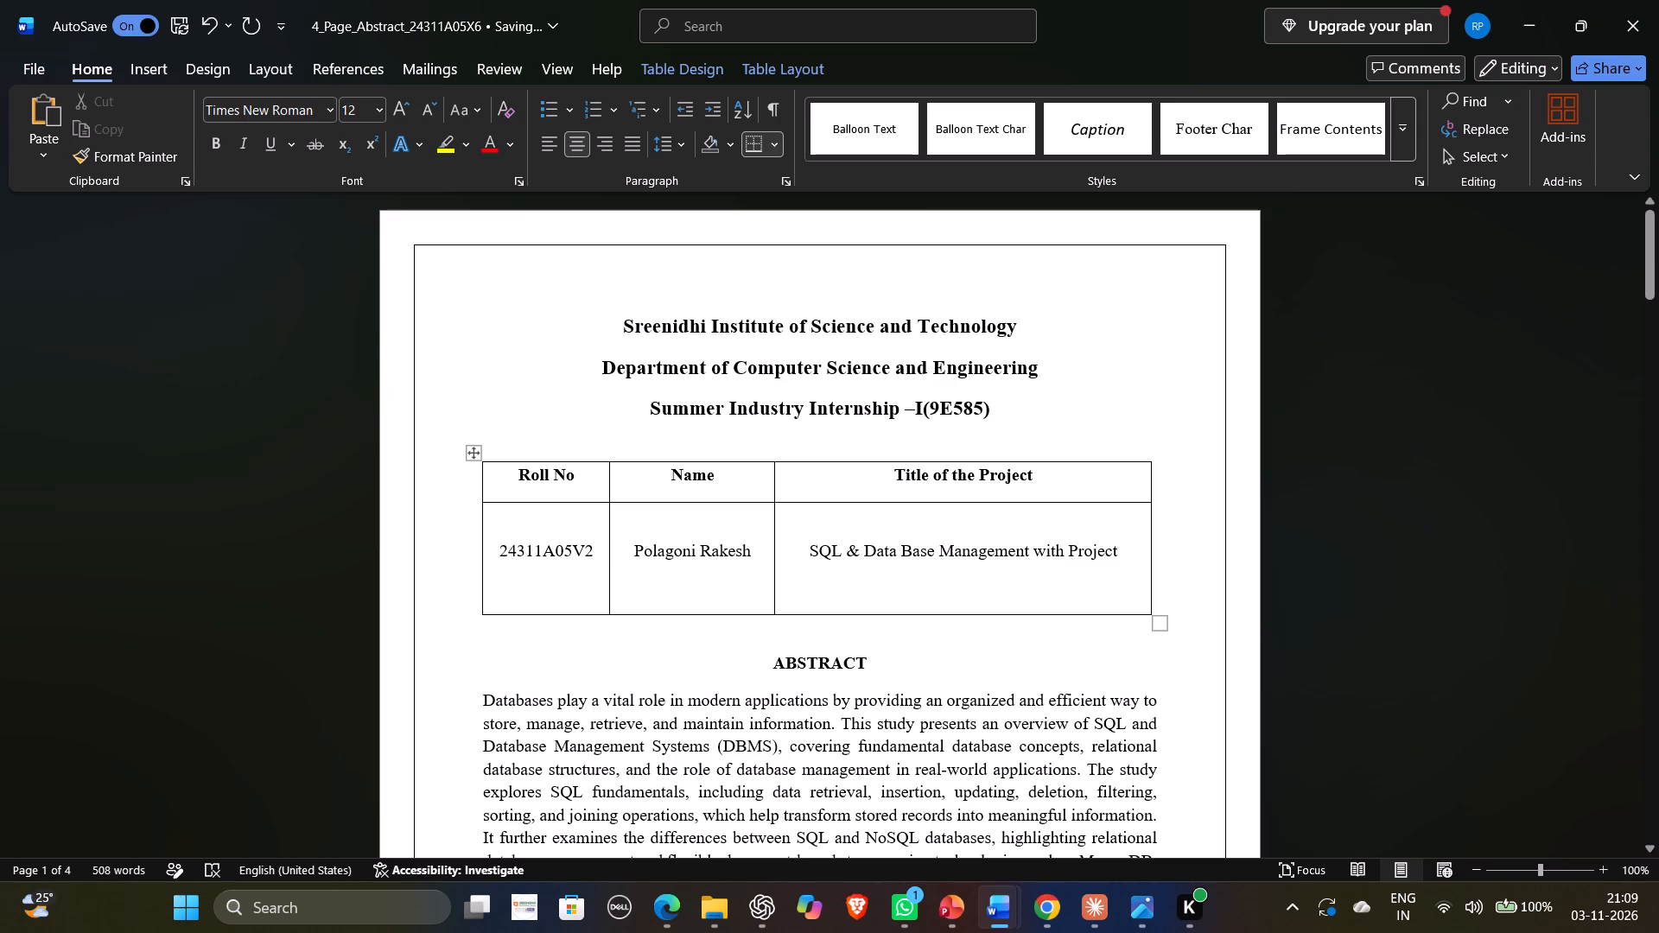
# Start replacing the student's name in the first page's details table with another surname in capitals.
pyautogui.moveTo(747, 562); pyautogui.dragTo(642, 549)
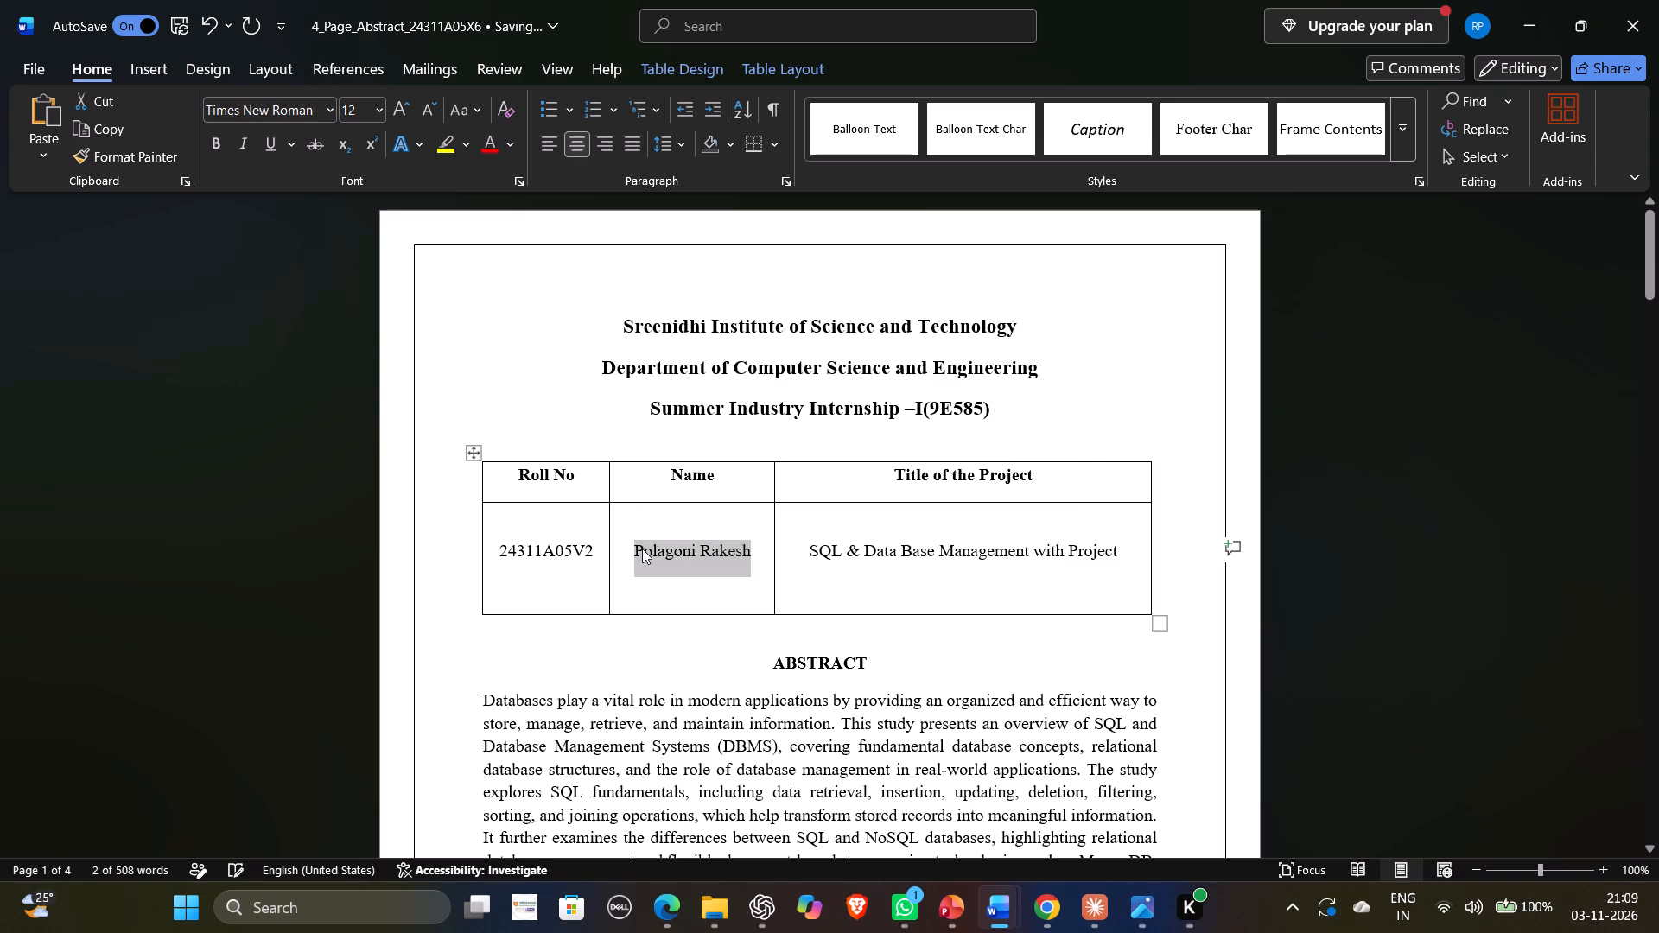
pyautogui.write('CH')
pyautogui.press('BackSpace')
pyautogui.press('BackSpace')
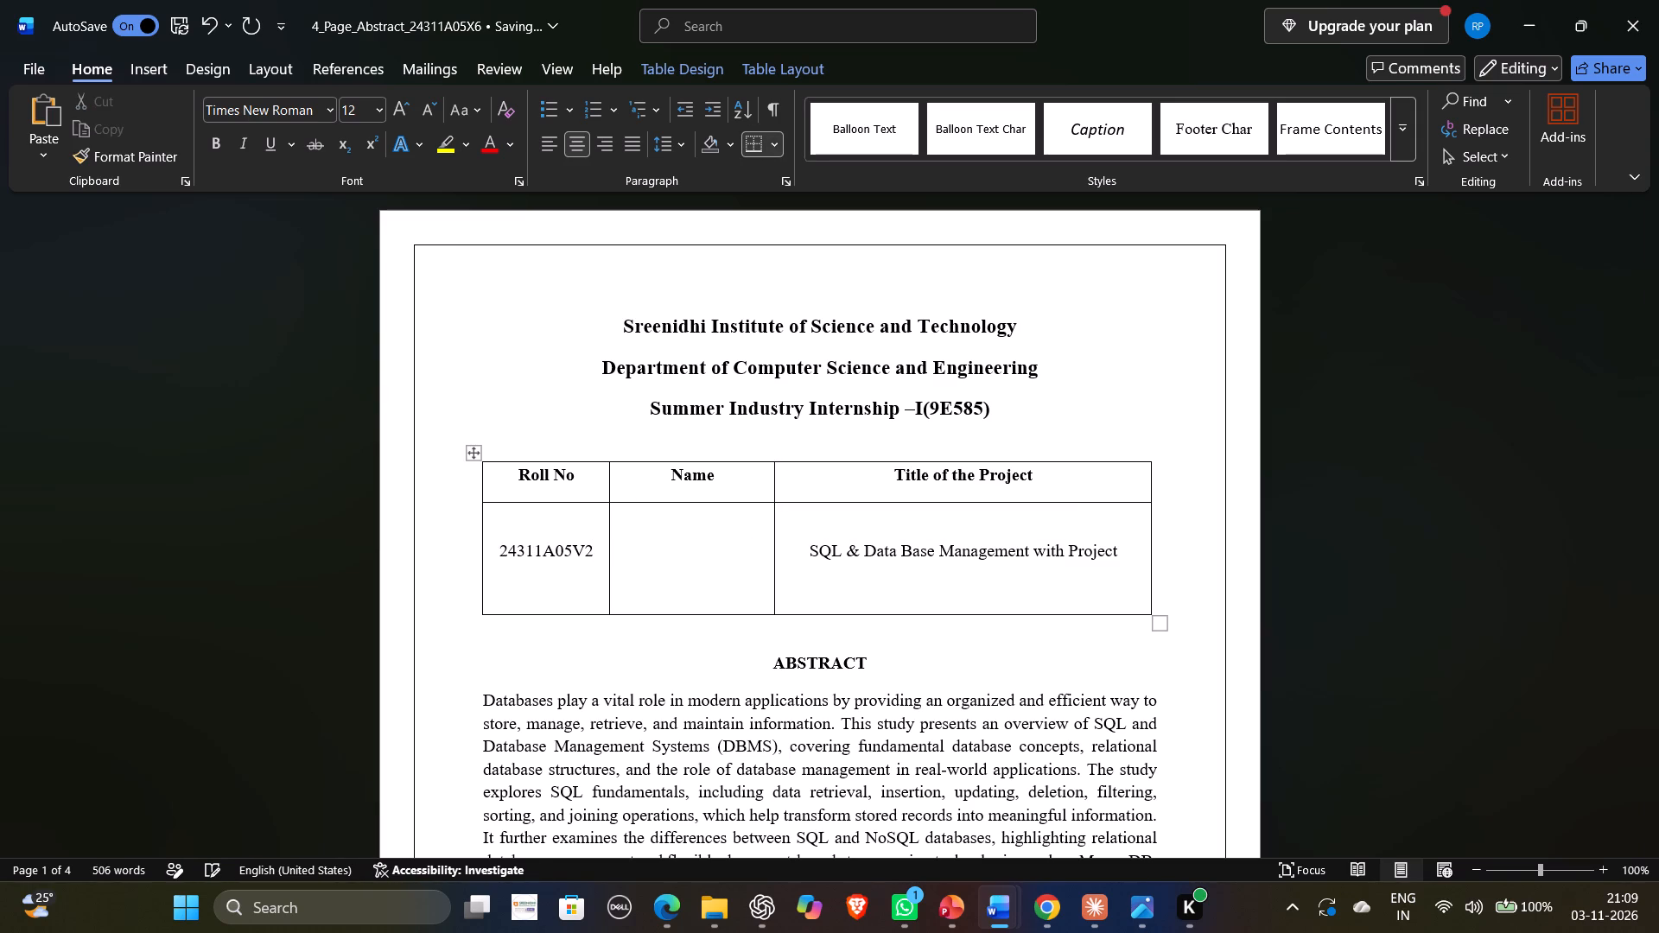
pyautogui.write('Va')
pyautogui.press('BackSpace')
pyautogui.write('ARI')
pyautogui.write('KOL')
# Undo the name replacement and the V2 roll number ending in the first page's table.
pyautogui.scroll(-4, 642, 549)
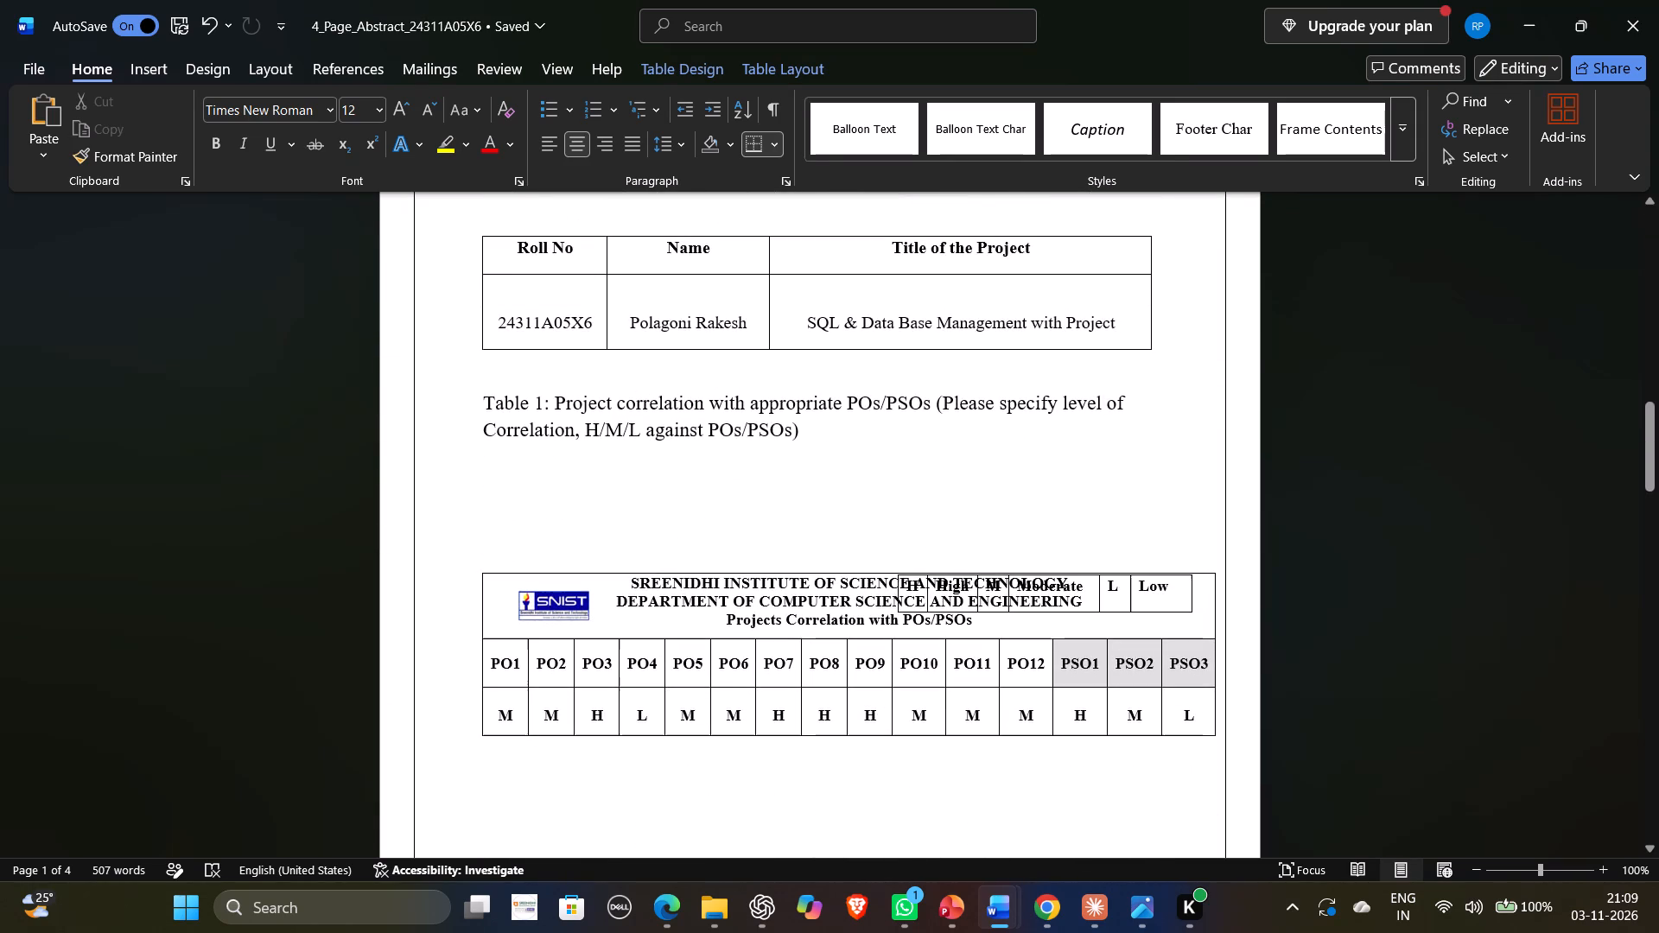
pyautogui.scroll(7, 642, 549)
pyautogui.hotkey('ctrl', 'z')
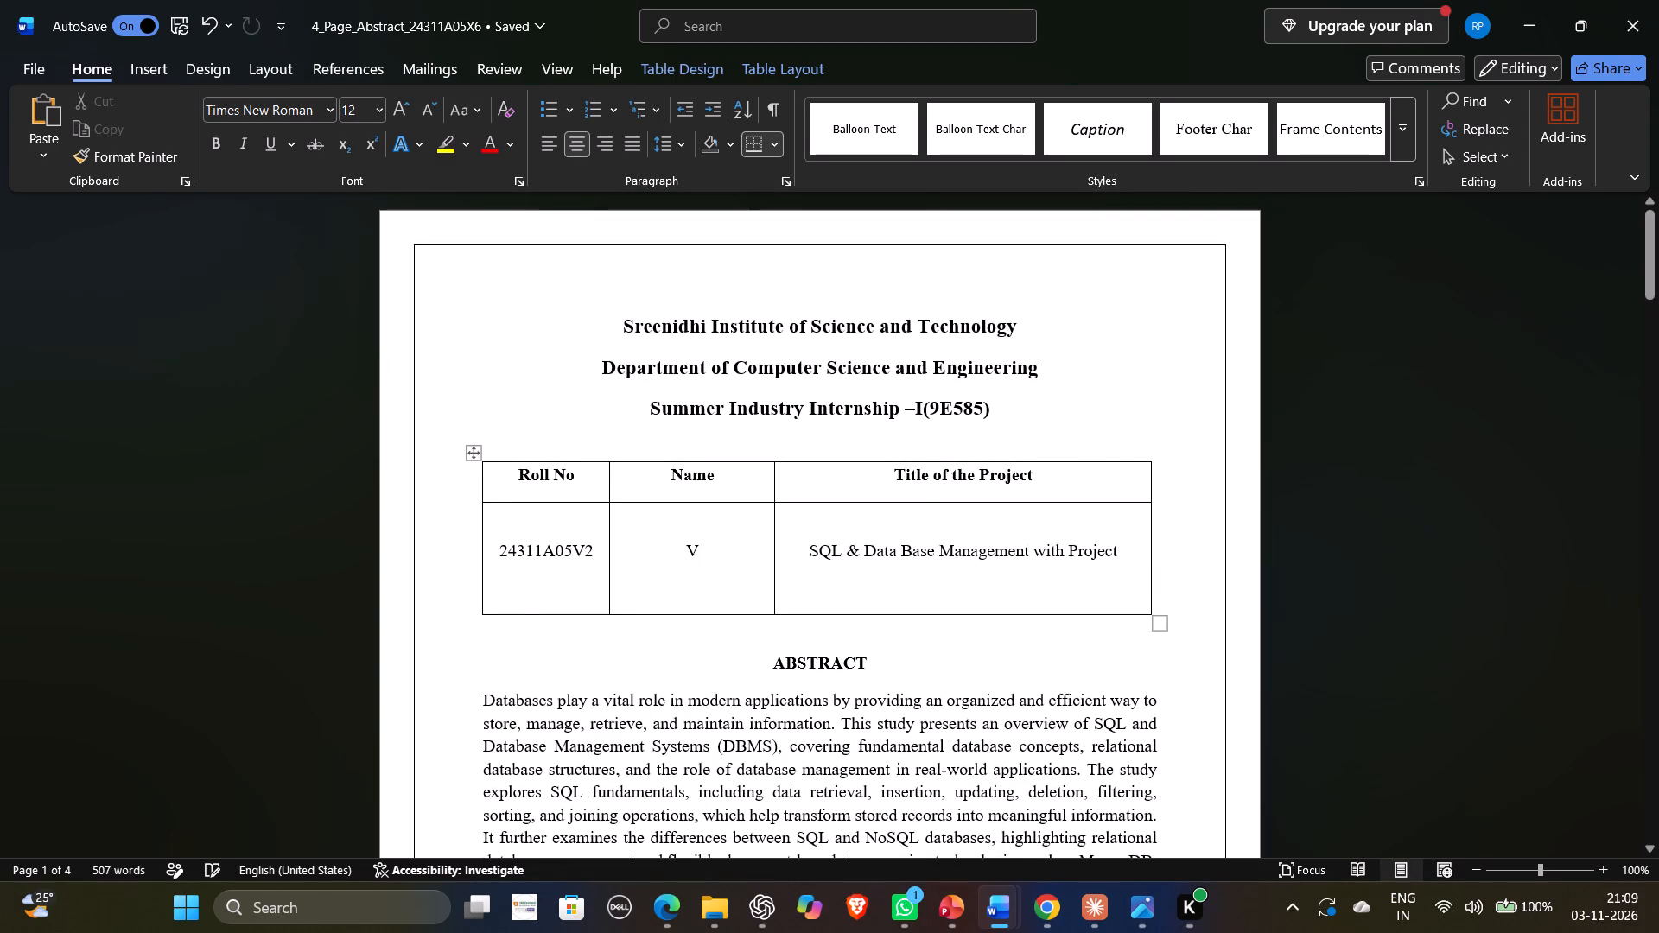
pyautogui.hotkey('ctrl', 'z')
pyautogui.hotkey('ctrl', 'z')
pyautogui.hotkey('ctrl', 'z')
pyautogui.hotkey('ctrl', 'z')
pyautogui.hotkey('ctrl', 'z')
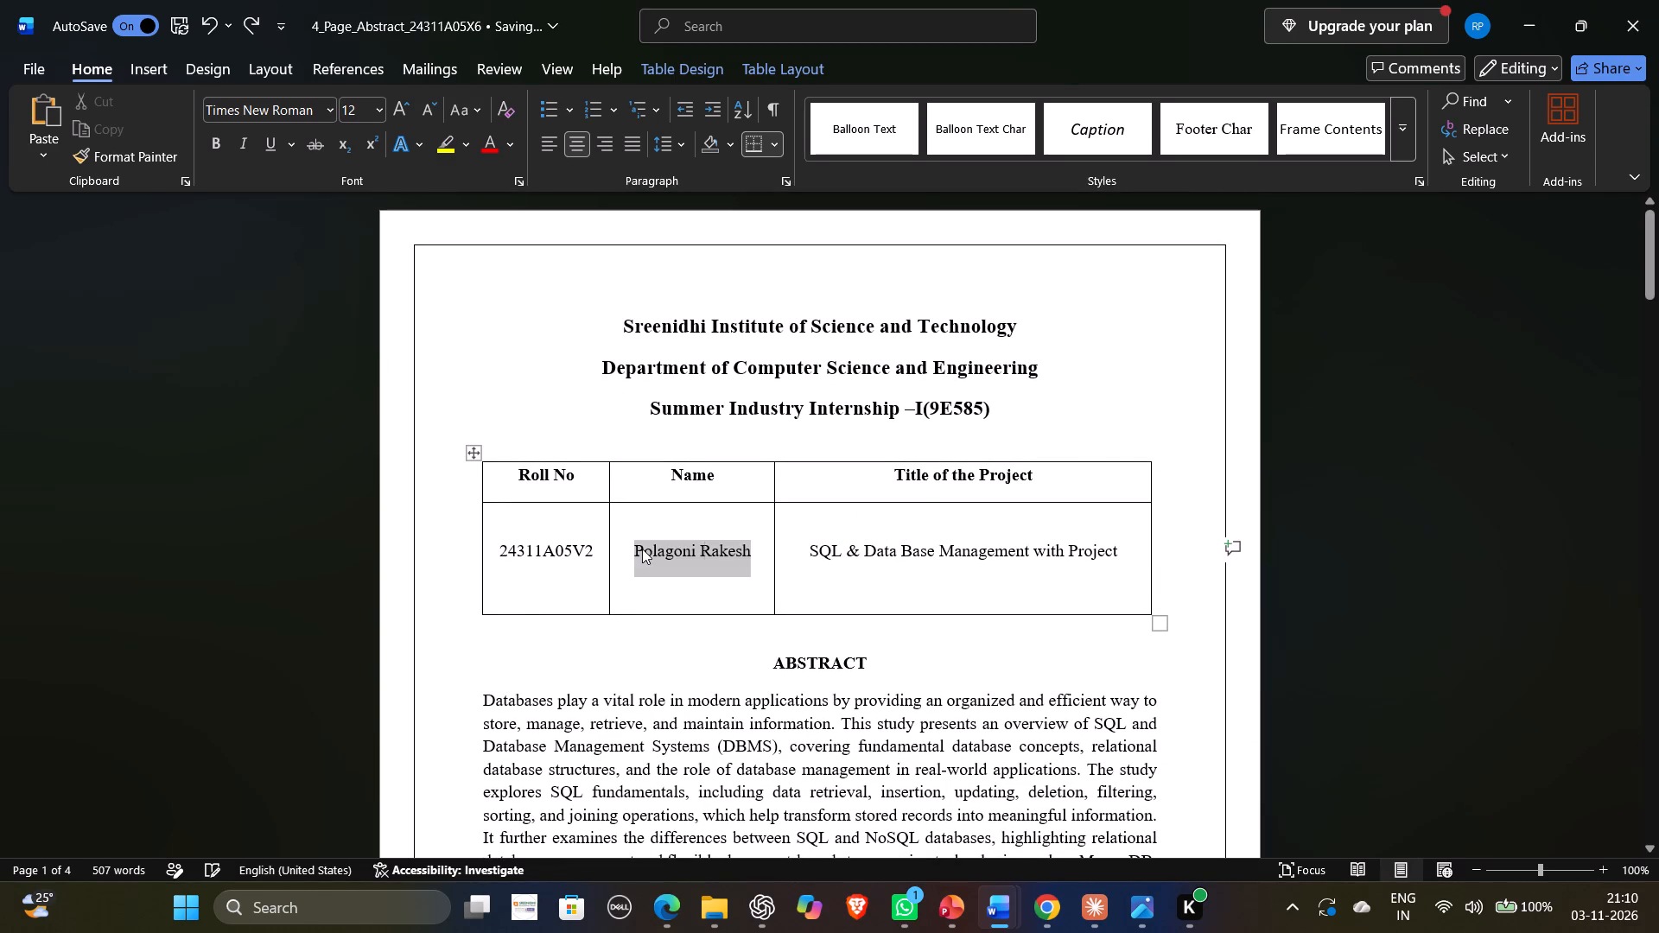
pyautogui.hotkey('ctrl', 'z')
# Complete the roll number in the first page's details table with the ending V1.
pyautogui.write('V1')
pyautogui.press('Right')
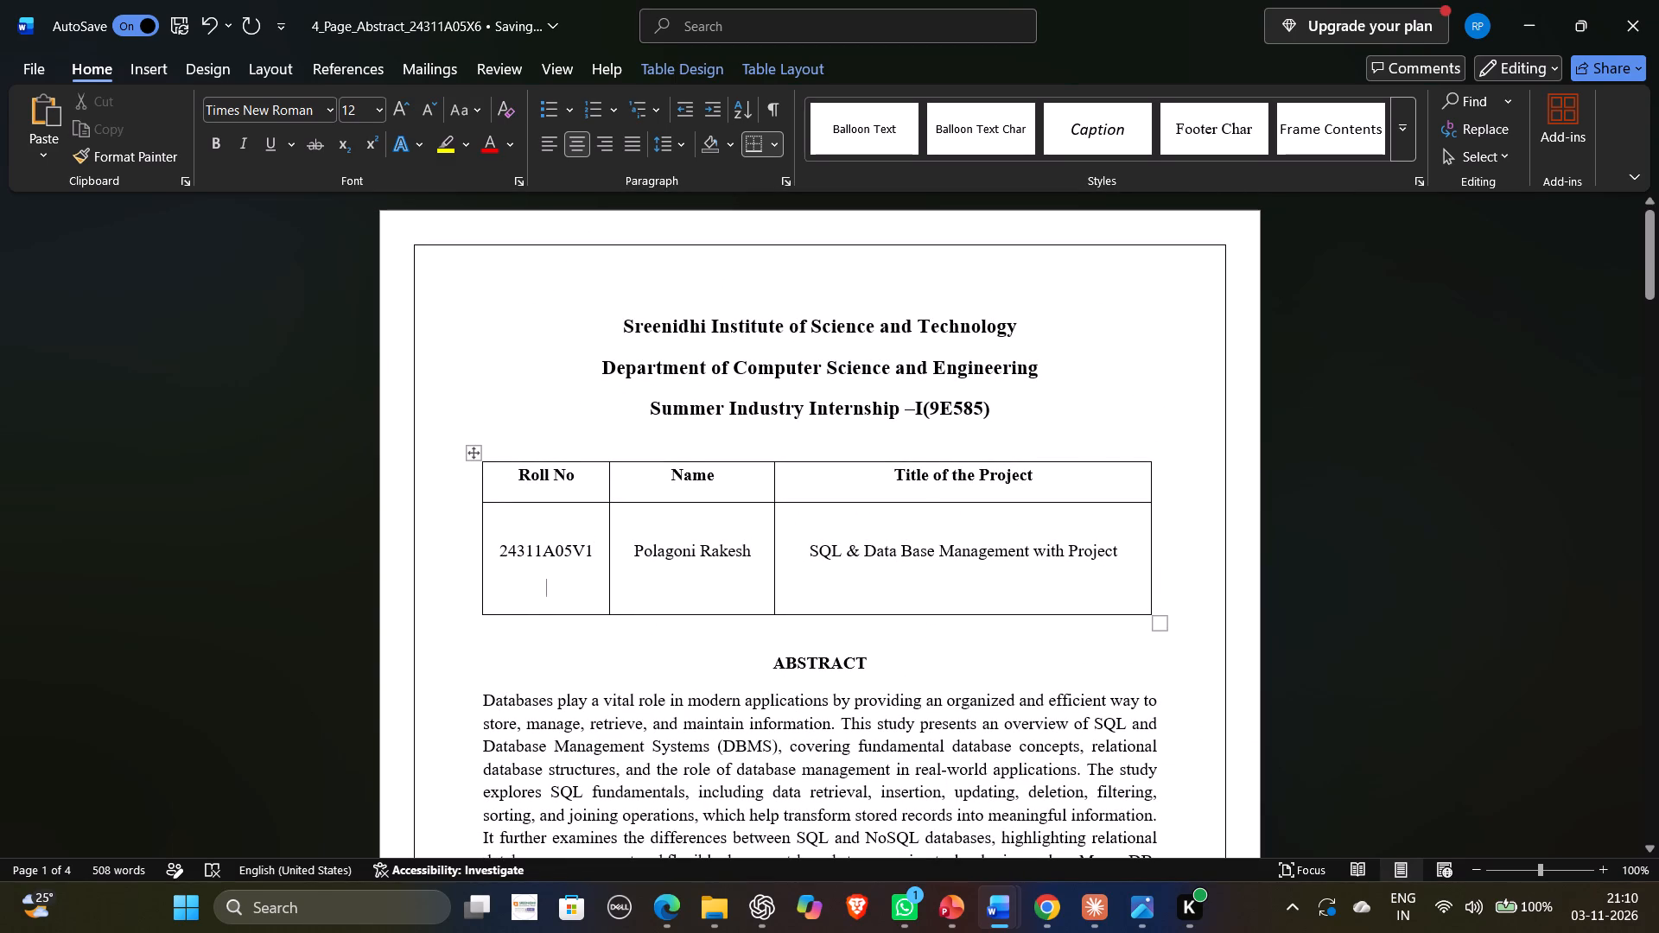
# Replace the name in the first page's details table with the new student's full name.
pyautogui.moveTo(756, 559); pyautogui.dragTo(670, 548)
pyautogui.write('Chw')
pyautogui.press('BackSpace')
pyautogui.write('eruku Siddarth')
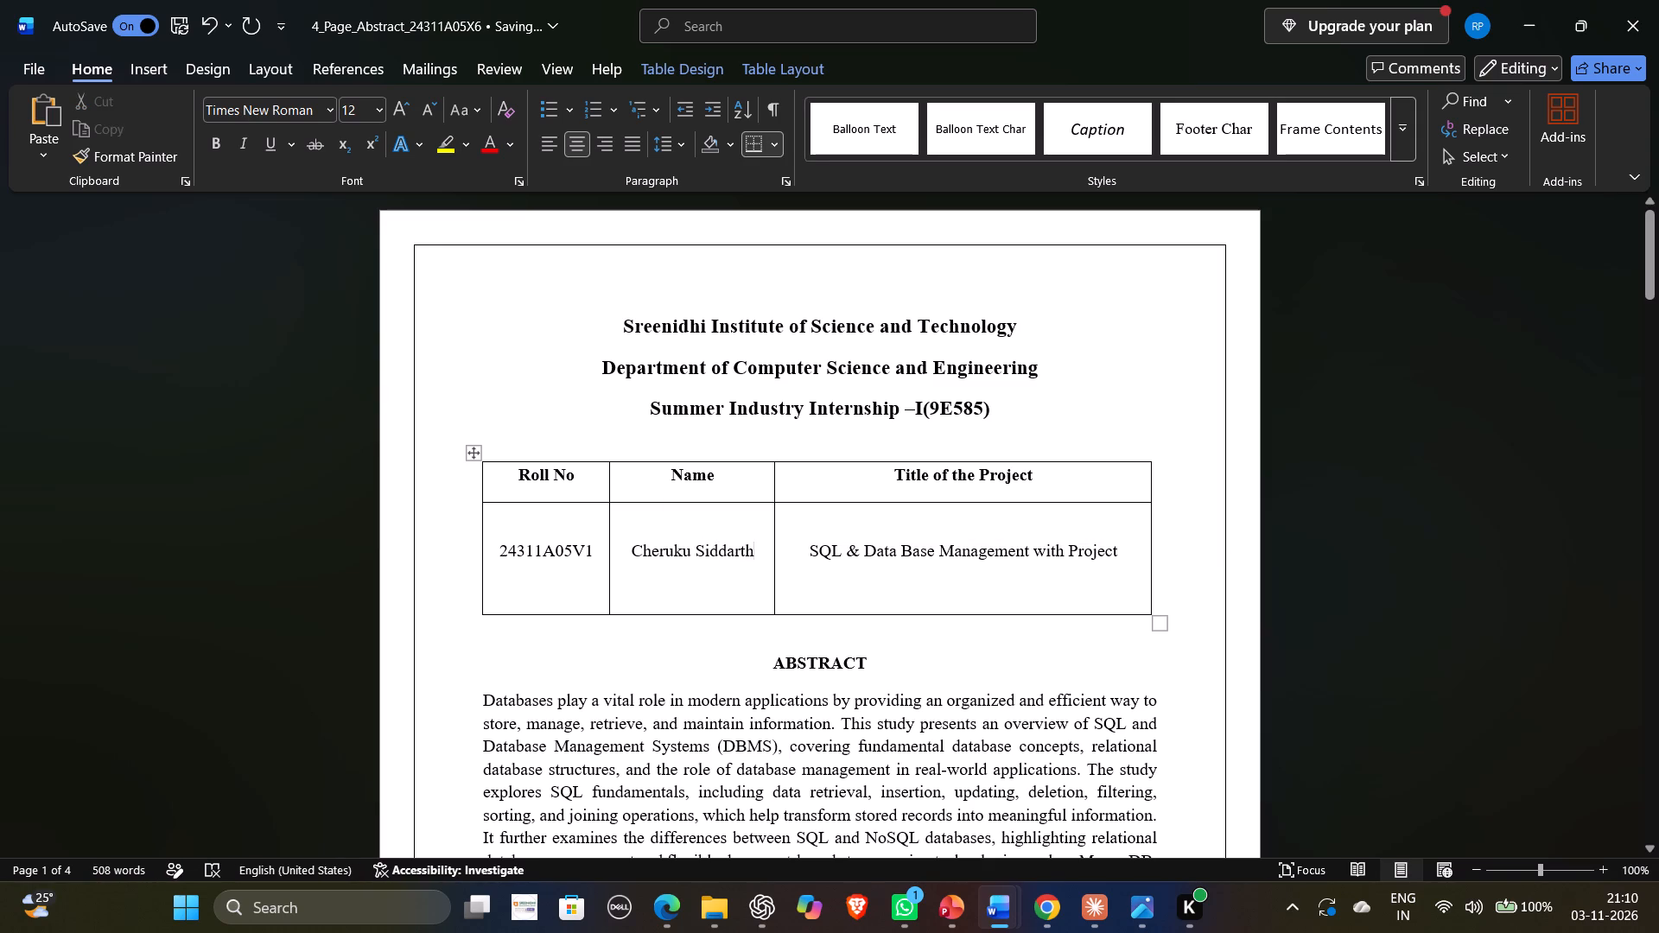
# Replace the project title in the first page's details table with "MERN Full Stack".
pyautogui.moveTo(815, 551); pyautogui.dragTo(1090, 549)
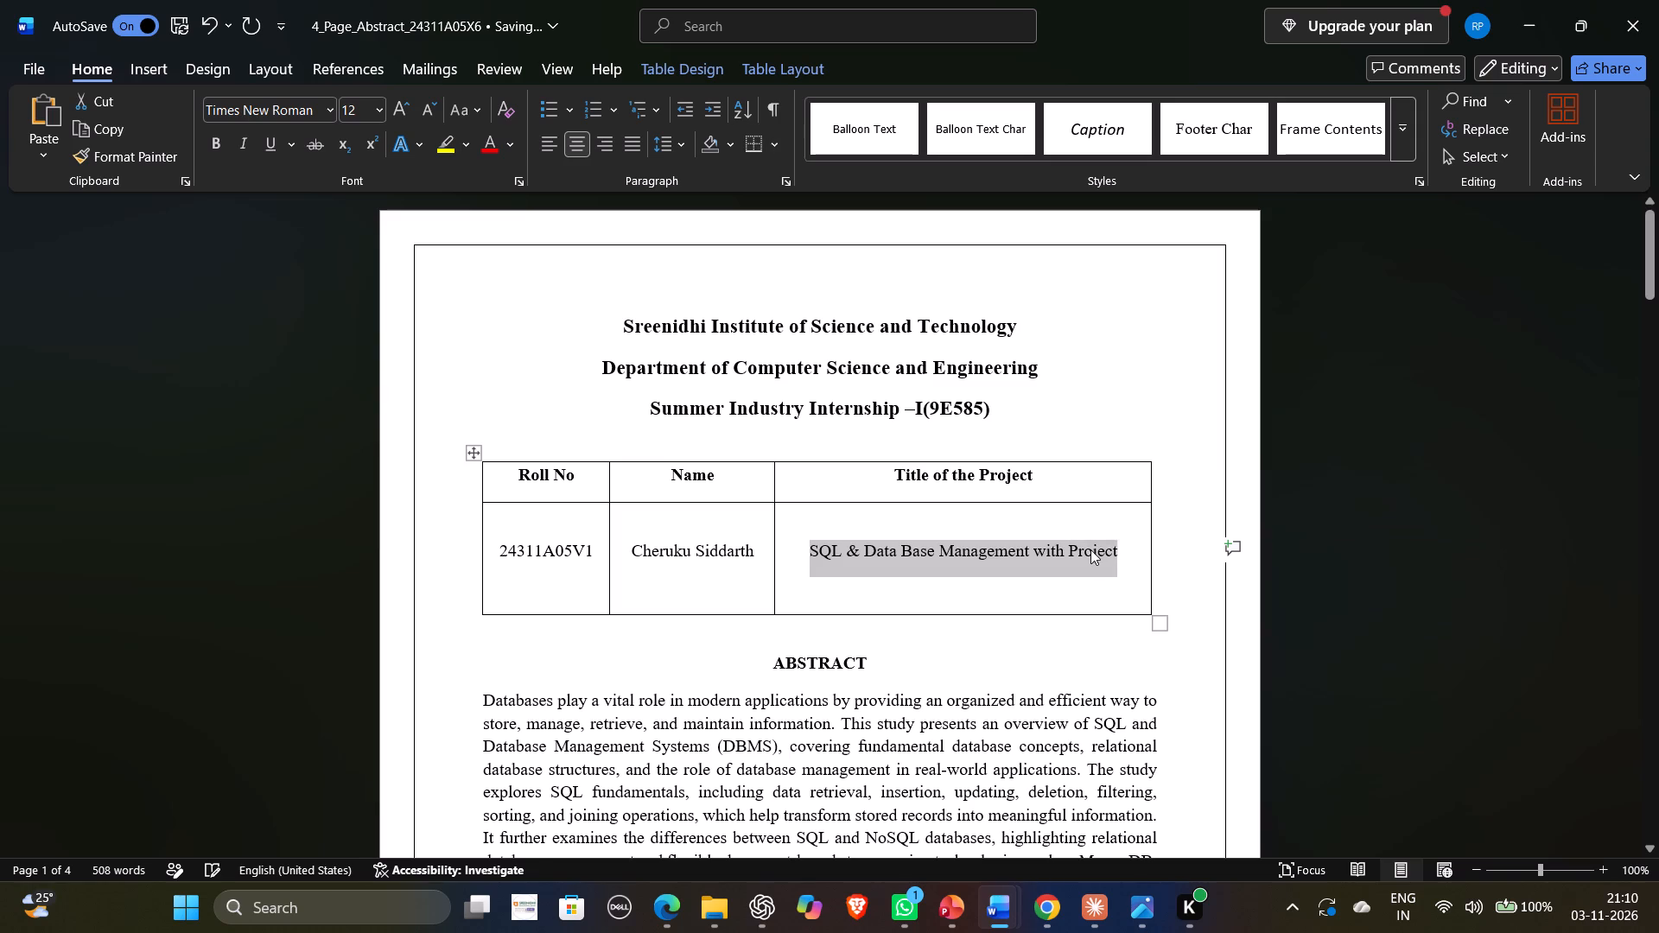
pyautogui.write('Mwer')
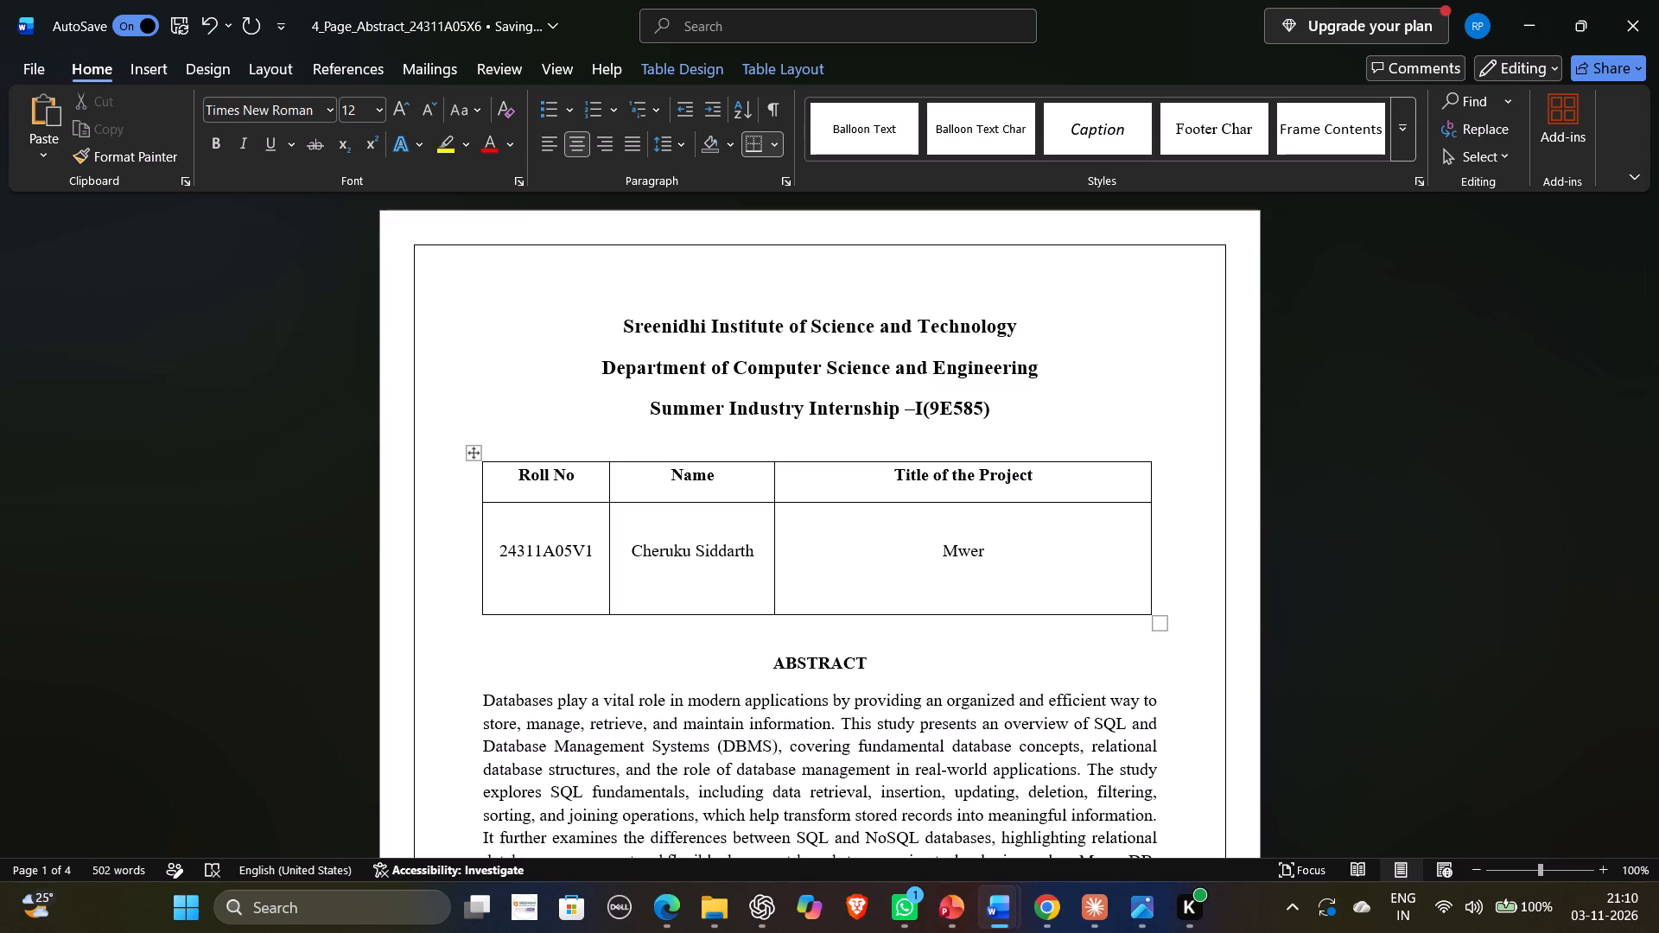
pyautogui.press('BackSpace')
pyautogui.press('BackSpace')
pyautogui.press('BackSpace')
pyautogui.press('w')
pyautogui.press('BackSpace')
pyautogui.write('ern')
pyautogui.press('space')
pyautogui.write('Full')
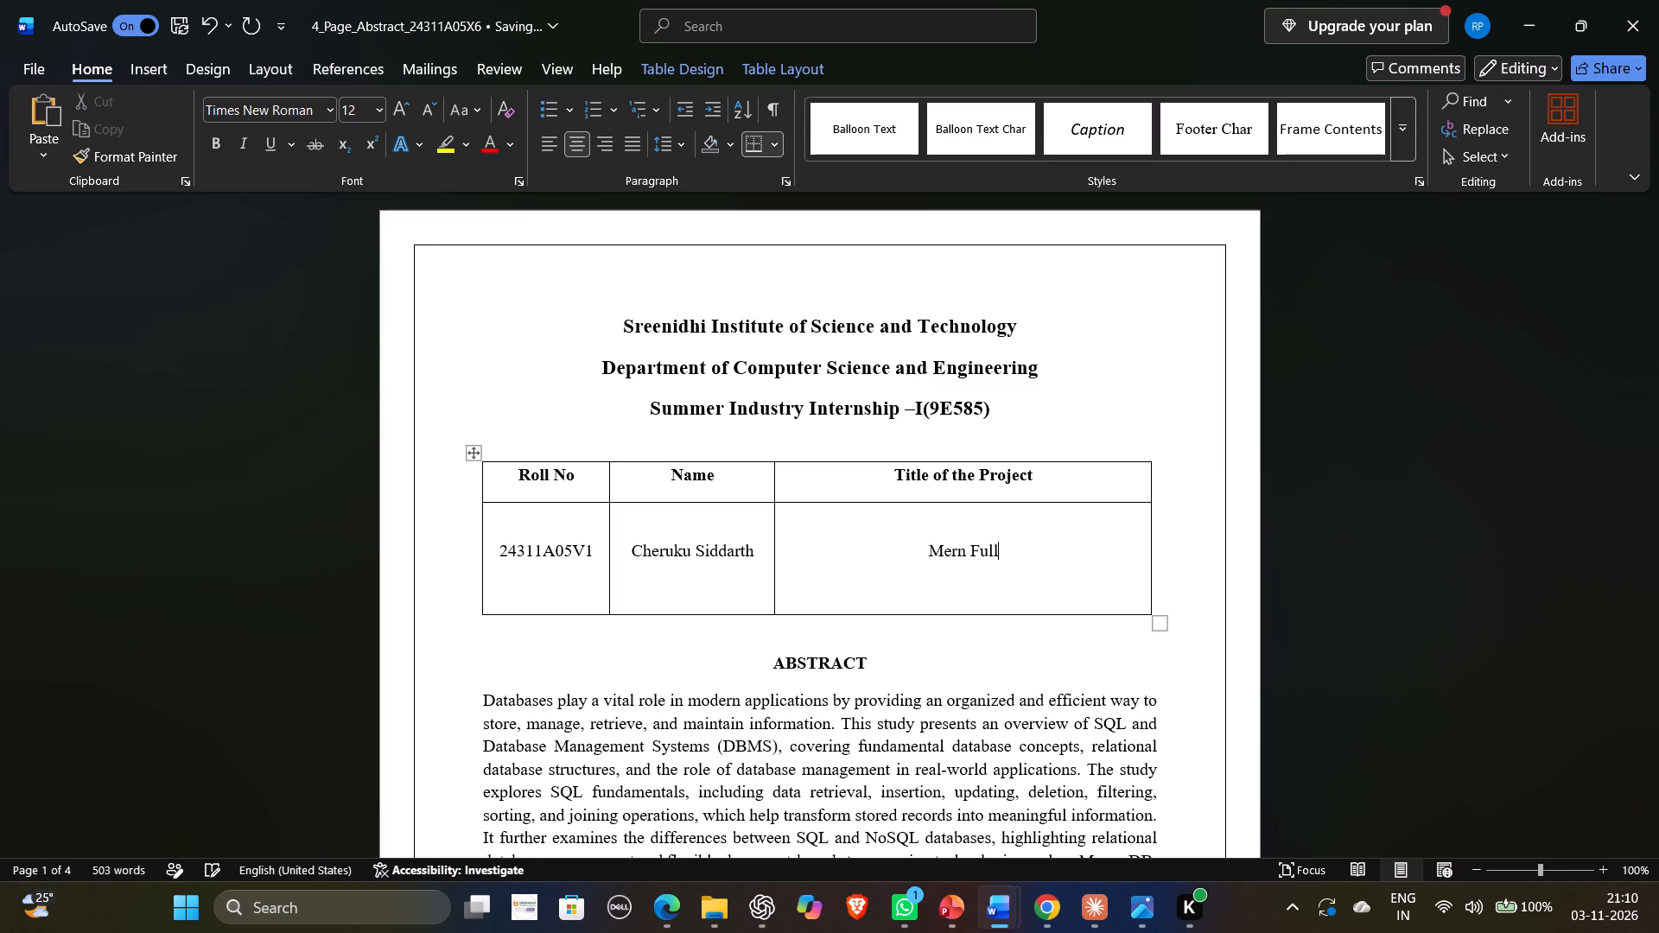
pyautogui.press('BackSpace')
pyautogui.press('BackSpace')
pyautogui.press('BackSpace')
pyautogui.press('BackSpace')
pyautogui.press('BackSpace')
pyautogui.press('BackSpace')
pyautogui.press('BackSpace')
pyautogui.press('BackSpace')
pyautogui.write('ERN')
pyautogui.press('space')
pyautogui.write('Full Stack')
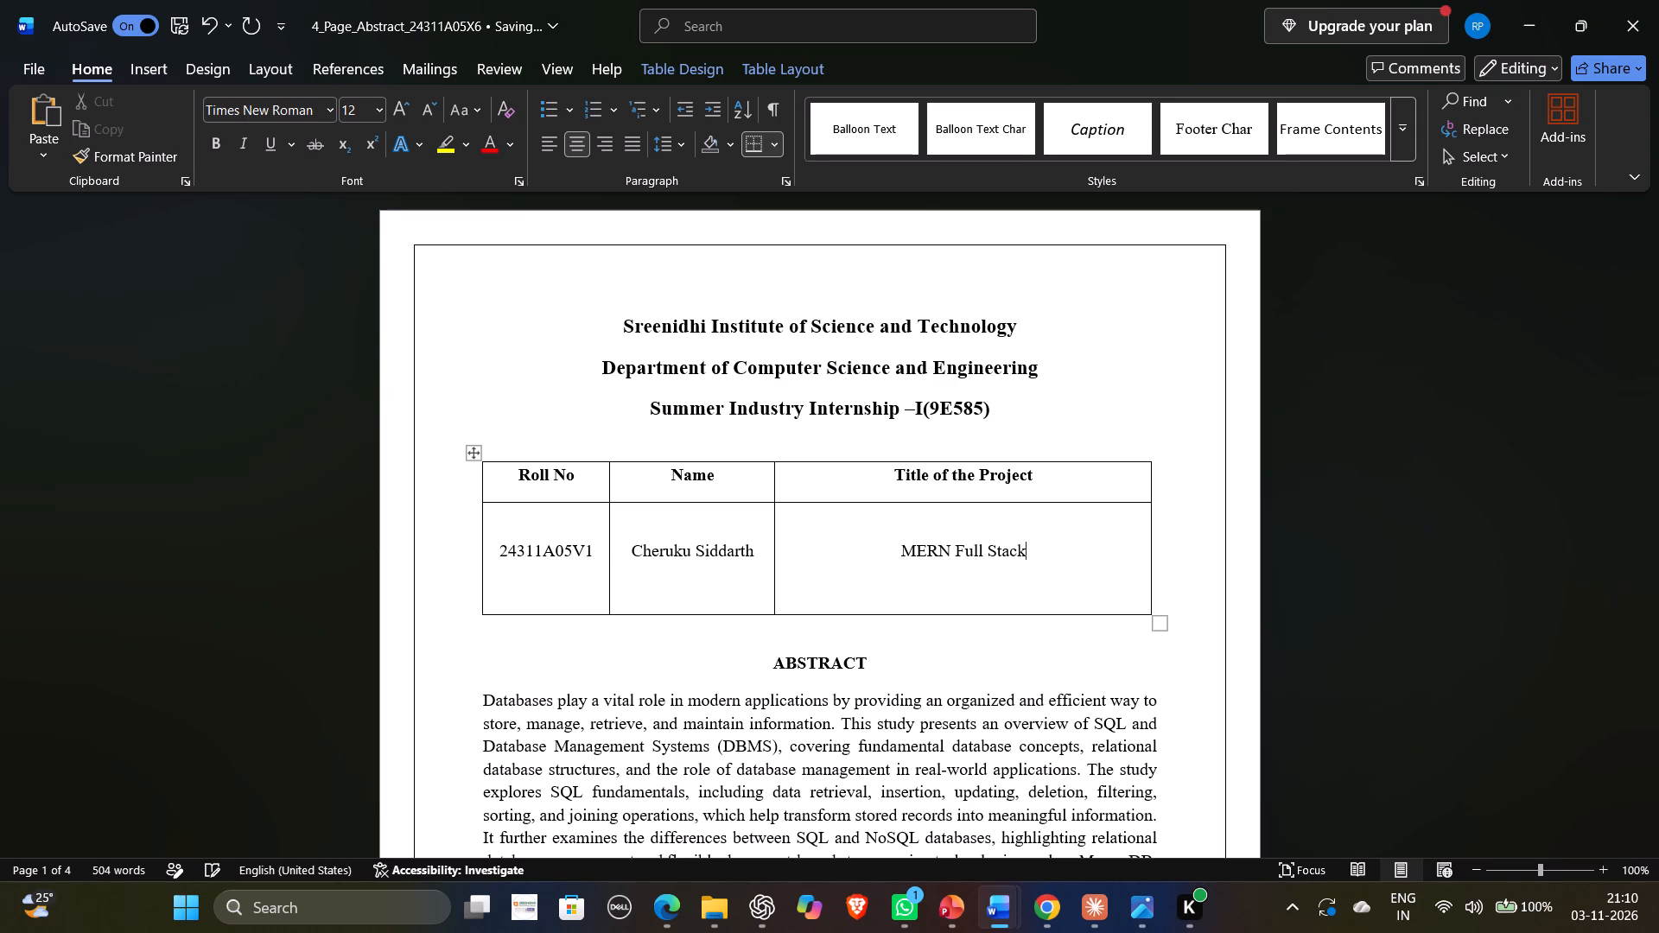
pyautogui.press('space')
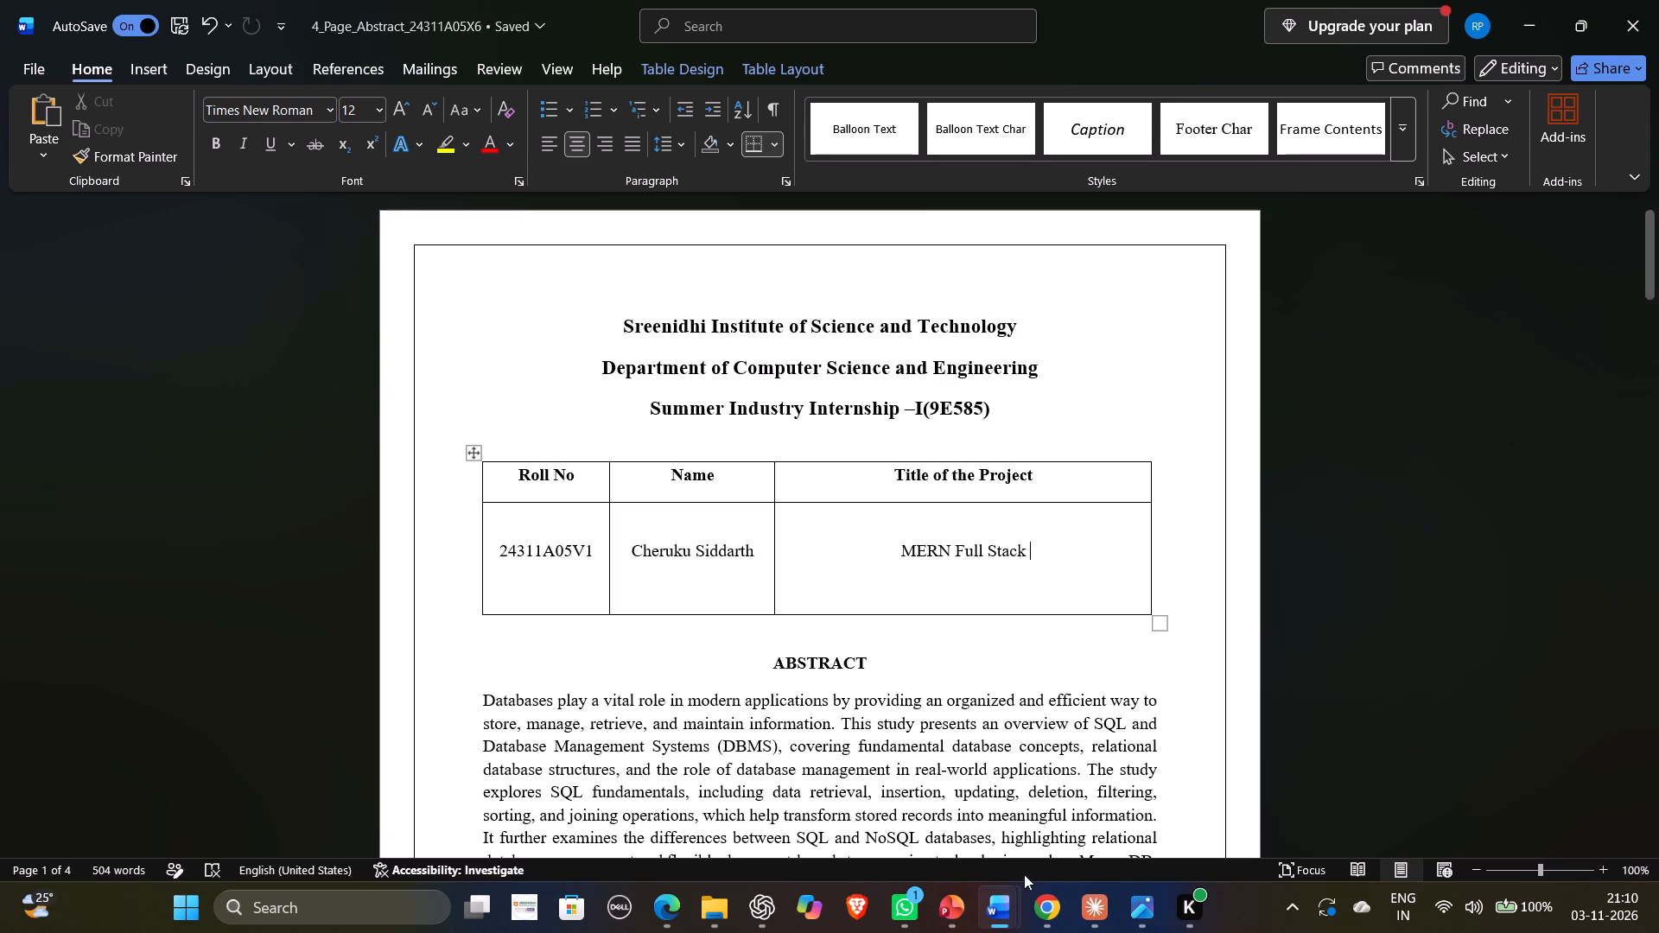
# Check the MERN report in PowerPoint, return to Word and complete the project title with "Development with Project".
pyautogui.click(949, 911)
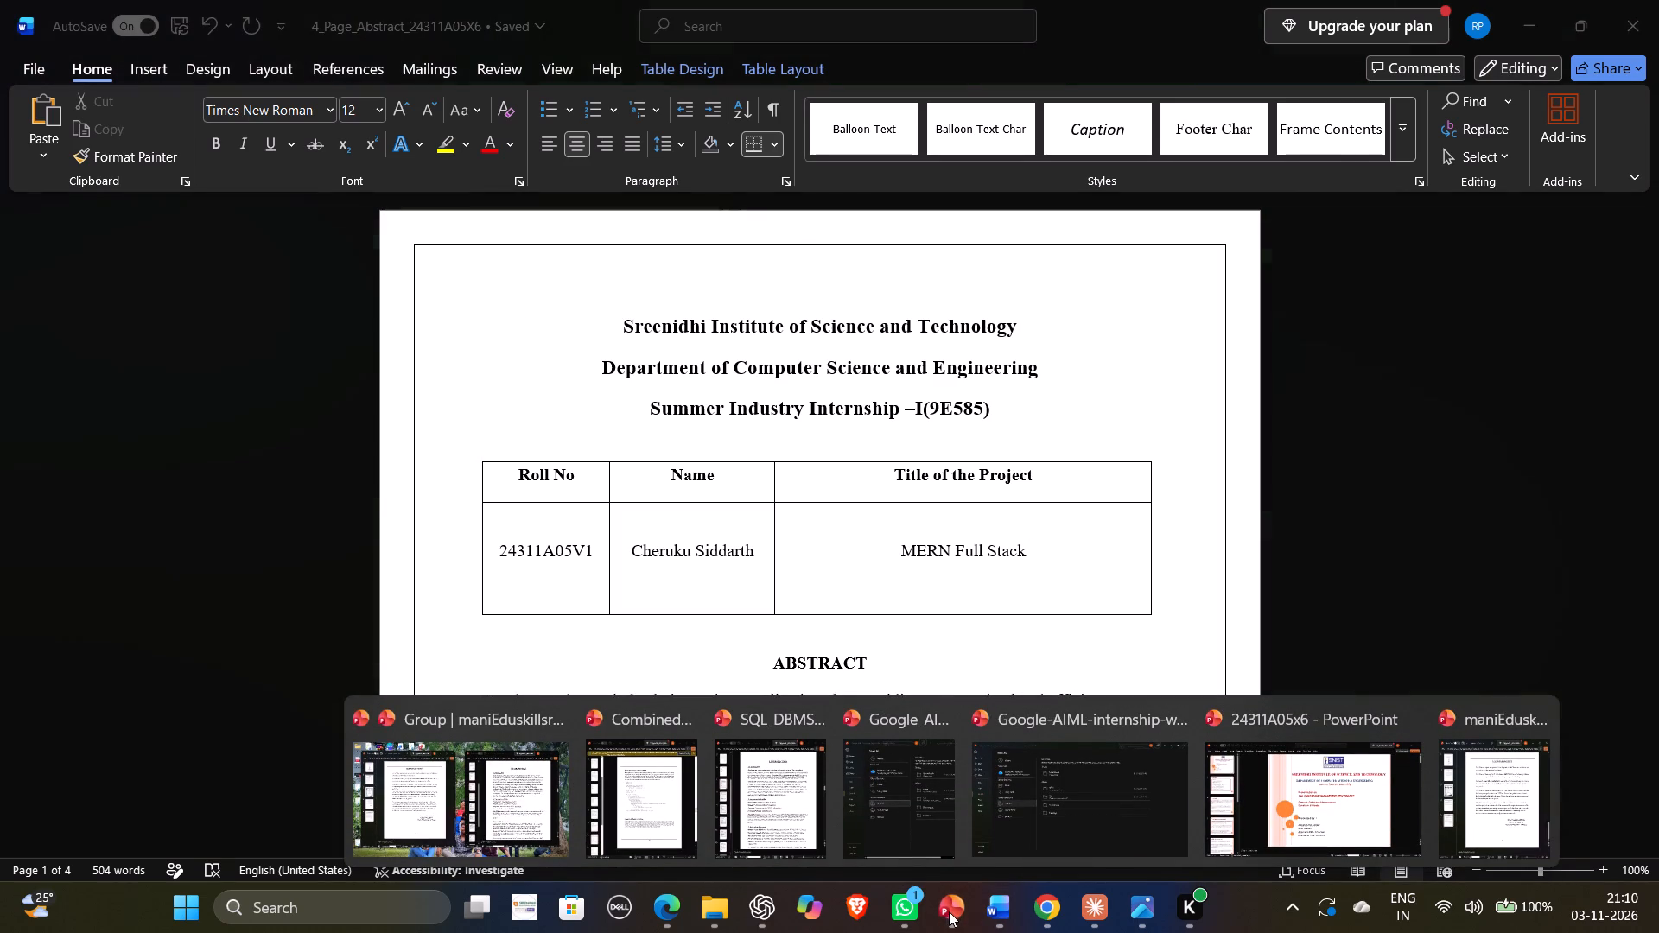
pyautogui.click(444, 731)
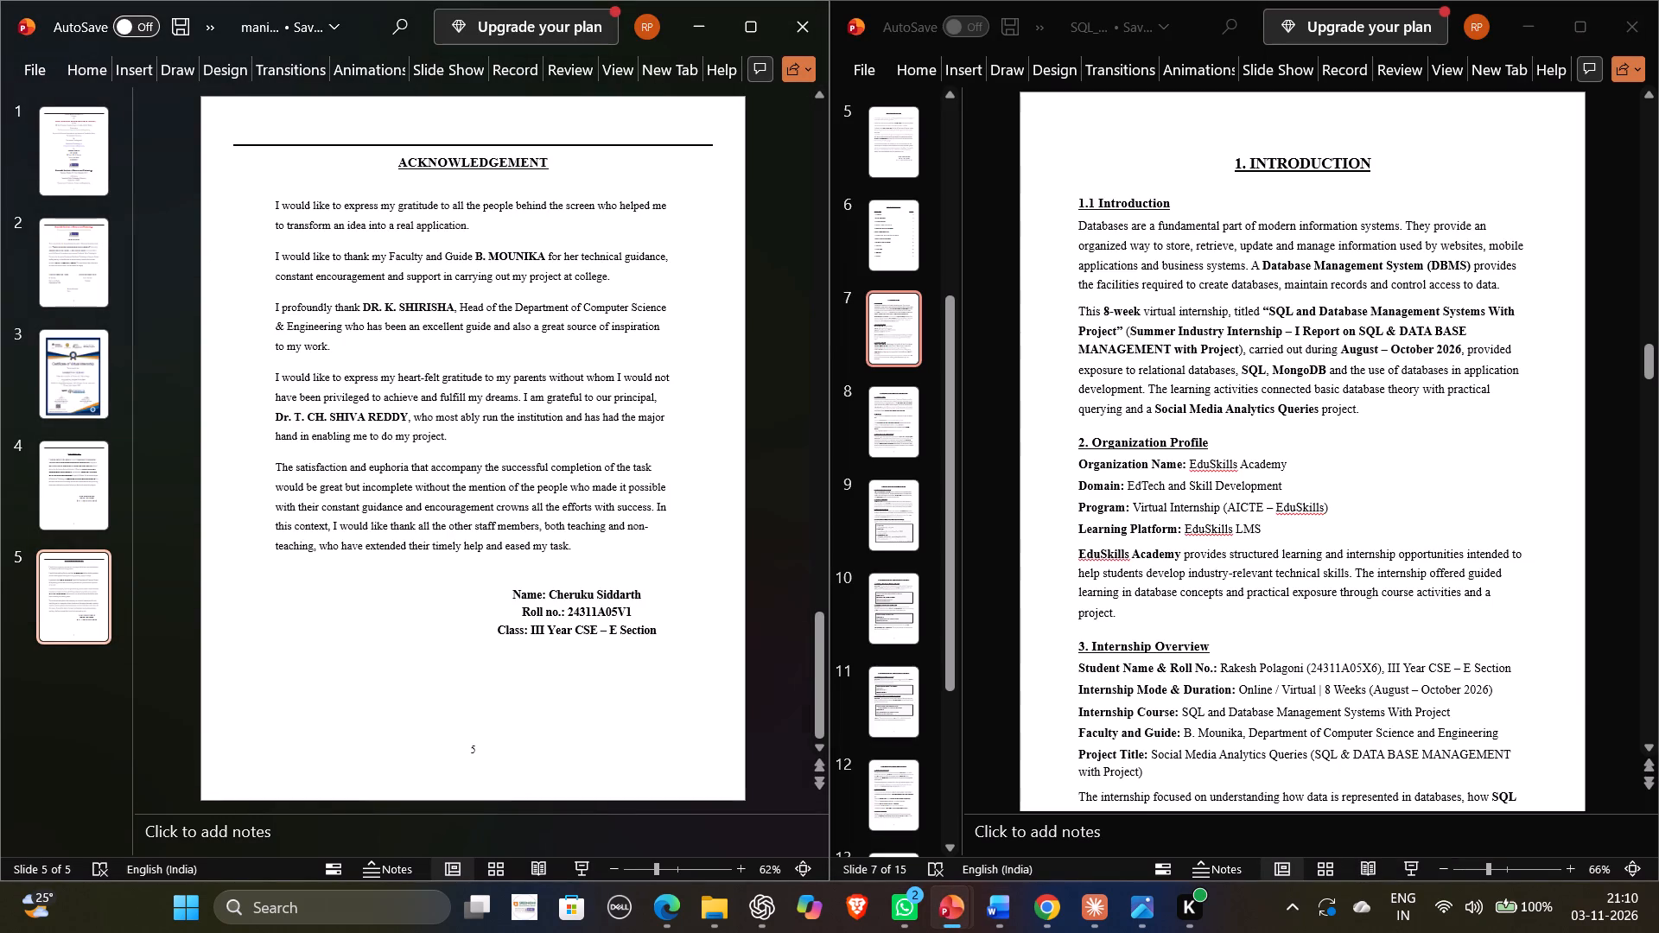
pyautogui.scroll(19, 335, 208)
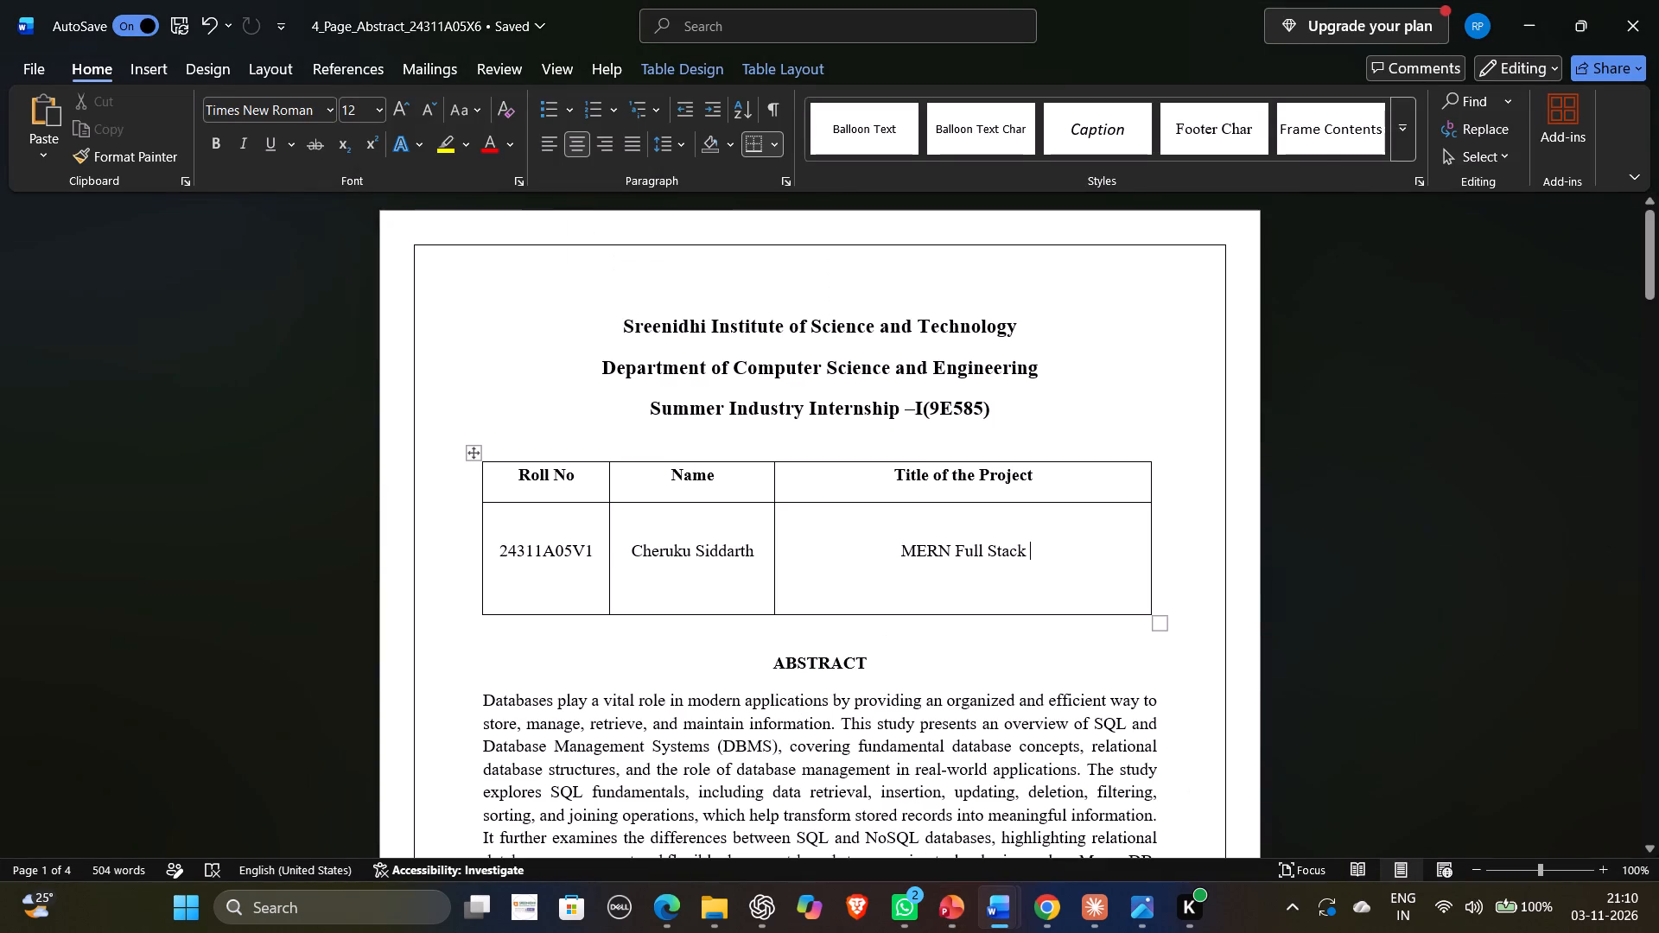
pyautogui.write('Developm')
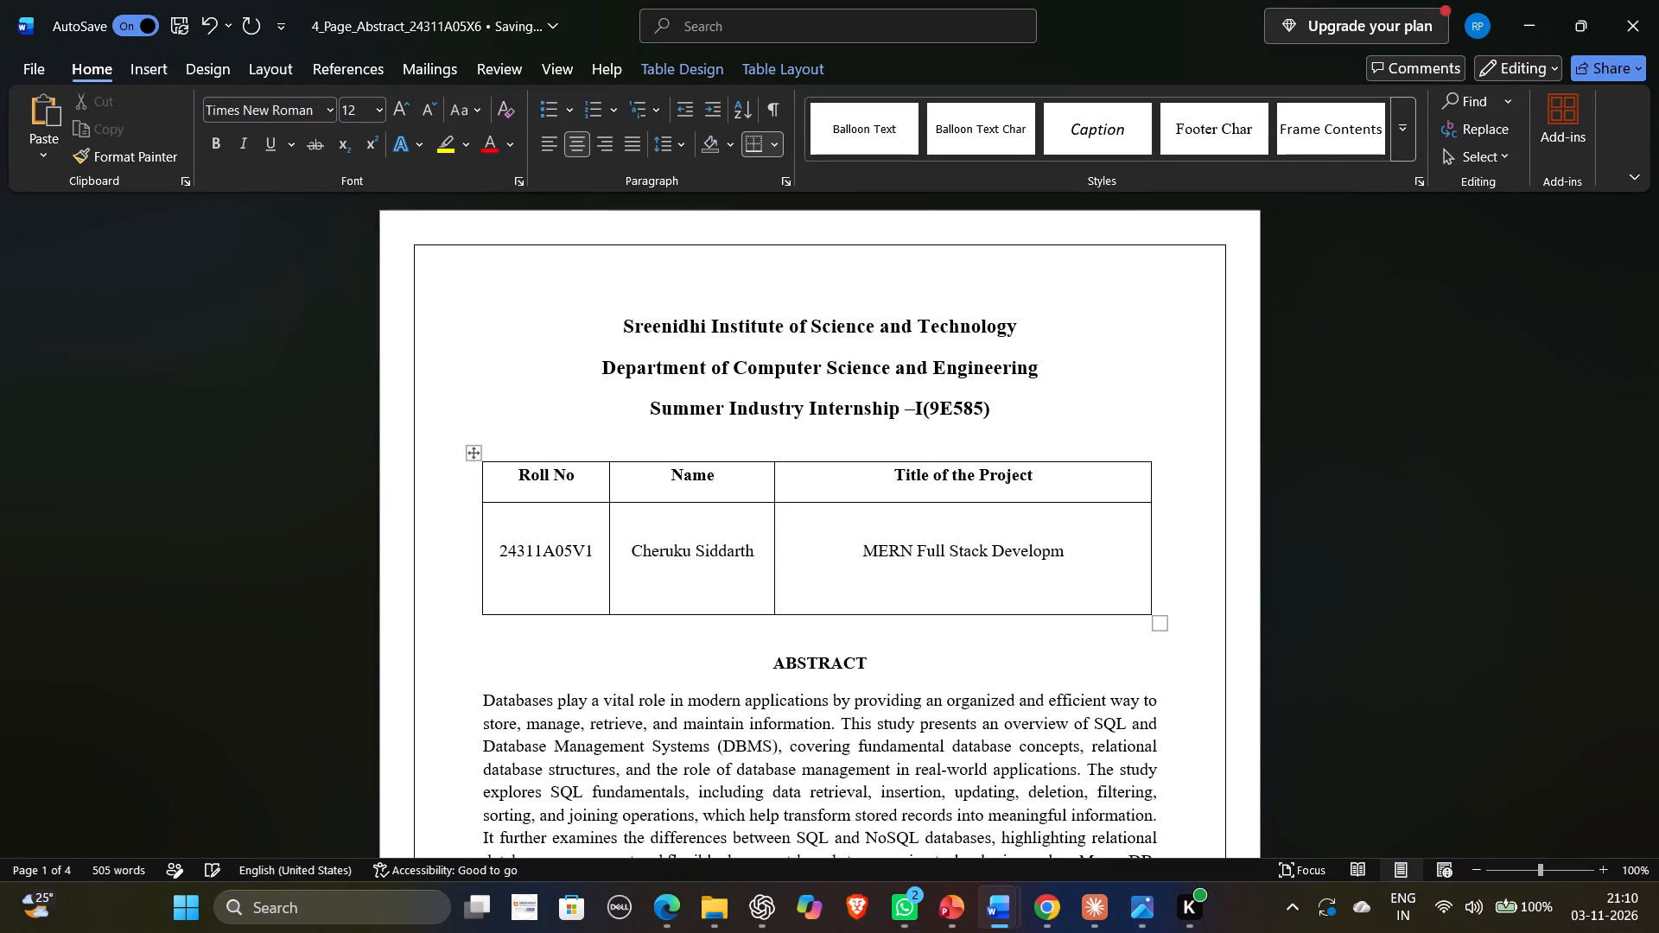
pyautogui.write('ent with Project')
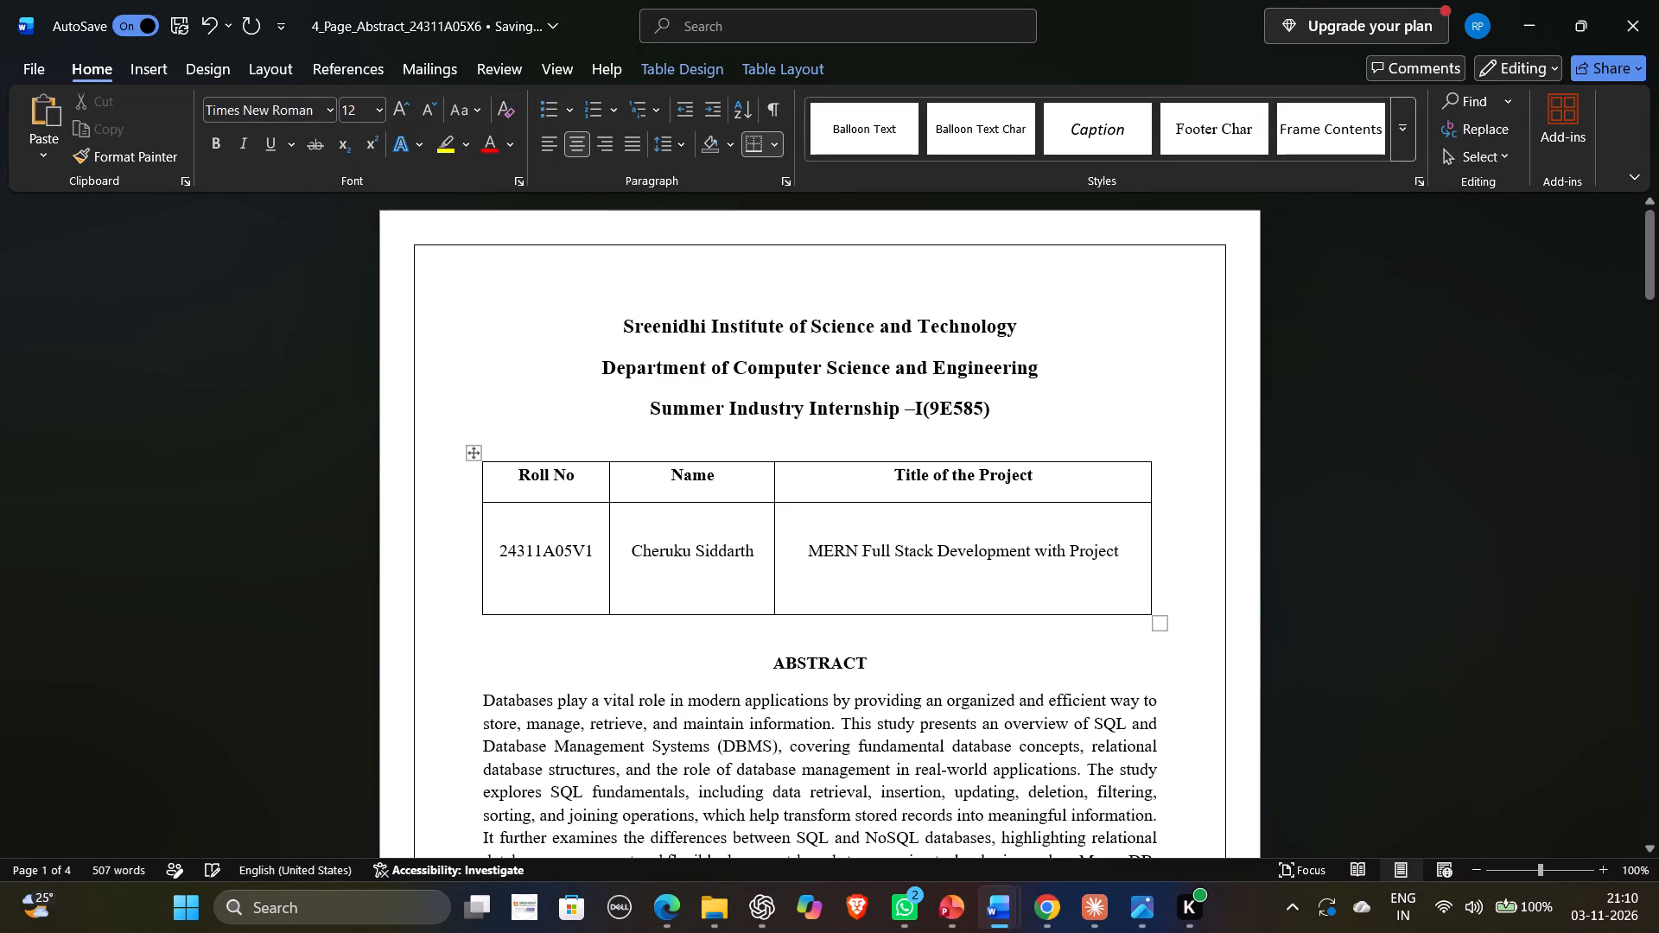
# Copy the updated roll number, name and title row and paste it over the student details row above Table 1.
pyautogui.moveTo(1122, 548); pyautogui.dragTo(560, 552)
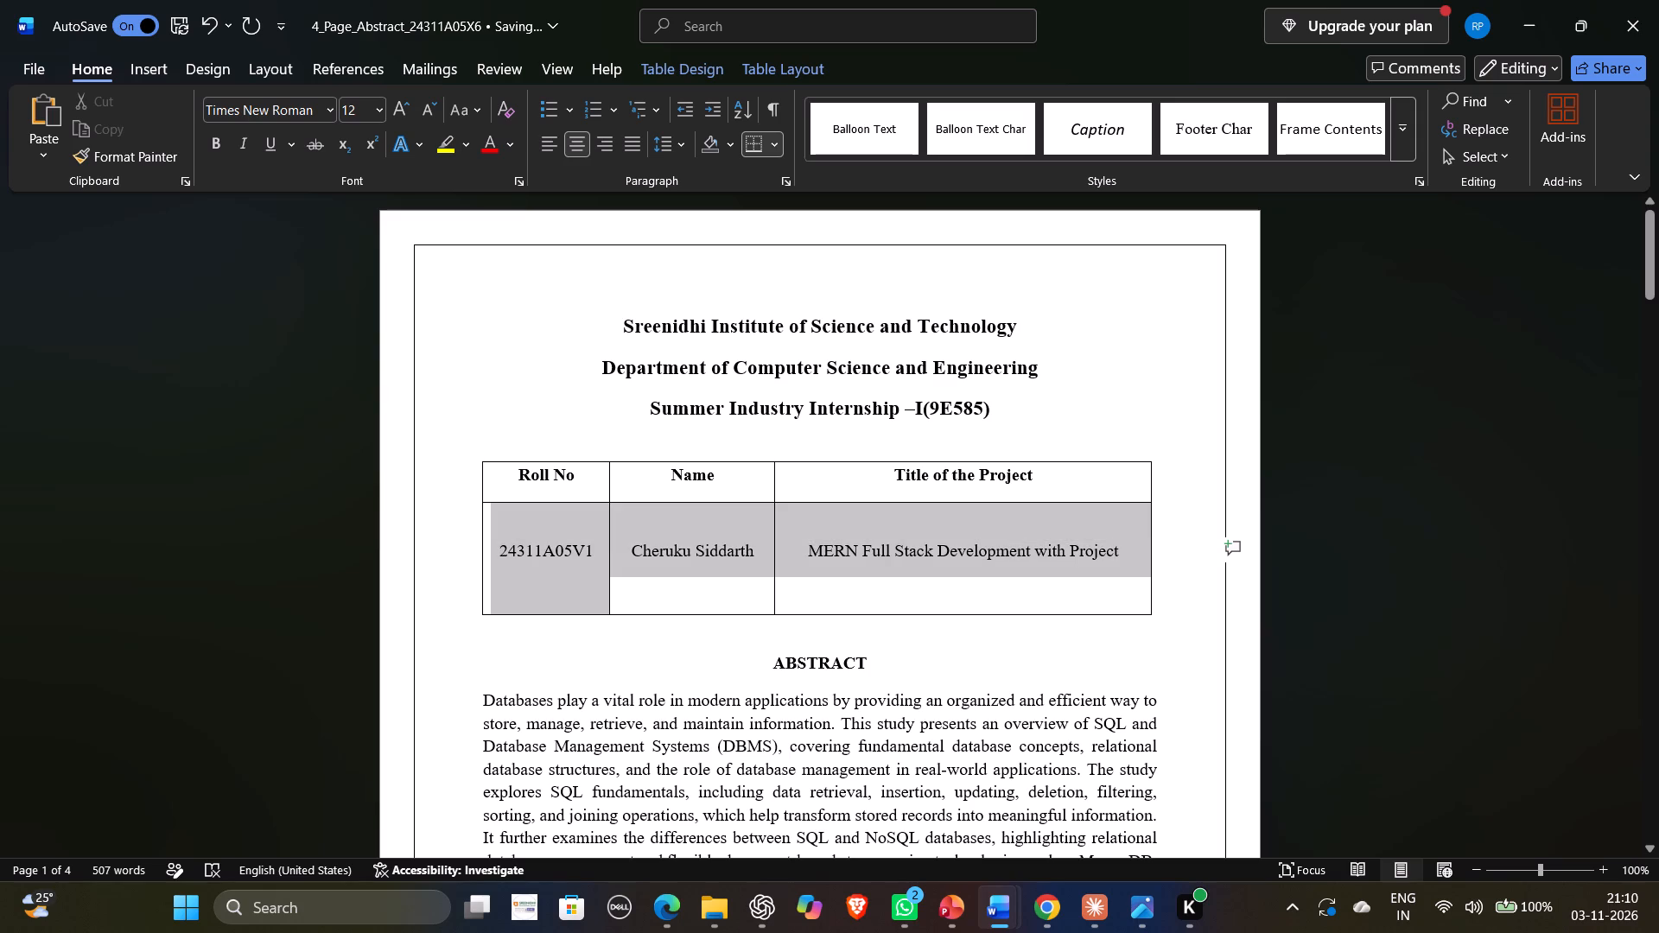
pyautogui.moveTo(560, 552); pyautogui.dragTo(549, 553)
pyautogui.hotkey('ctrl', 'c')
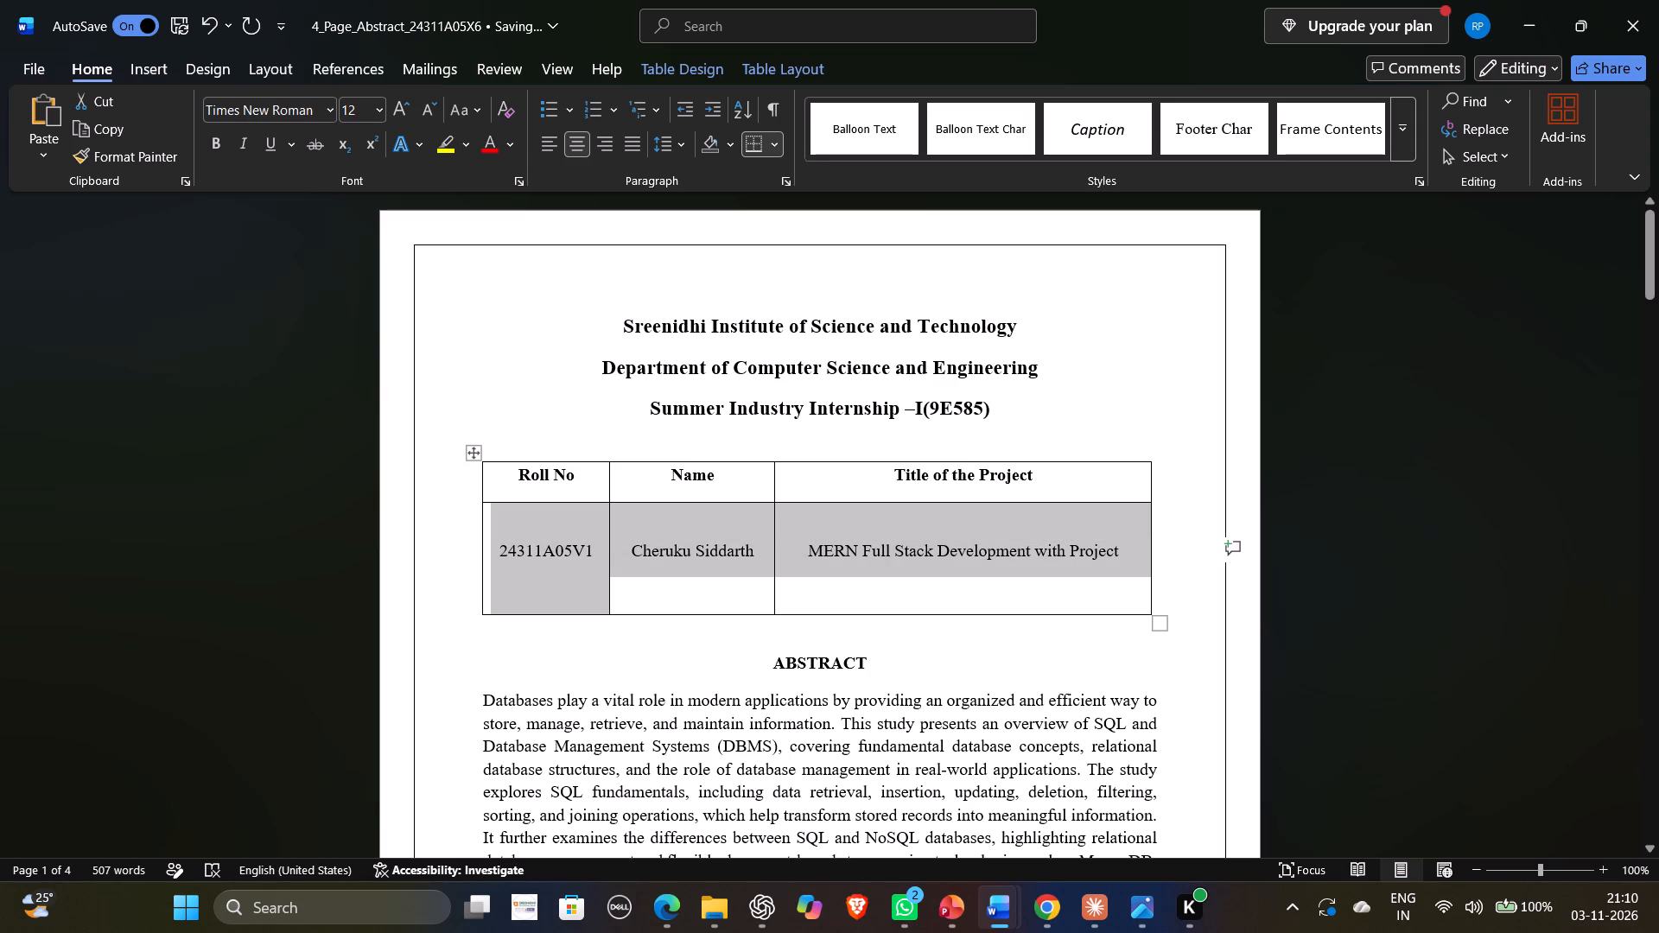
pyautogui.click(494, 650)
pyautogui.scroll(-2, 494, 650)
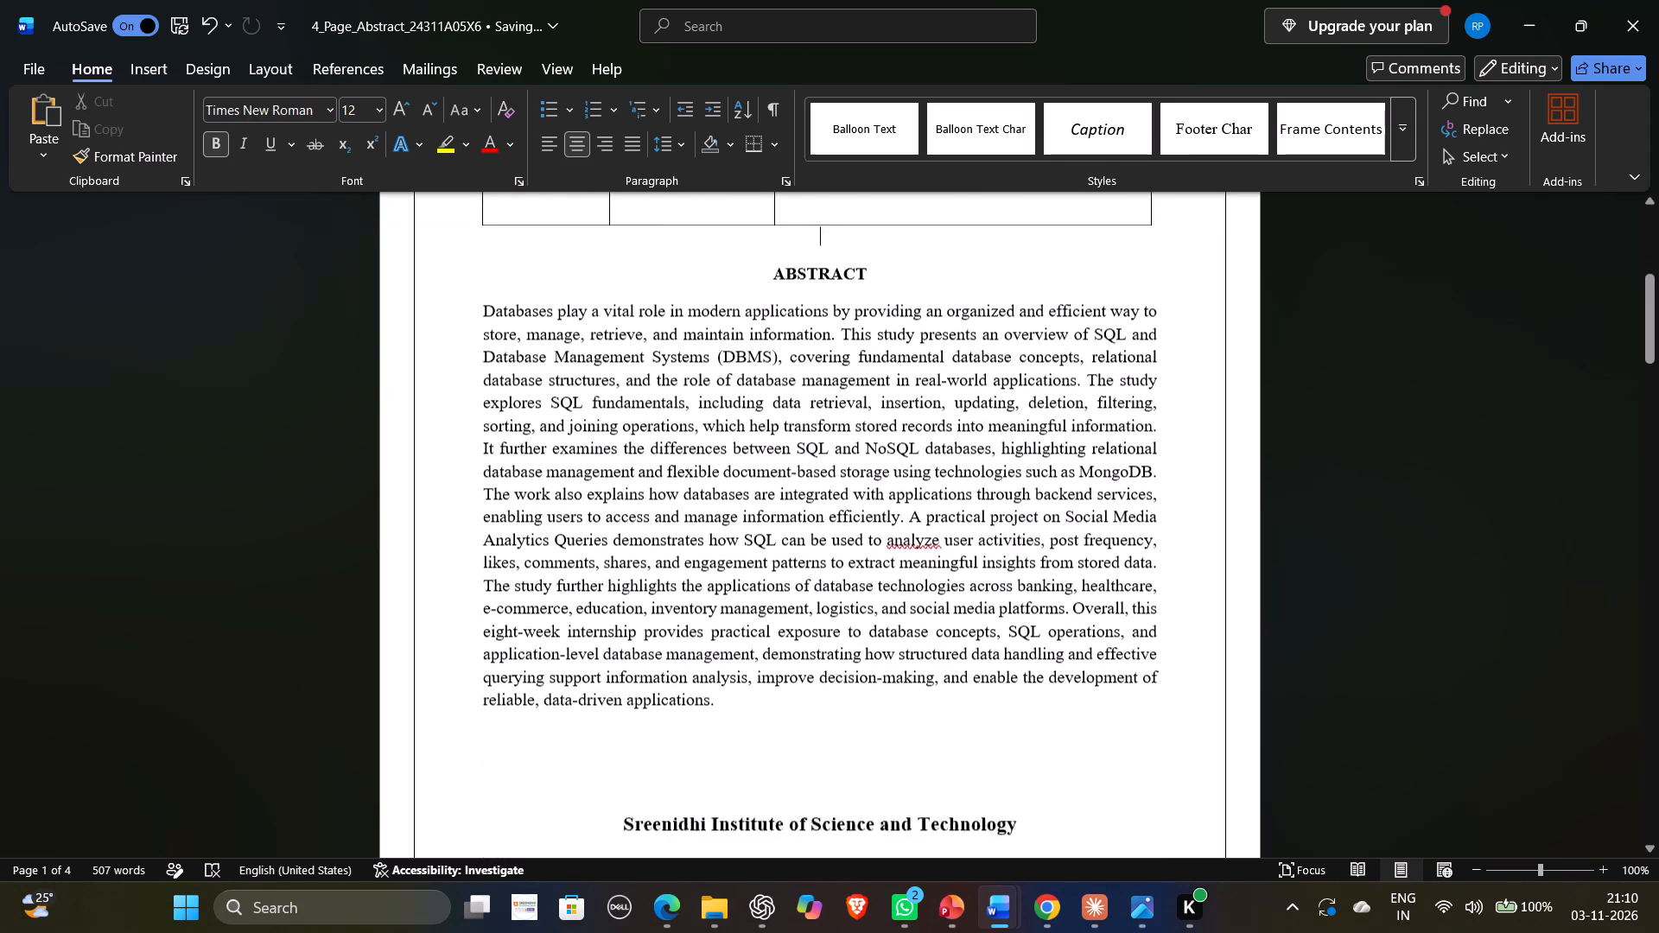
pyautogui.scroll(-2, 494, 650)
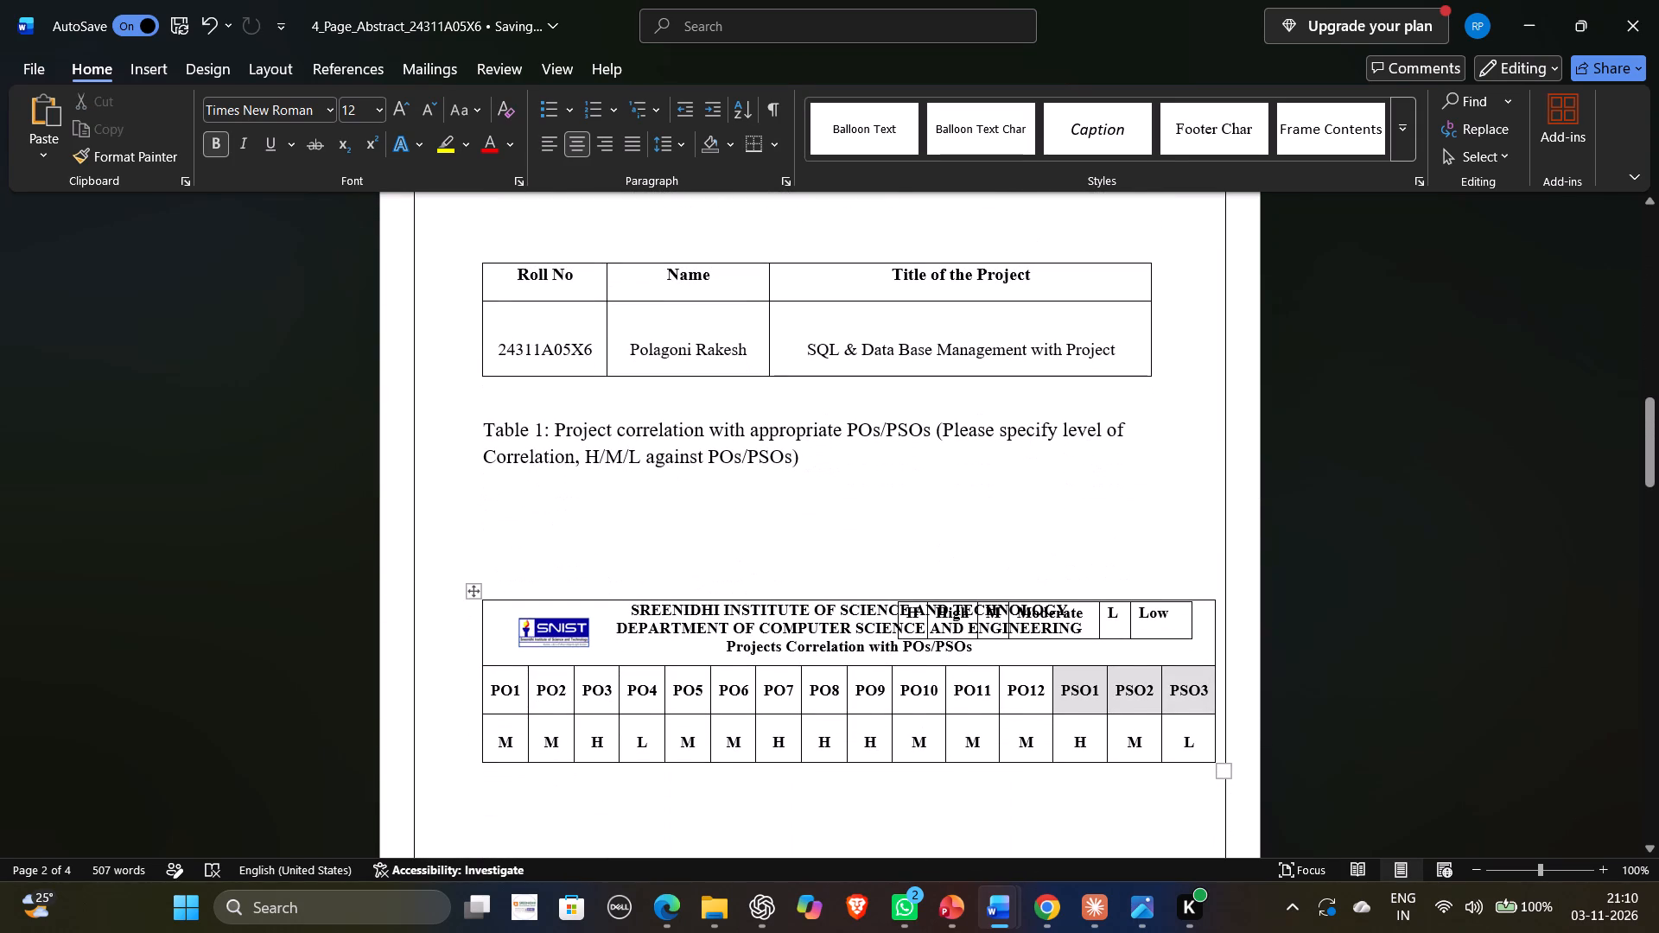
pyautogui.moveTo(1128, 350); pyautogui.dragTo(504, 357)
pyautogui.hotkey('ctrl', 'v')
pyautogui.click(749, 456)
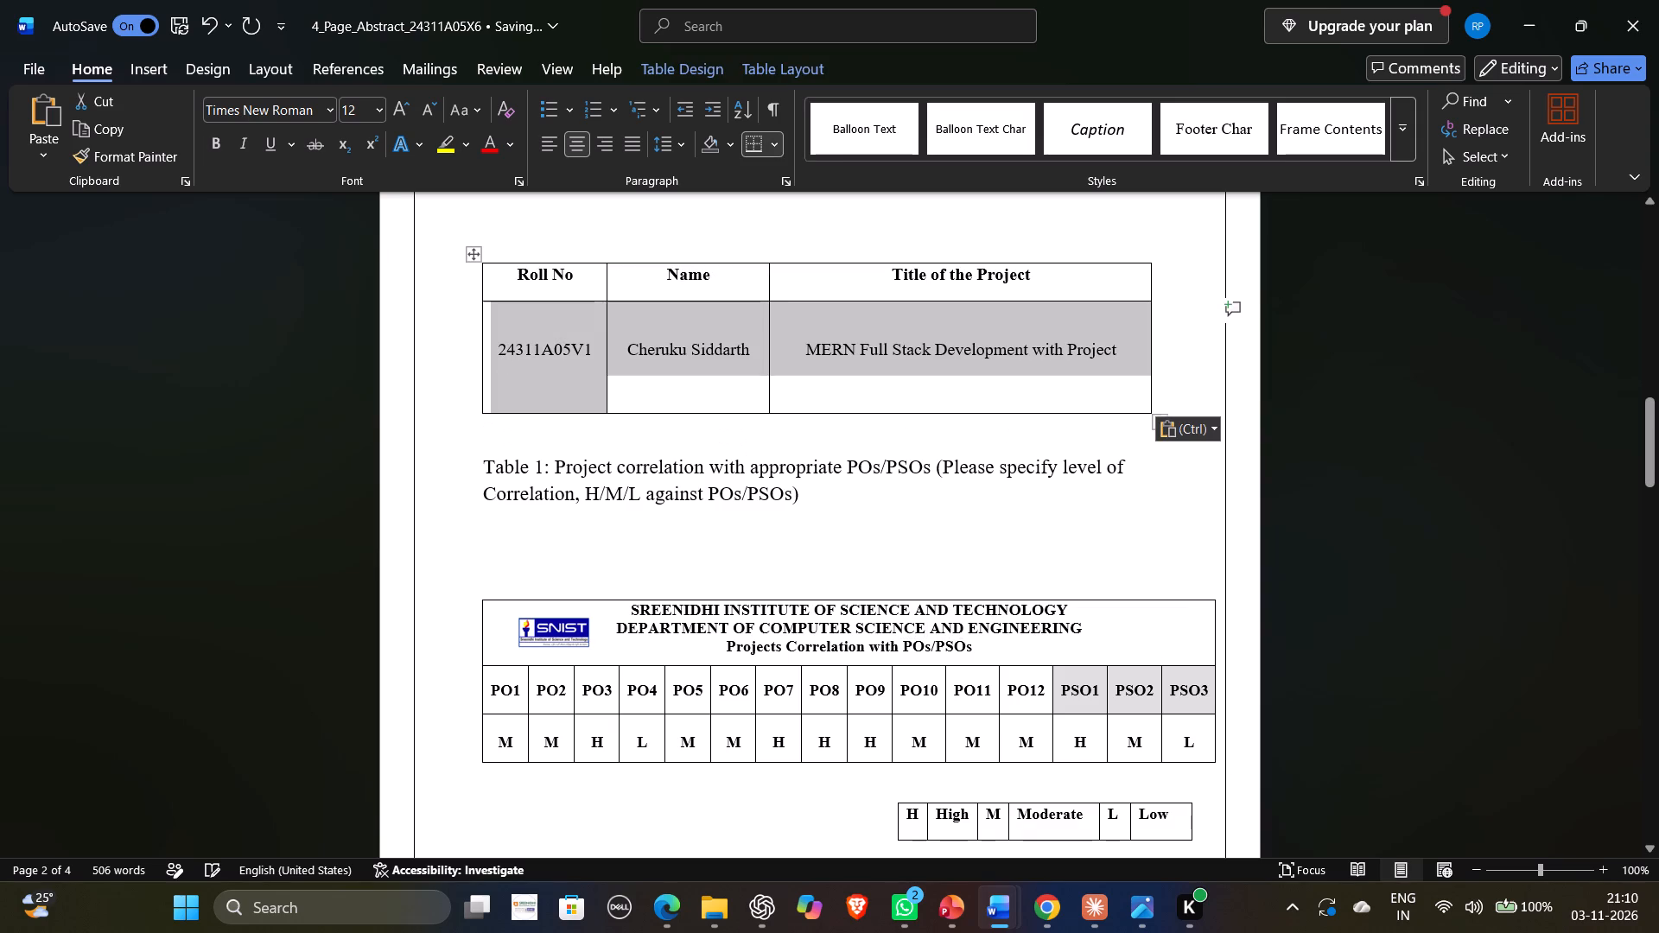
# Paste the copied student details row over the old roll number, name and title above Table 2.
pyautogui.scroll(-4, 749, 456)
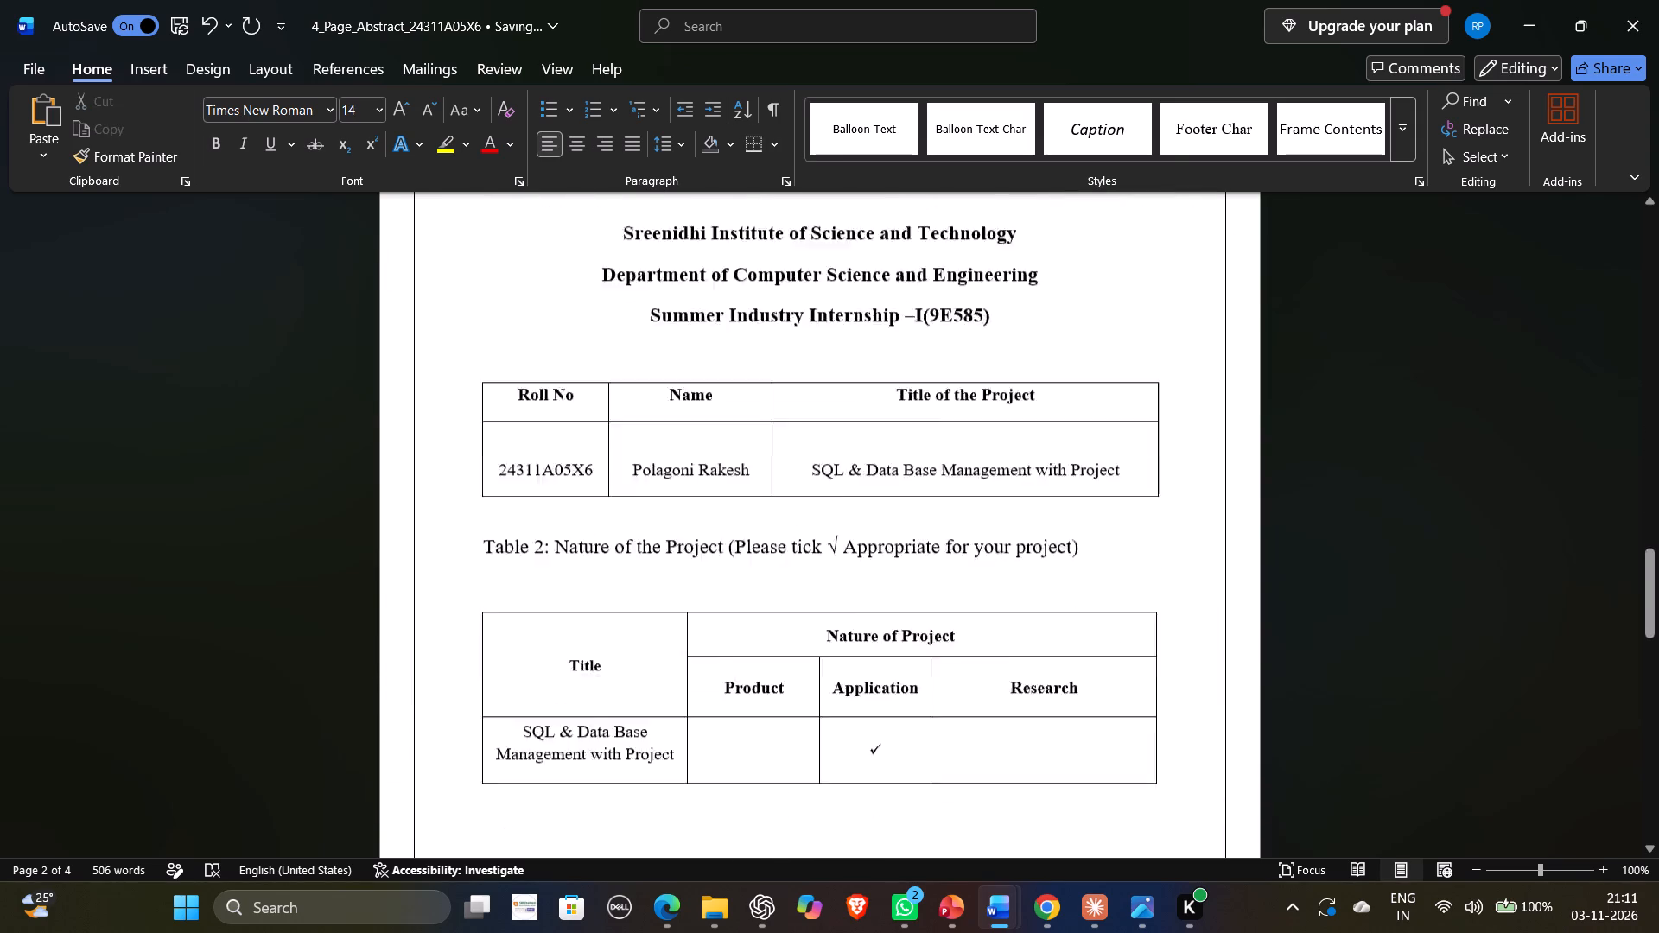
pyautogui.scroll(-1, 749, 456)
pyautogui.moveTo(1119, 241); pyautogui.dragTo(817, 255)
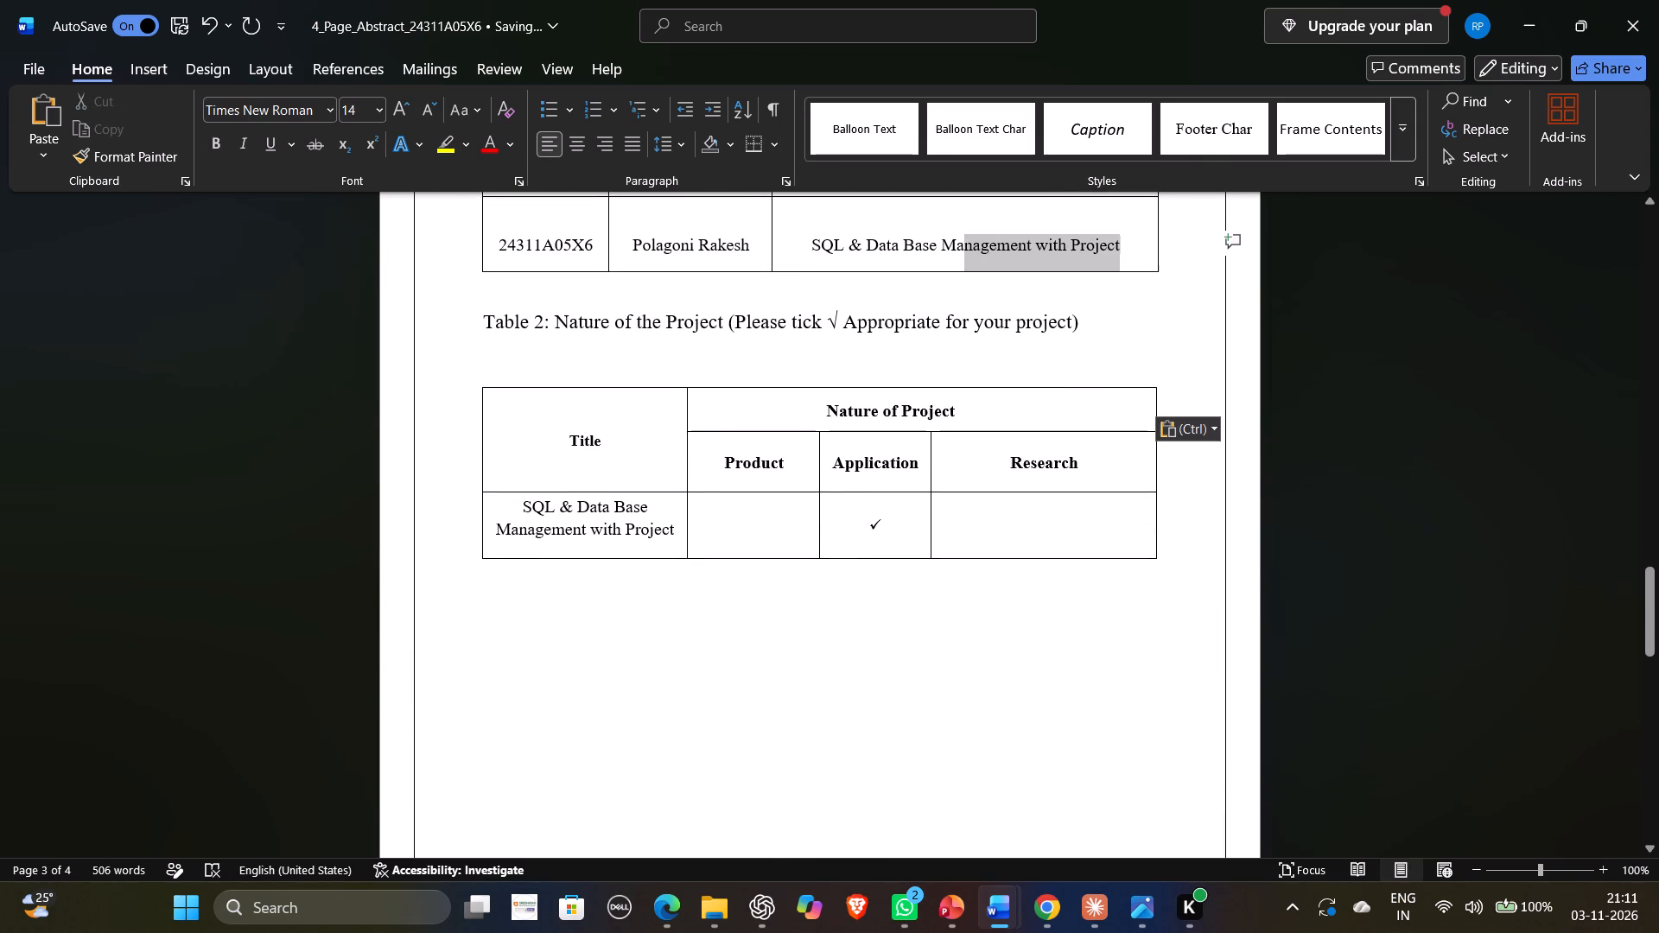
pyautogui.moveTo(817, 255); pyautogui.dragTo(556, 251)
pyautogui.hotkey('ctrl', 'v')
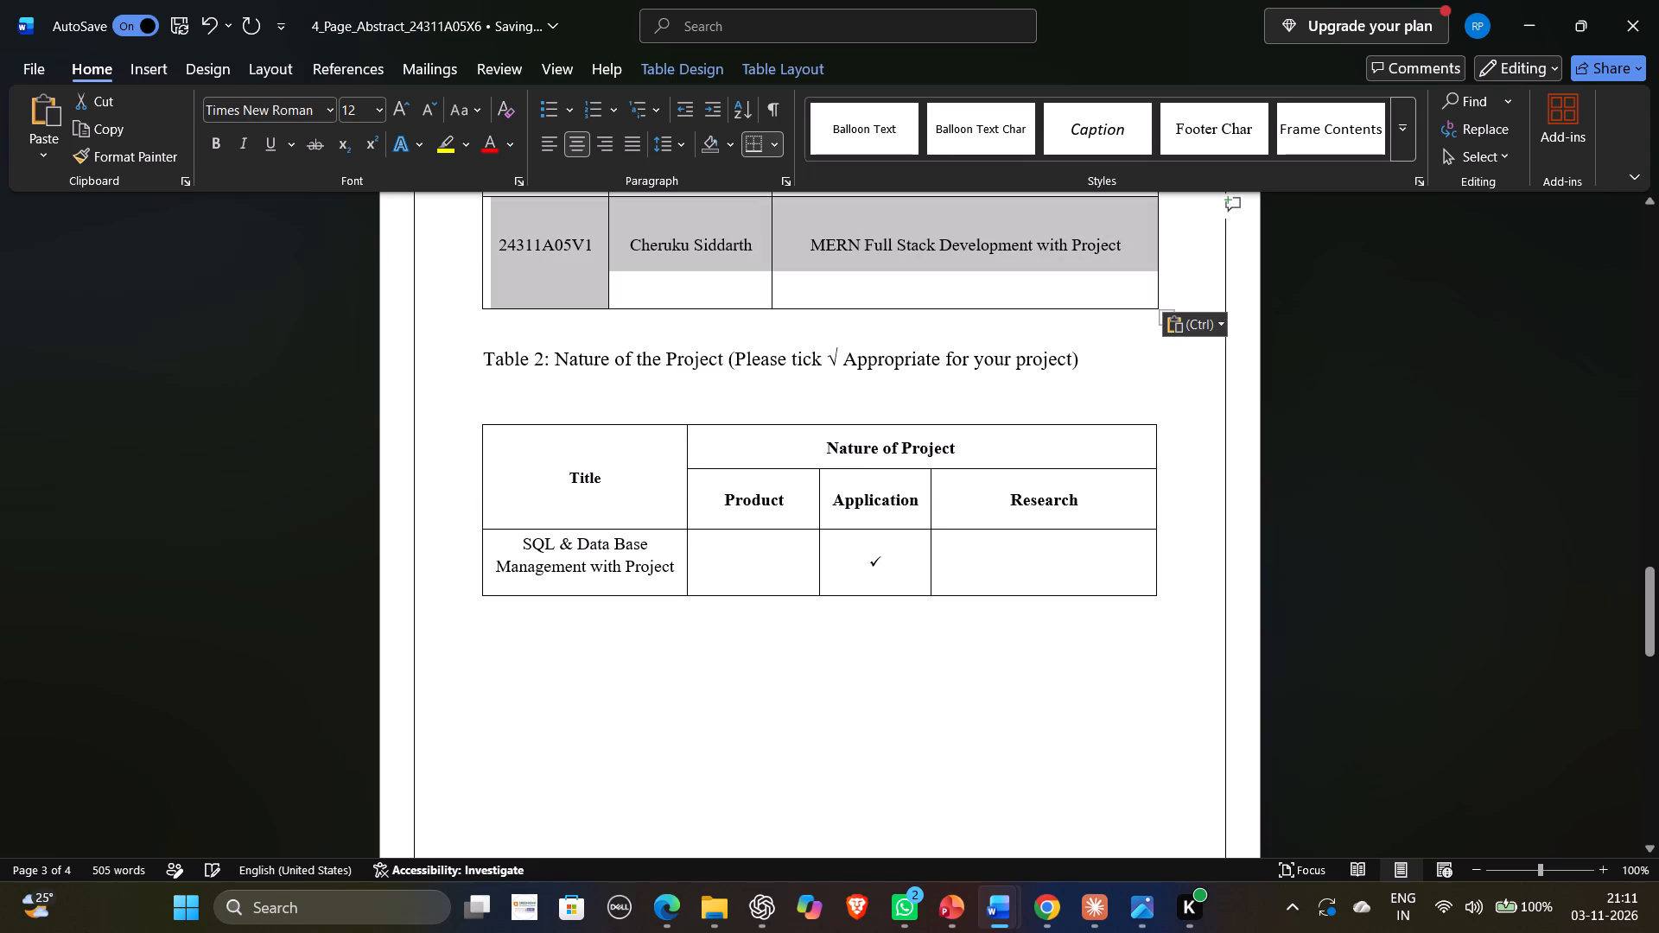
pyautogui.click(743, 360)
# Paste the copied student details row over the old roll number, name and title above Table 3.
pyautogui.scroll(-5, 743, 360)
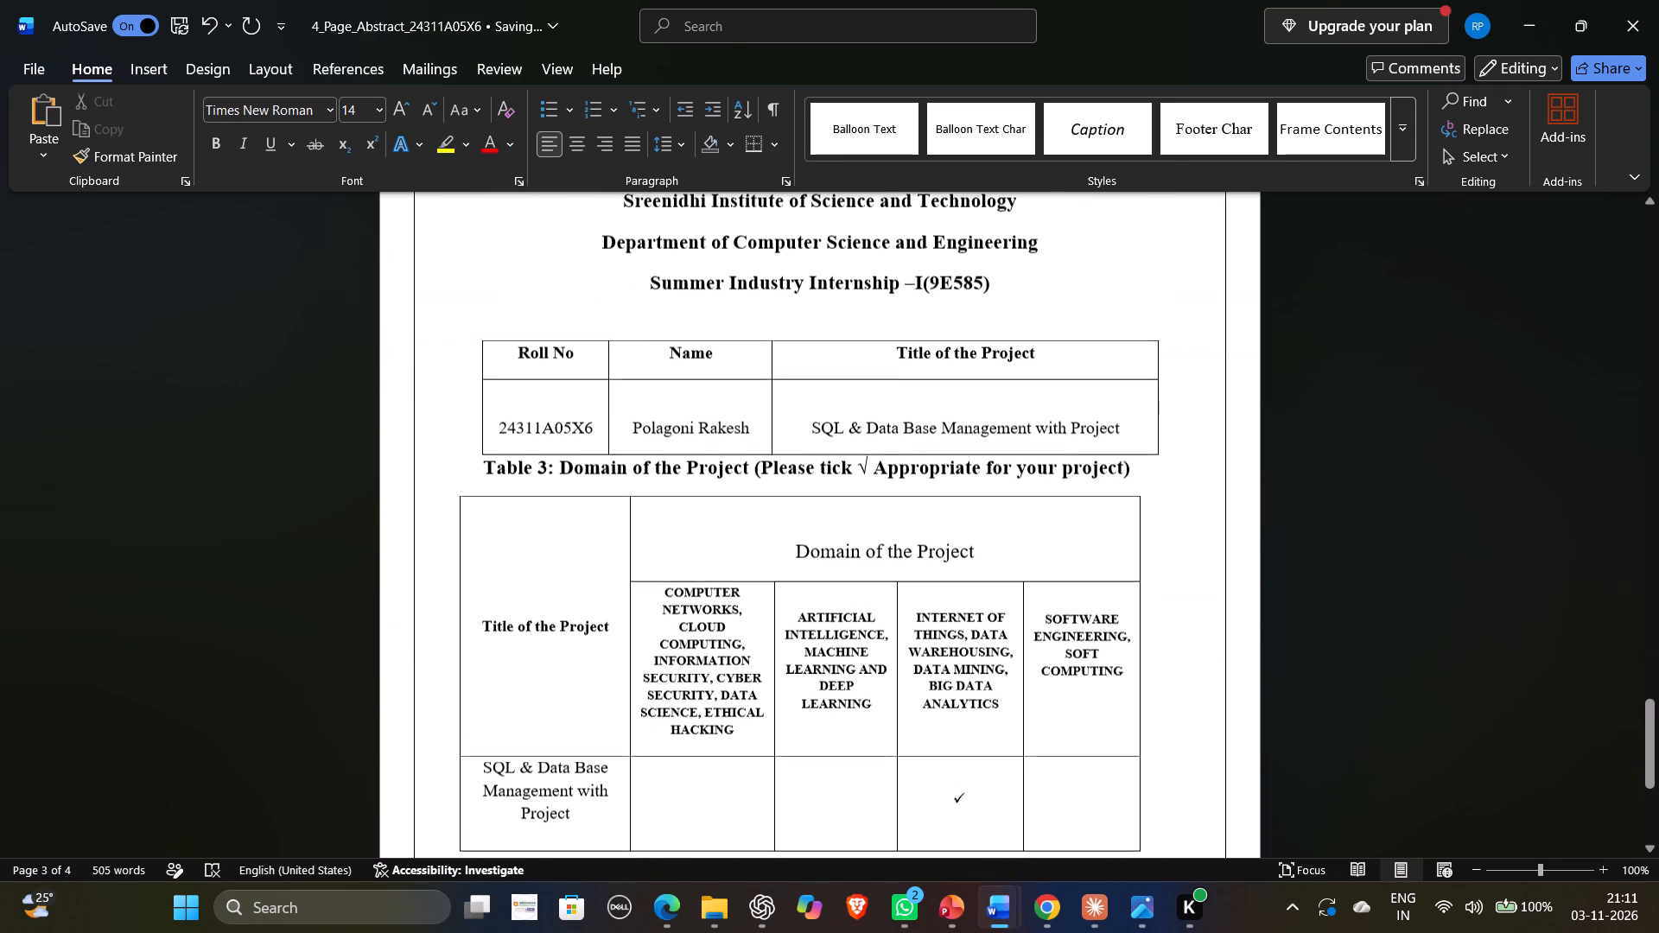
pyautogui.moveTo(1123, 418); pyautogui.dragTo(435, 400)
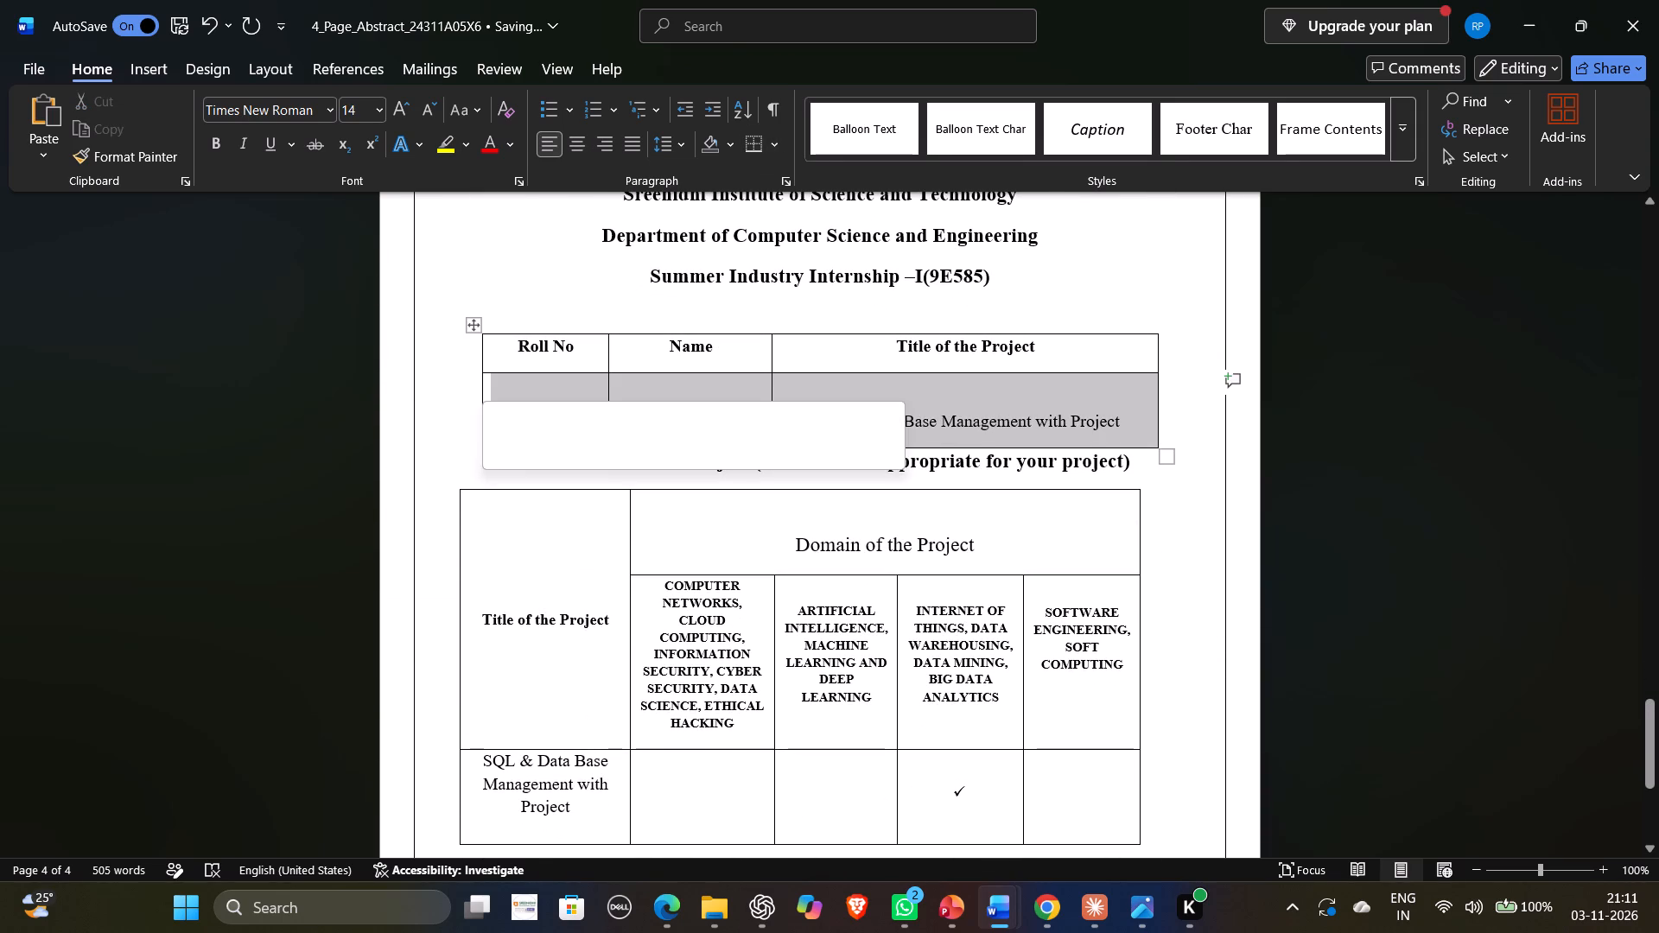
pyautogui.hotkey('ctrl', 'v')
pyautogui.click(435, 455)
# Move Table 3's check mark from the Internet of Things, Data Warehousing column to the Computer Networks, Cloud Computing column.
pyautogui.scroll(-1, 435, 455)
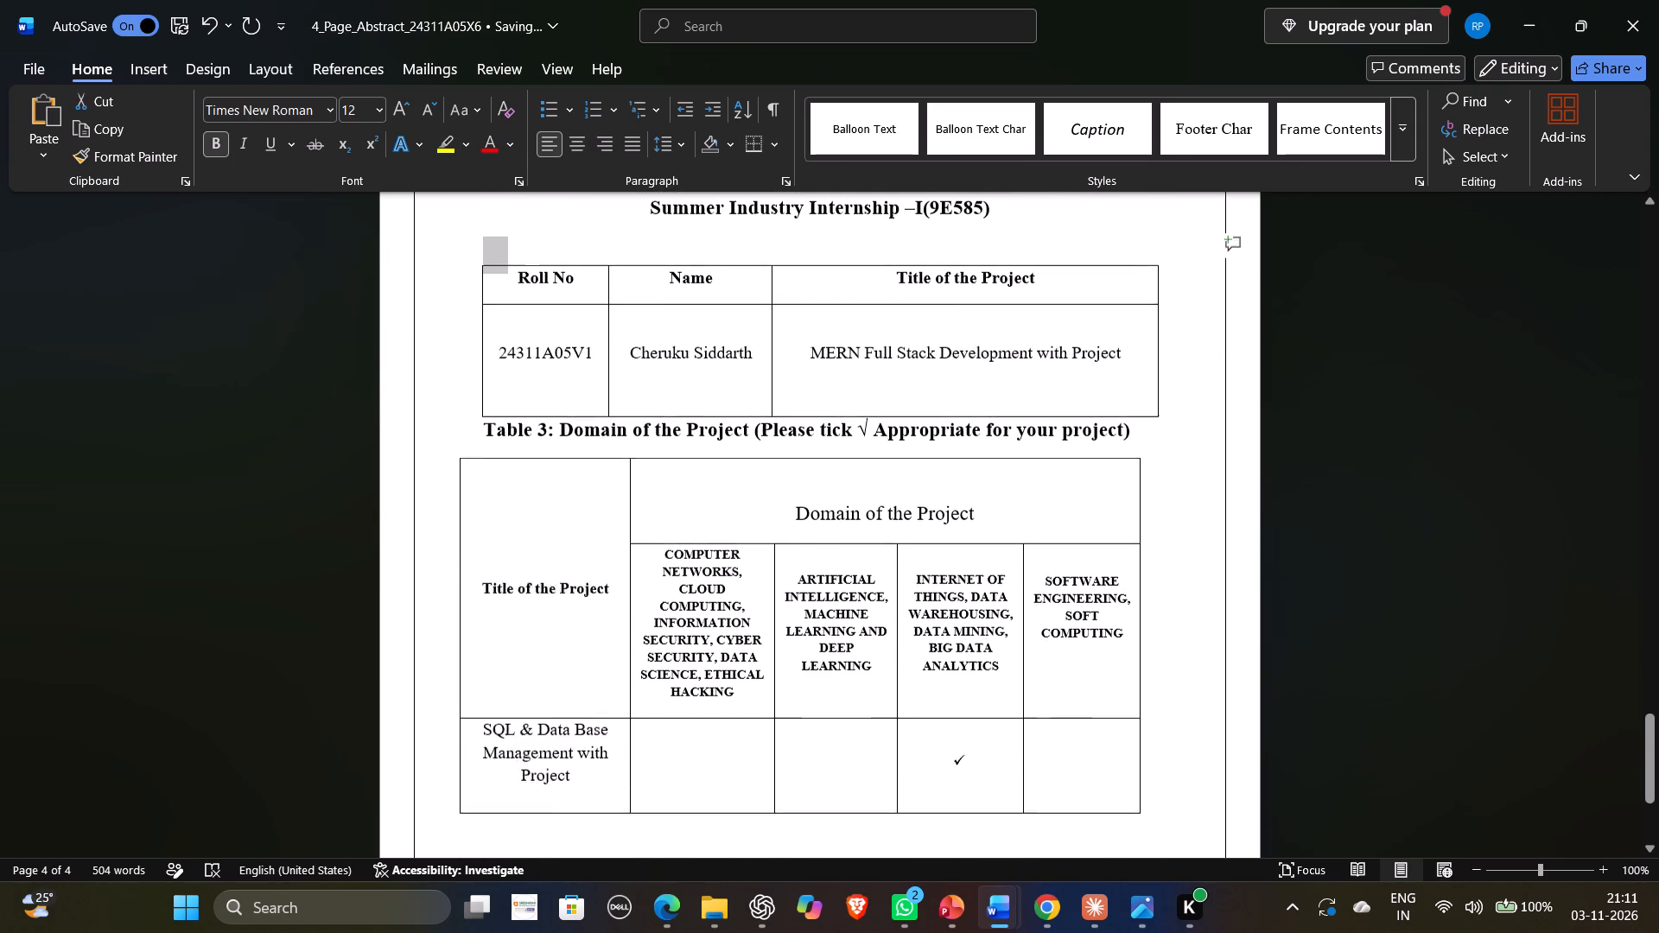
pyautogui.scroll(-2, 435, 455)
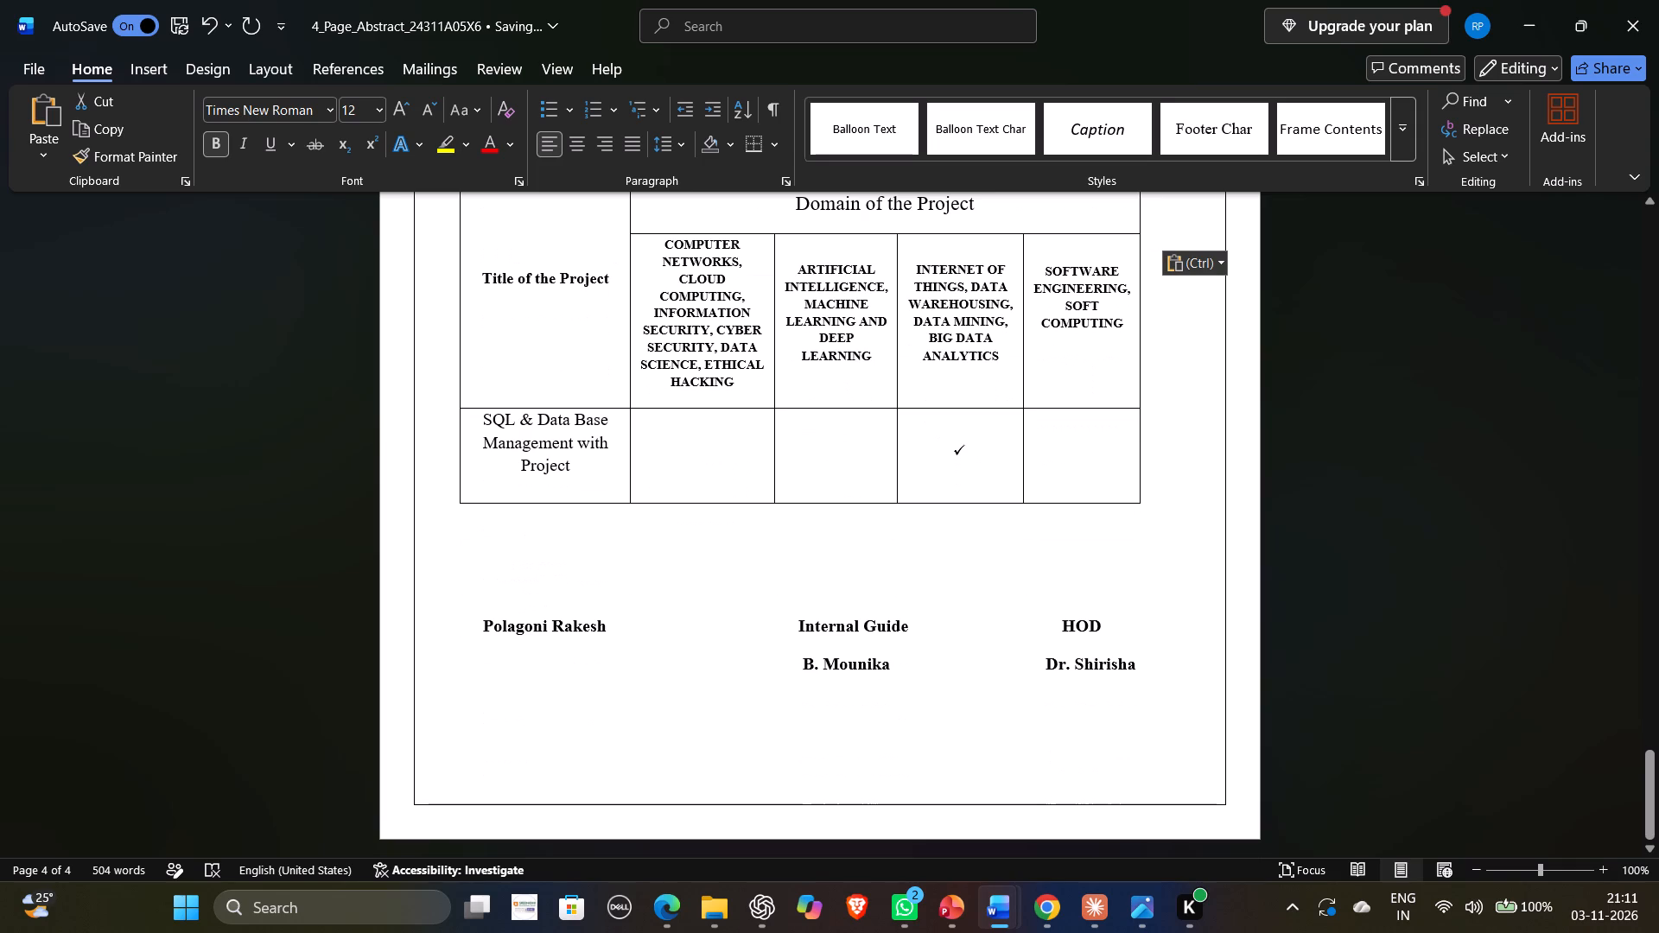
pyautogui.scroll(1, 809, 543)
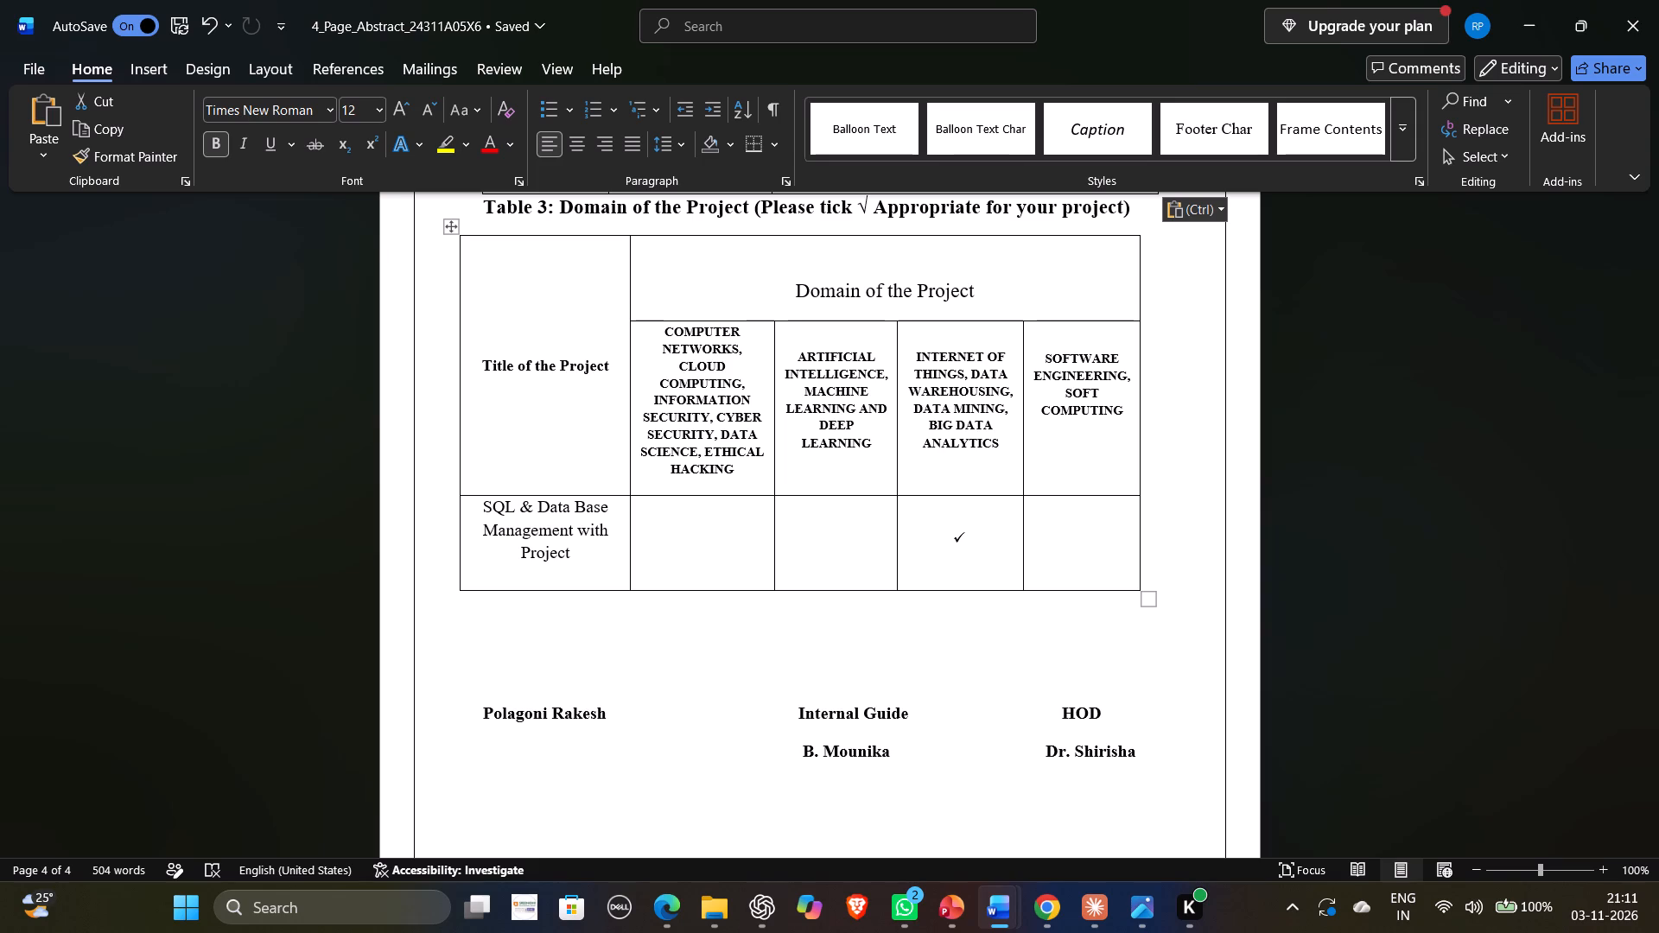
pyautogui.click(969, 539)
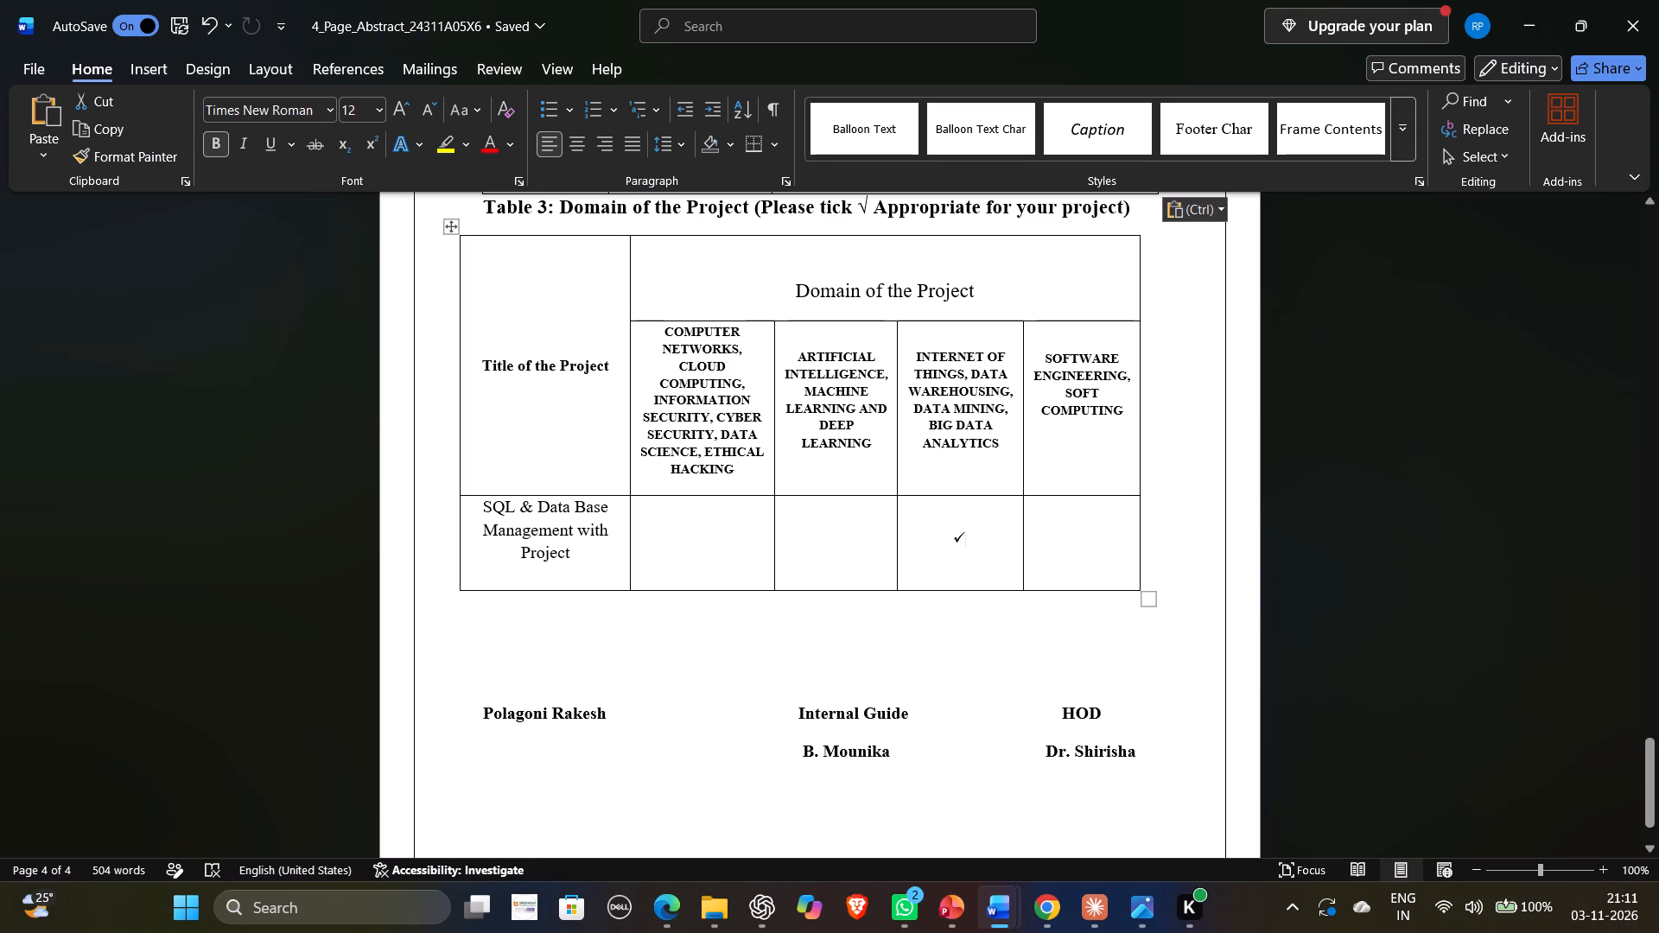
pyautogui.press('BackSpace')
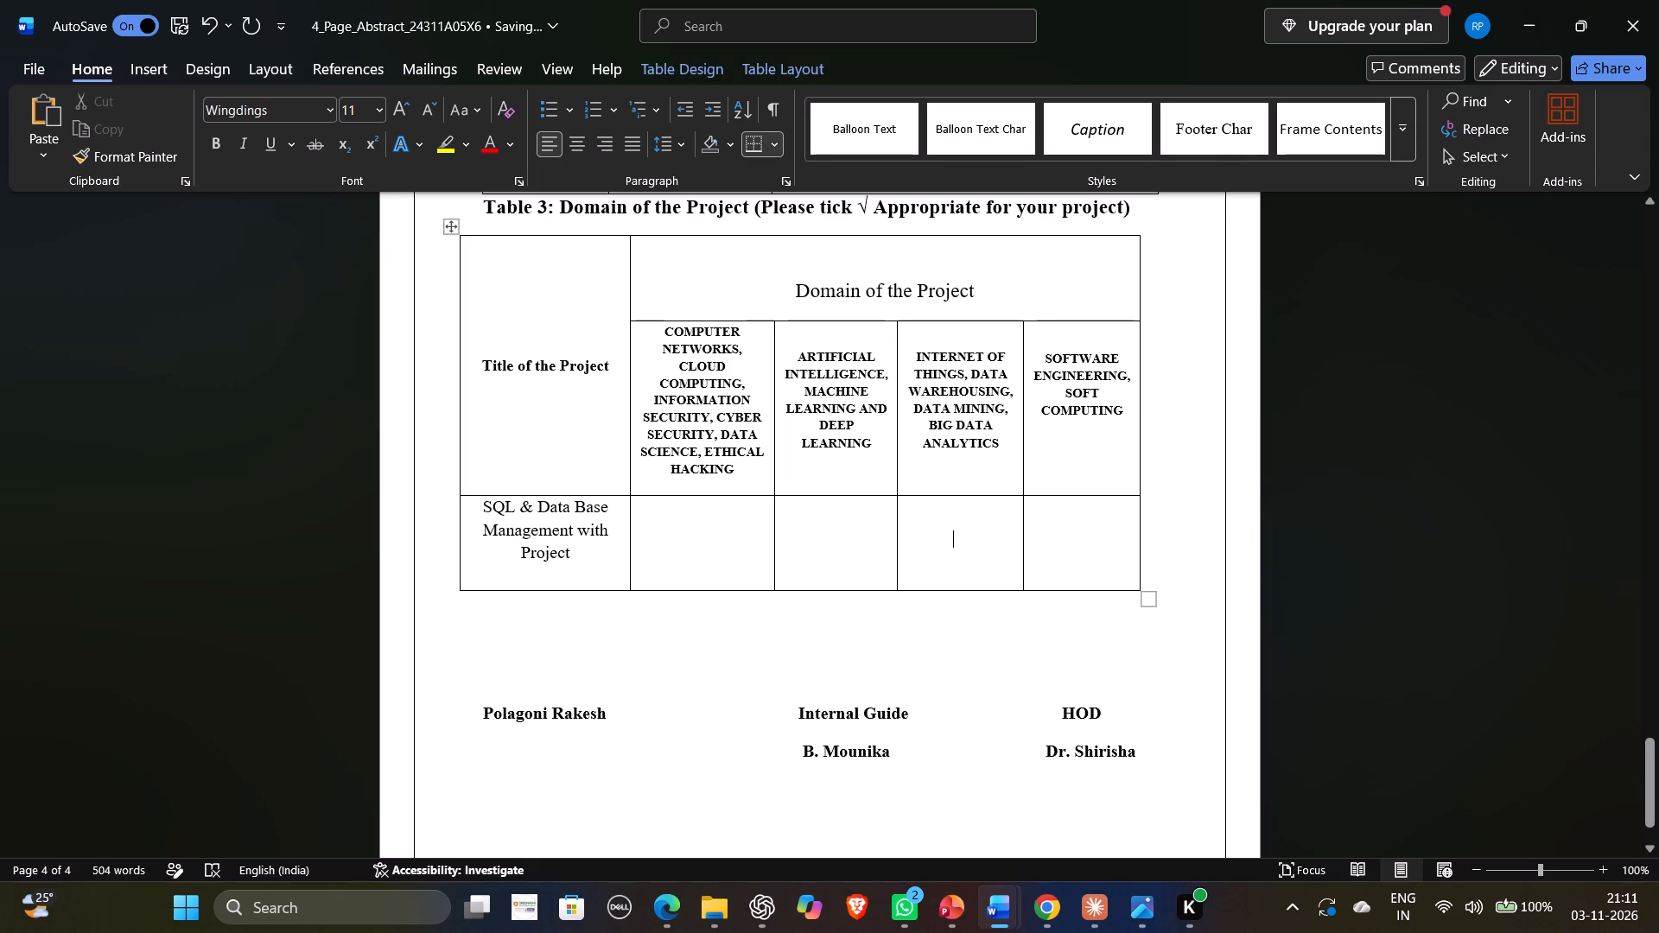
pyautogui.hotkey('ctrl', 'z')
pyautogui.moveTo(978, 545); pyautogui.dragTo(947, 539)
pyautogui.hotkey('ctrl', 'c')
pyautogui.press('BackSpace')
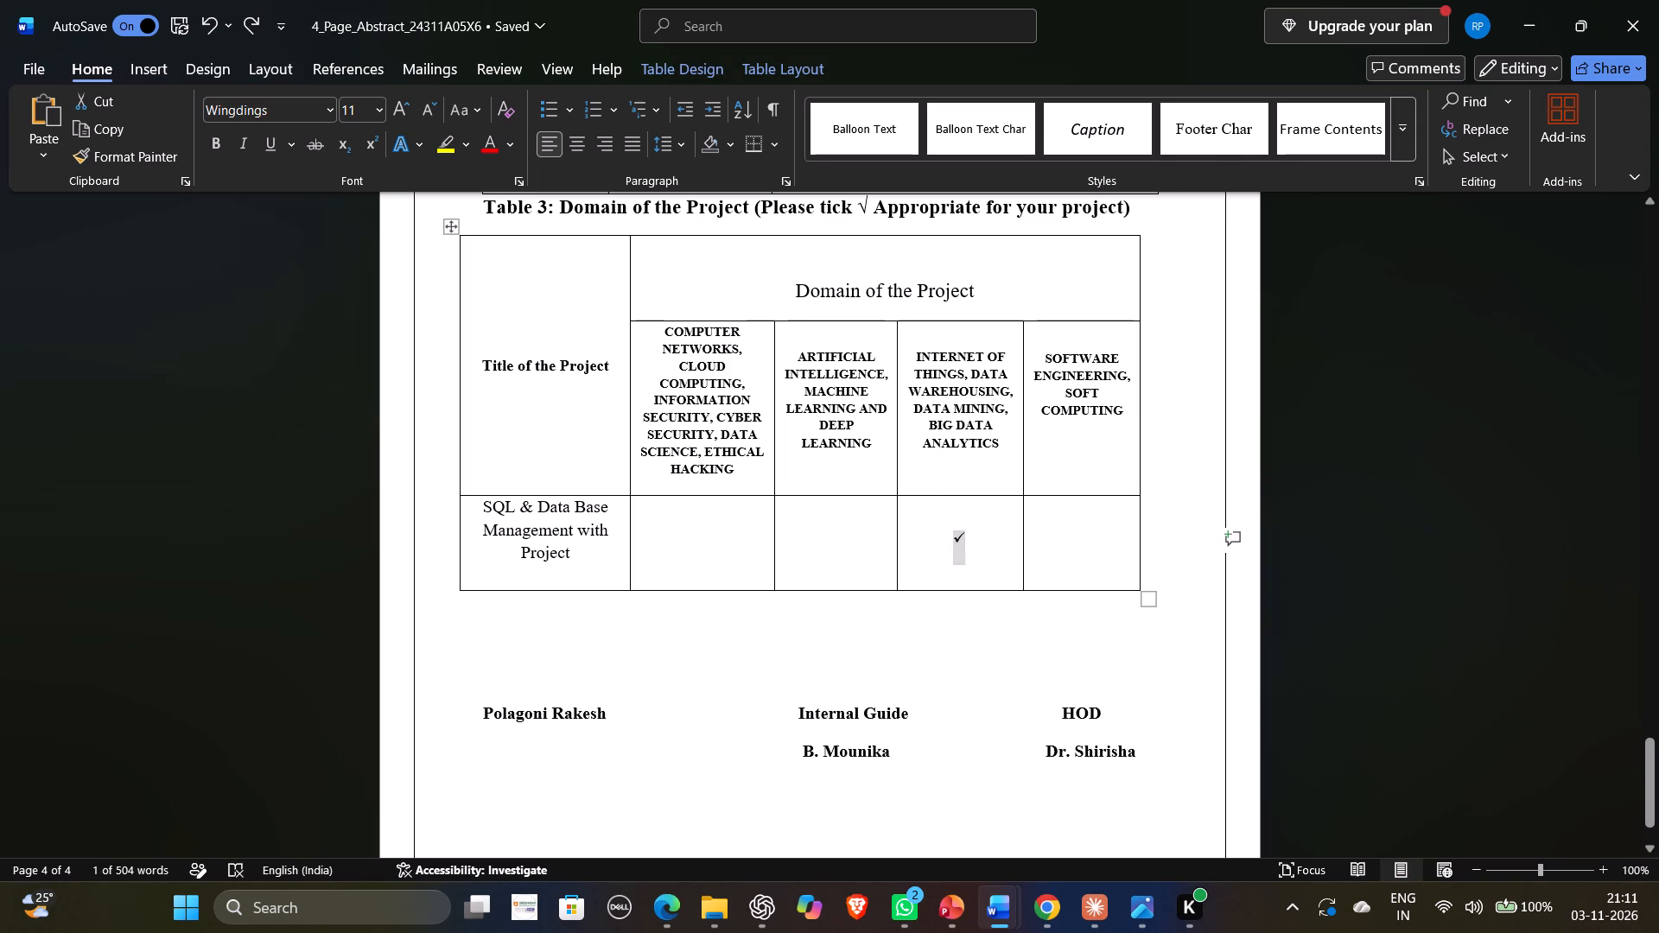
pyautogui.click(742, 537)
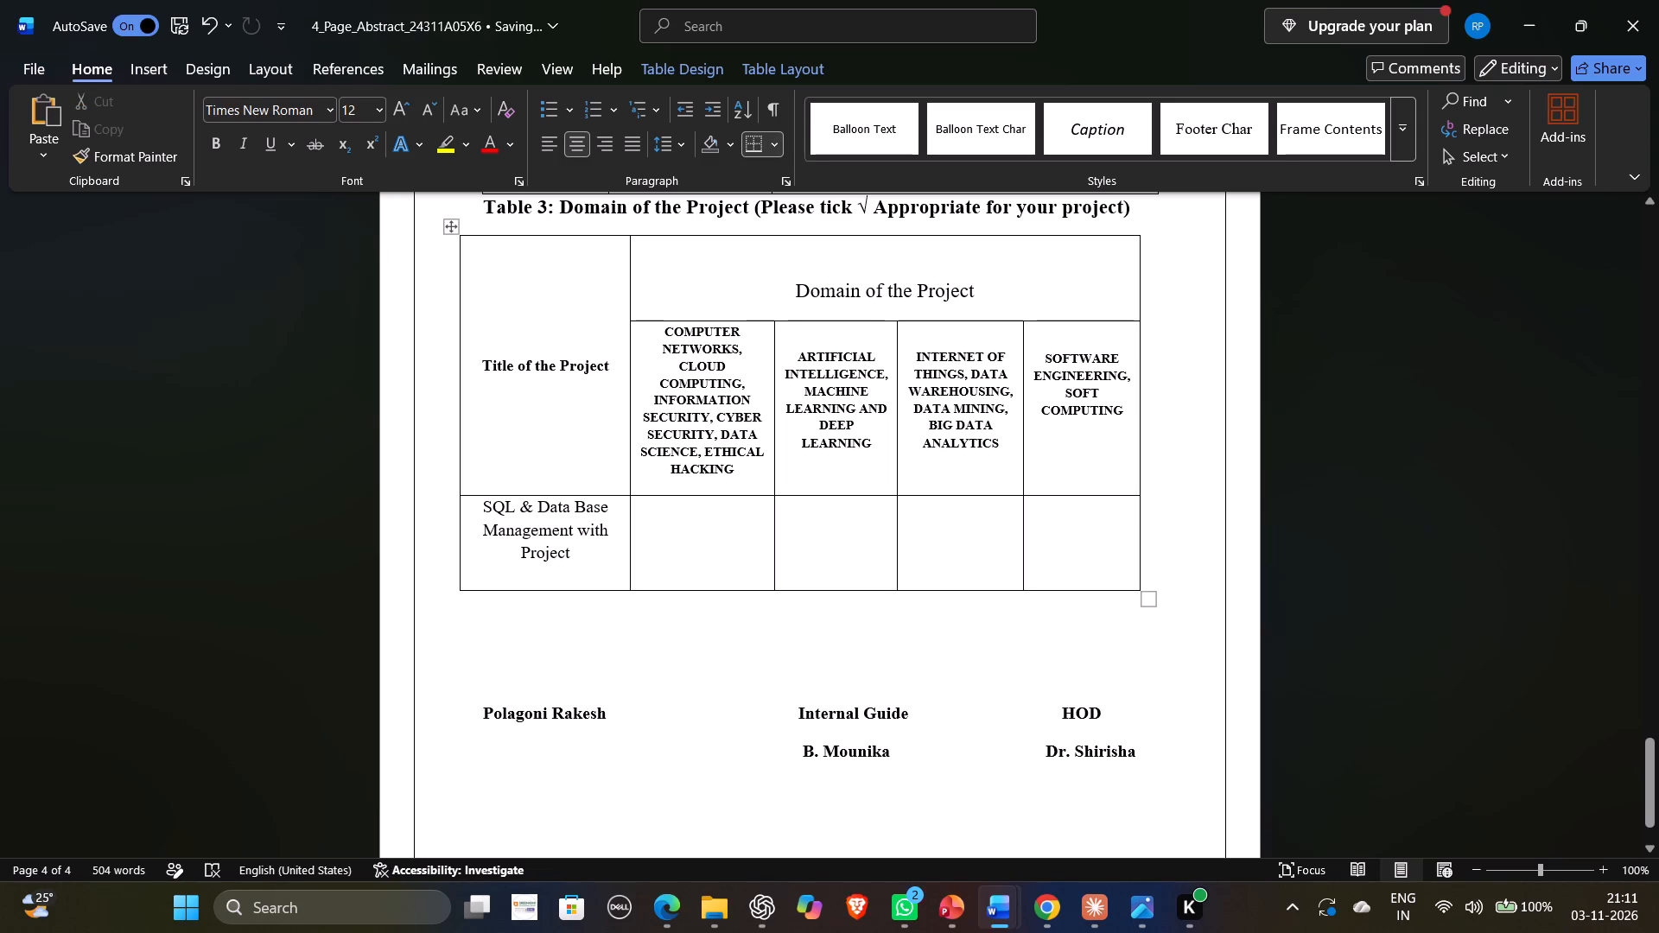
pyautogui.hotkey('ctrl', 'v')
pyautogui.click(712, 683)
# Review the student details rows and Tables 1 to 3 across the abstract's pages.
pyautogui.scroll(1, 712, 683)
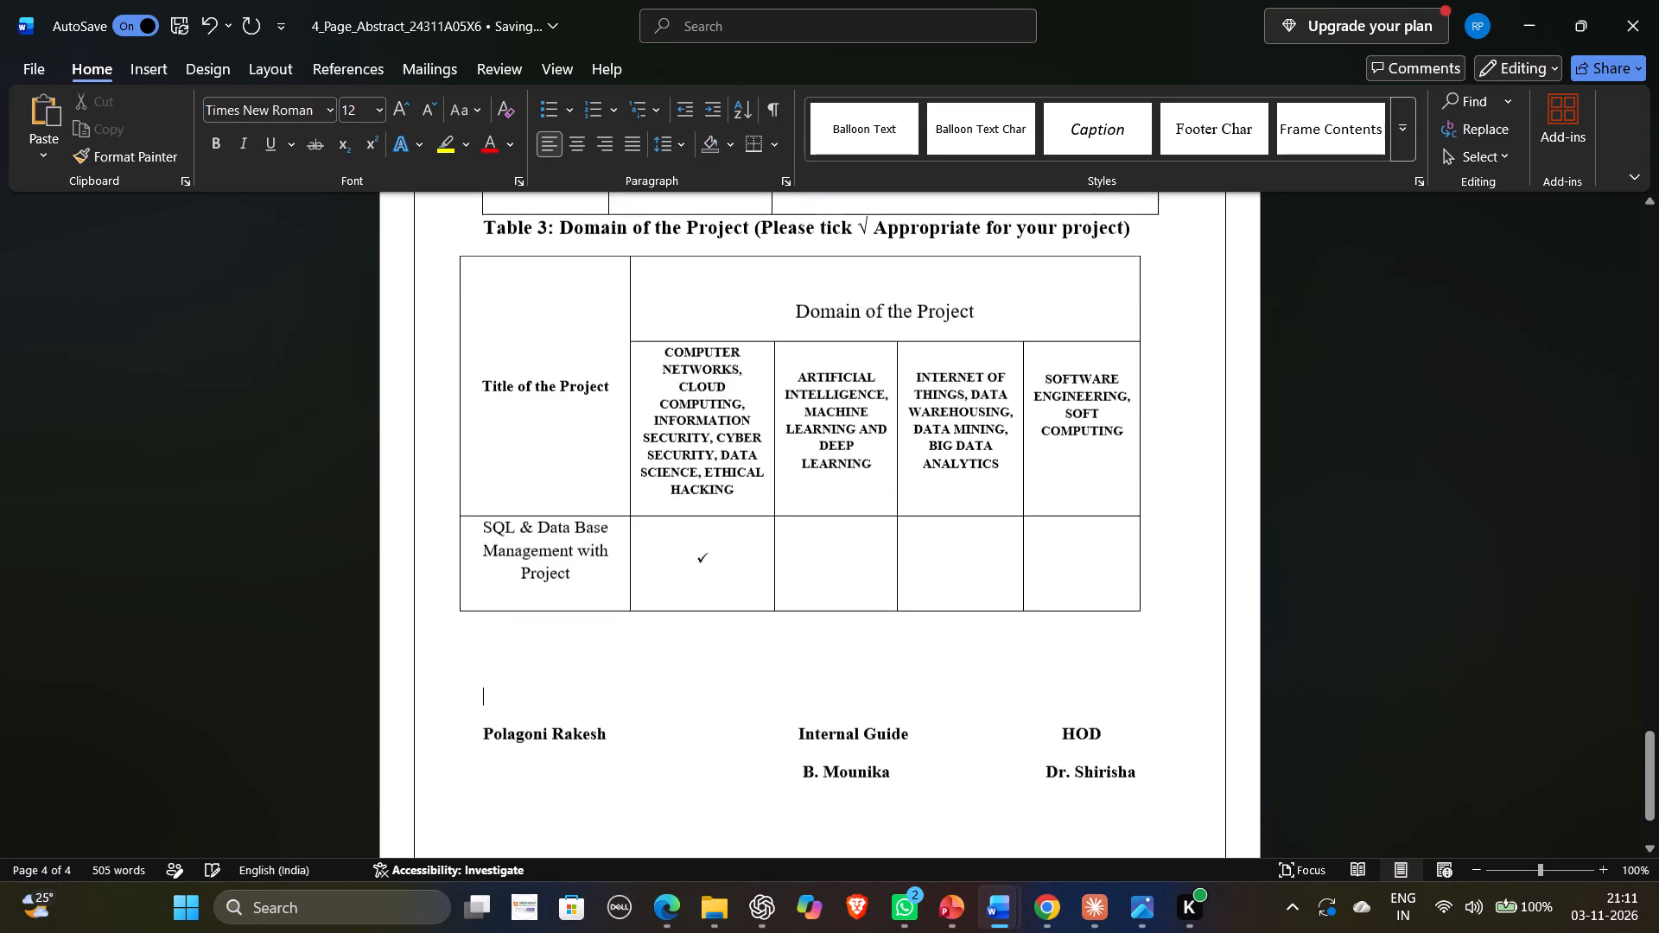
pyautogui.scroll(3, 712, 683)
pyautogui.scroll(-1, 712, 683)
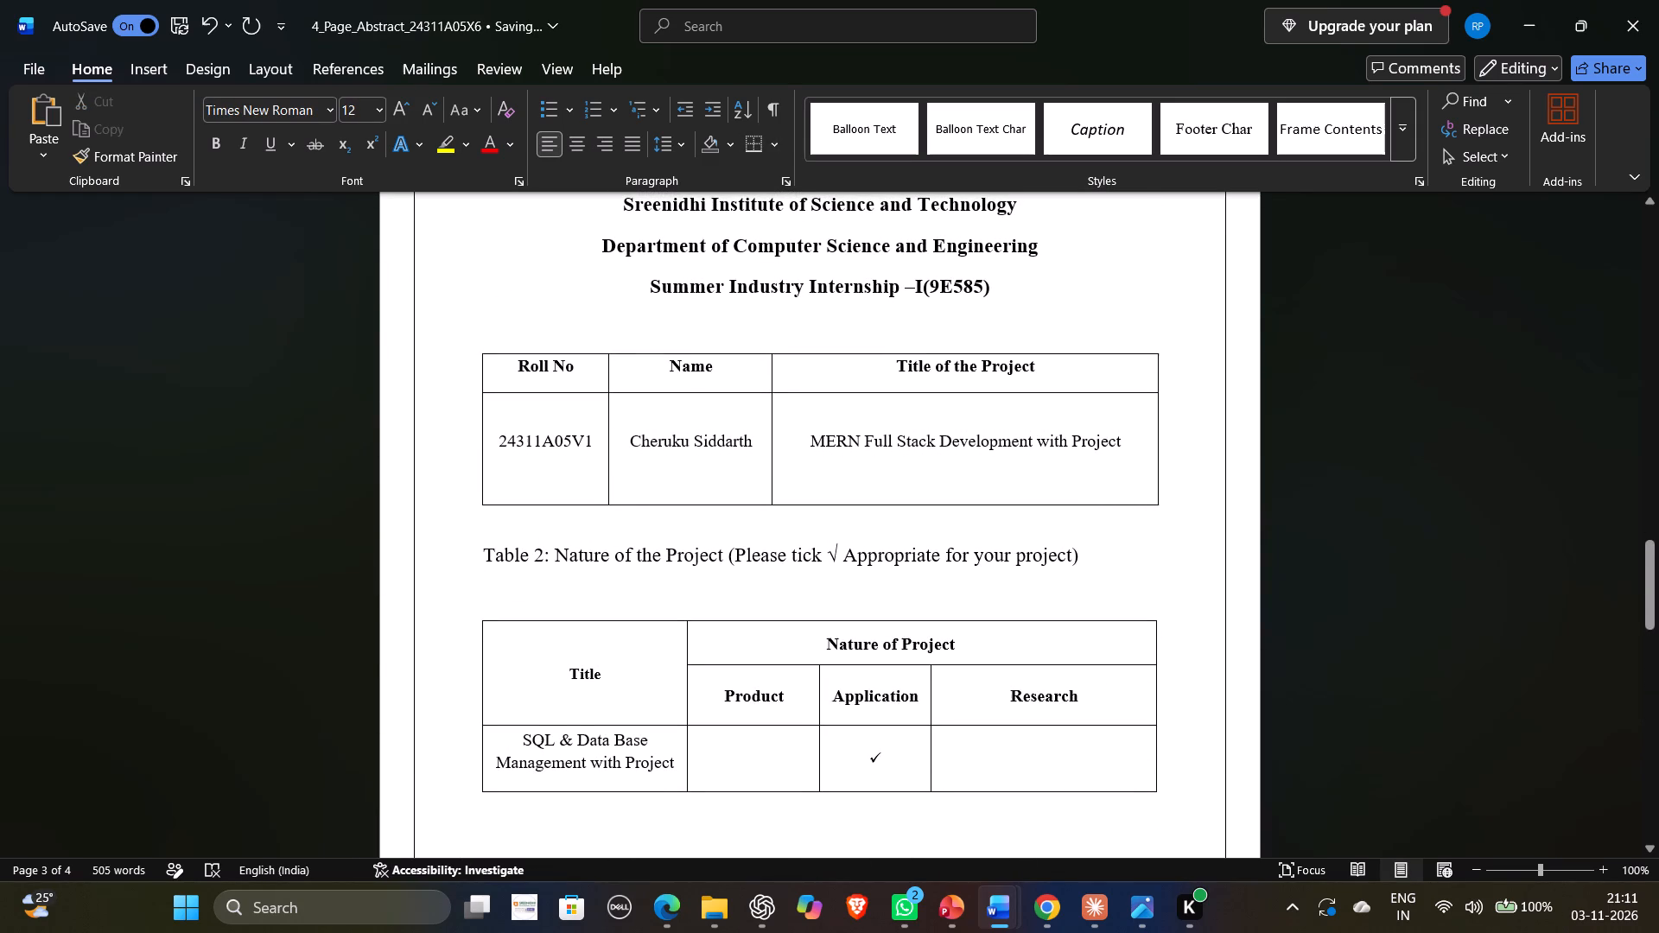
pyautogui.scroll(6, 910, 618)
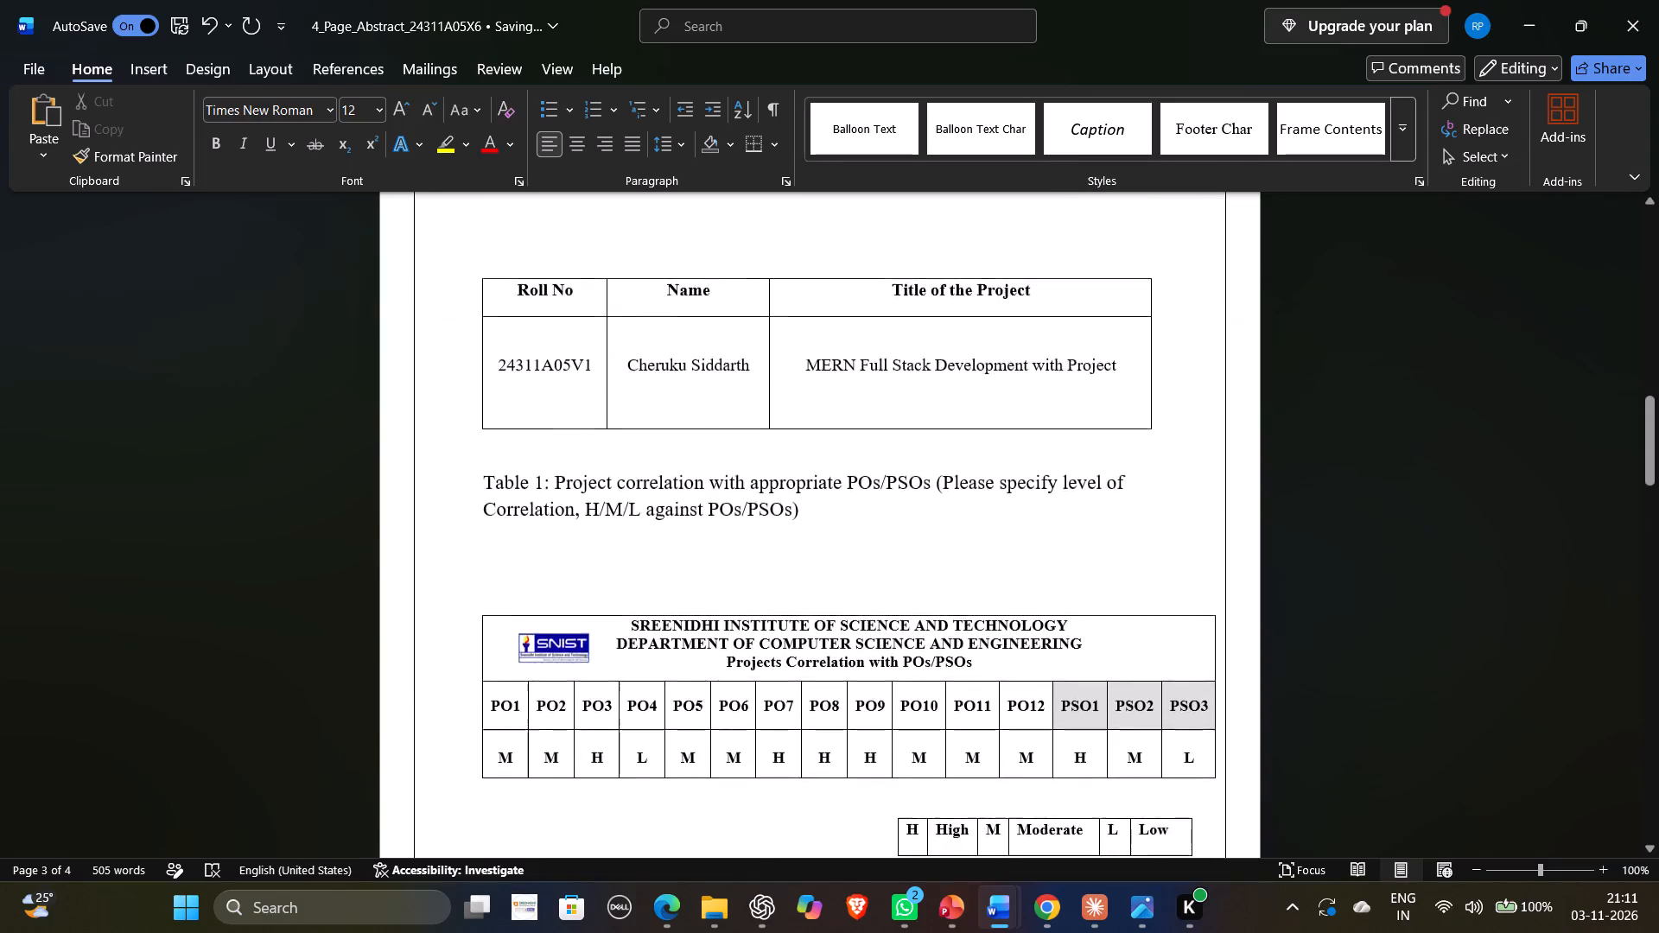
pyautogui.scroll(7, 910, 618)
pyautogui.scroll(-14, 910, 618)
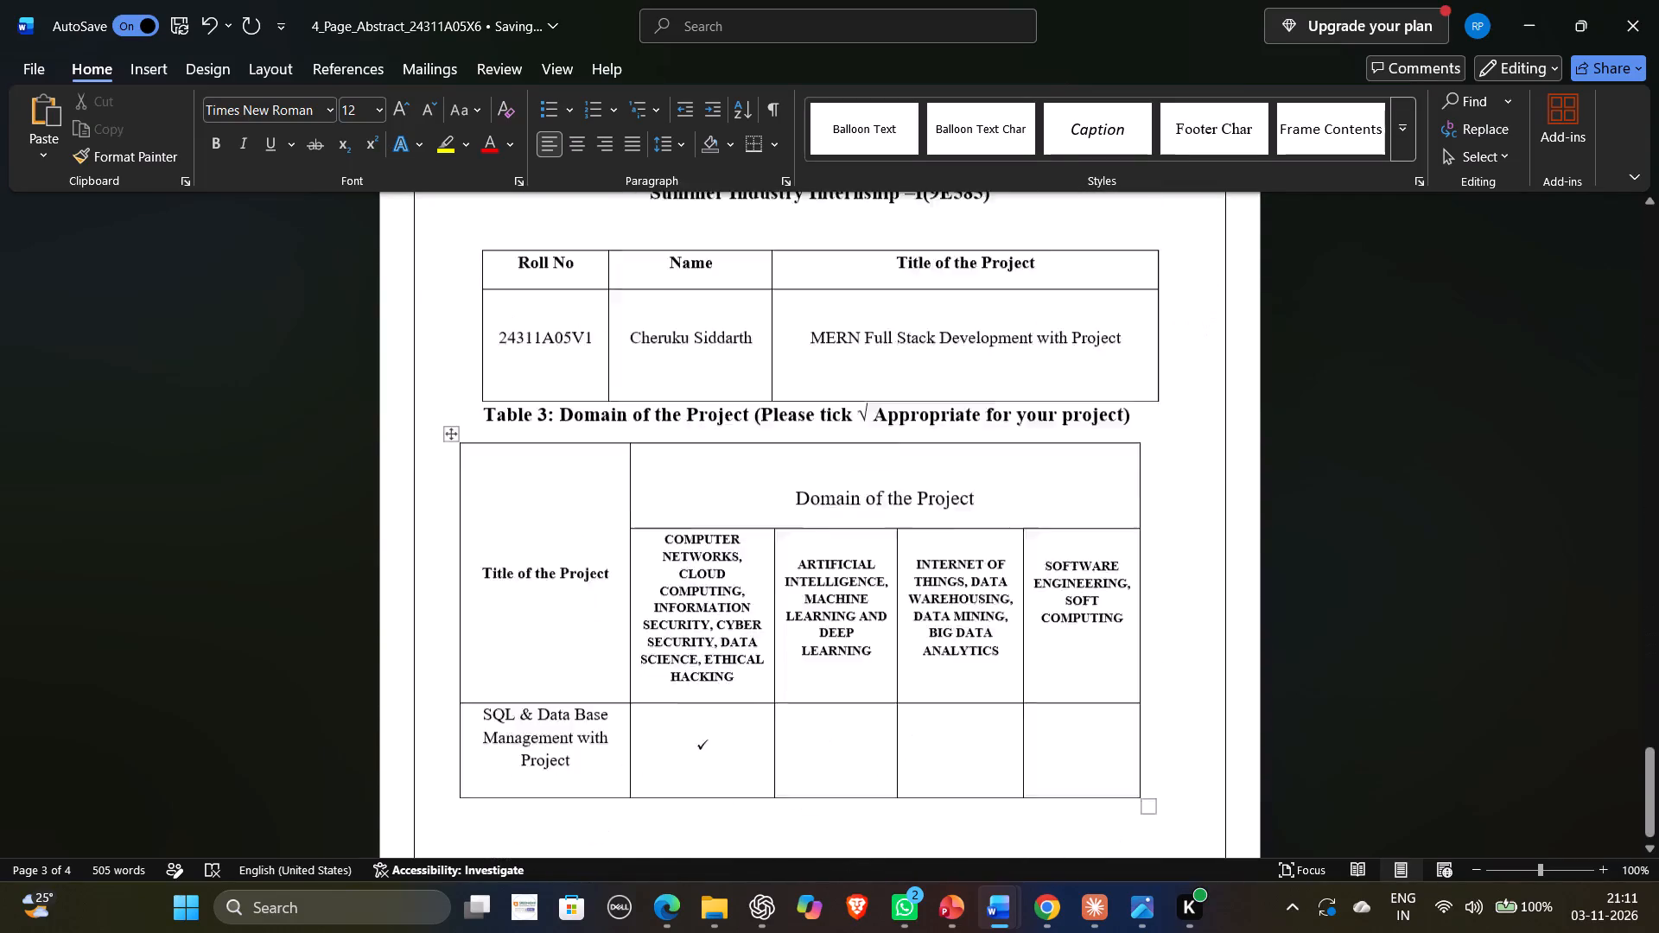
pyautogui.scroll(-16, 910, 618)
# Save a copy of the abstract on this PC in the Desktop folder, changing the file name's ending to V1.
pyautogui.click(22, 68)
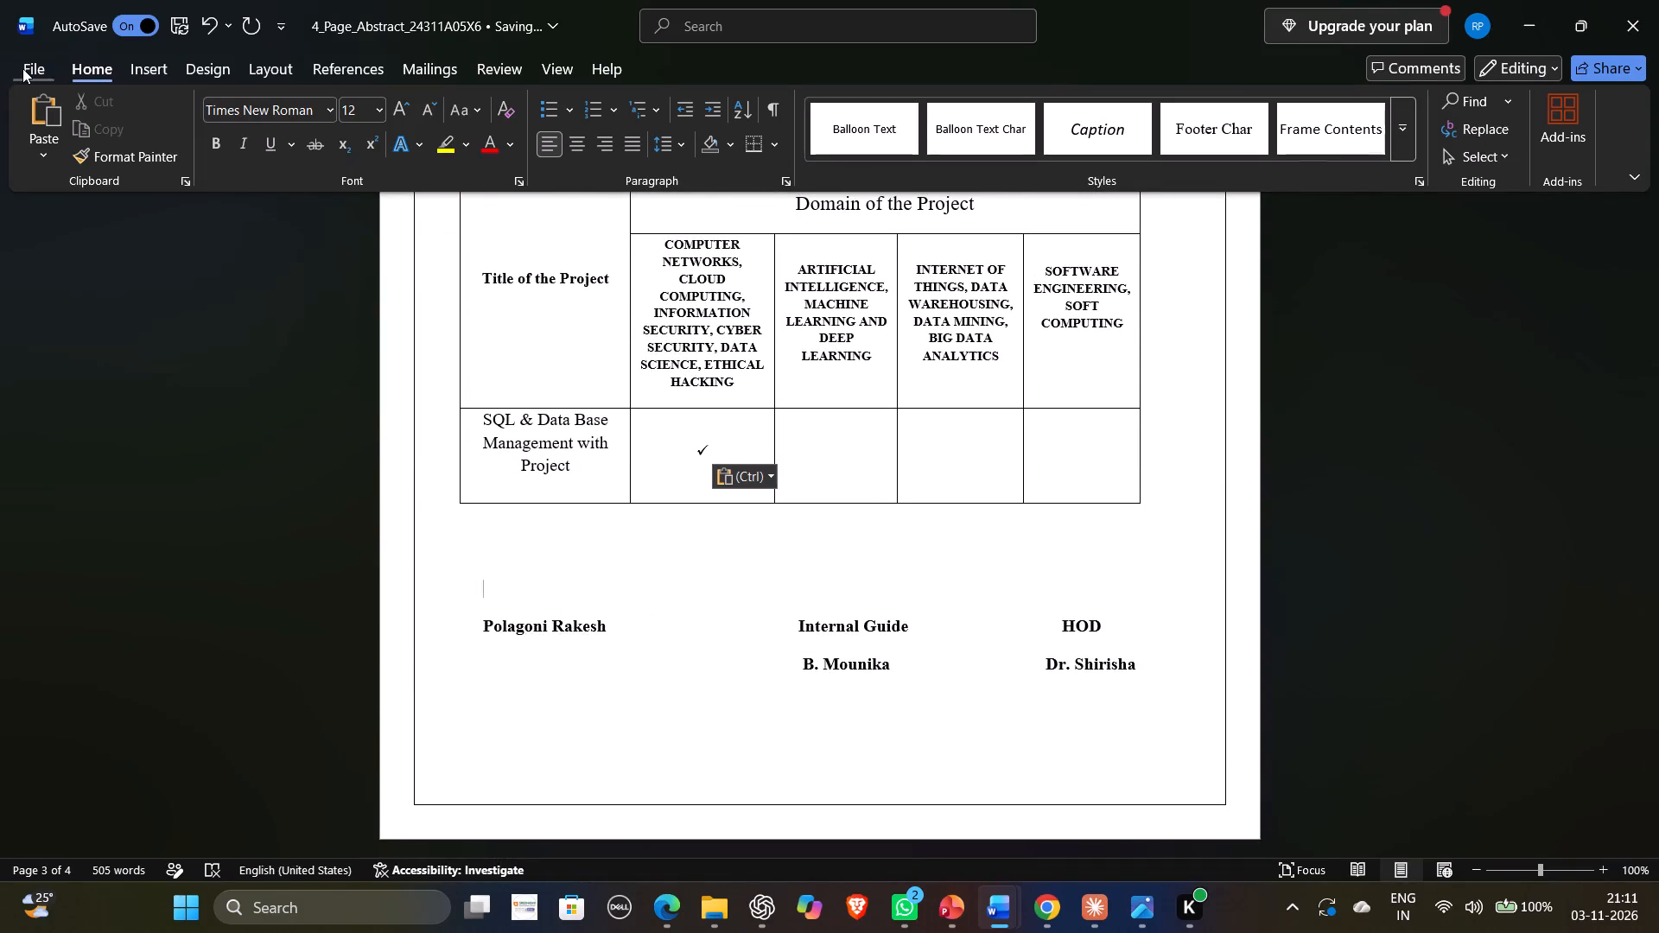
pyautogui.click(62, 362)
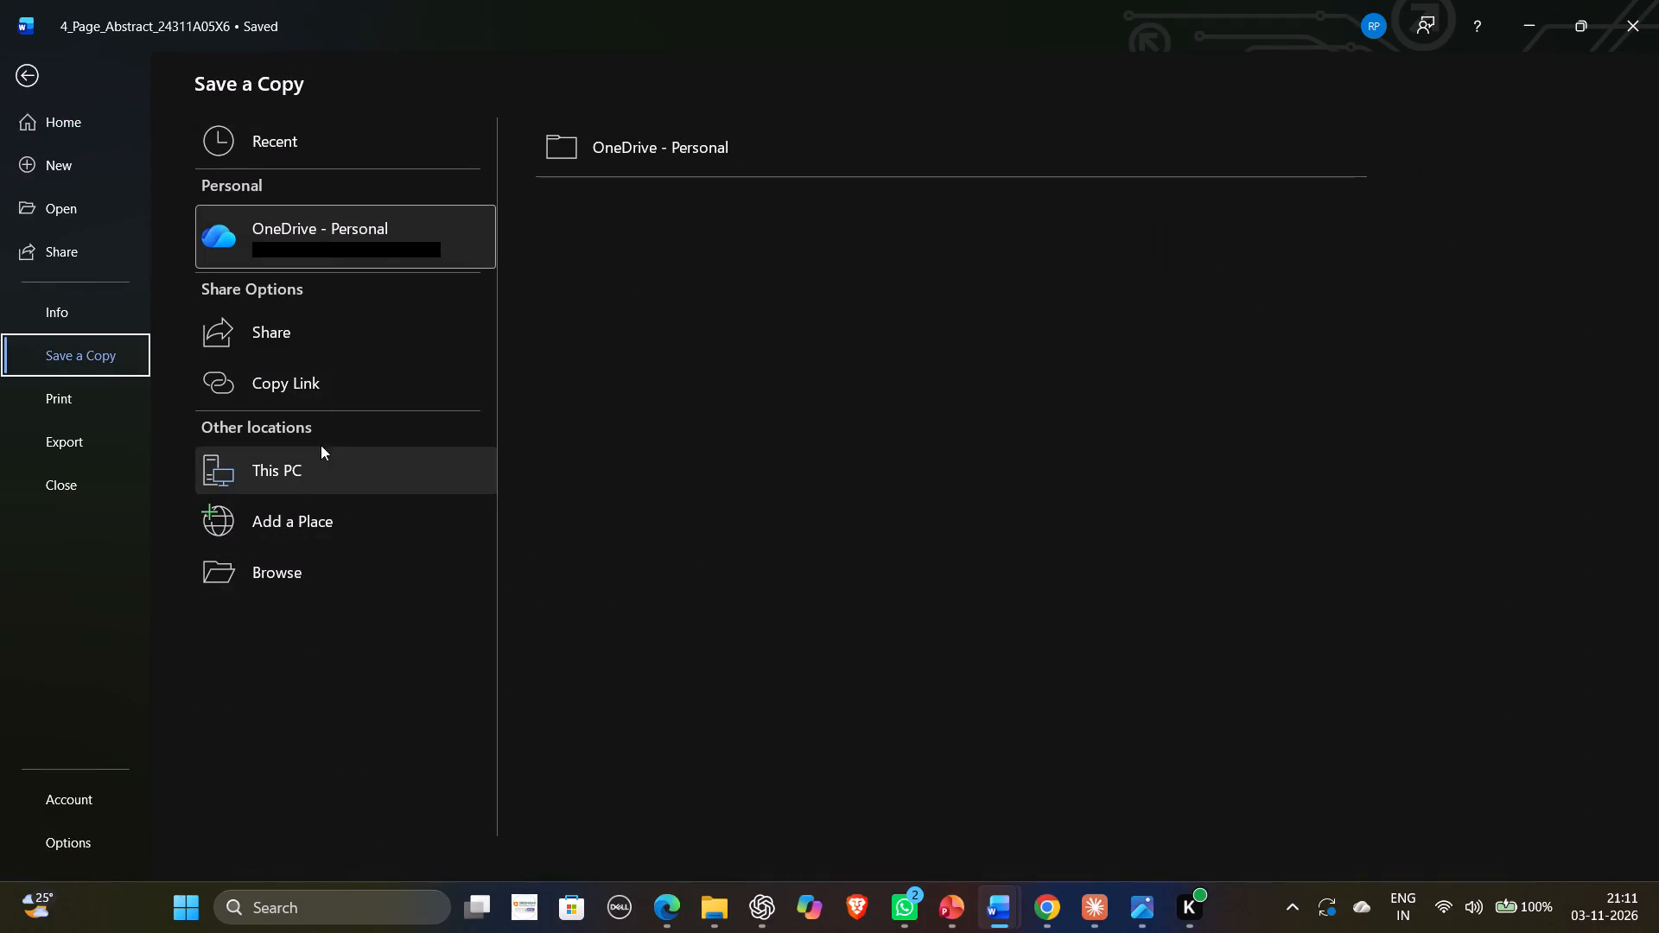
pyautogui.click(289, 483)
pyautogui.click(722, 315)
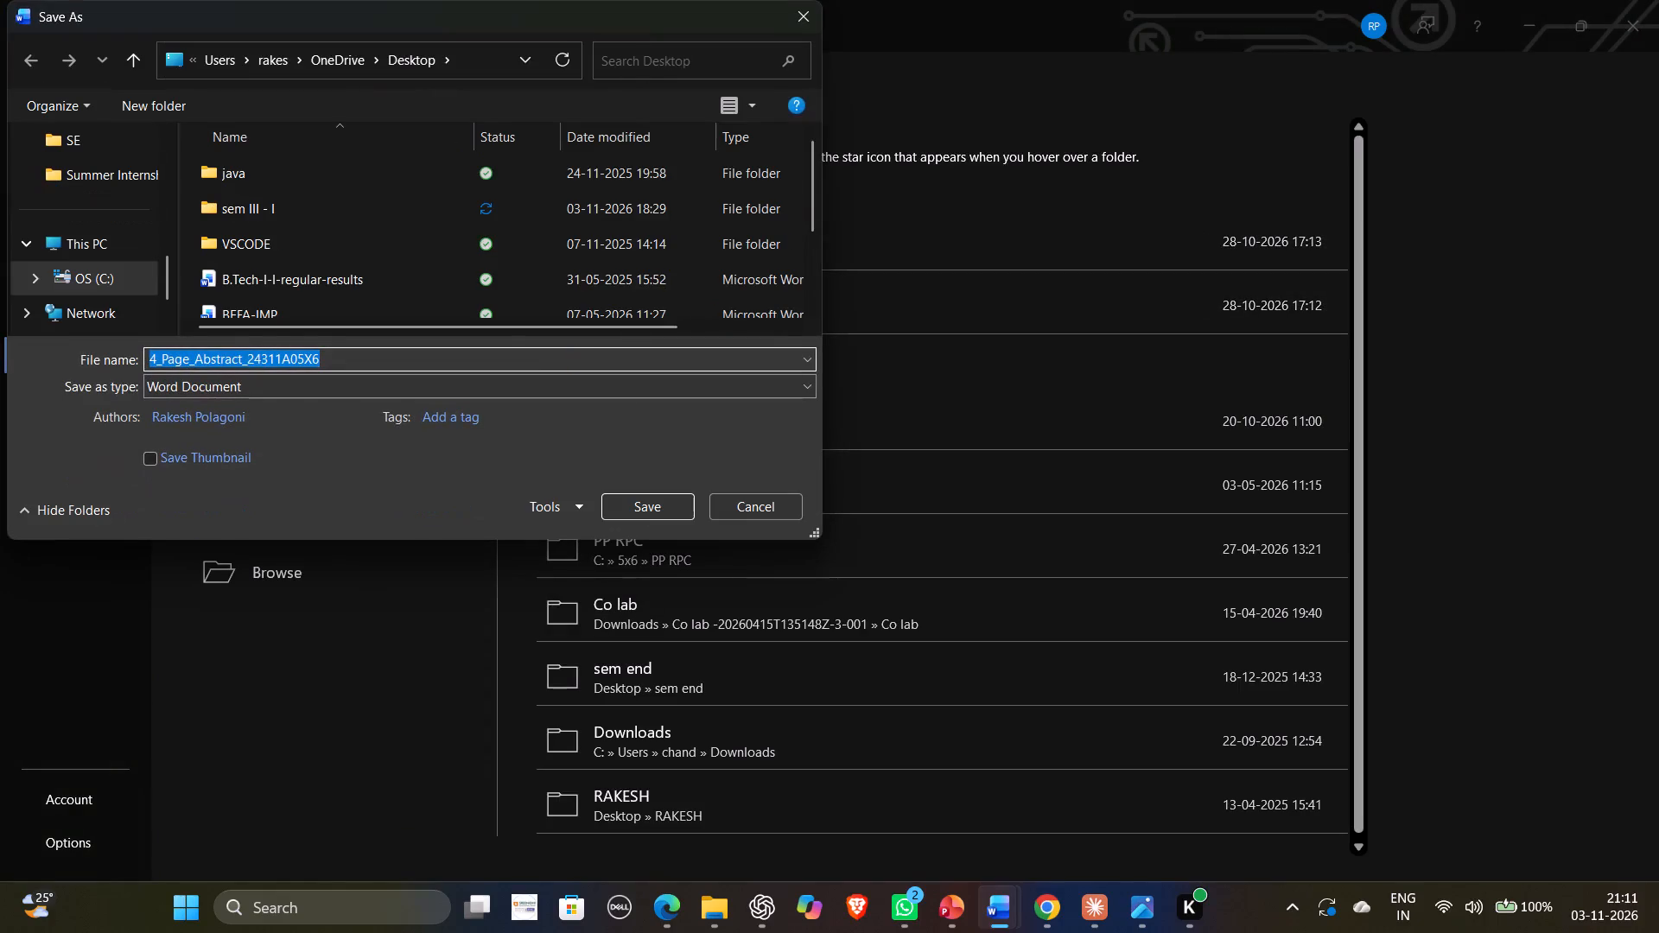
pyautogui.press('Right')
pyautogui.press('BackSpace')
pyautogui.press('BackSpace')
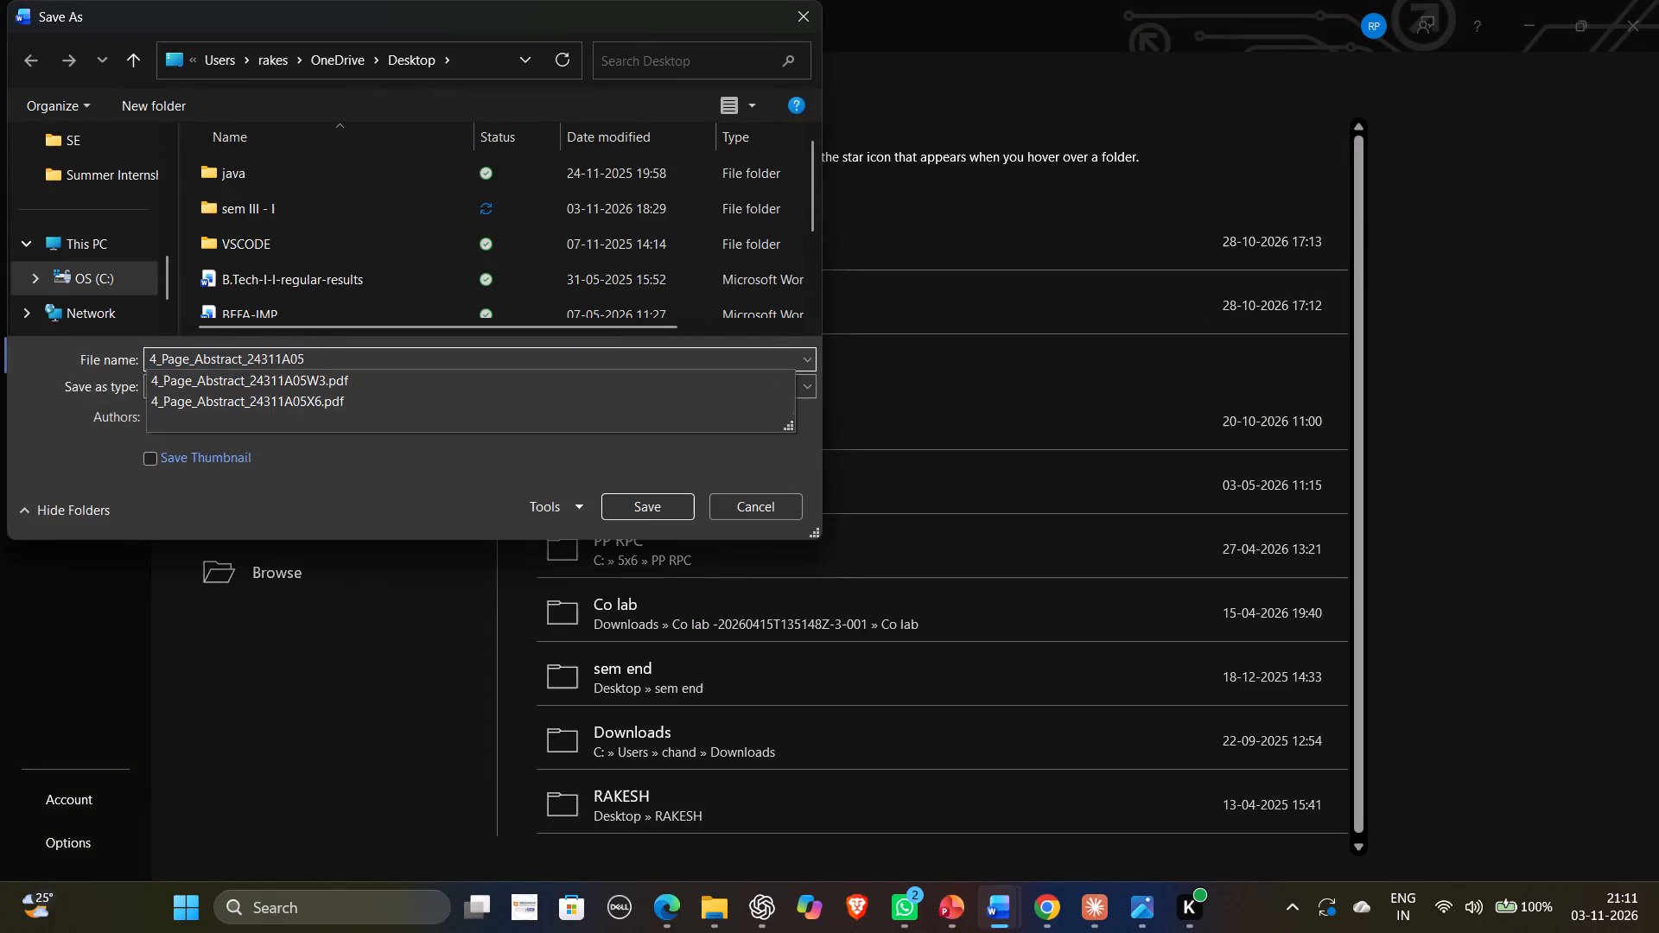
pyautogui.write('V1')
pyautogui.scroll(-3, 465, 260)
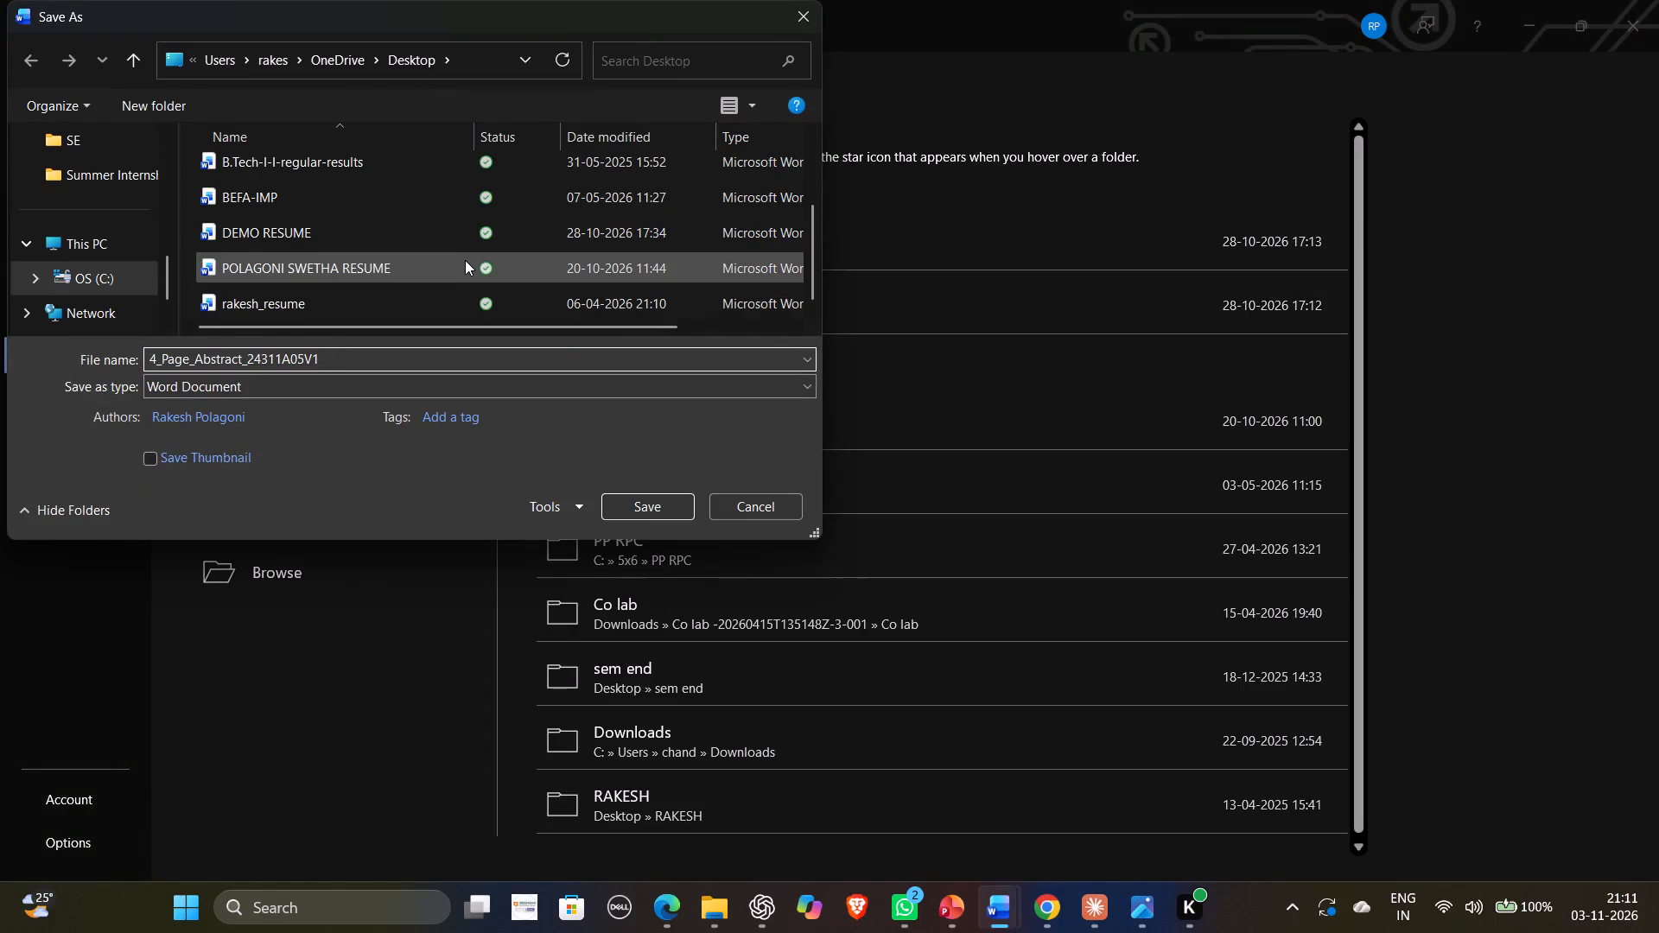
pyautogui.scroll(3, 280, 212)
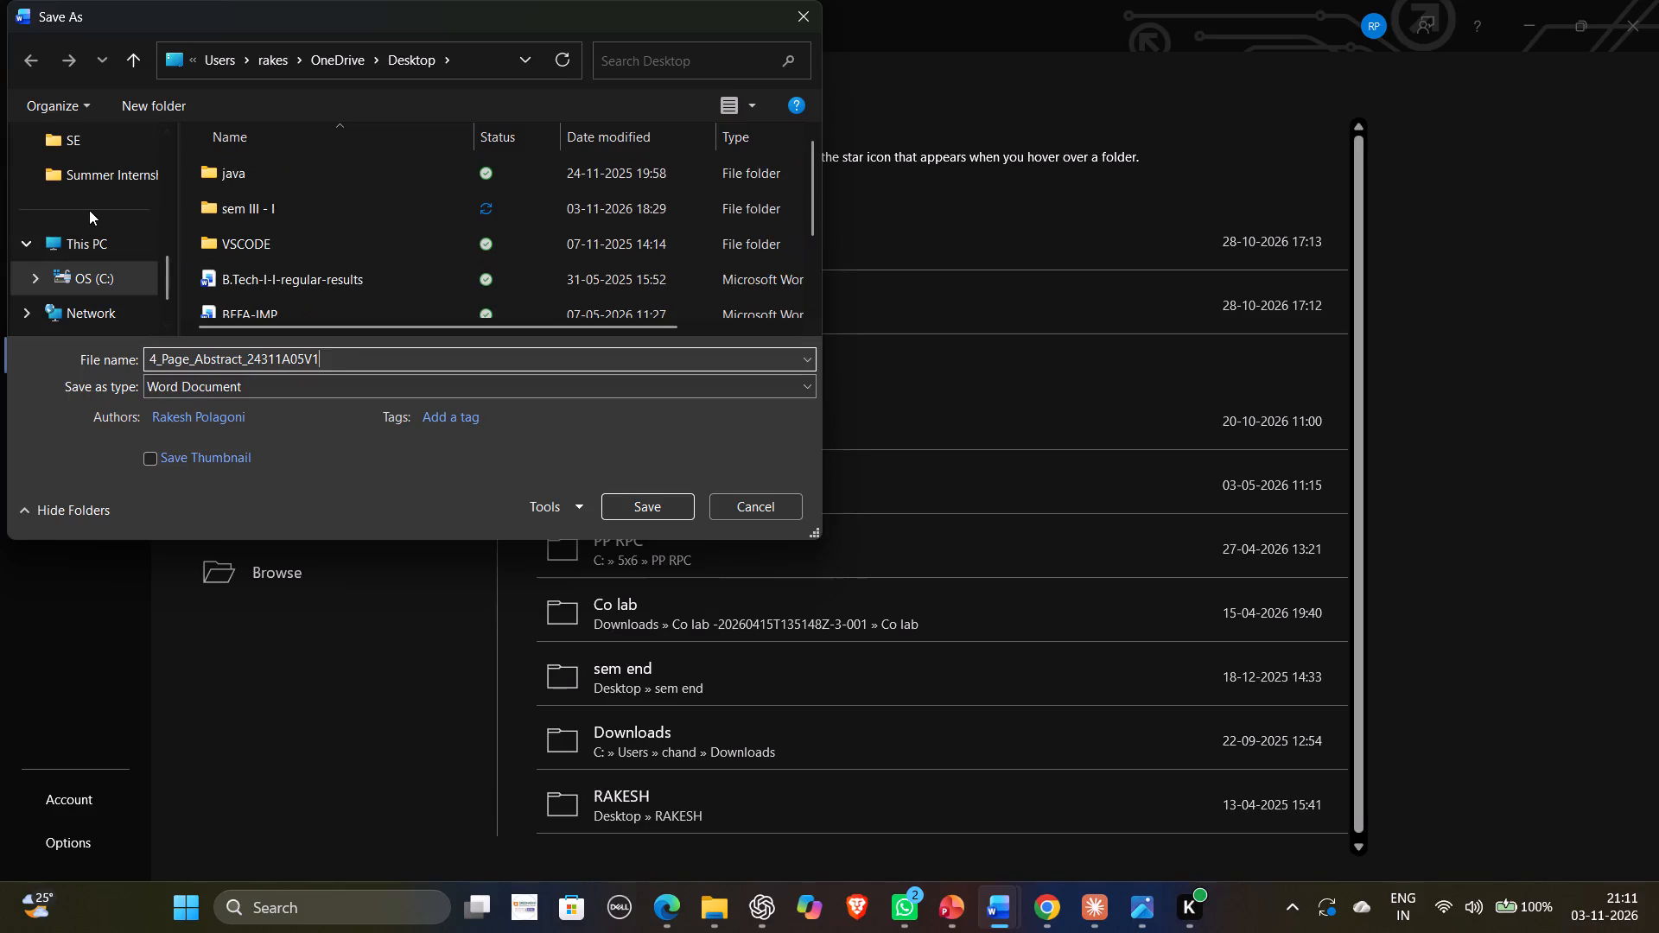
pyautogui.scroll(4, 89, 210)
pyautogui.doubleClick(82, 280)
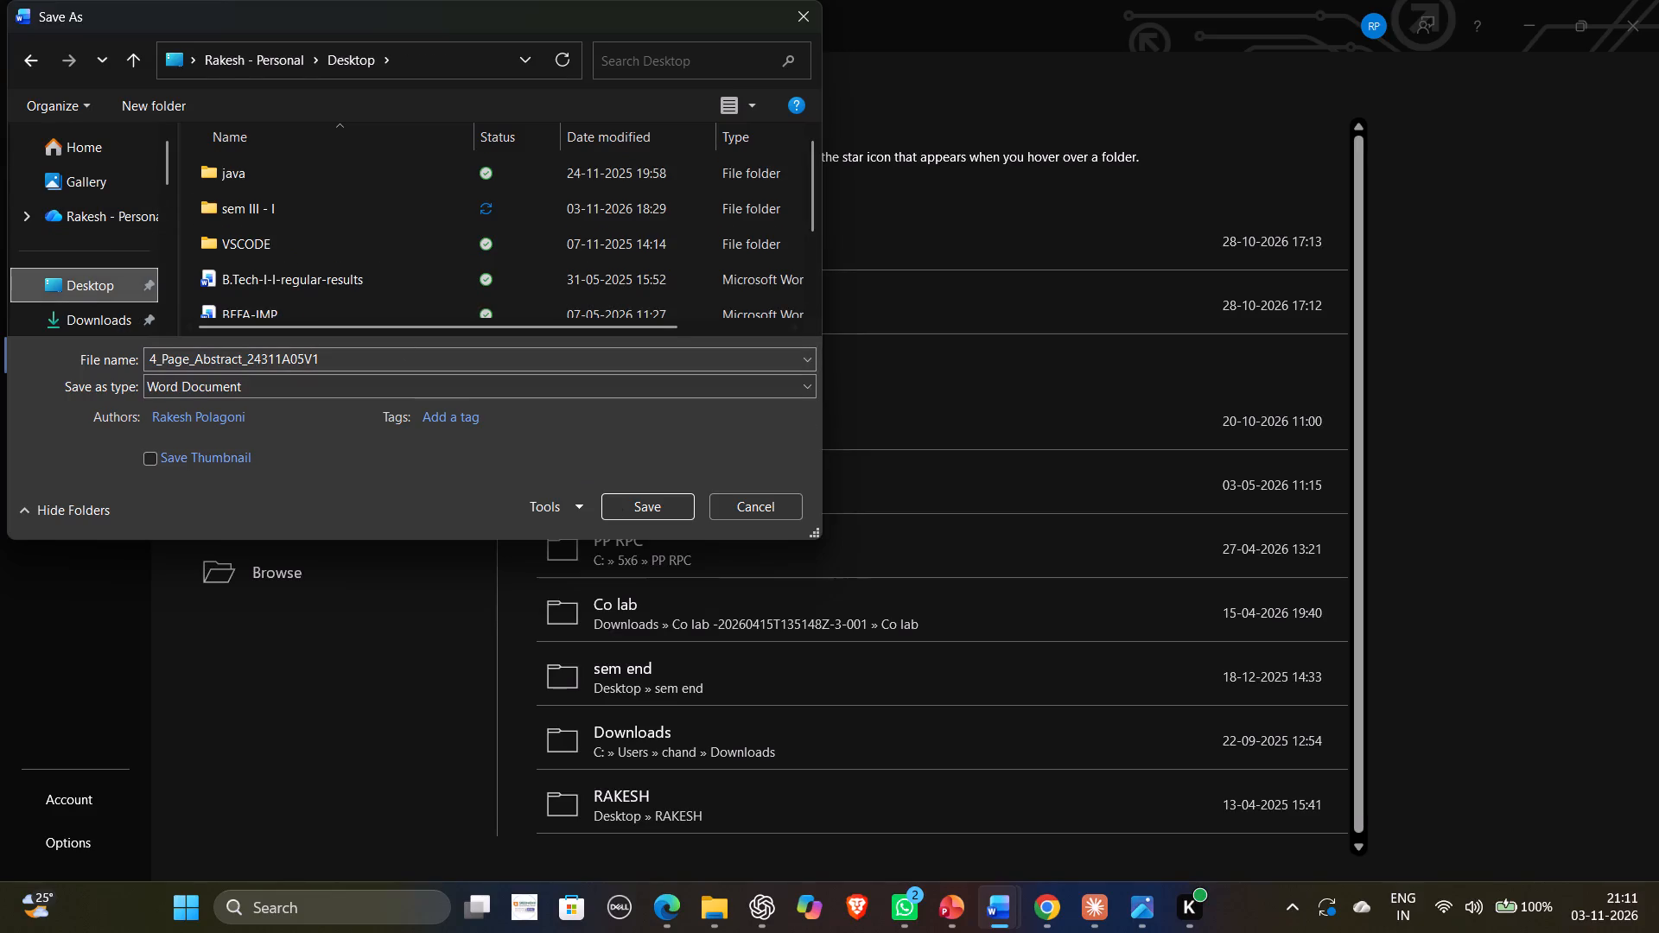
# Save the abstract copy as a Word document in the Desktop folder under the file name ending in V1.
pyautogui.click(658, 505)
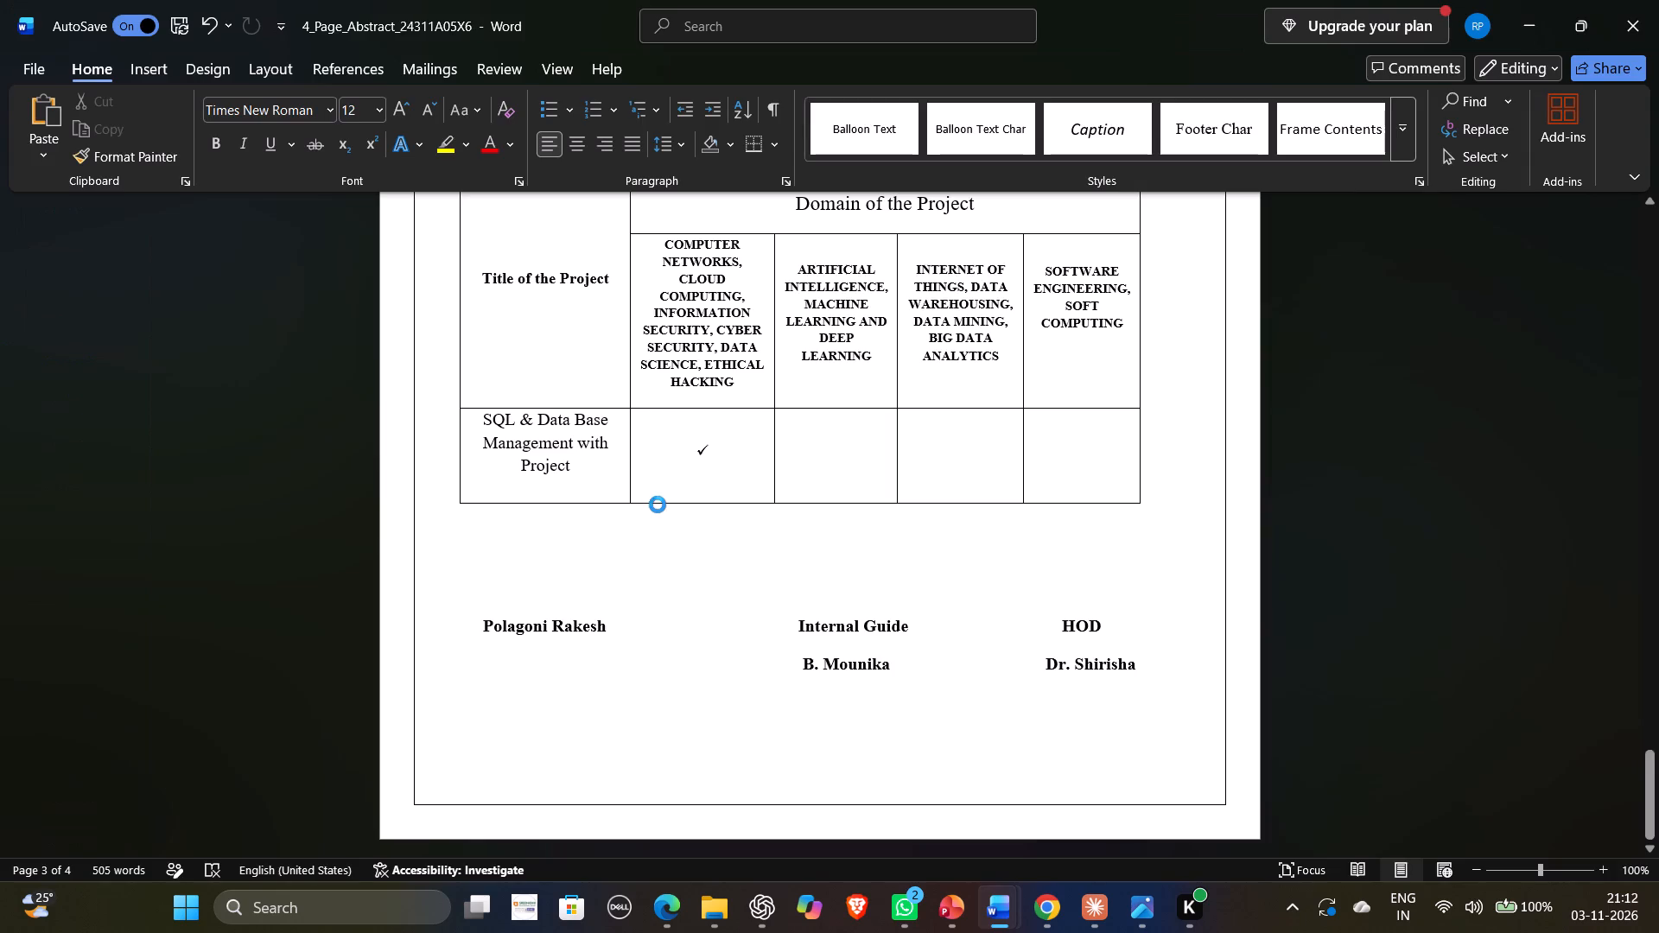
# Refresh the desktop and copy the newly saved Word abstract file whose name ends in V1.
pyautogui.rightClick(1018, 247)
pyautogui.click(1109, 336)
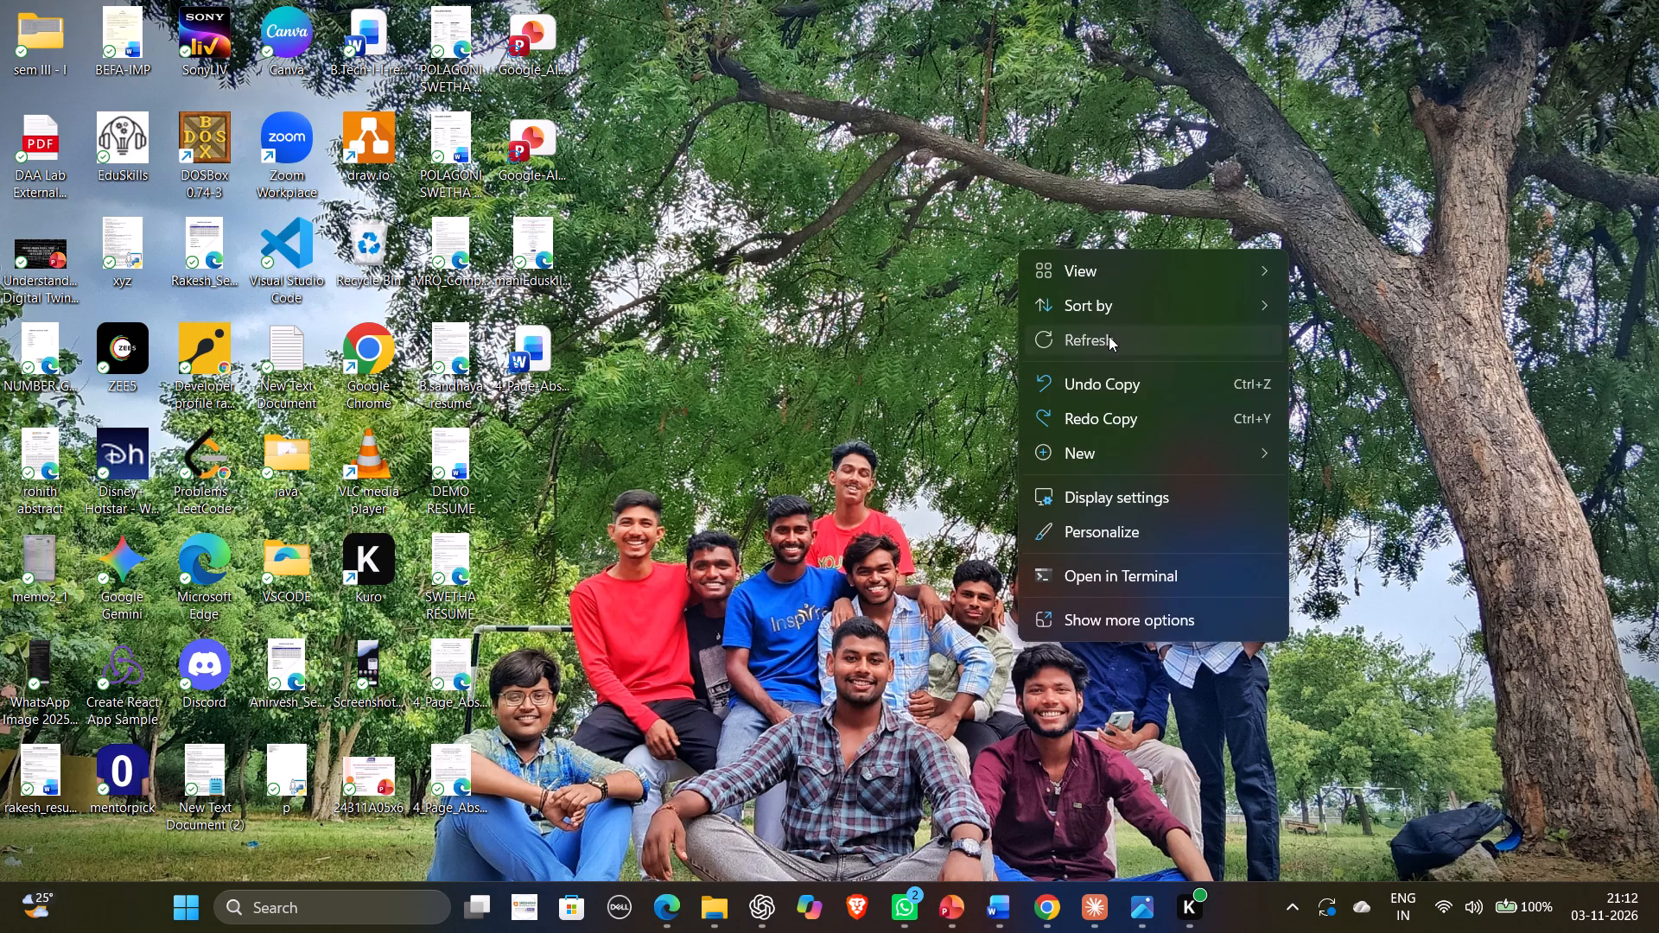
pyautogui.click(550, 333)
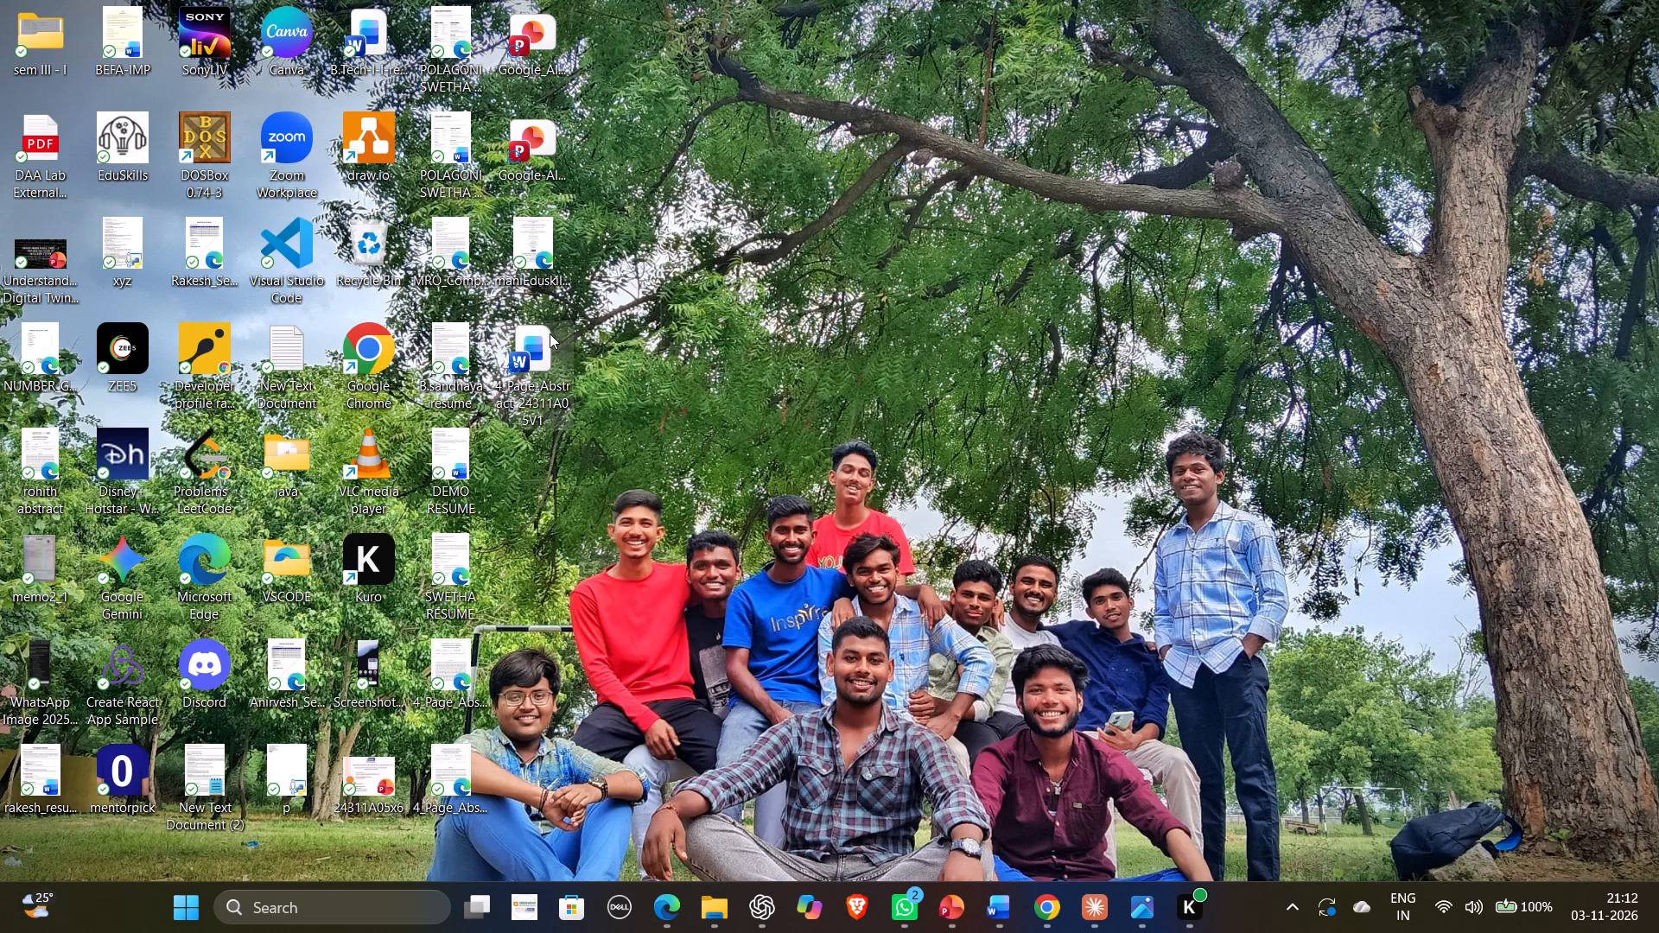
pyautogui.rightClick(565, 341)
pyautogui.click(686, 172)
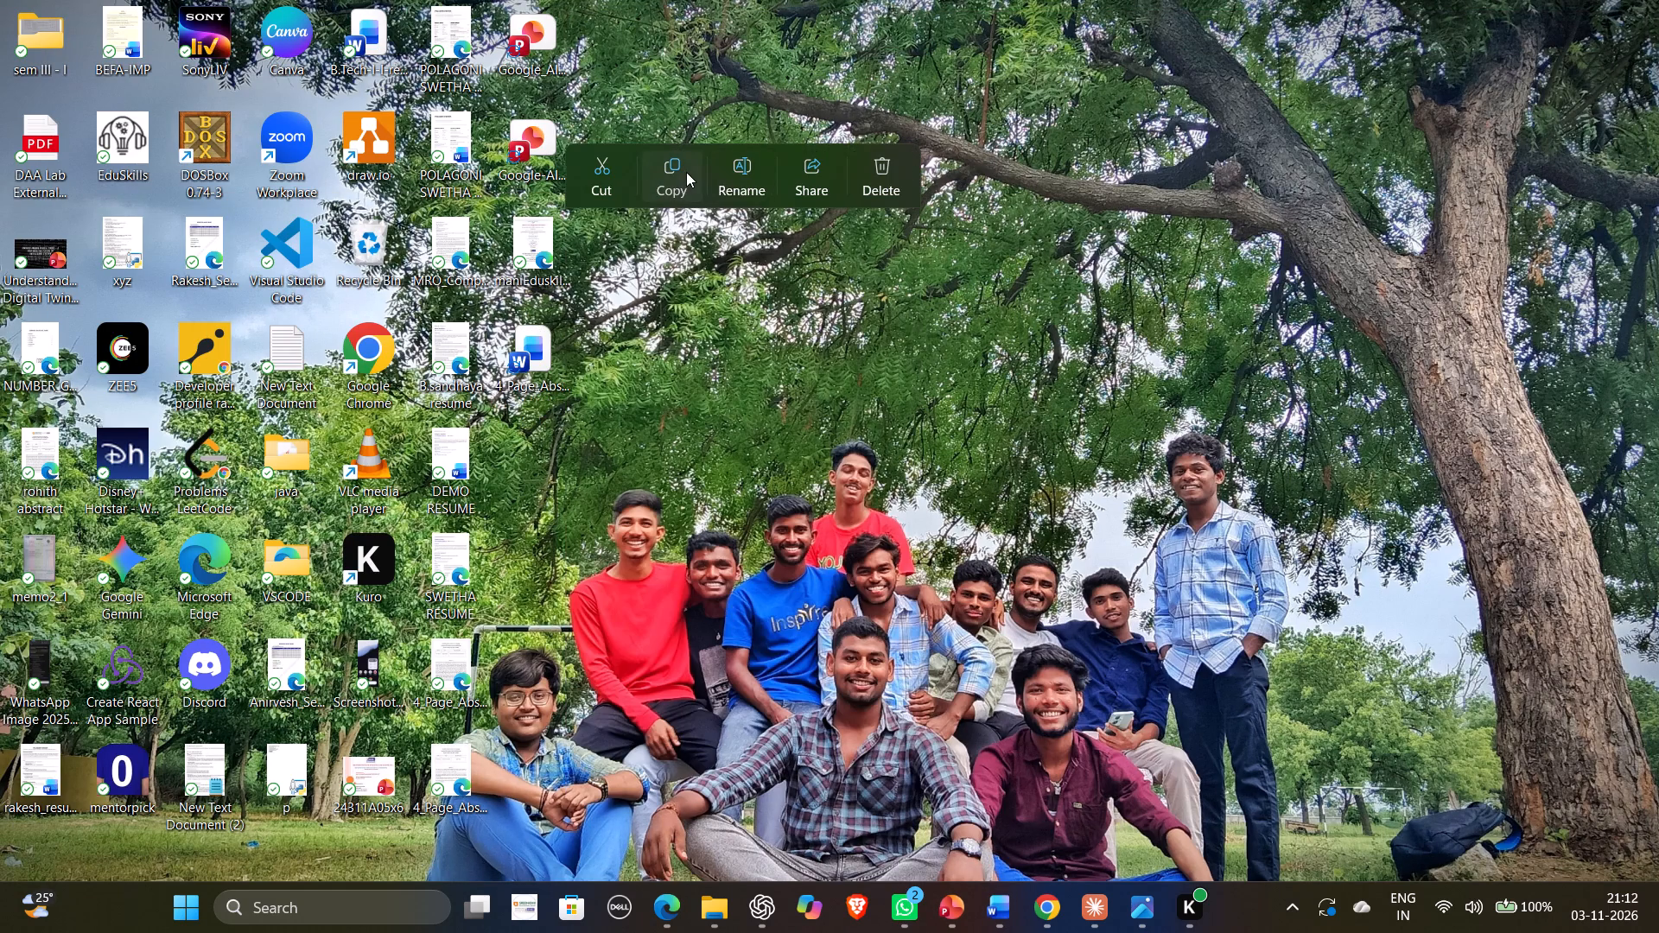
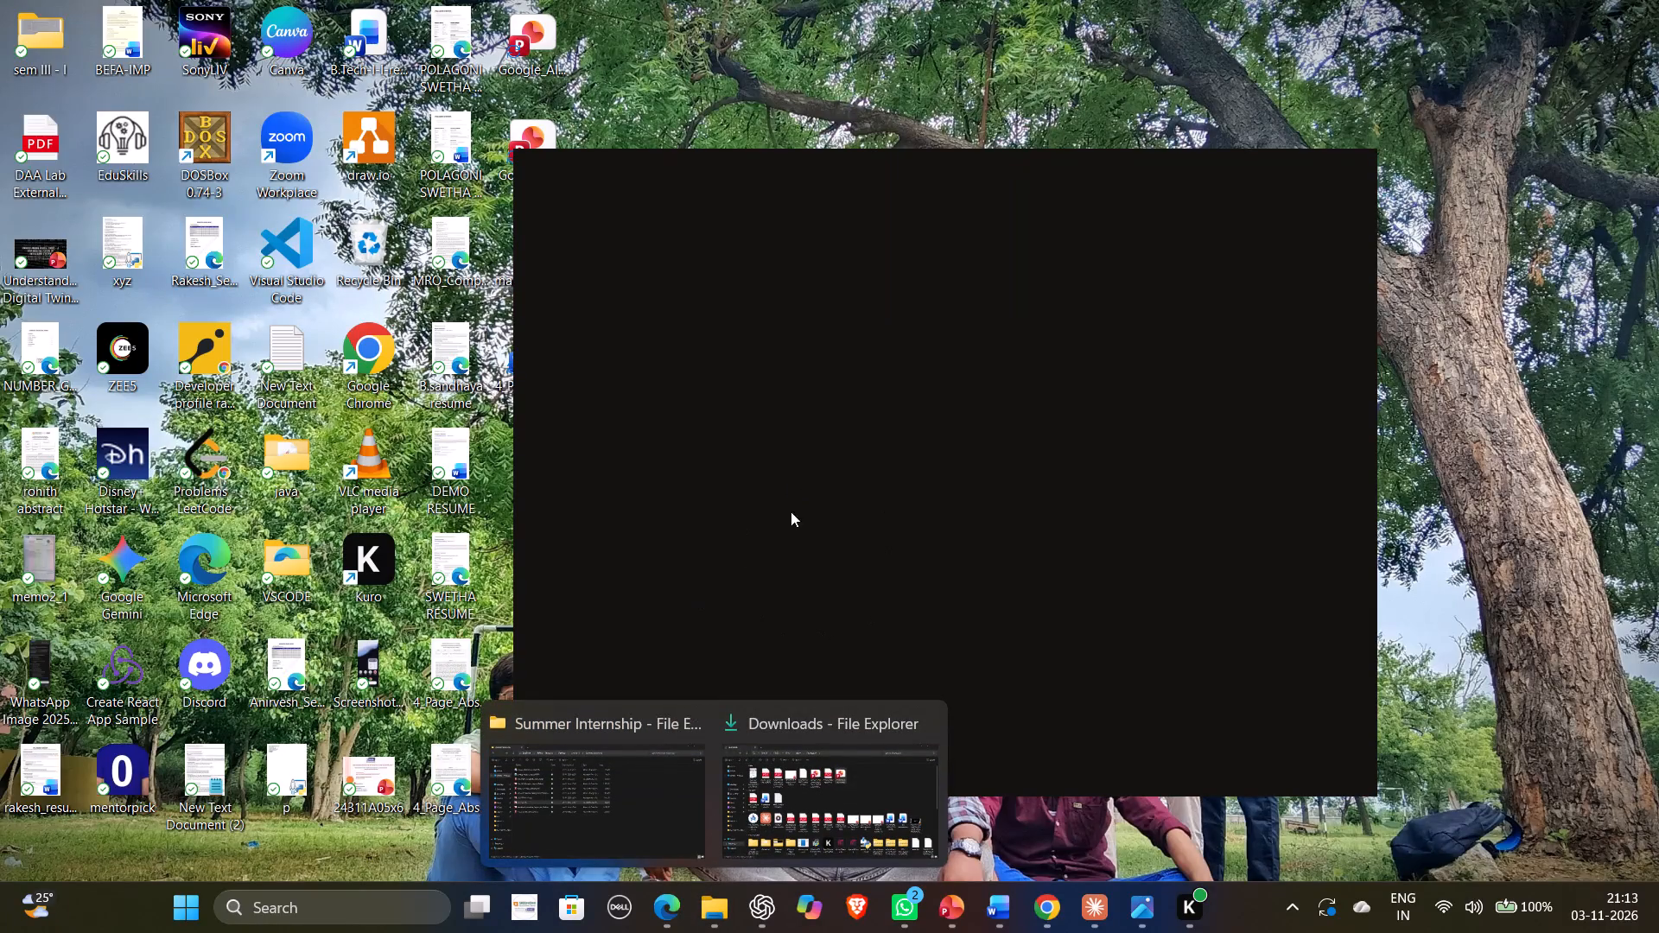
# Open the Word version of the four-page abstract ending in X6 from the Summer Internship folder and start saving a copy.
pyautogui.click(694, 791)
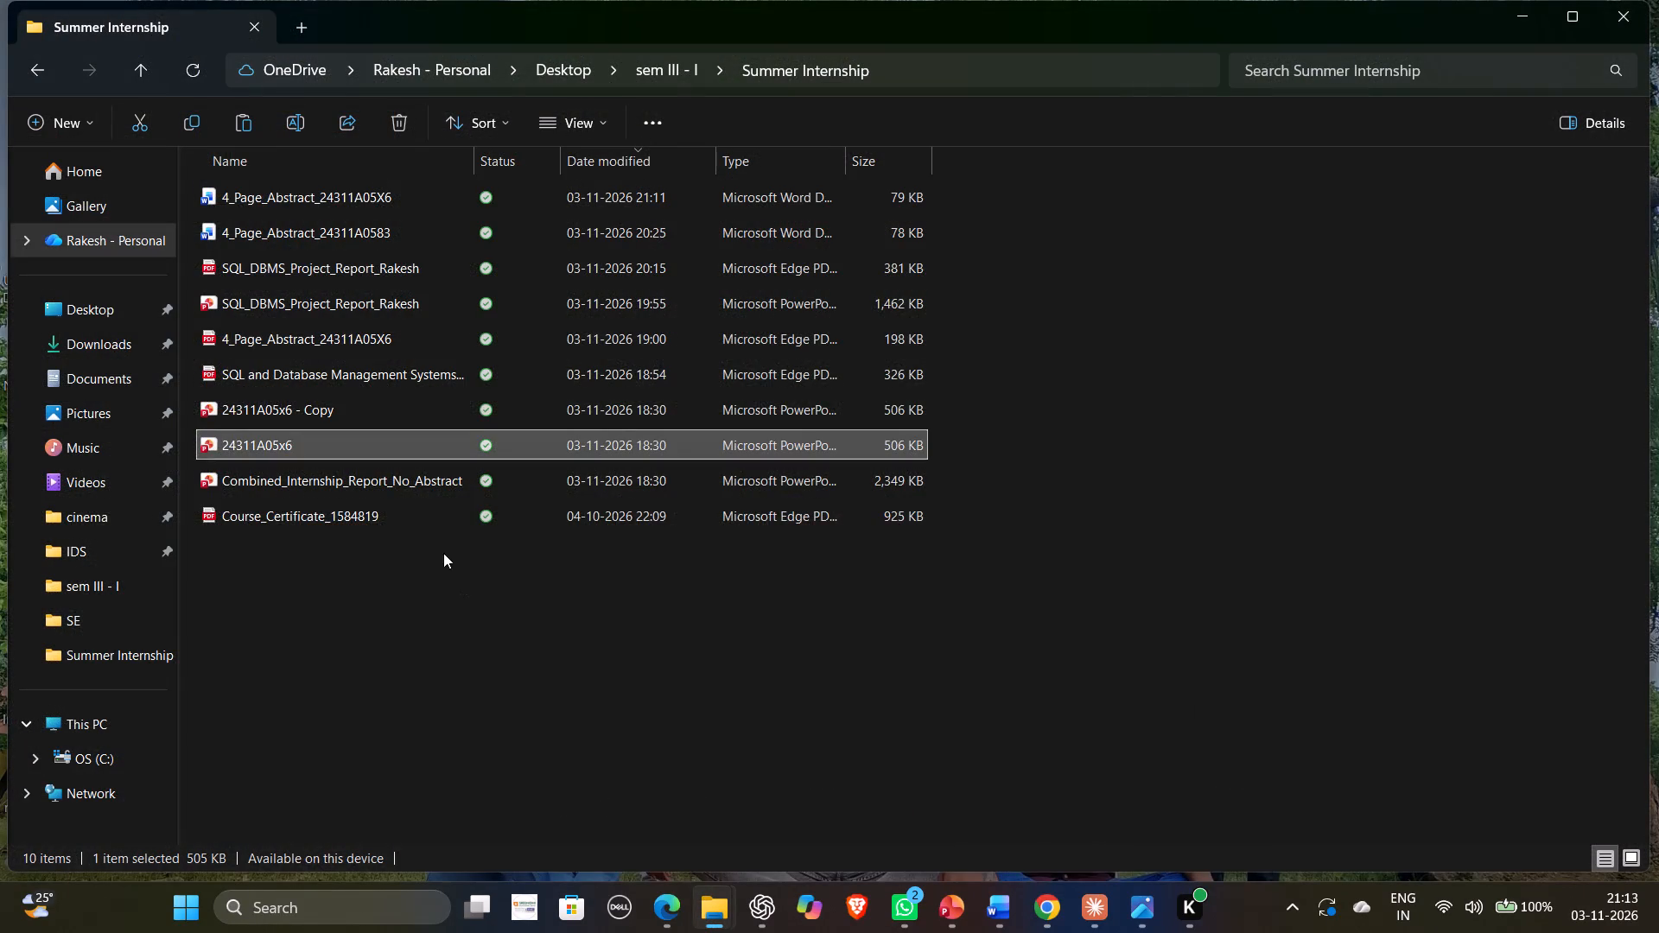
pyautogui.doubleClick(454, 199)
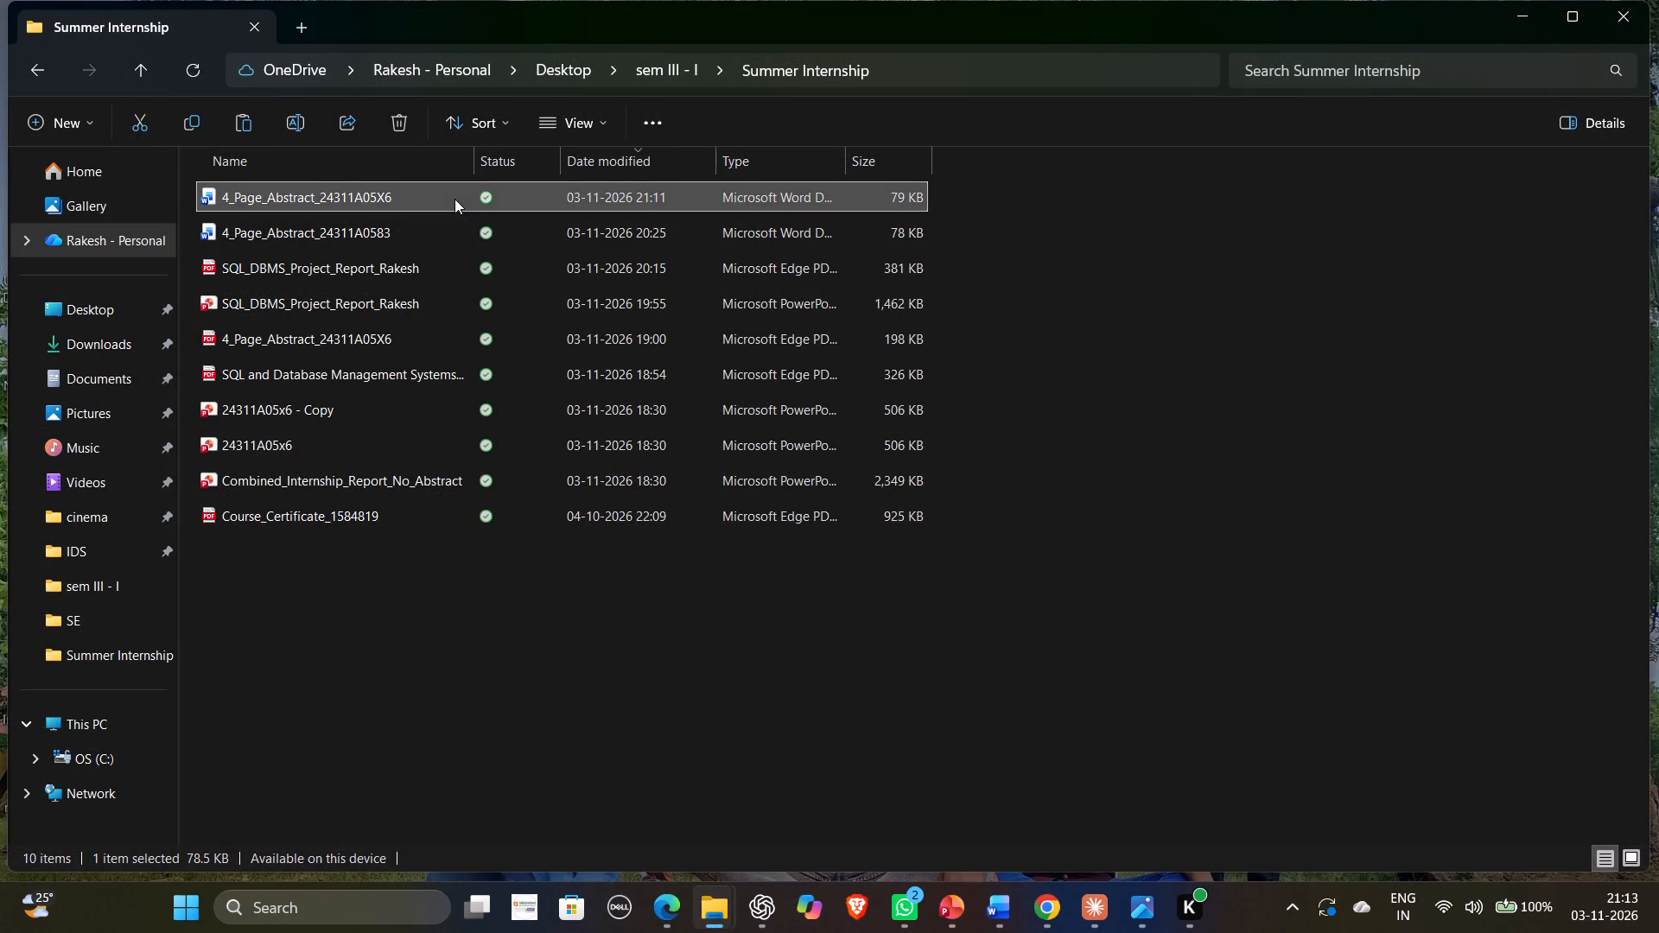
pyautogui.click(29, 68)
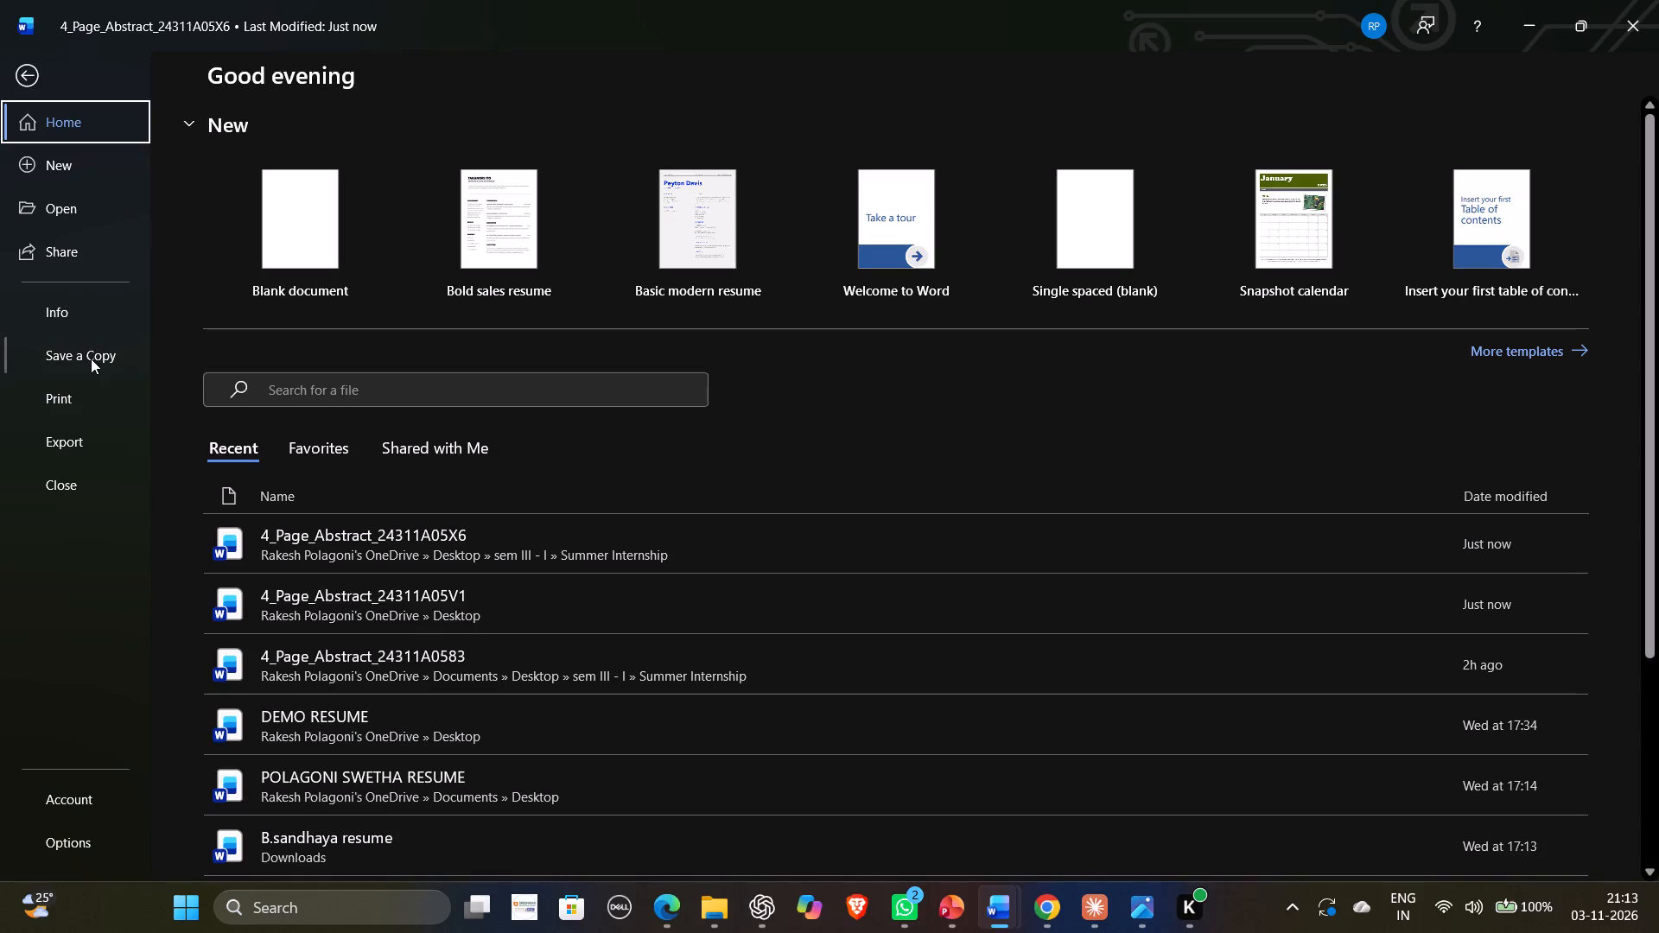
# Save a copy of the abstract ending in X6 as a PDF in this PC's Desktop folder, replacing the existing file of that name.
pyautogui.click(79, 360)
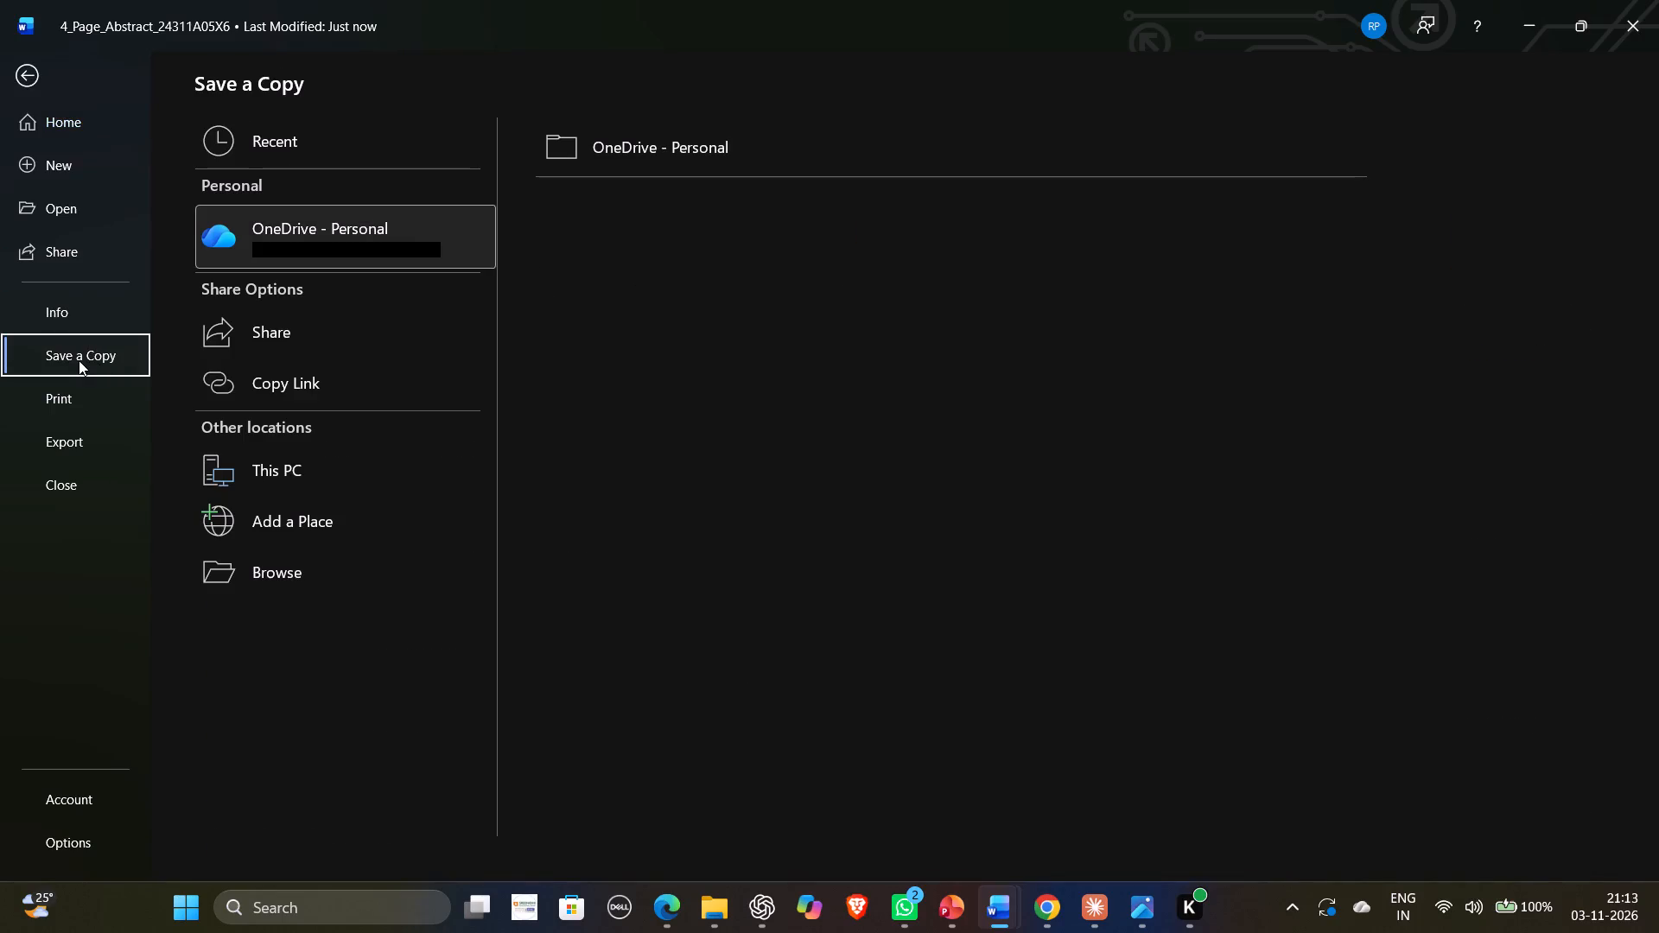
pyautogui.click(283, 448)
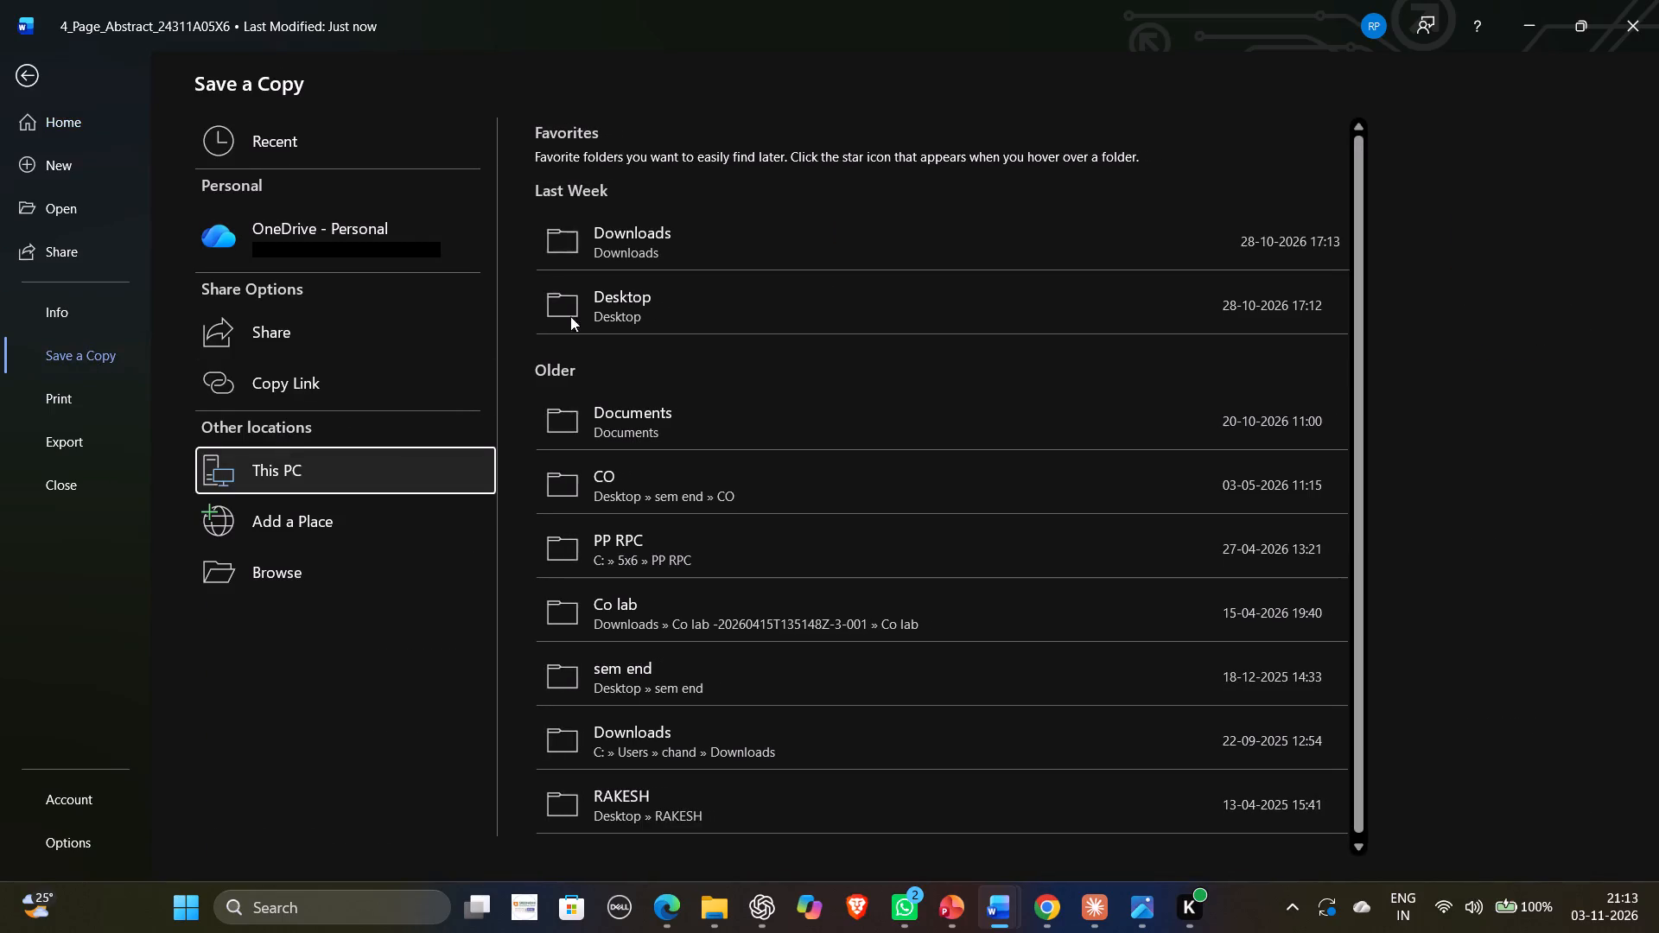
pyautogui.click(712, 303)
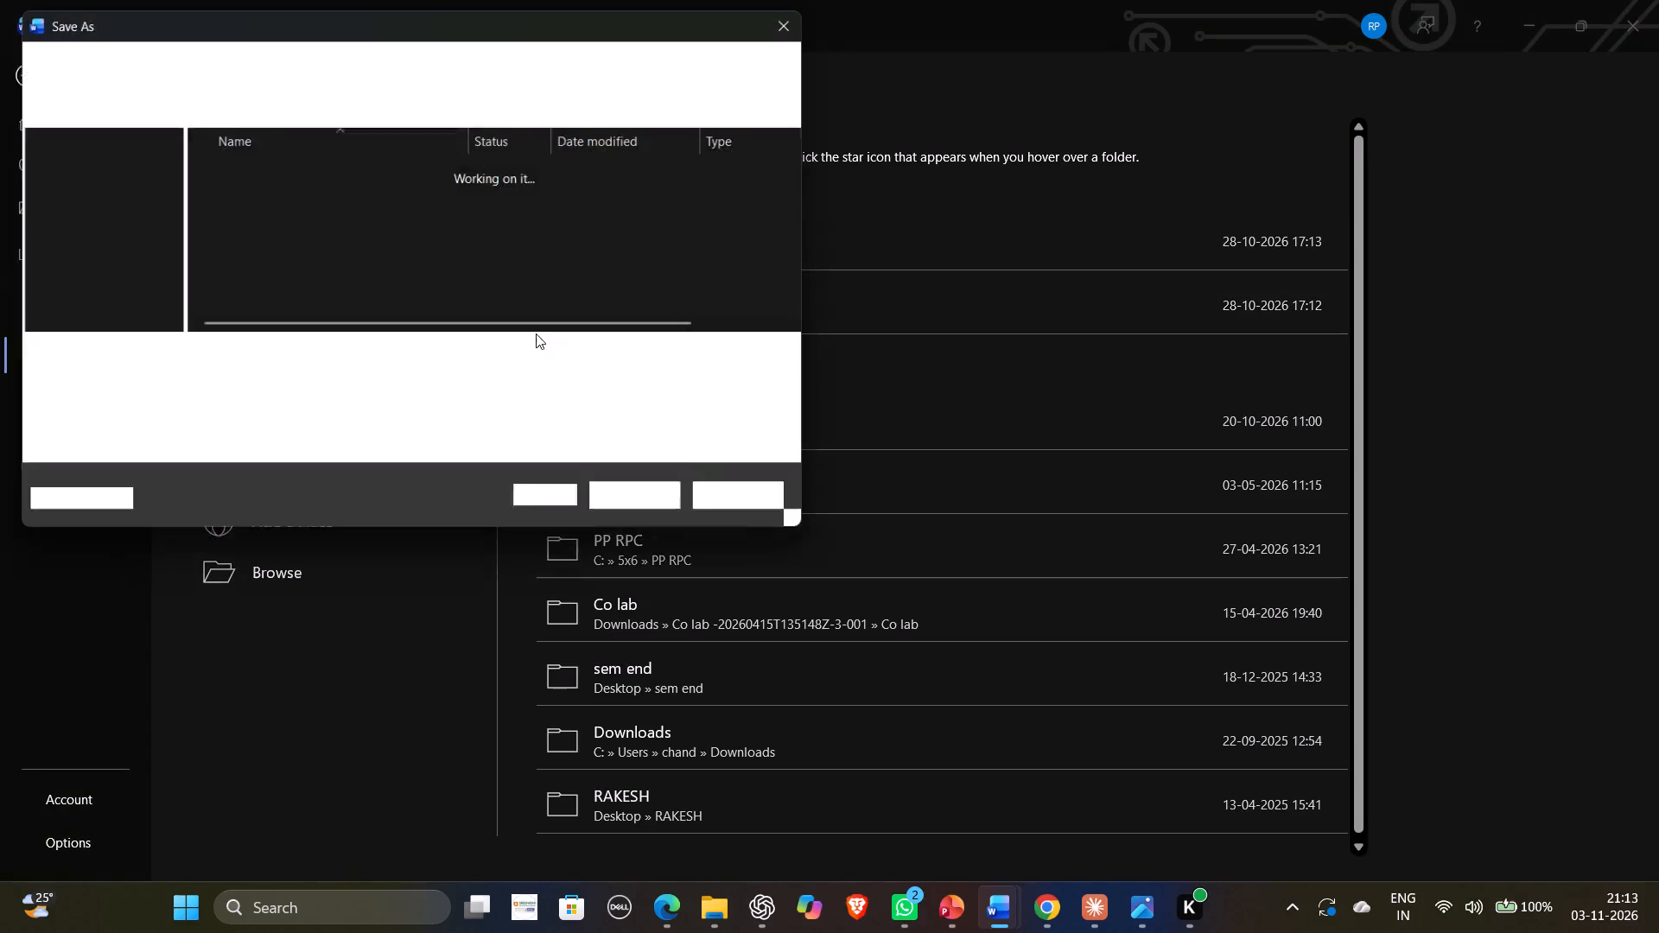
pyautogui.click(360, 382)
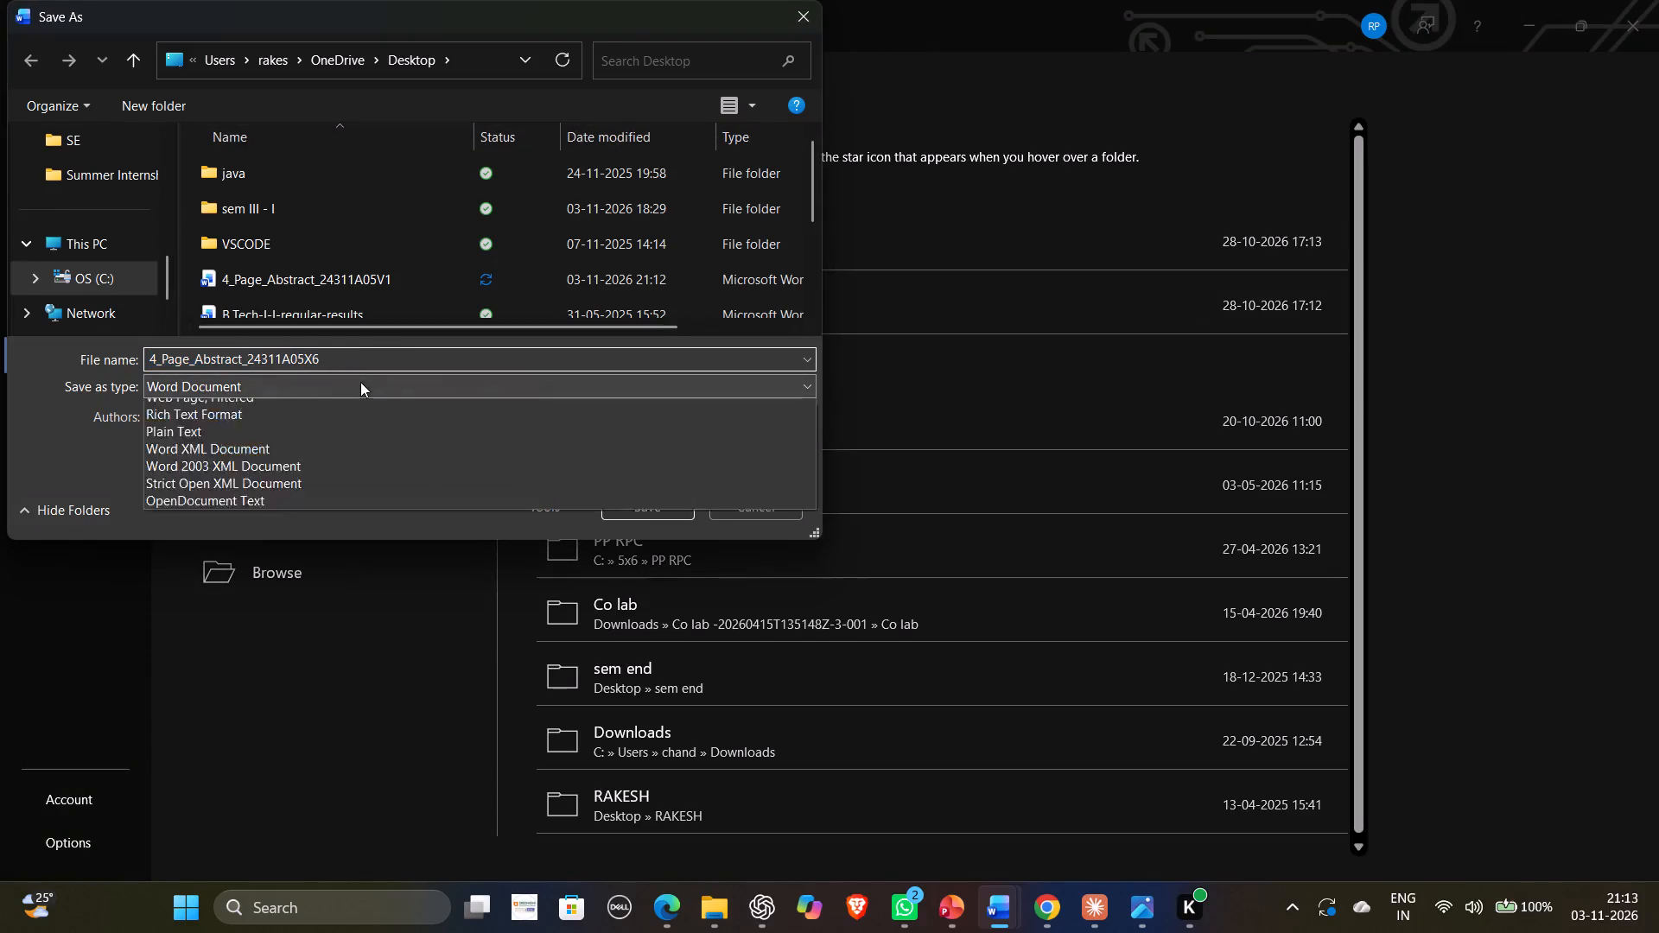
pyautogui.click(294, 511)
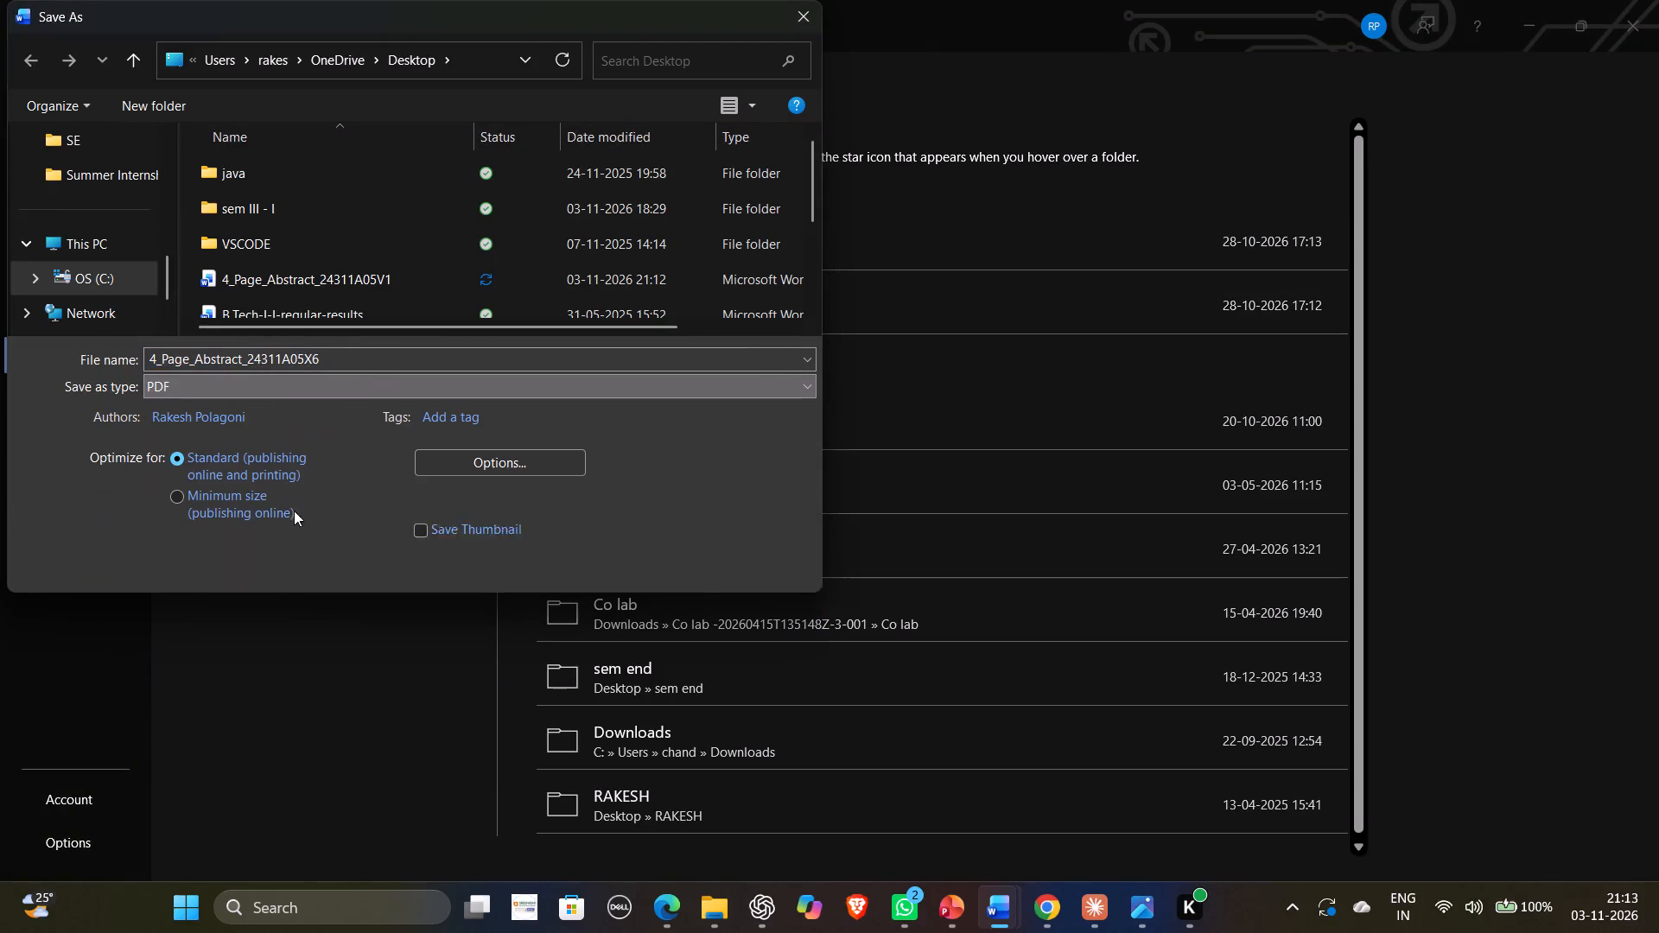
pyautogui.click(637, 563)
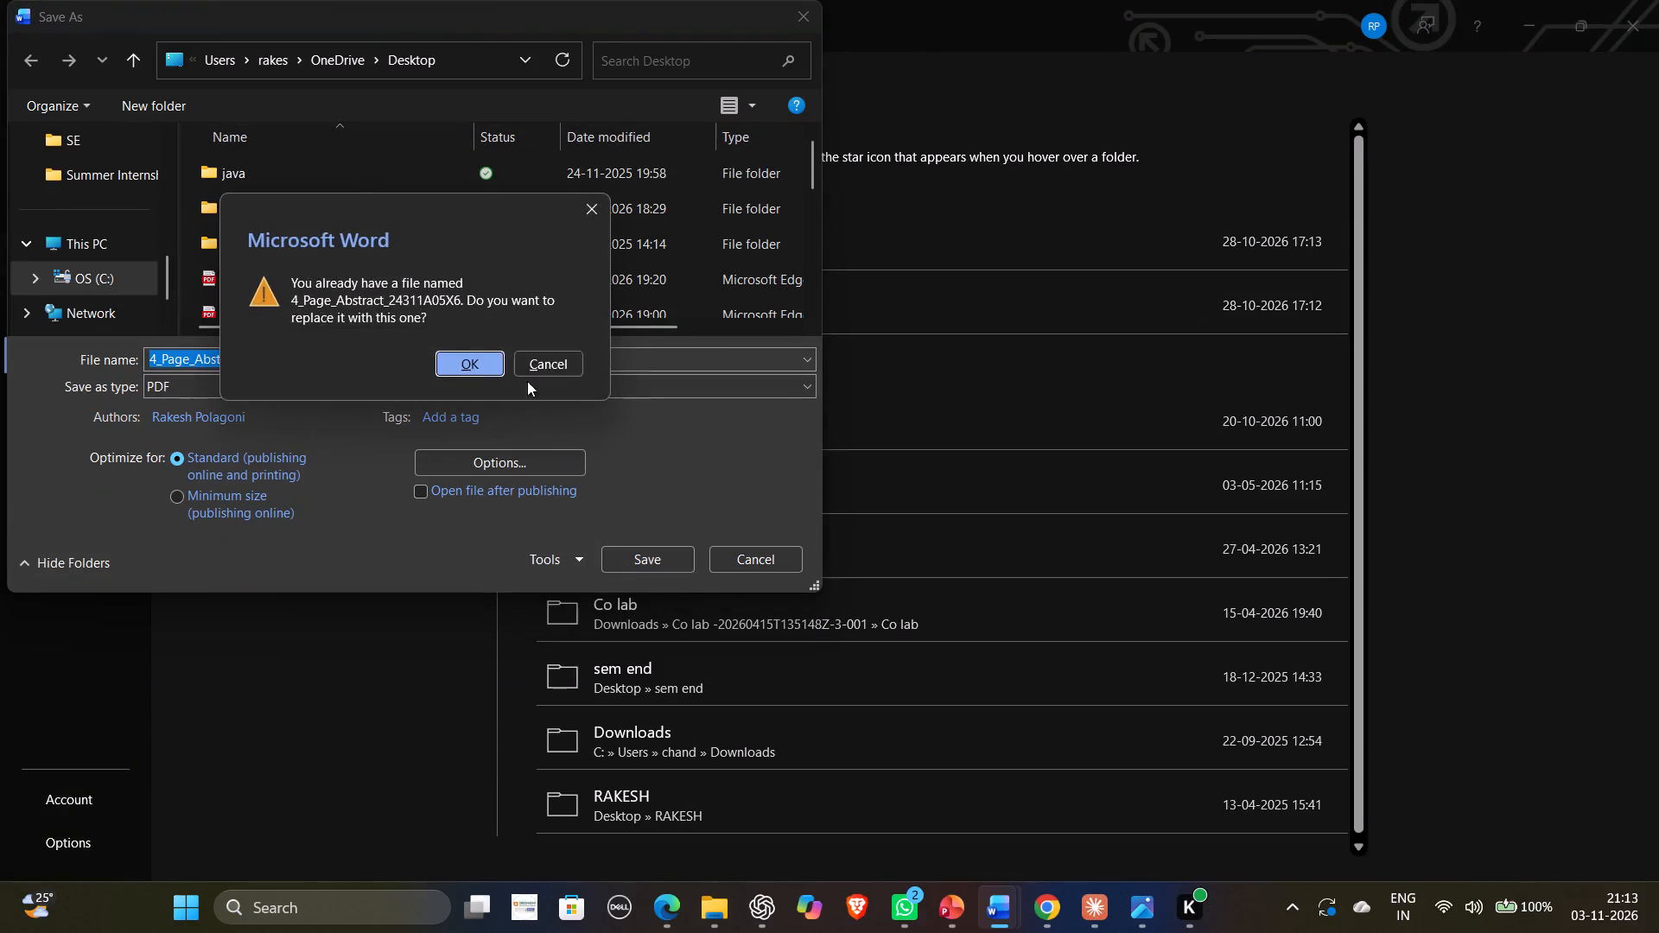
pyautogui.click(466, 359)
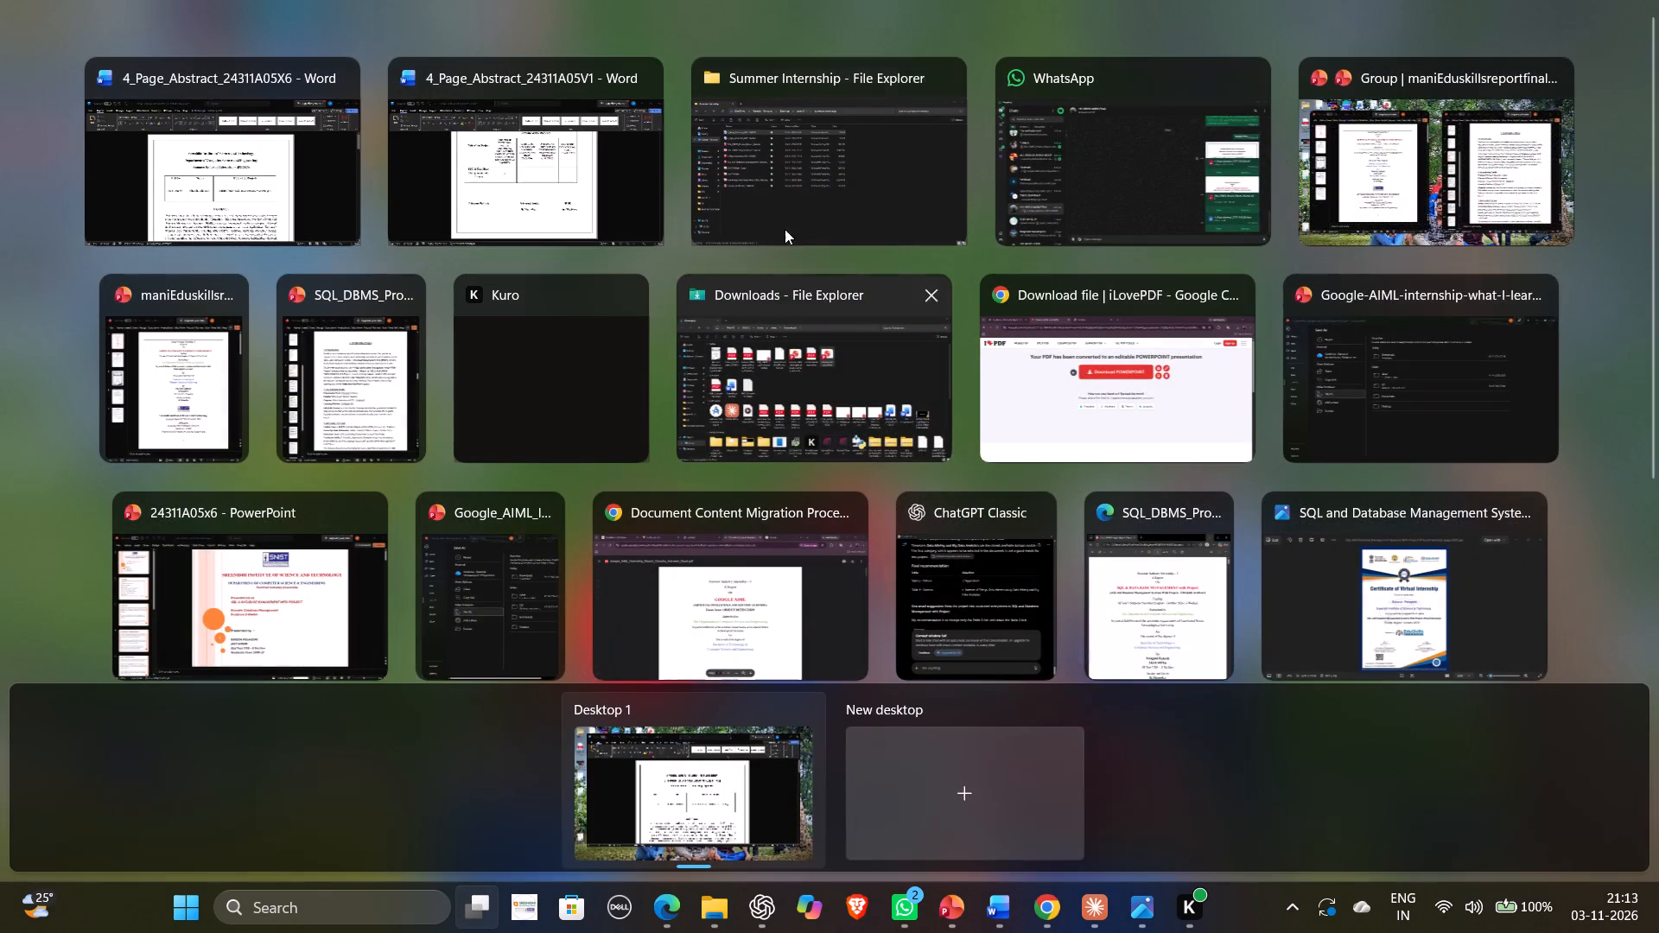
# Switch to the Summer Internship folder in File Explorer, refresh it, and copy the four-page abstract PDF.
pyautogui.click(803, 193)
pyautogui.click(527, 651)
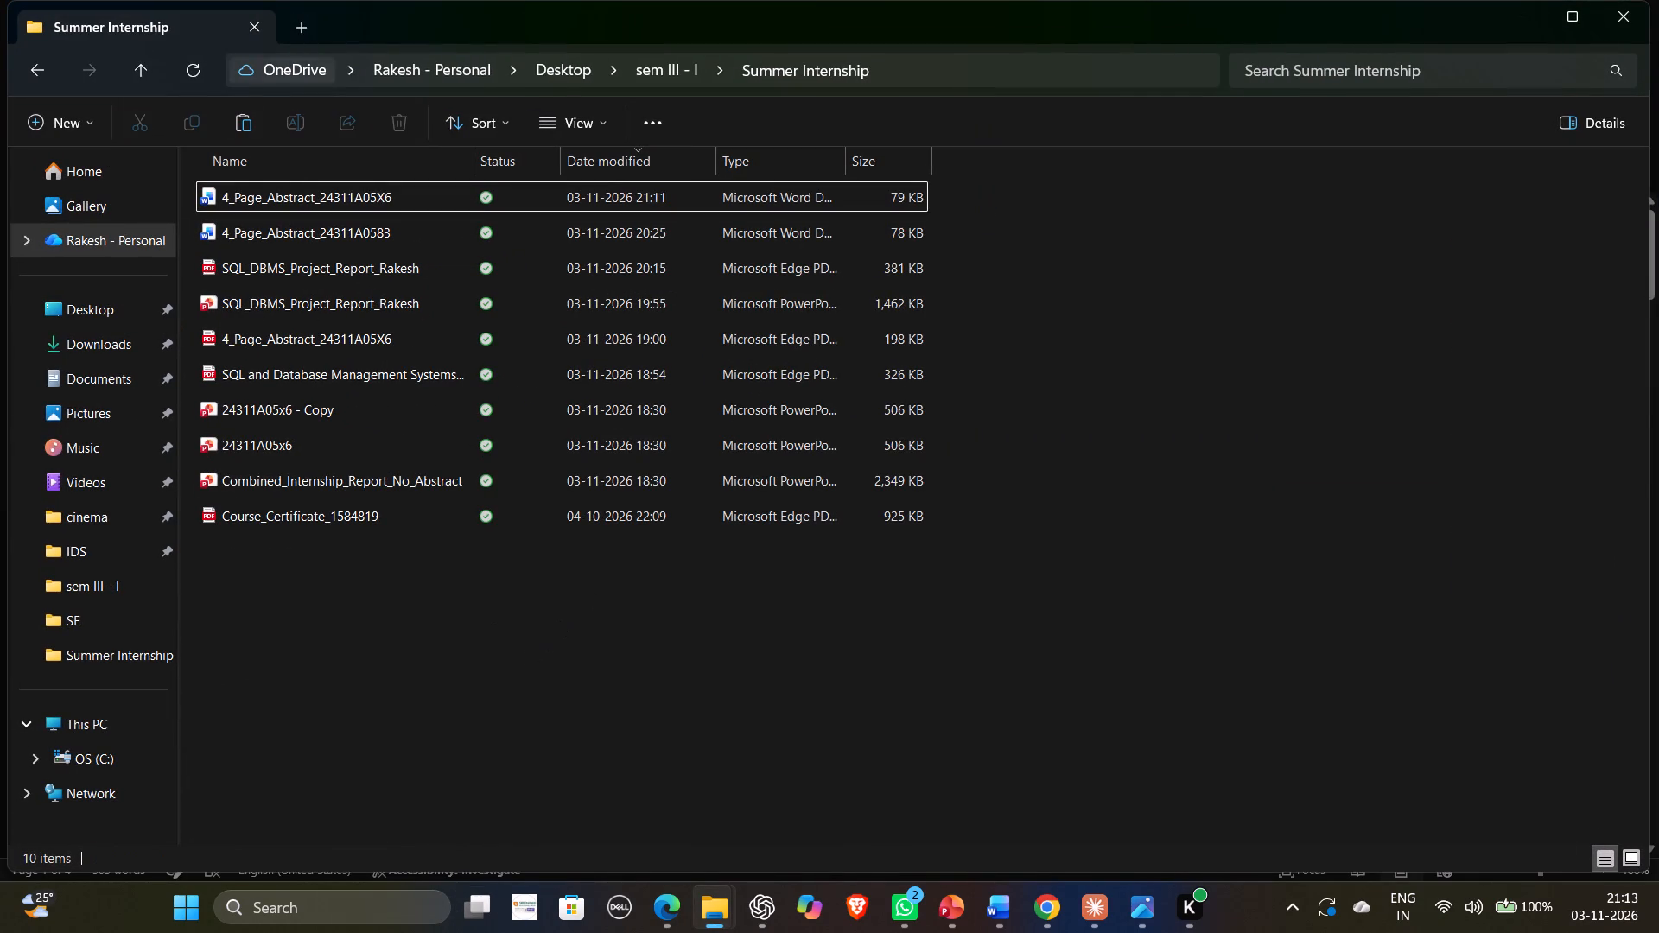
pyautogui.click(183, 69)
pyautogui.tripleClick(183, 69)
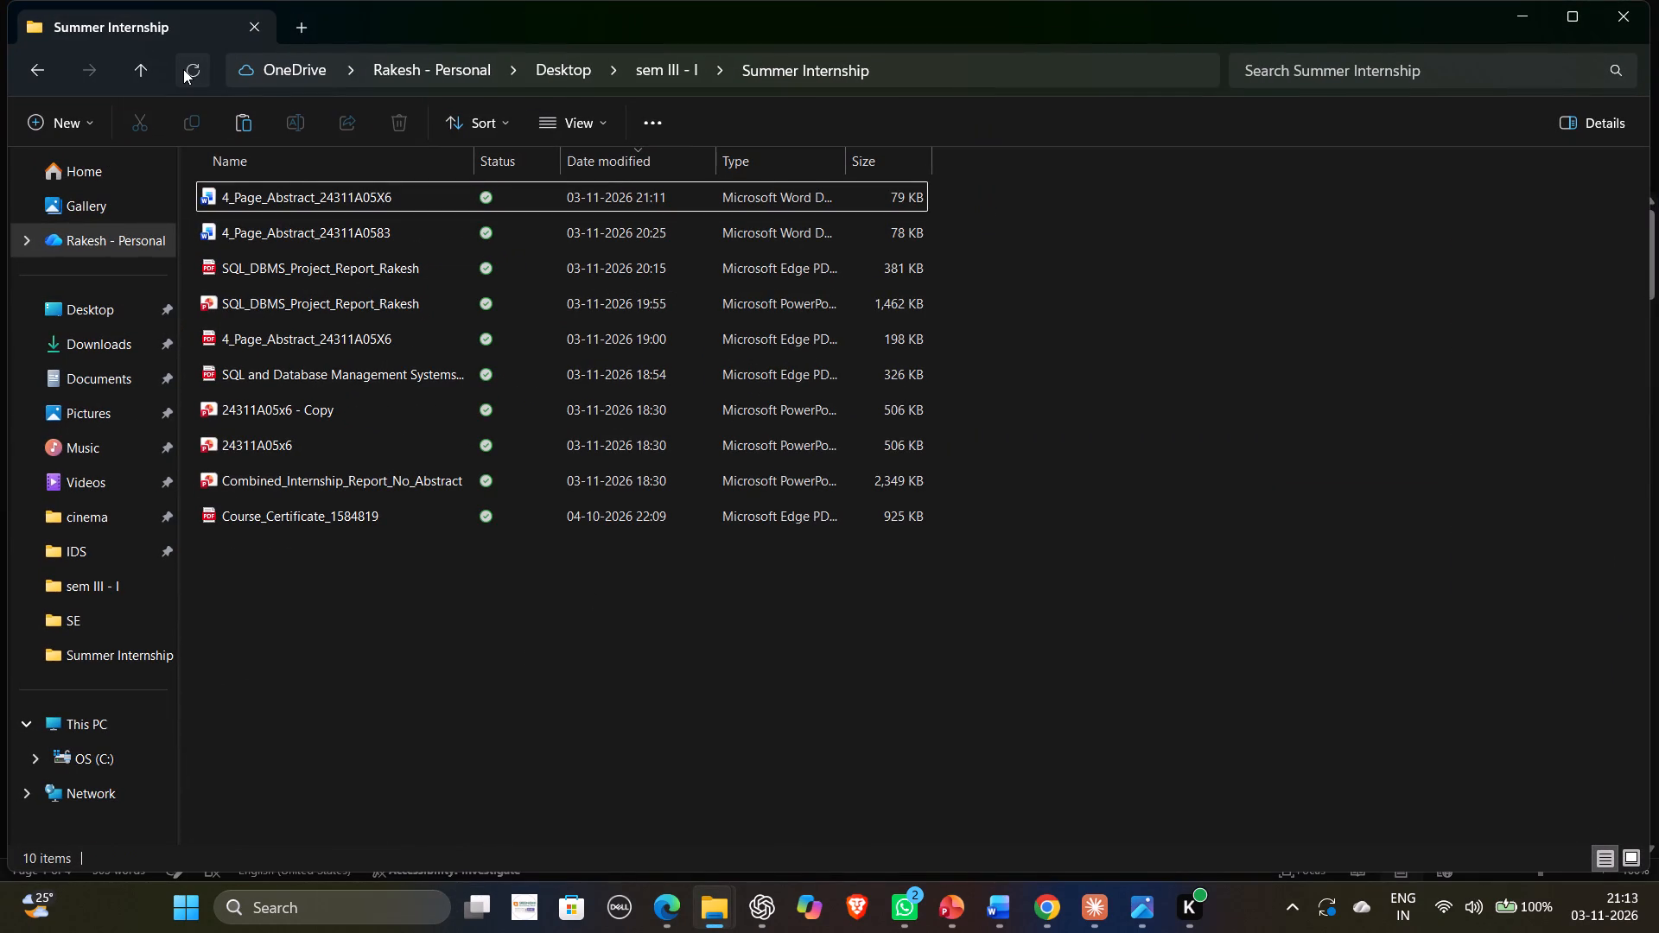
pyautogui.tripleClick(183, 69)
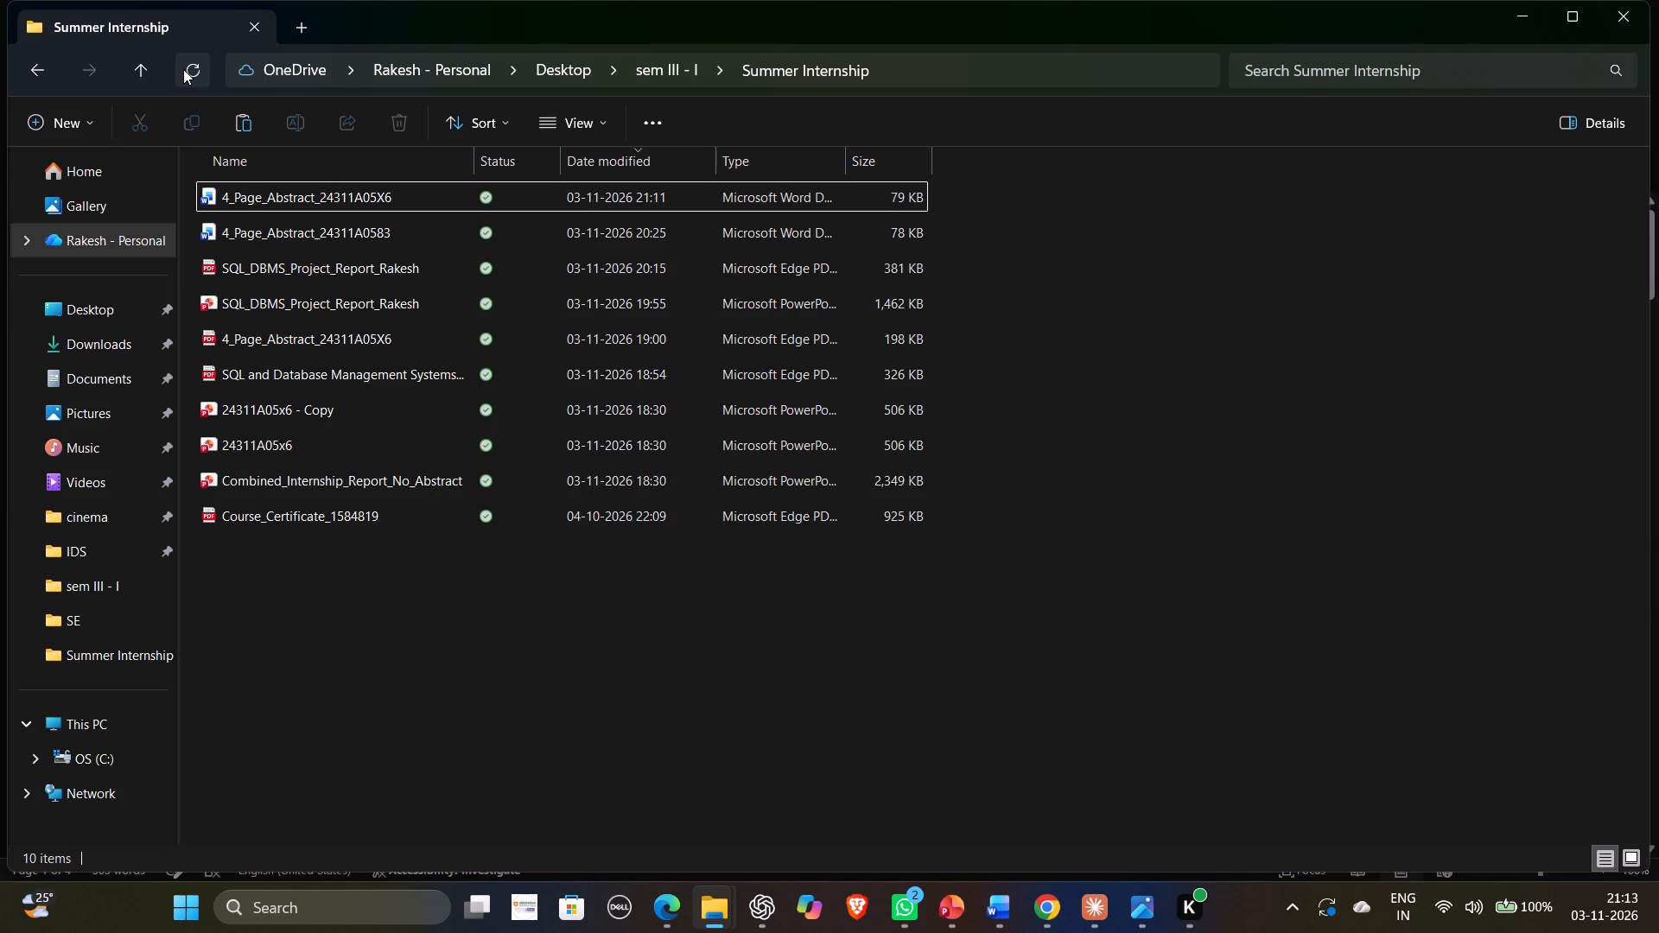
pyautogui.click(419, 633)
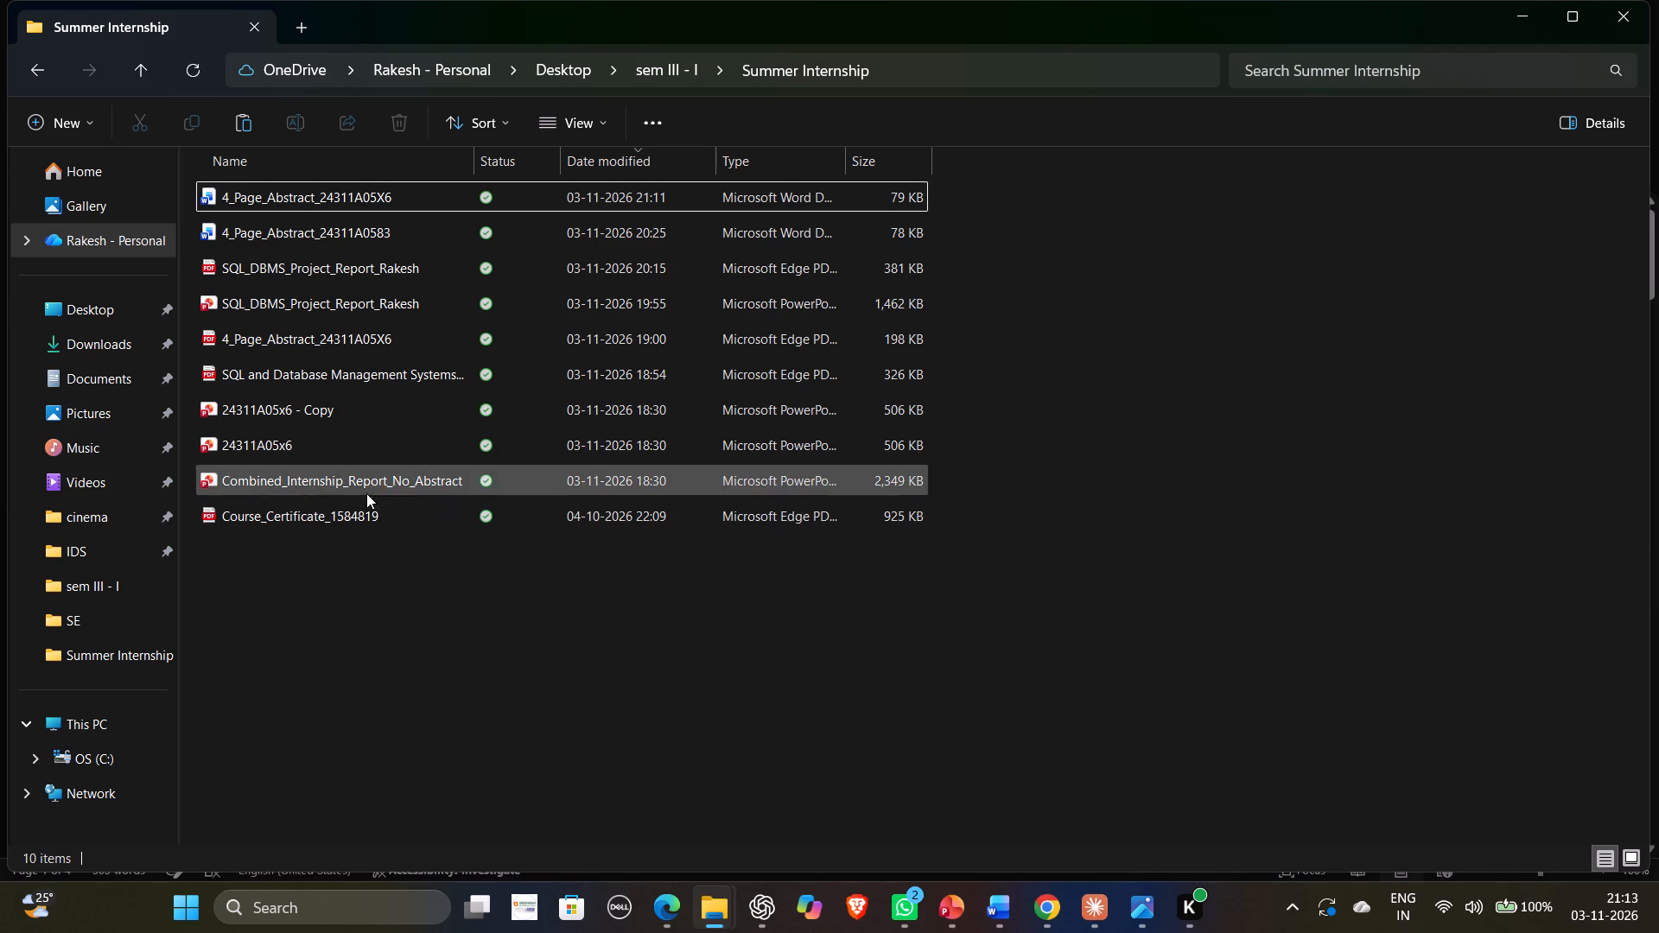
pyautogui.click(408, 333)
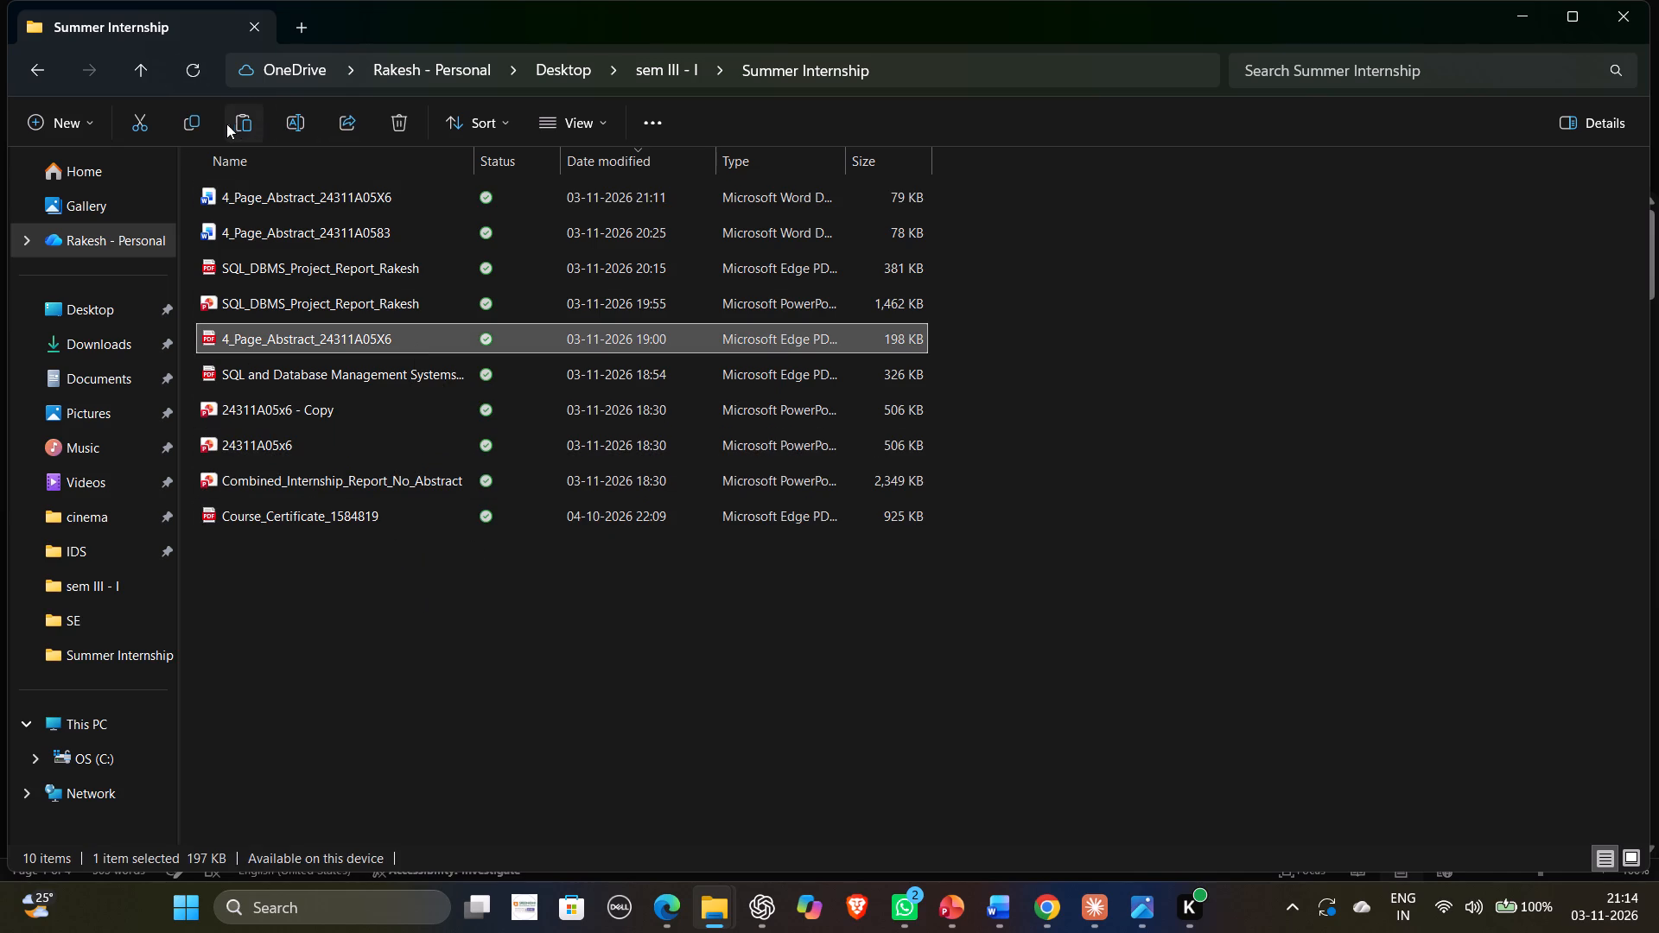
pyautogui.click(184, 136)
pyautogui.click(1031, 910)
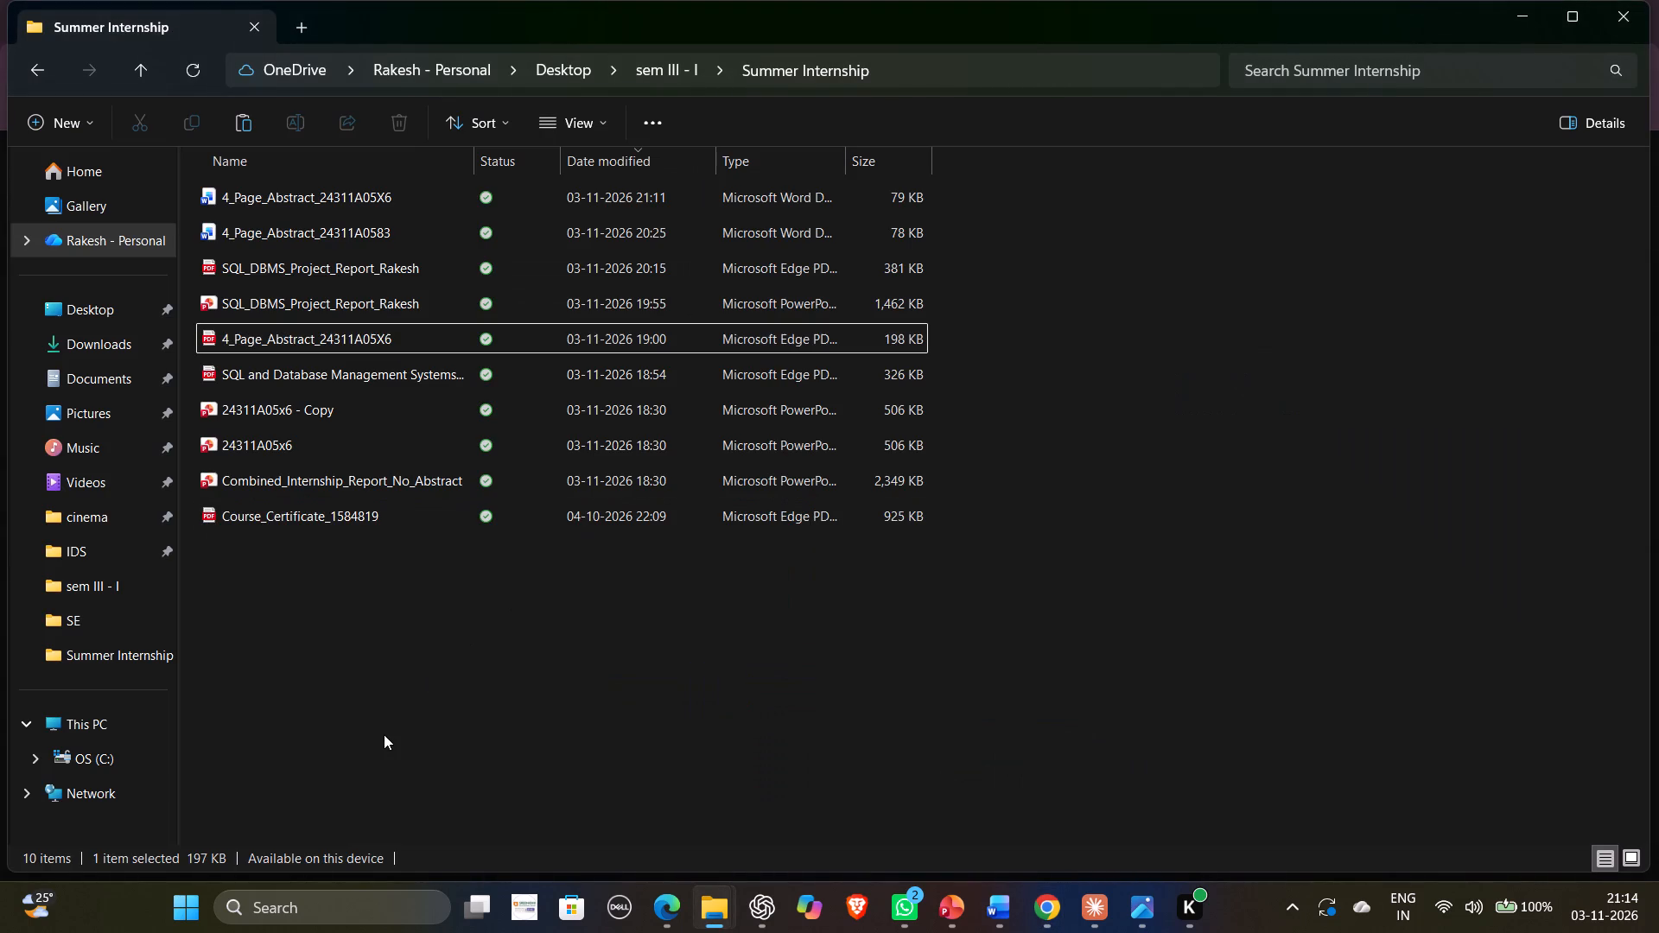
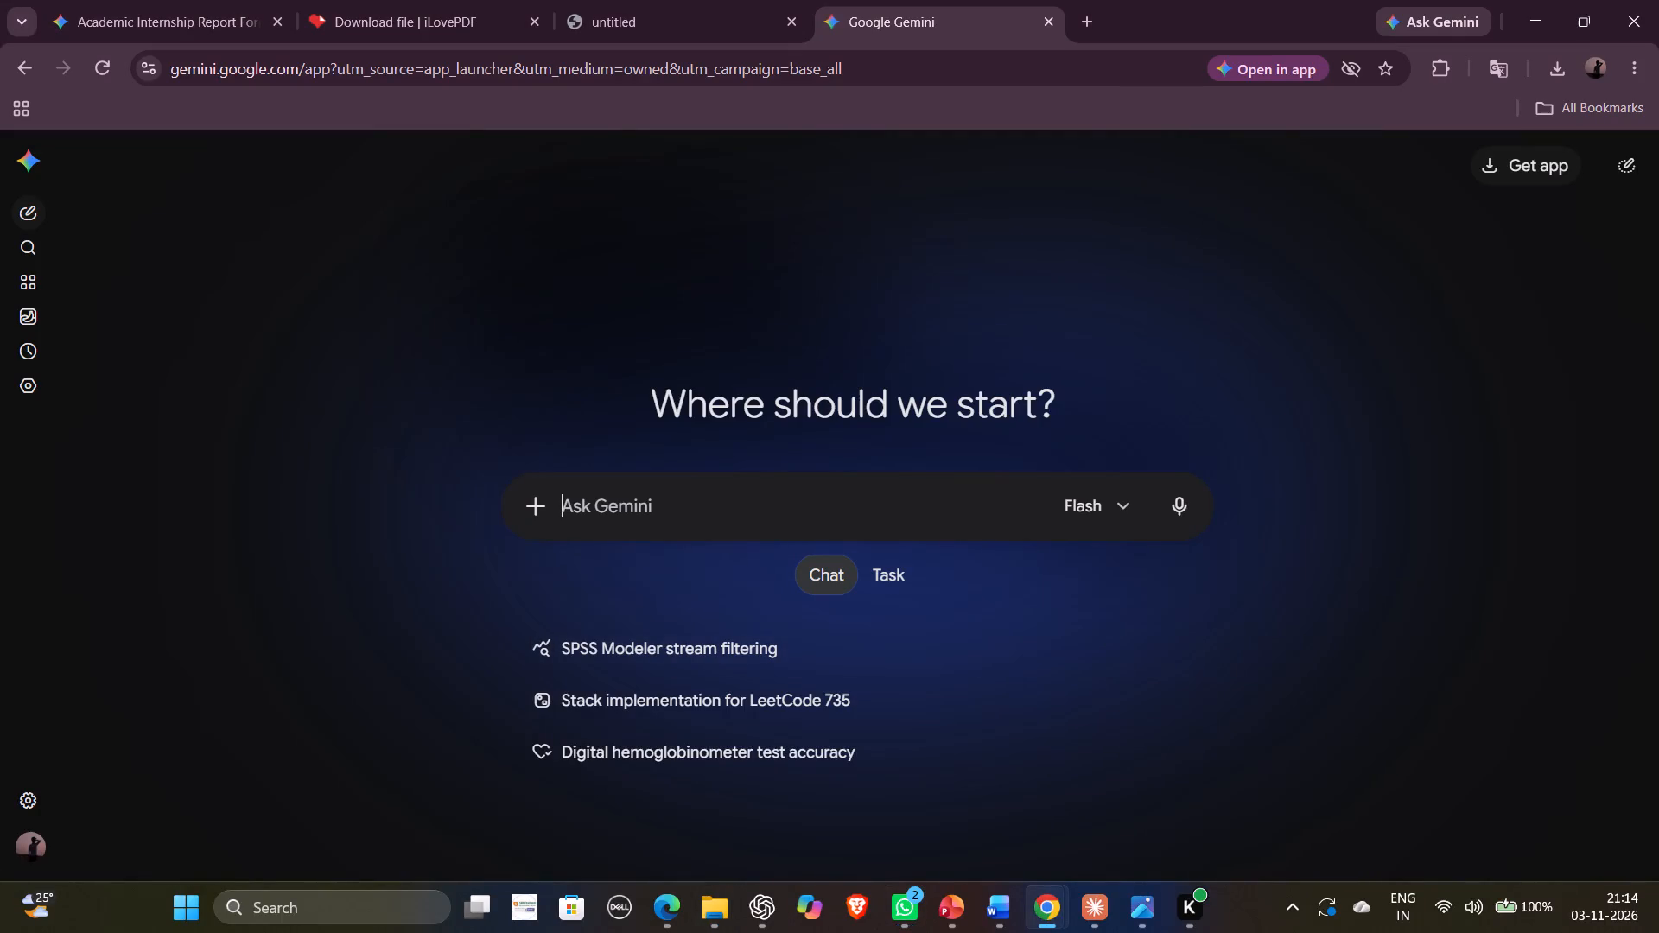
# Search the web in a new tab for "merger 2 pdfs continuously free" and open Adobe's free Merge PDFs tool.
pyautogui.click(790, 506)
pyautogui.click(1071, 10)
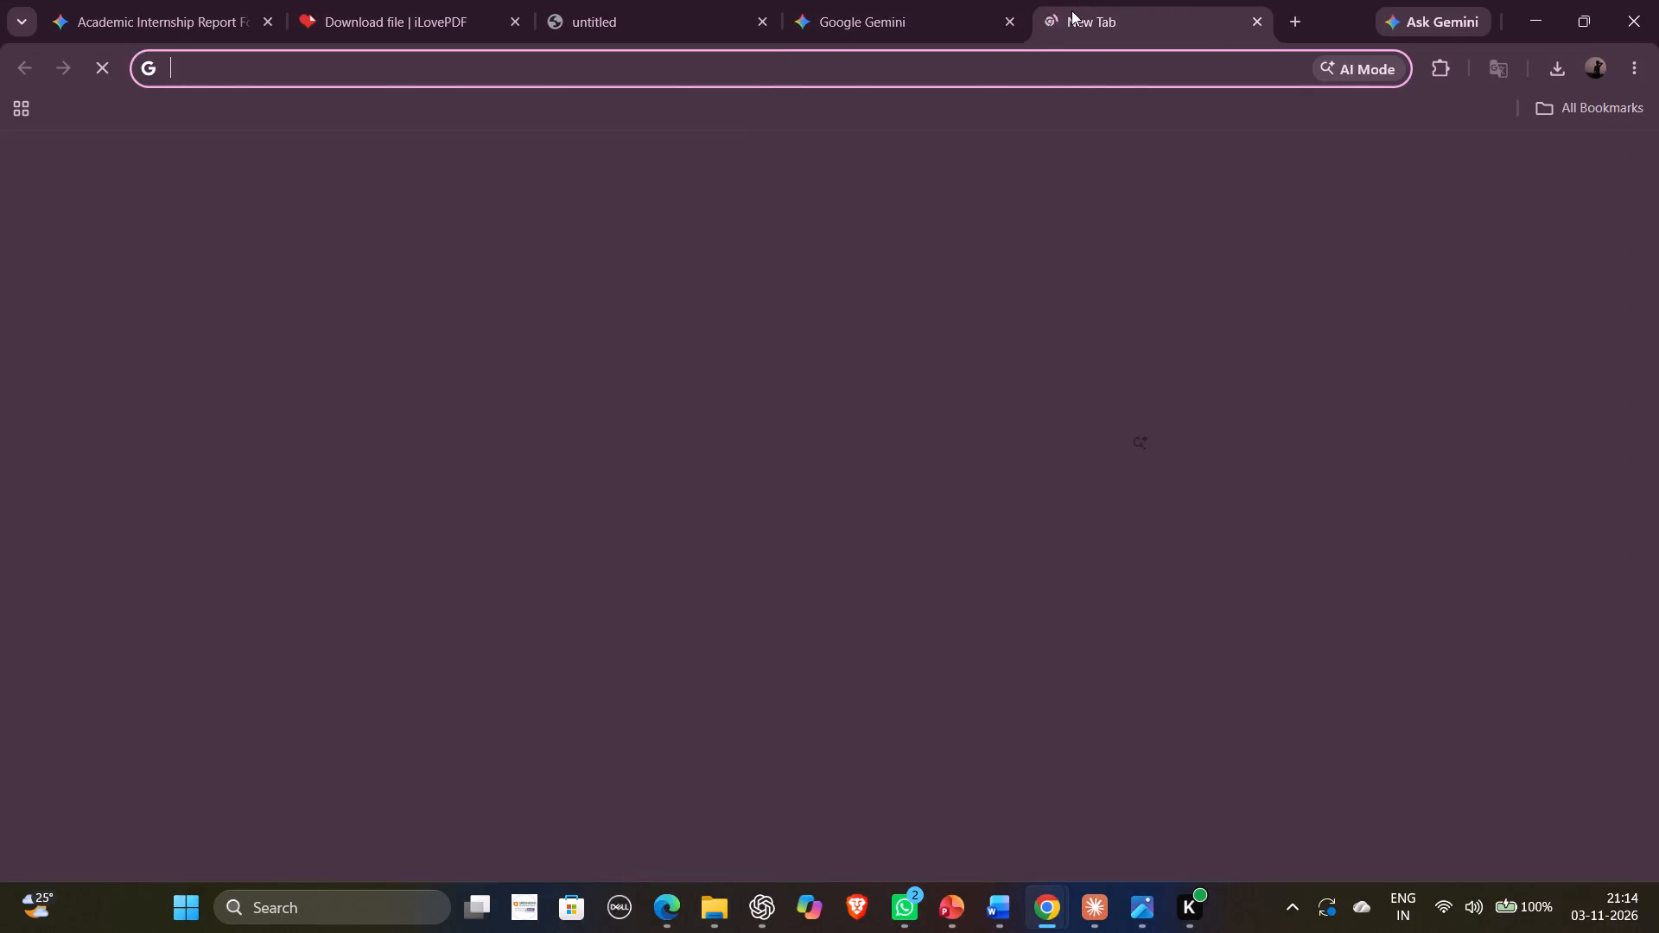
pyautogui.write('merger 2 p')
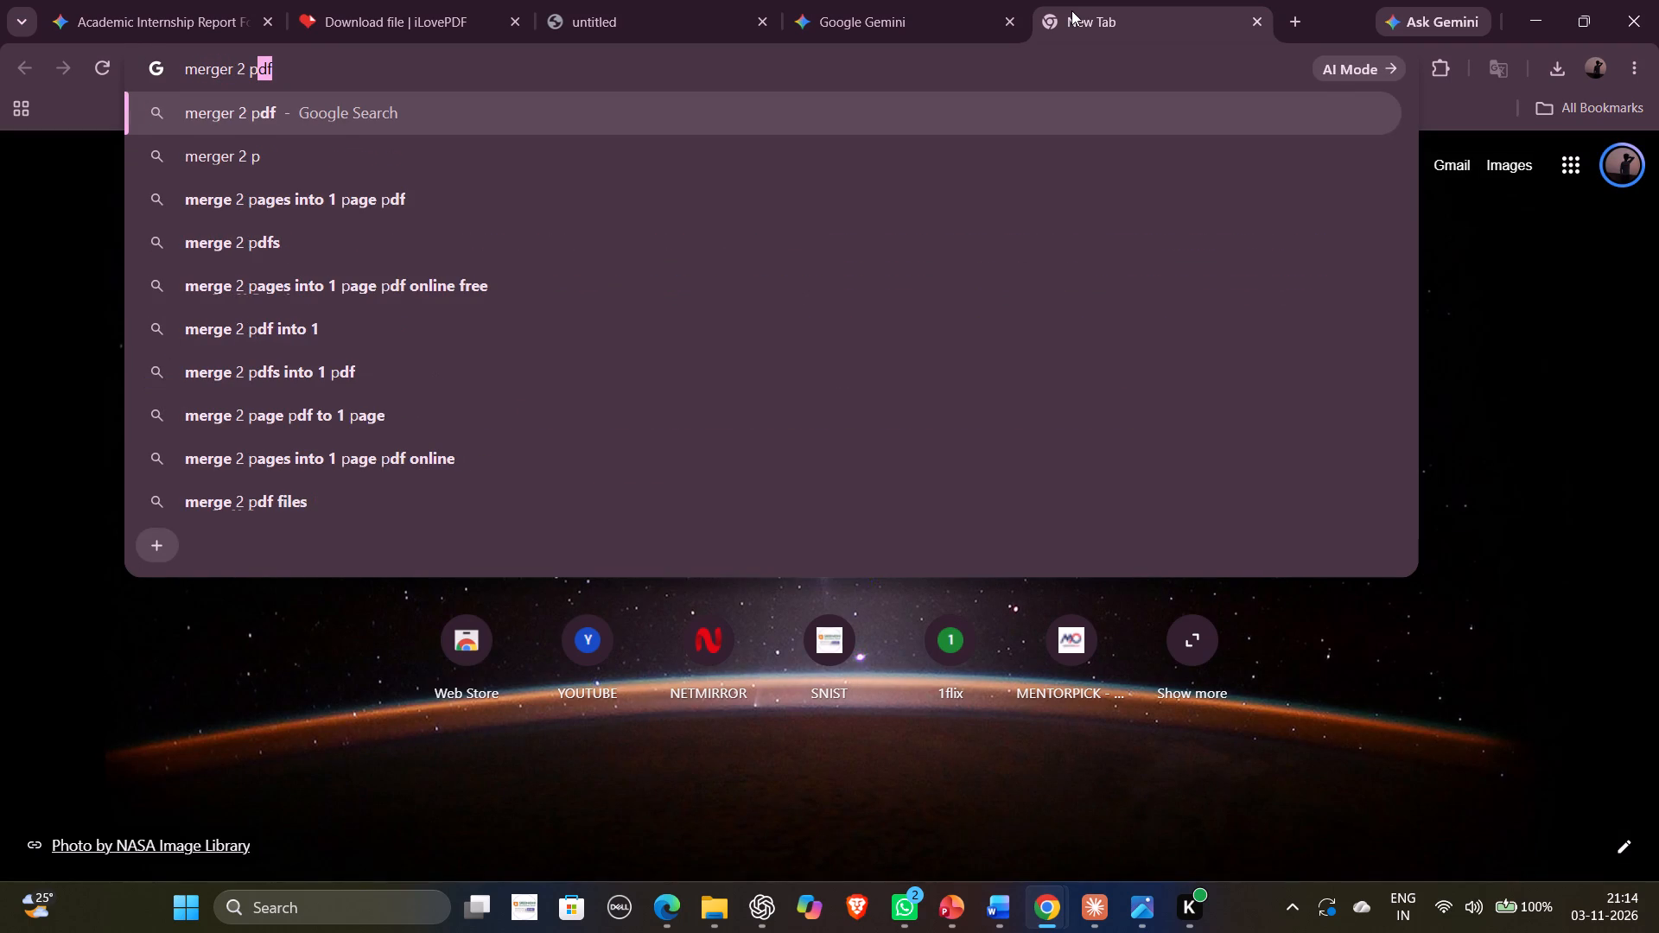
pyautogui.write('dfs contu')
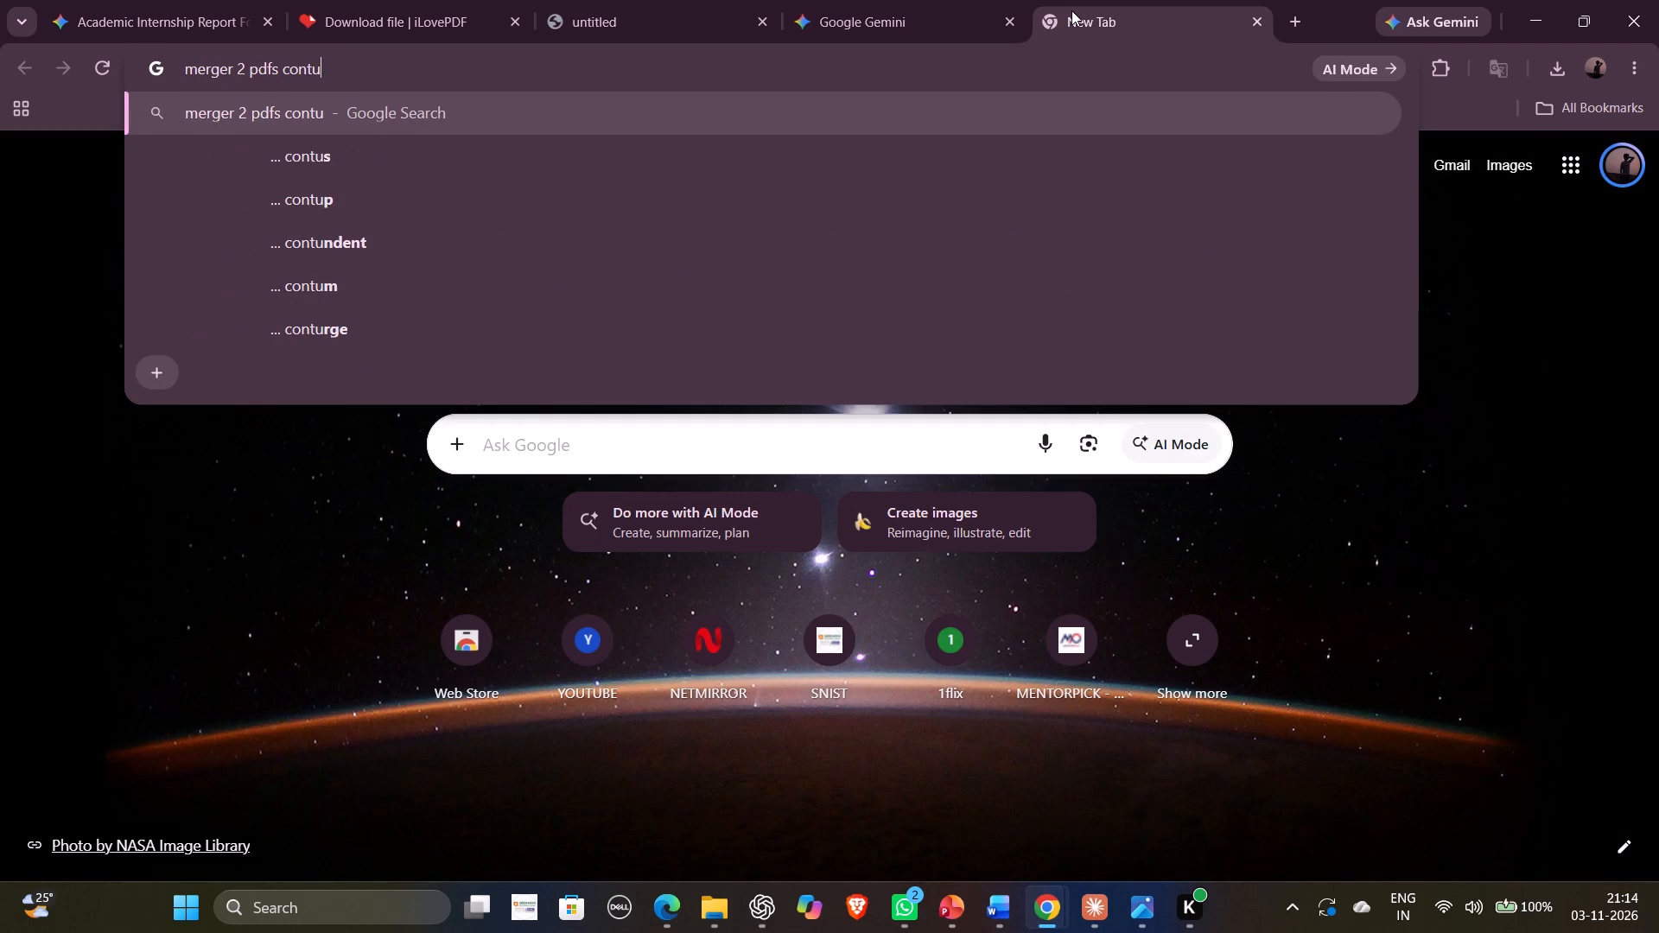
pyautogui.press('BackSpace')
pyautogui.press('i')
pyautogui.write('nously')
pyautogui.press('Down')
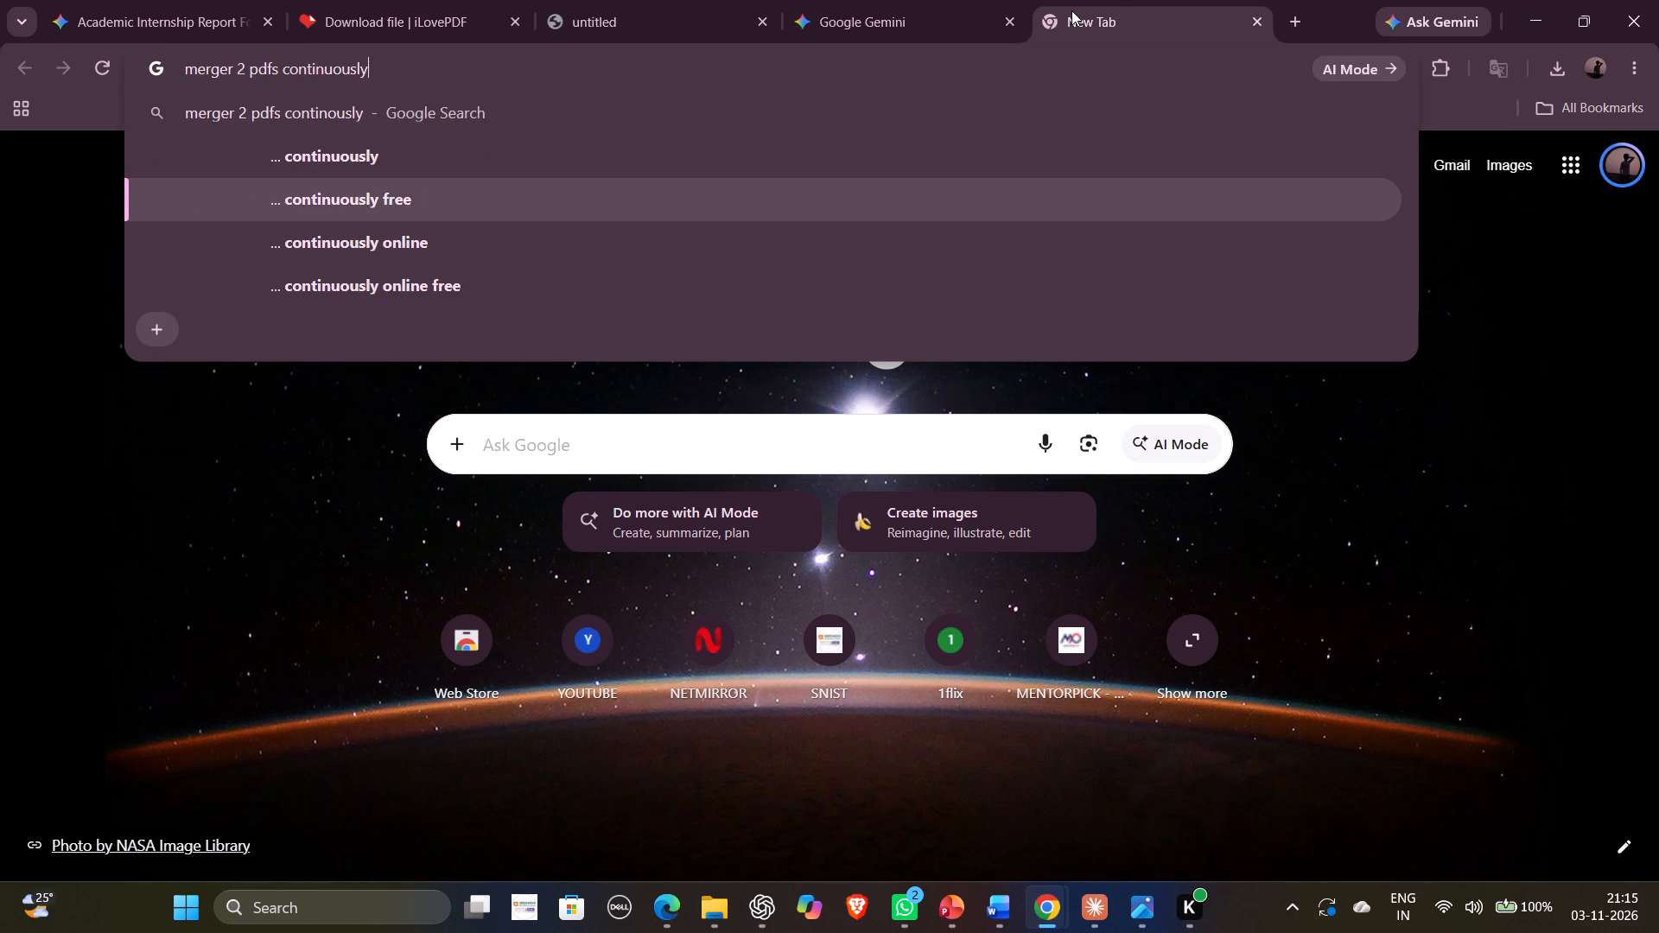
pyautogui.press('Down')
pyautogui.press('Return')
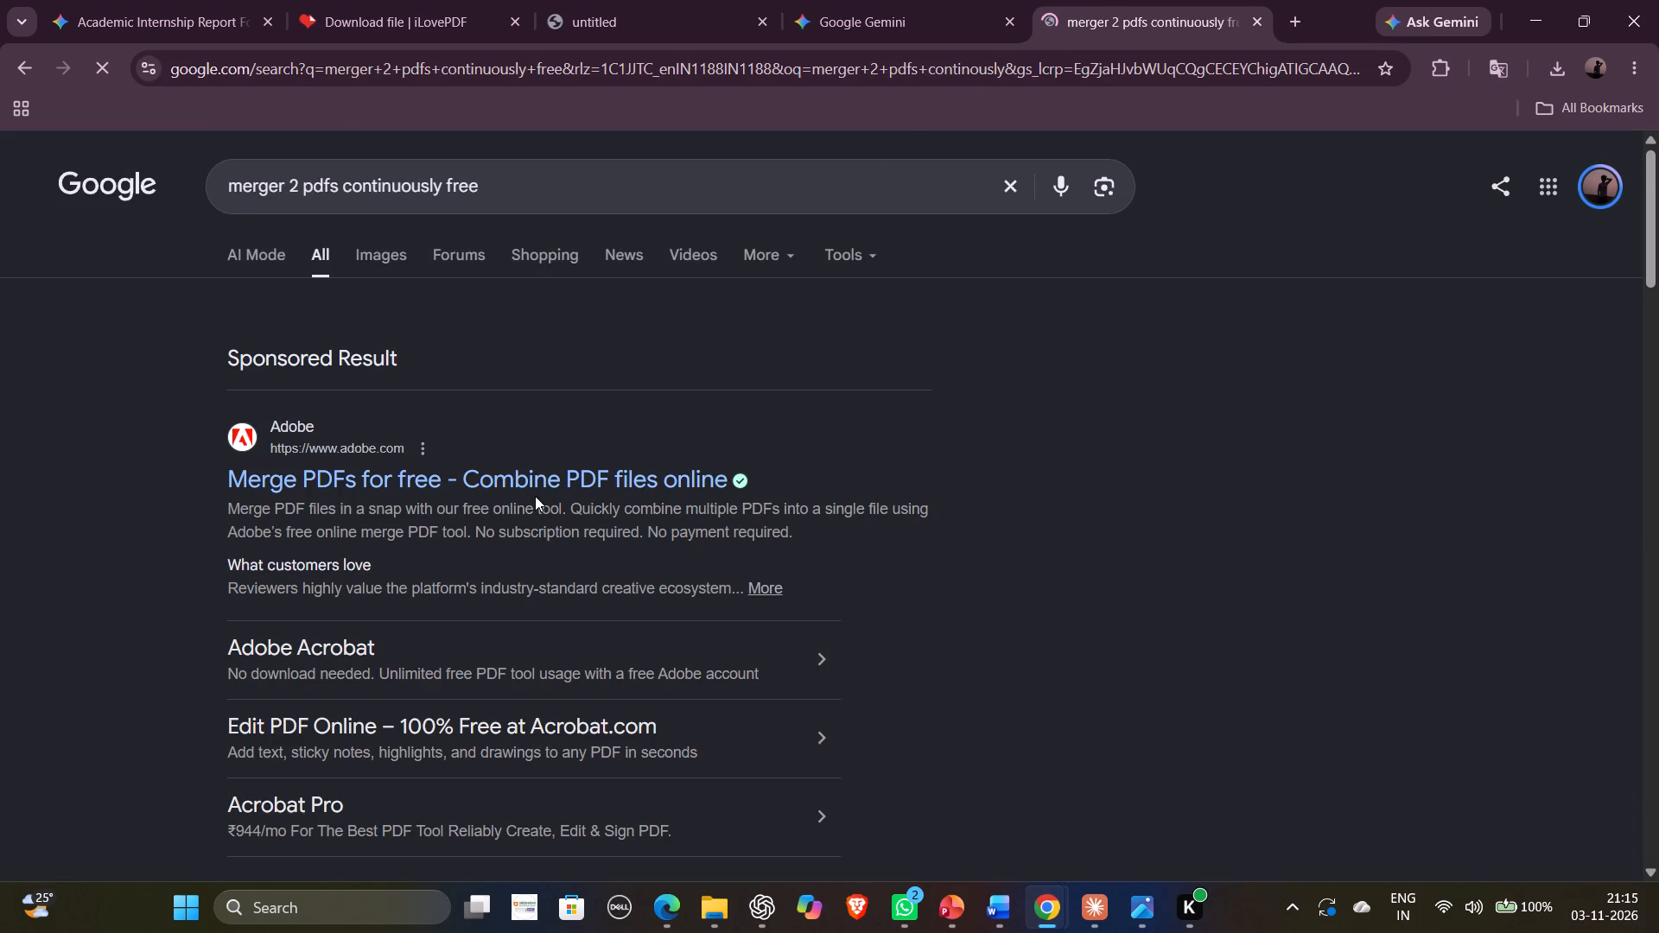
pyautogui.click(588, 471)
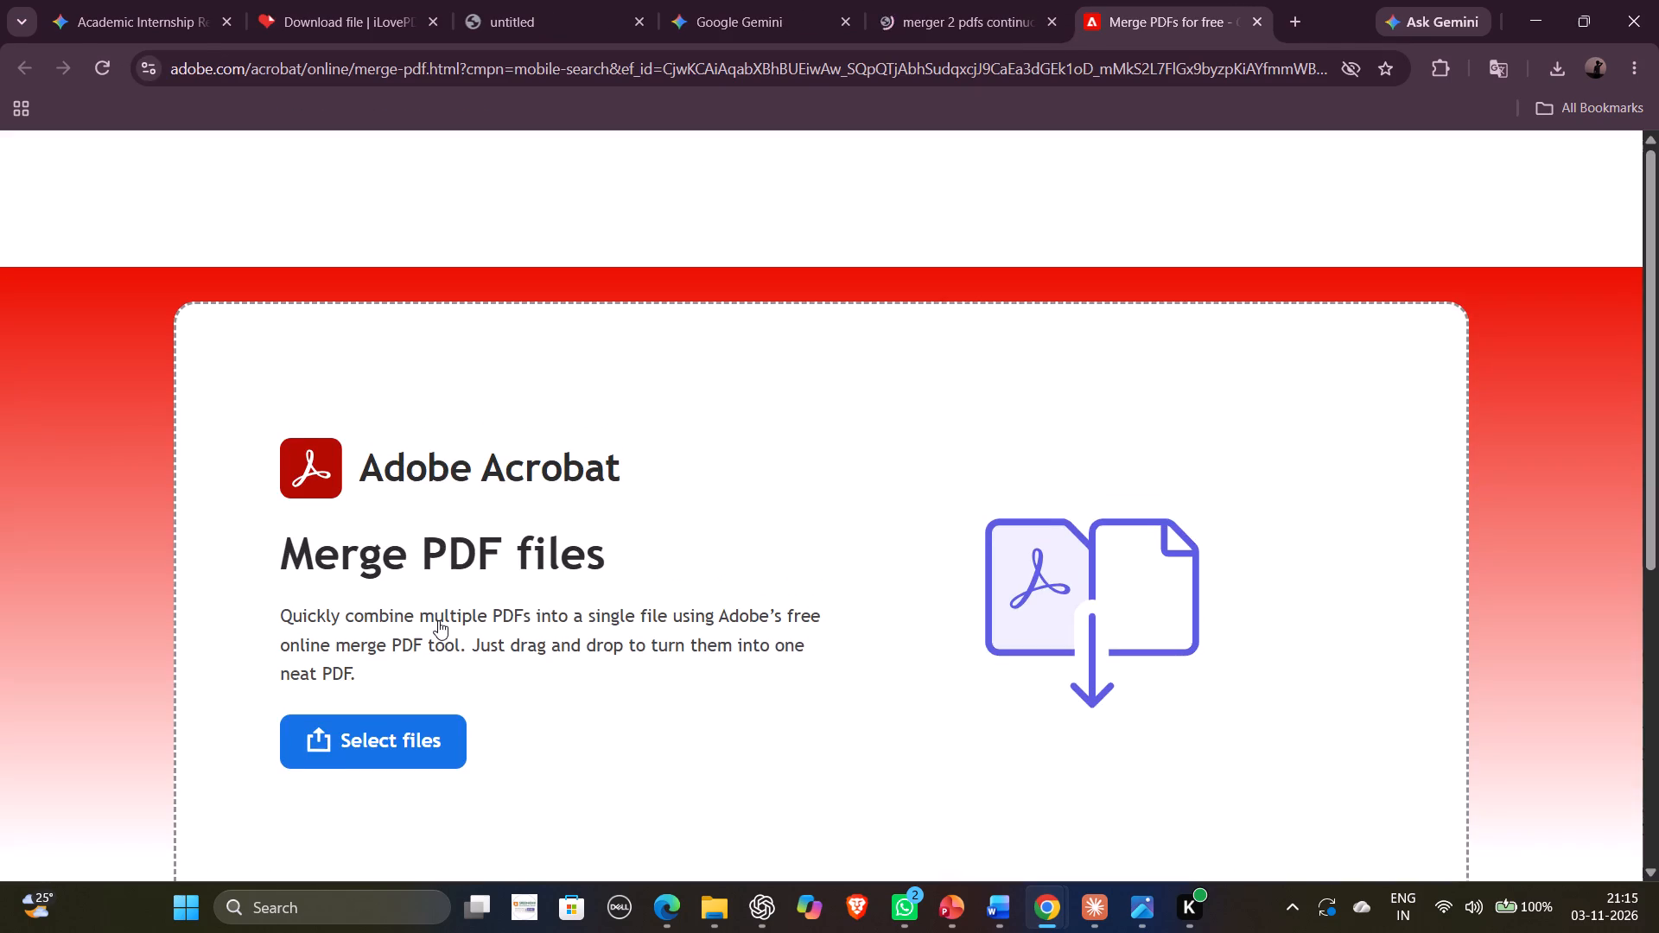
# Open the file selection for the PDFs to combine in Adobe Acrobat's Merge PDF files tool.
pyautogui.scroll(-1, 438, 620)
pyautogui.click(378, 635)
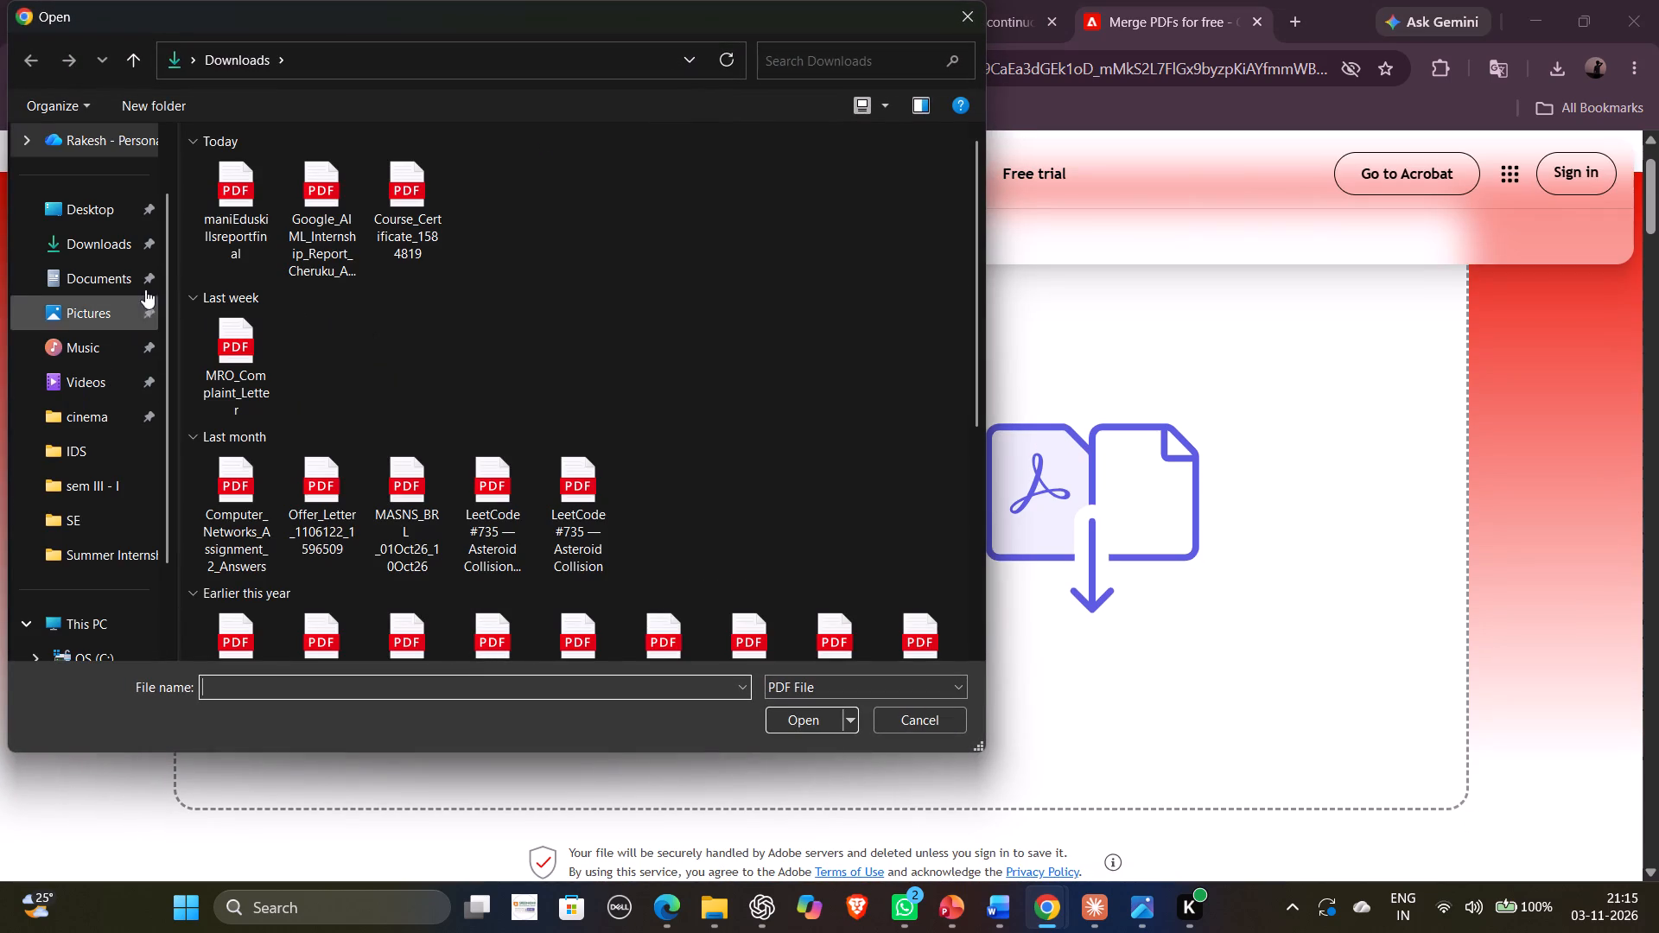
# Select the SQL_DBMS_Project_Report PDF in the Summer Internship folder as a file for Adobe's online PDF merge.
pyautogui.click(103, 244)
pyautogui.click(124, 544)
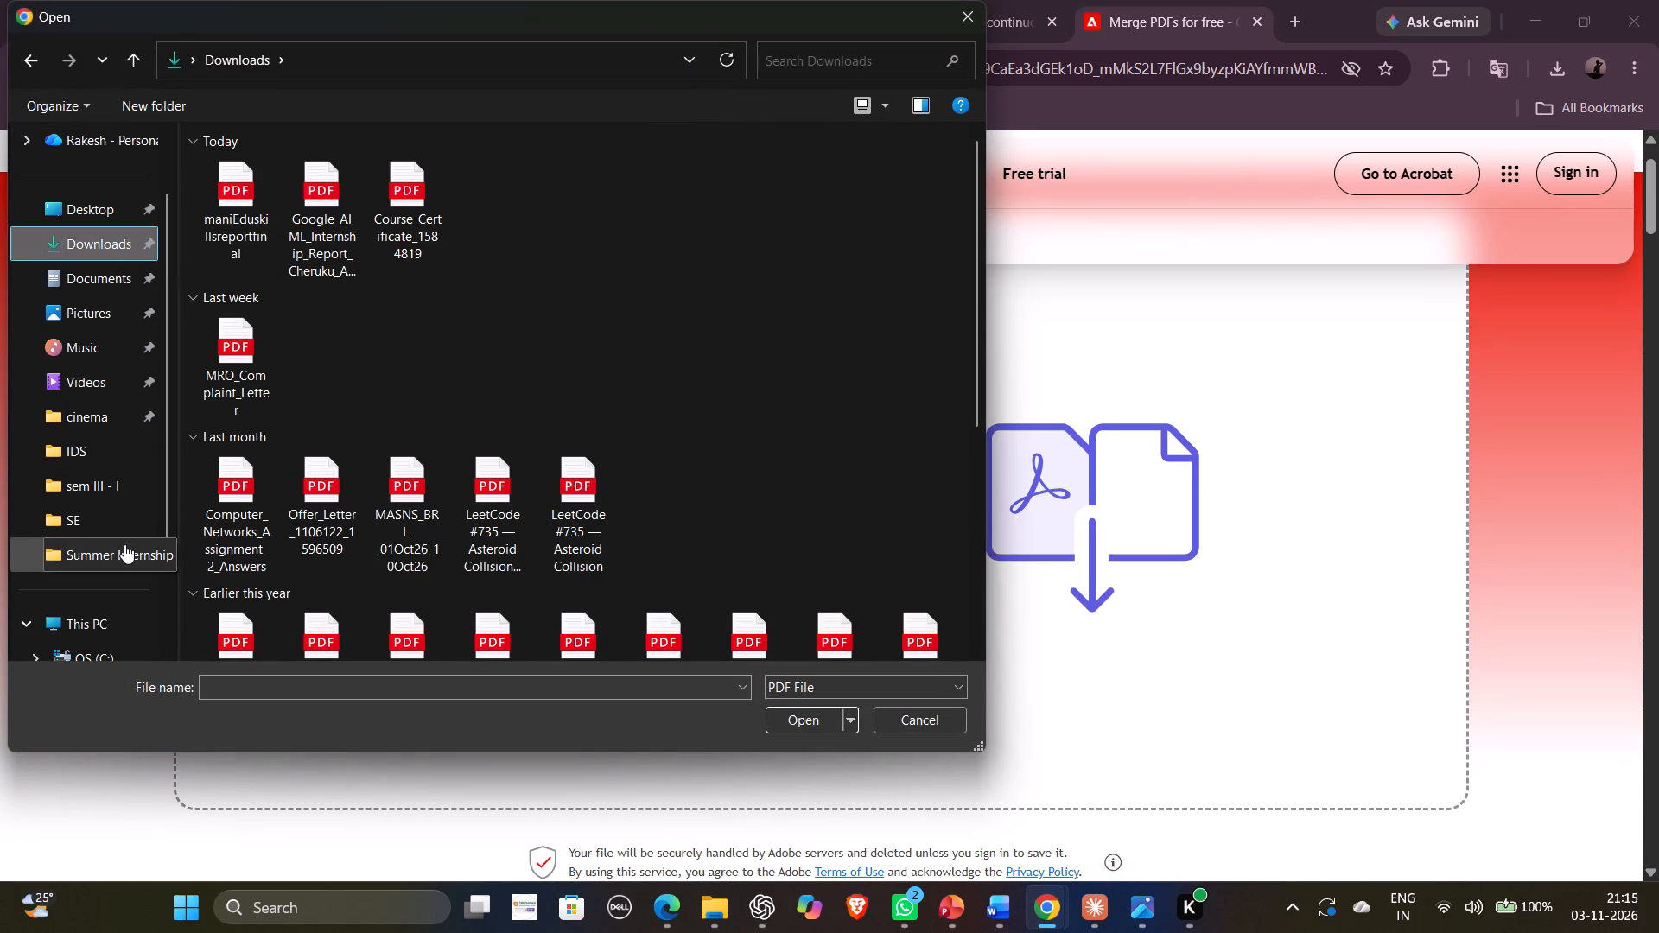
pyautogui.click(490, 346)
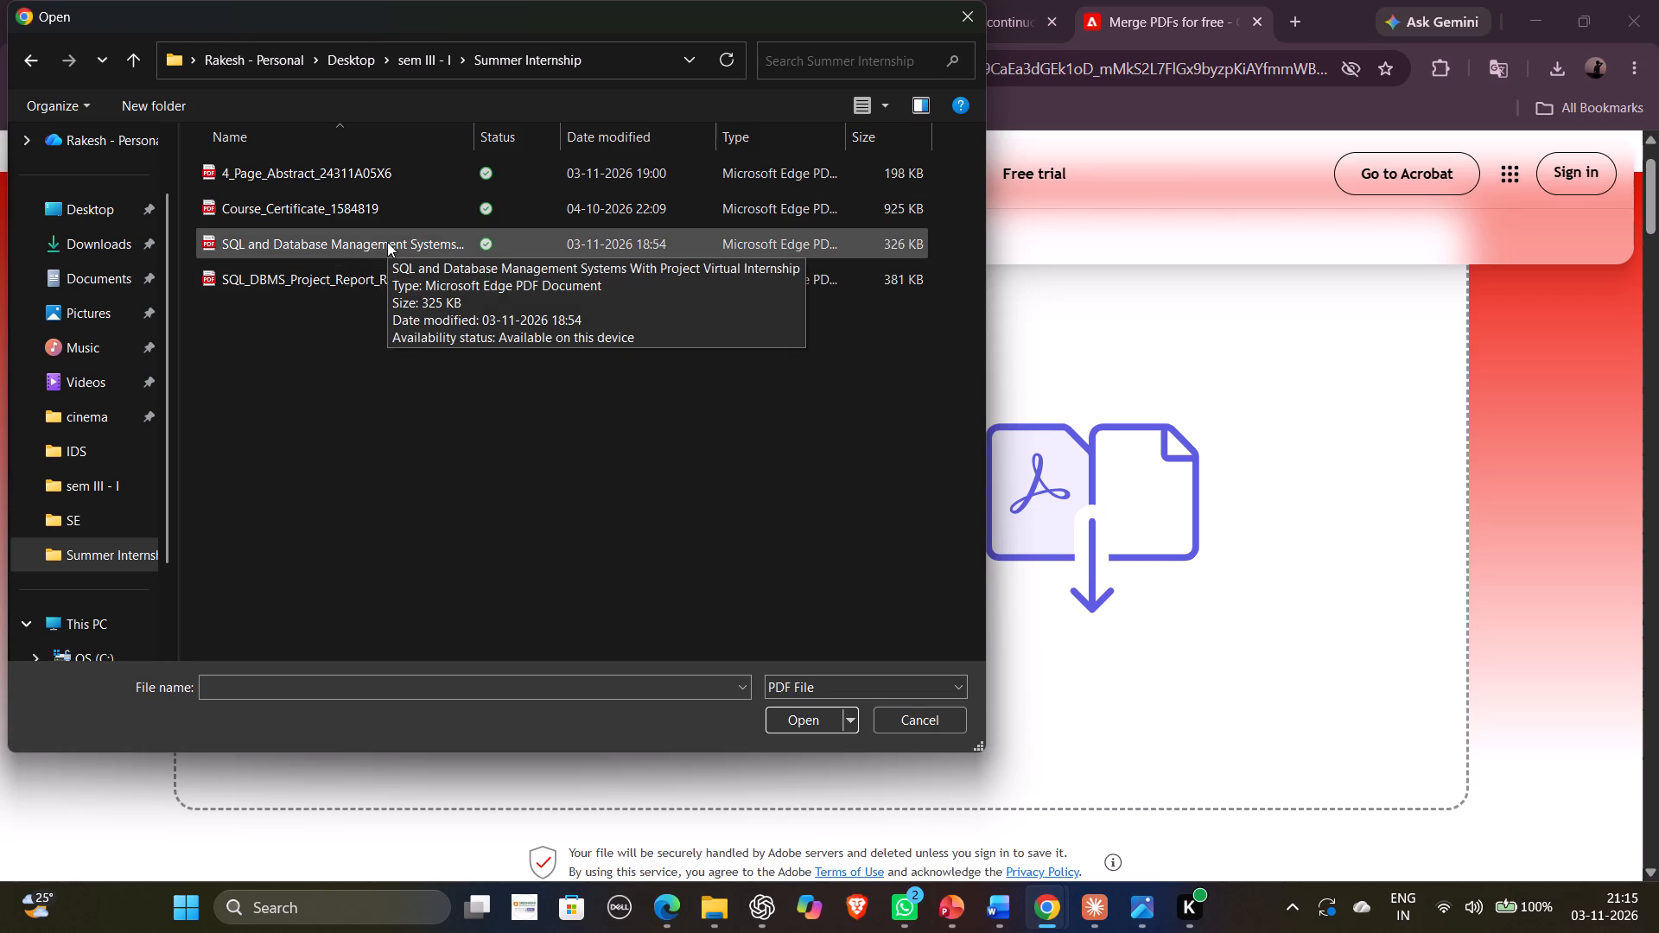
pyautogui.click(346, 275)
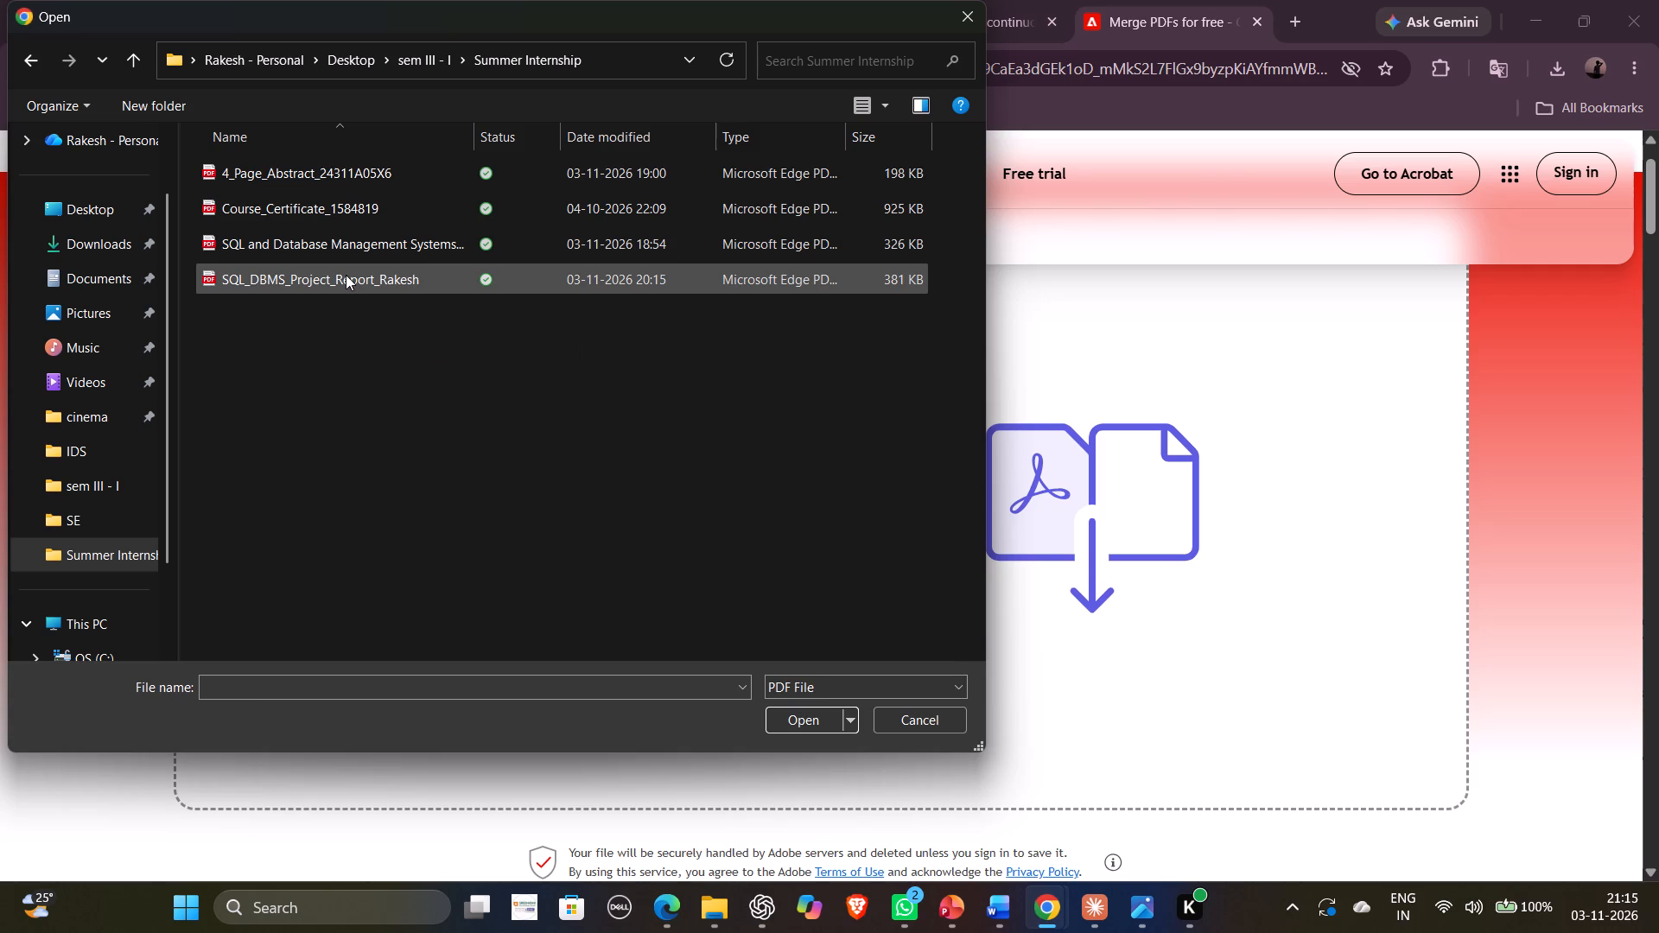
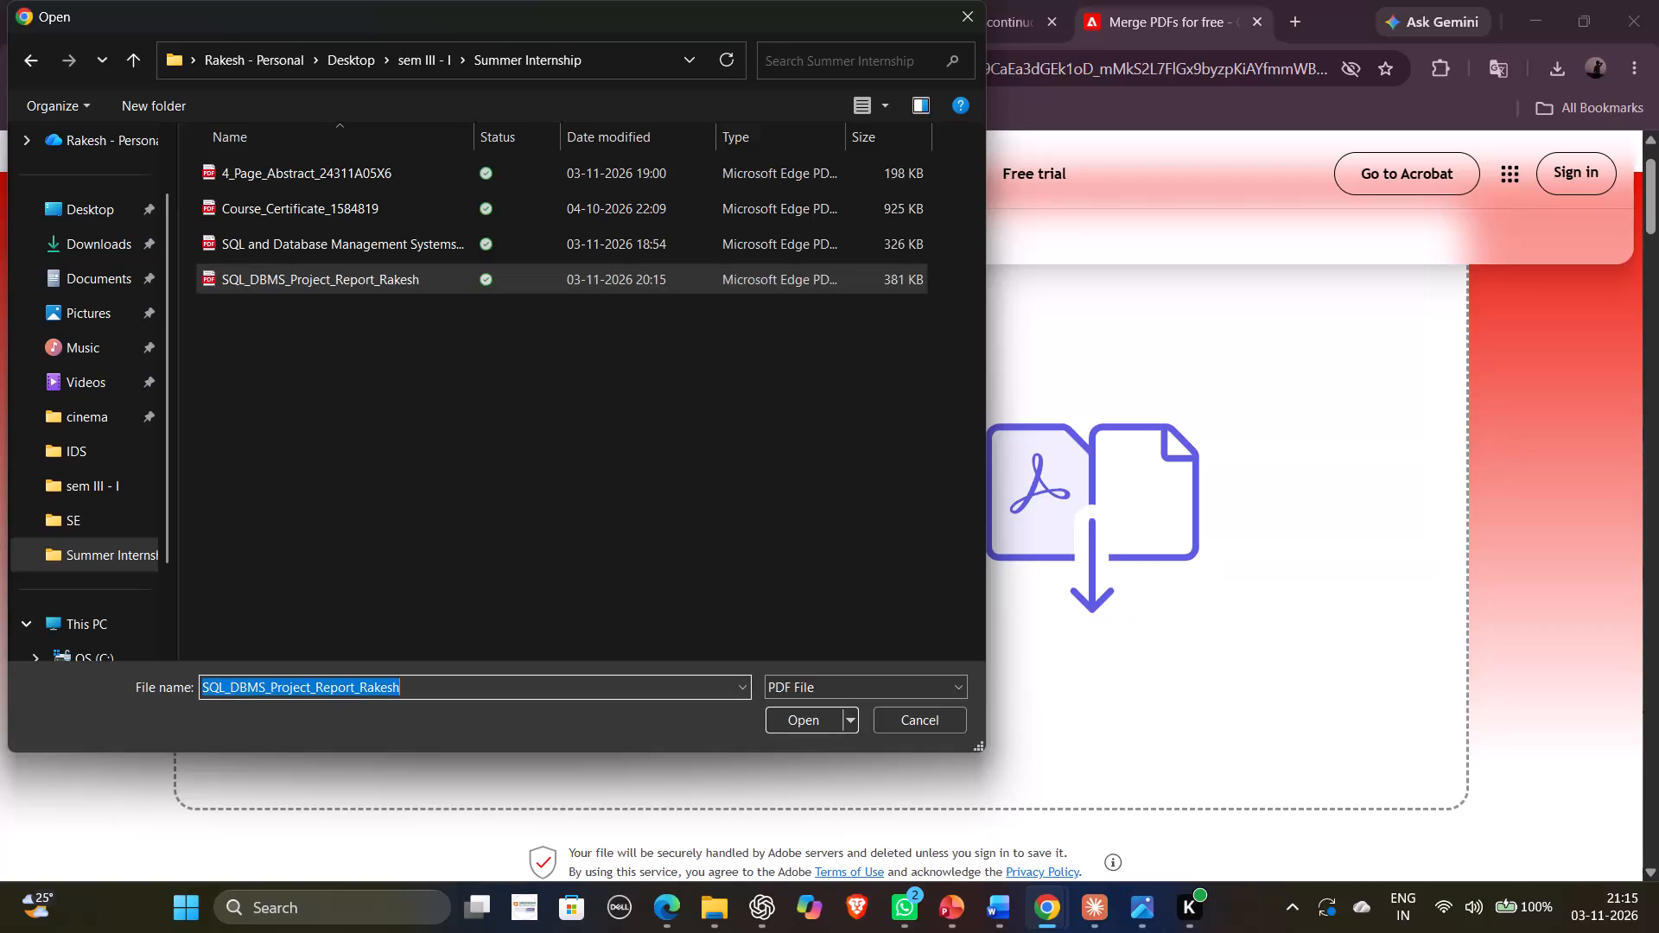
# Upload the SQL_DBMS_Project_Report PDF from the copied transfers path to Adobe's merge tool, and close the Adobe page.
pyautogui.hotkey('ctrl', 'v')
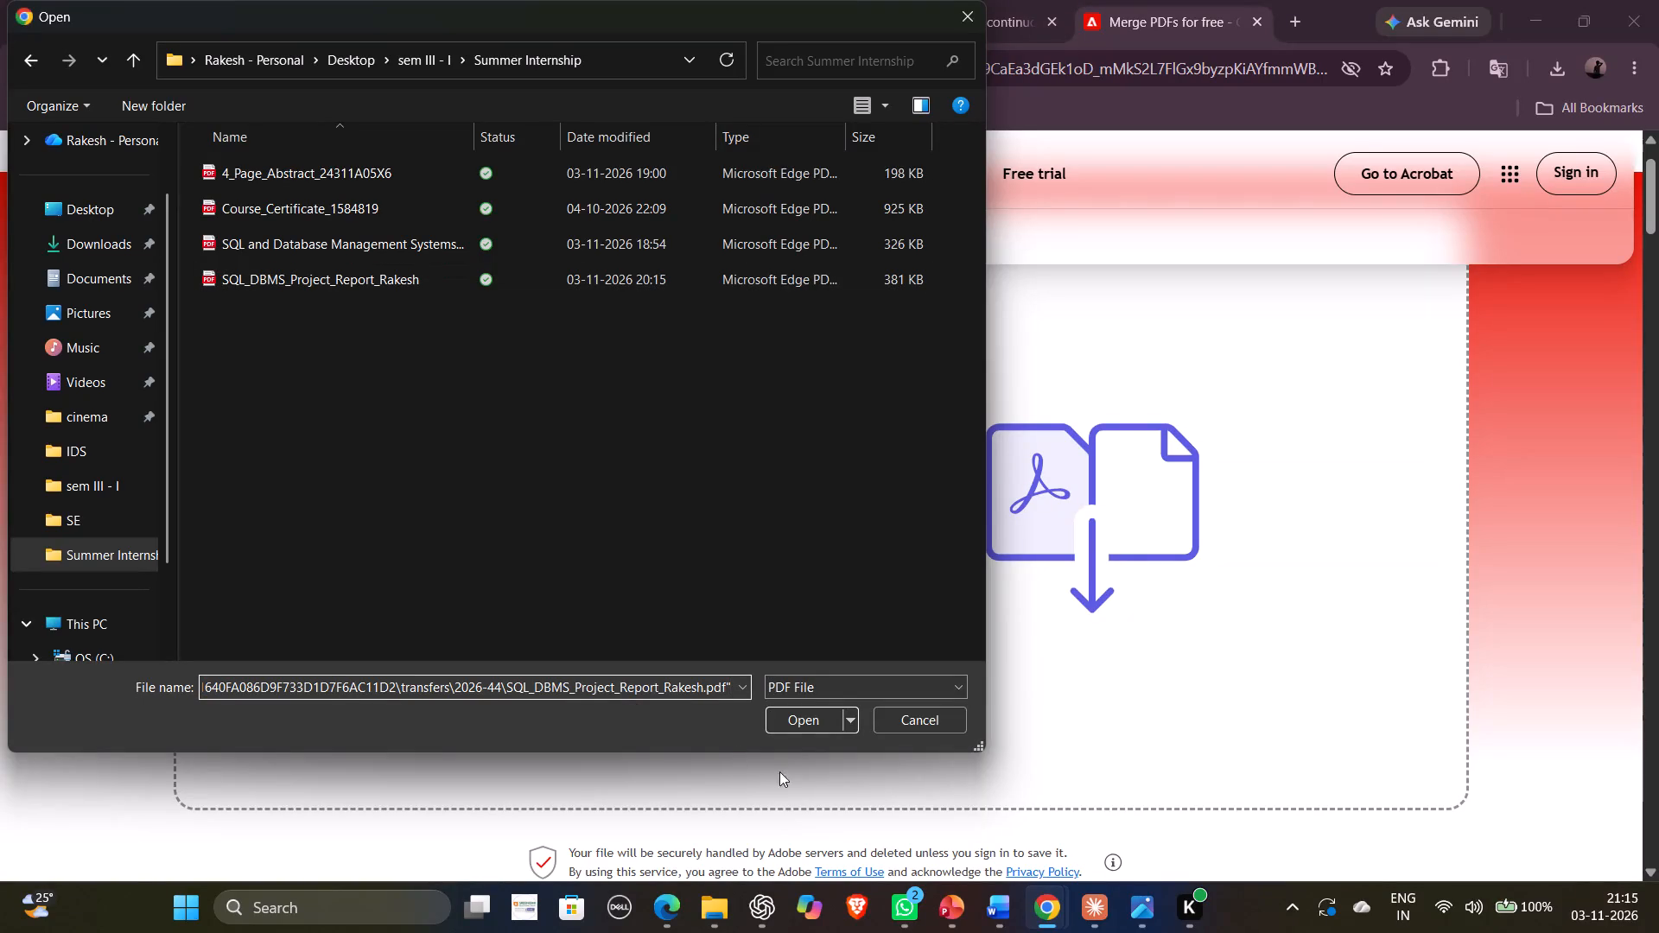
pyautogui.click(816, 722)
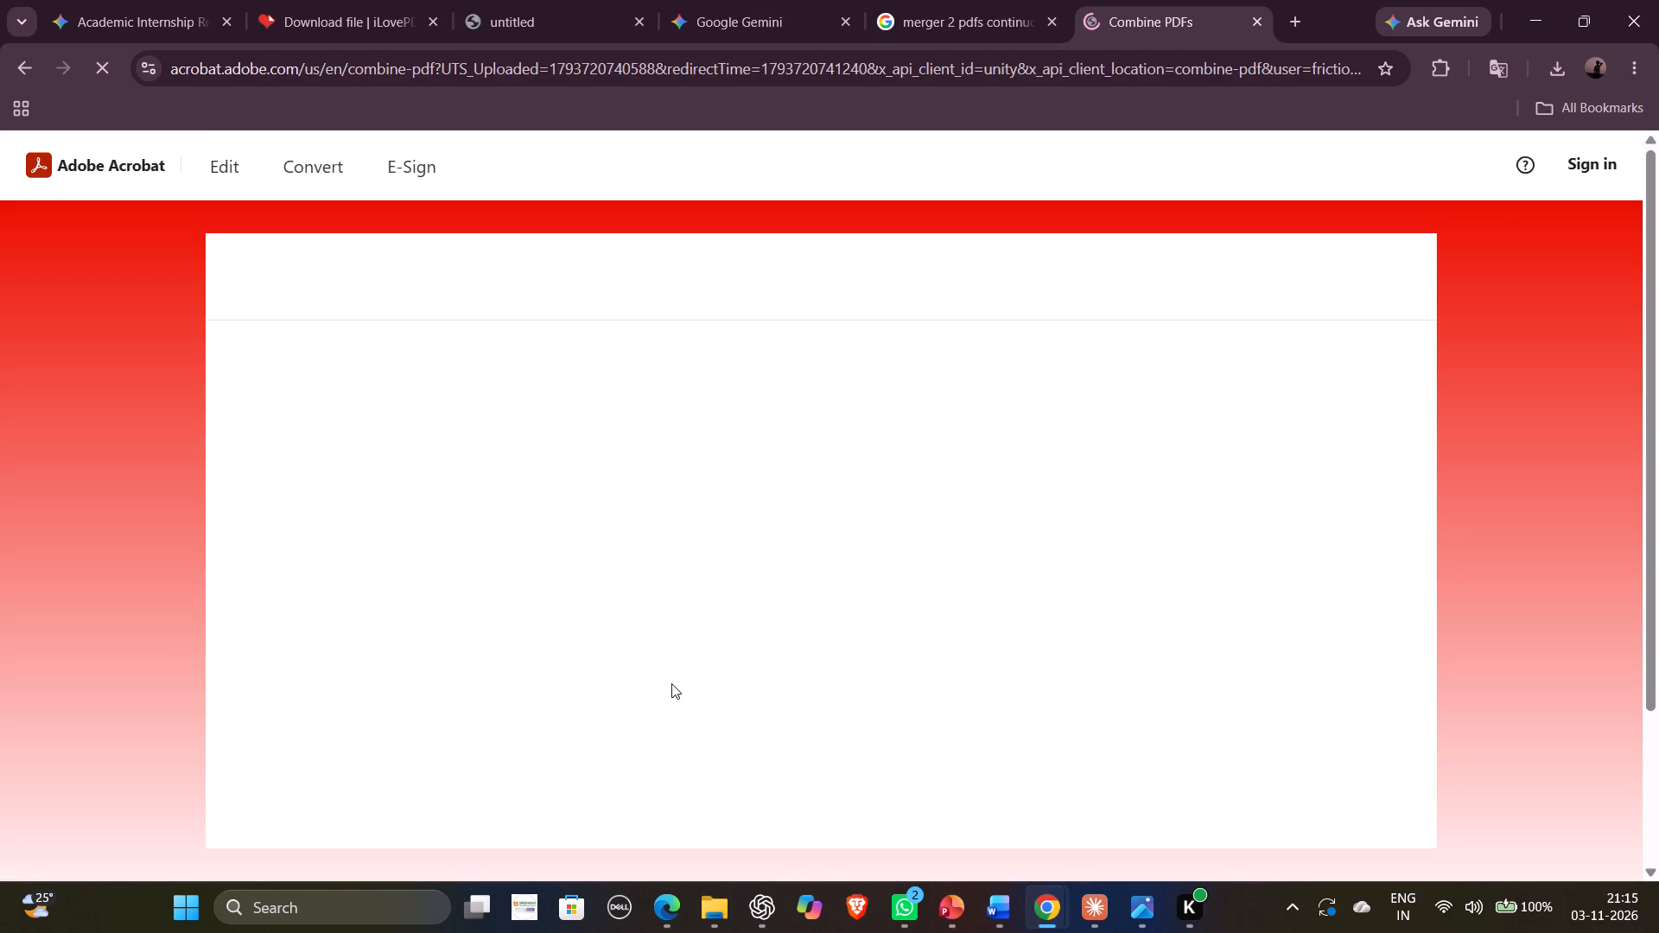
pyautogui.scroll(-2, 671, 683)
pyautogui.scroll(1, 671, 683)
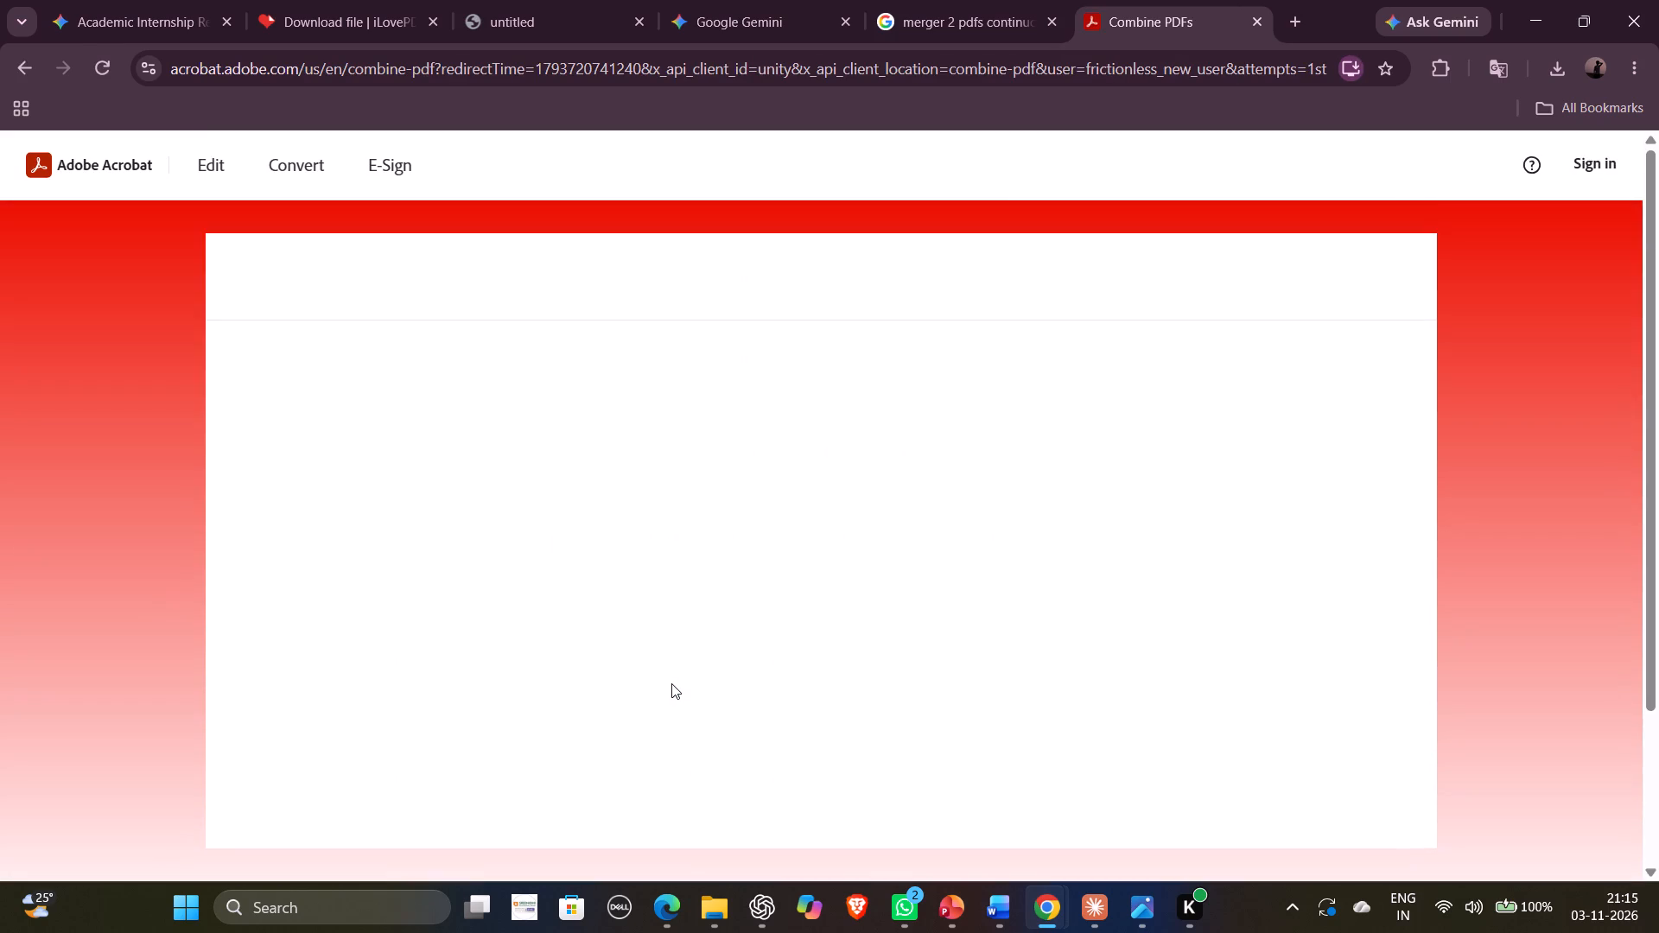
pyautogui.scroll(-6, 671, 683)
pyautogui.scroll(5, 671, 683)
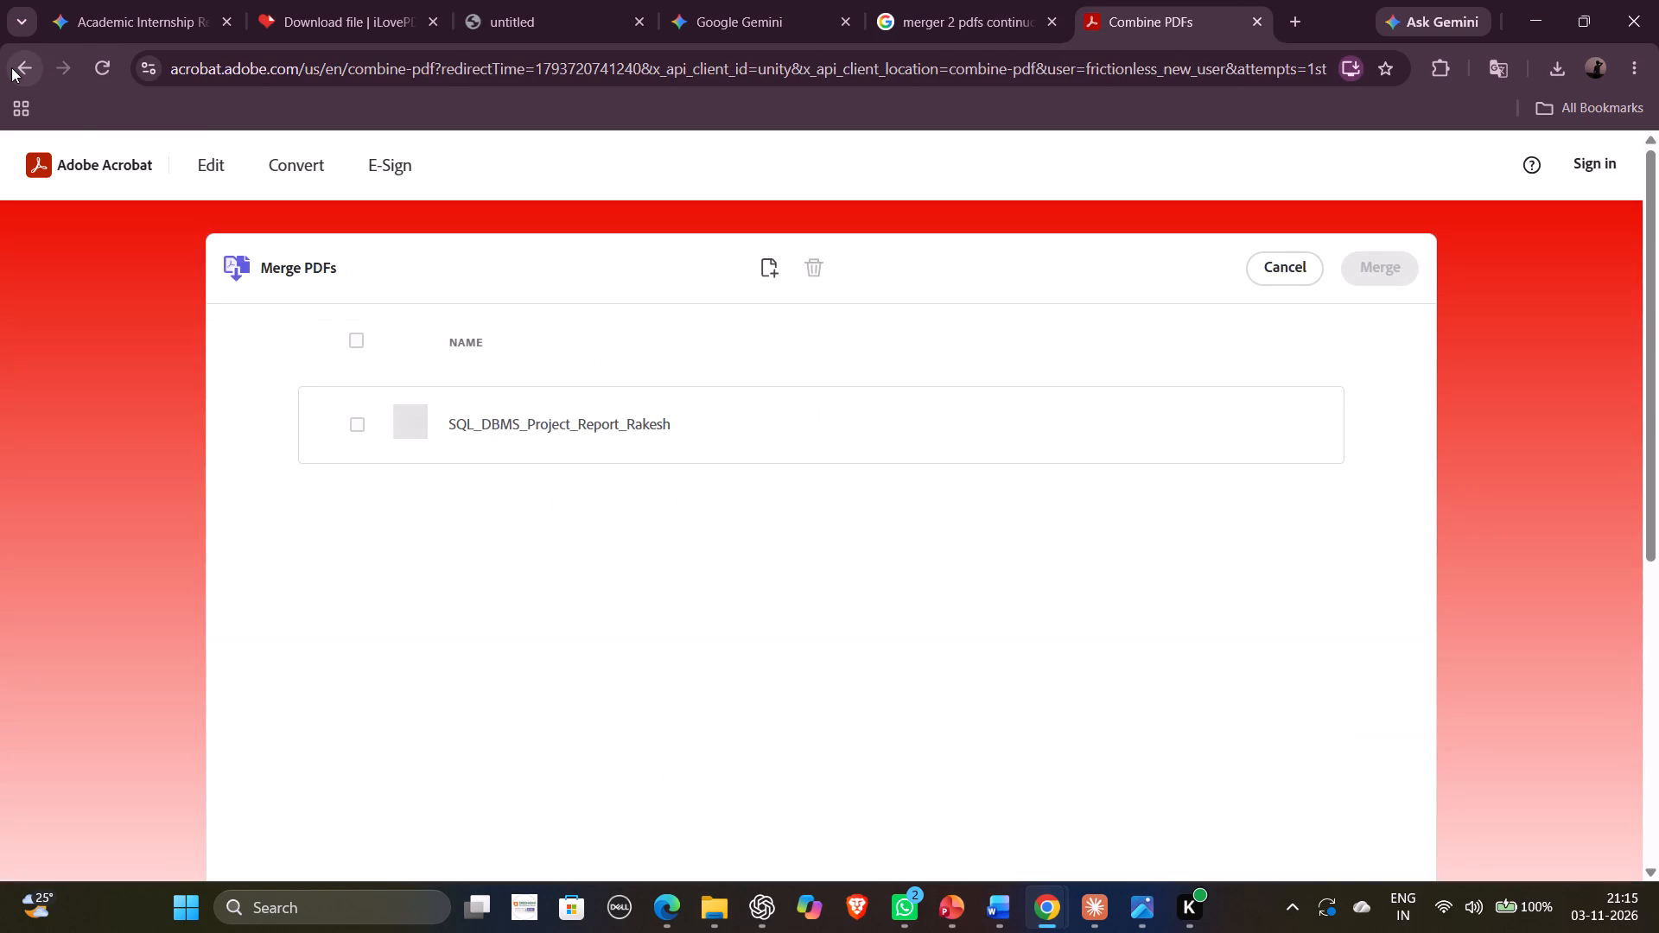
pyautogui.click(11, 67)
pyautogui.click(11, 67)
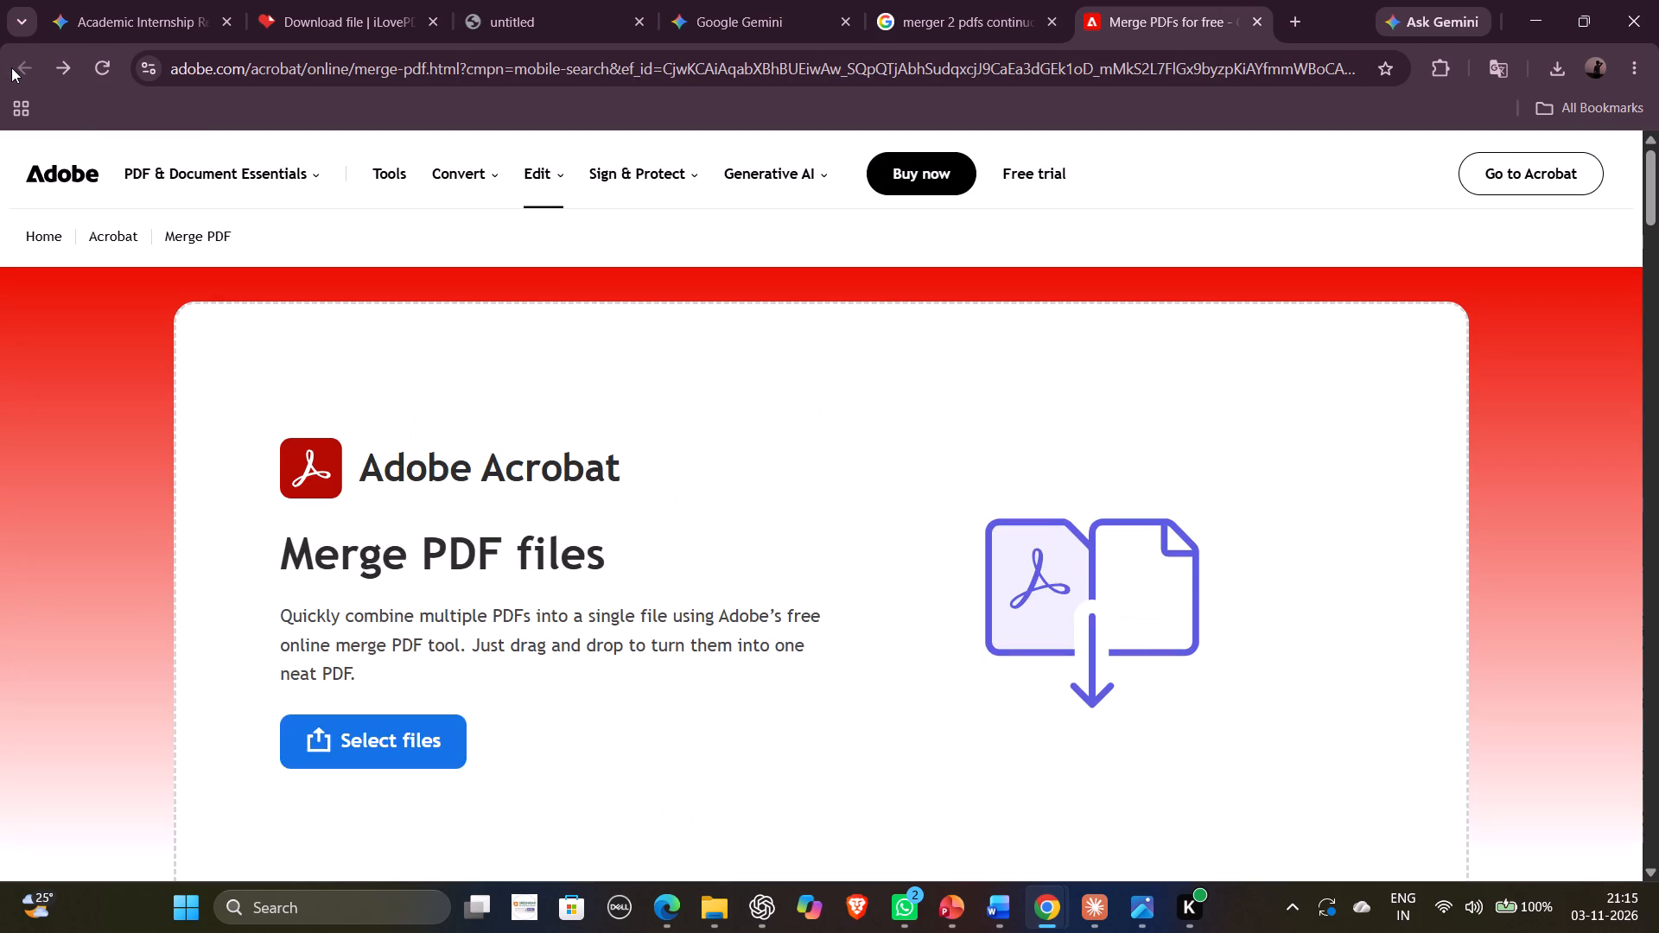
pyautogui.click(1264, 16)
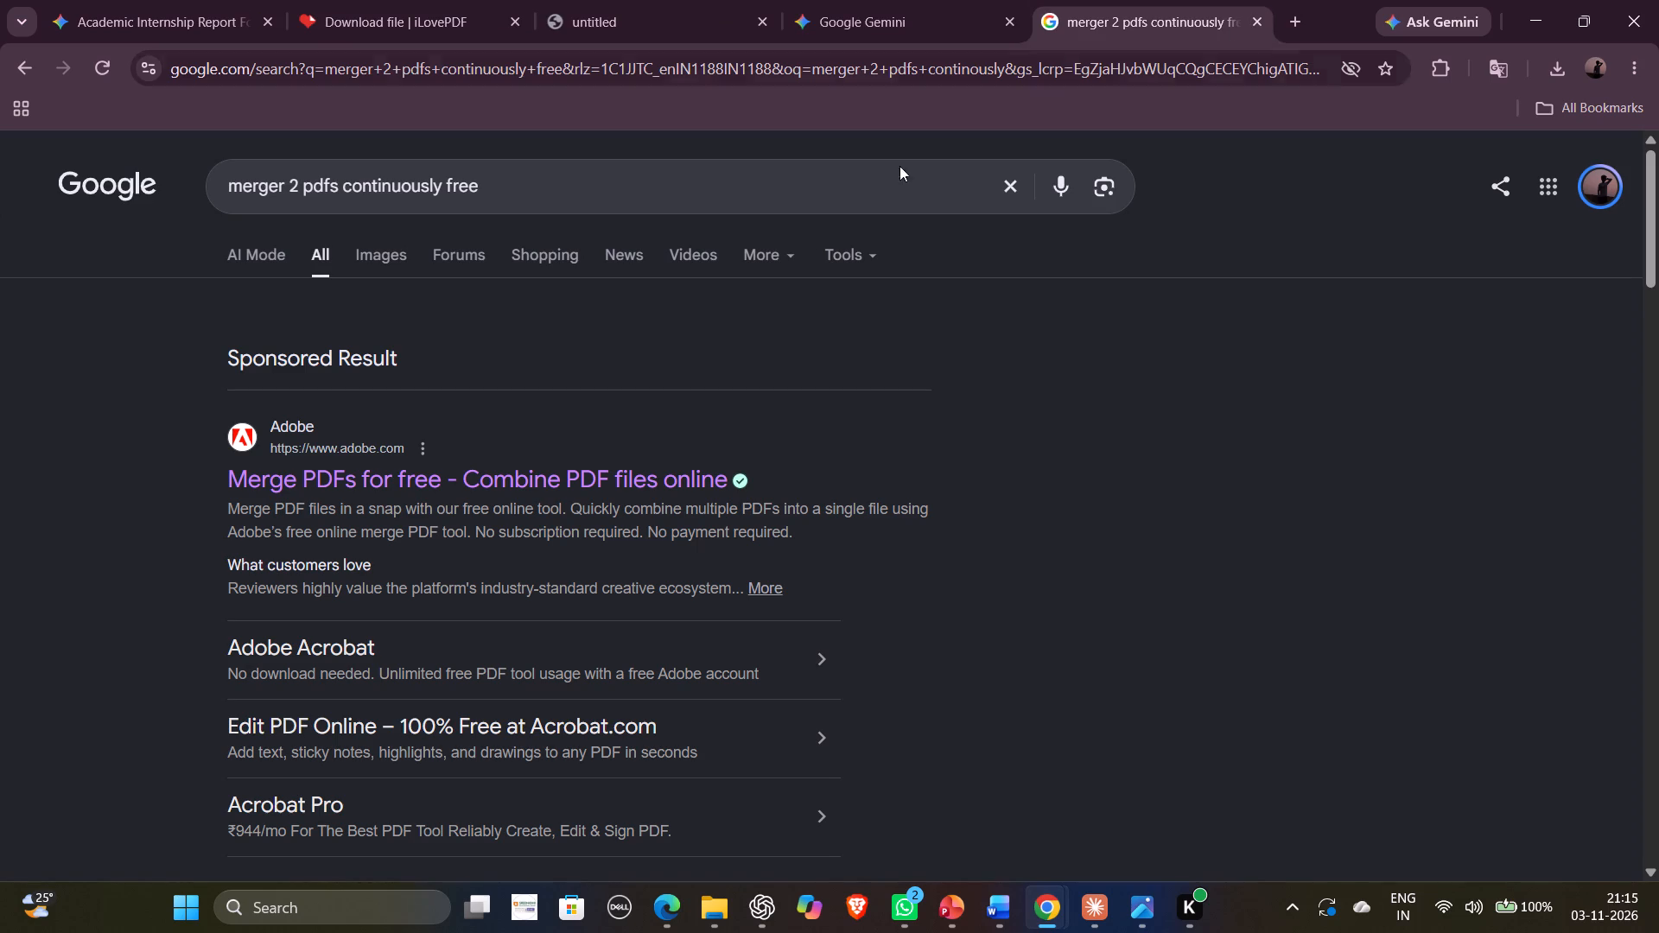
# Open iLovePDF's Merge PDF page from the Google results for merging PDFs.
pyautogui.scroll(-6, 530, 574)
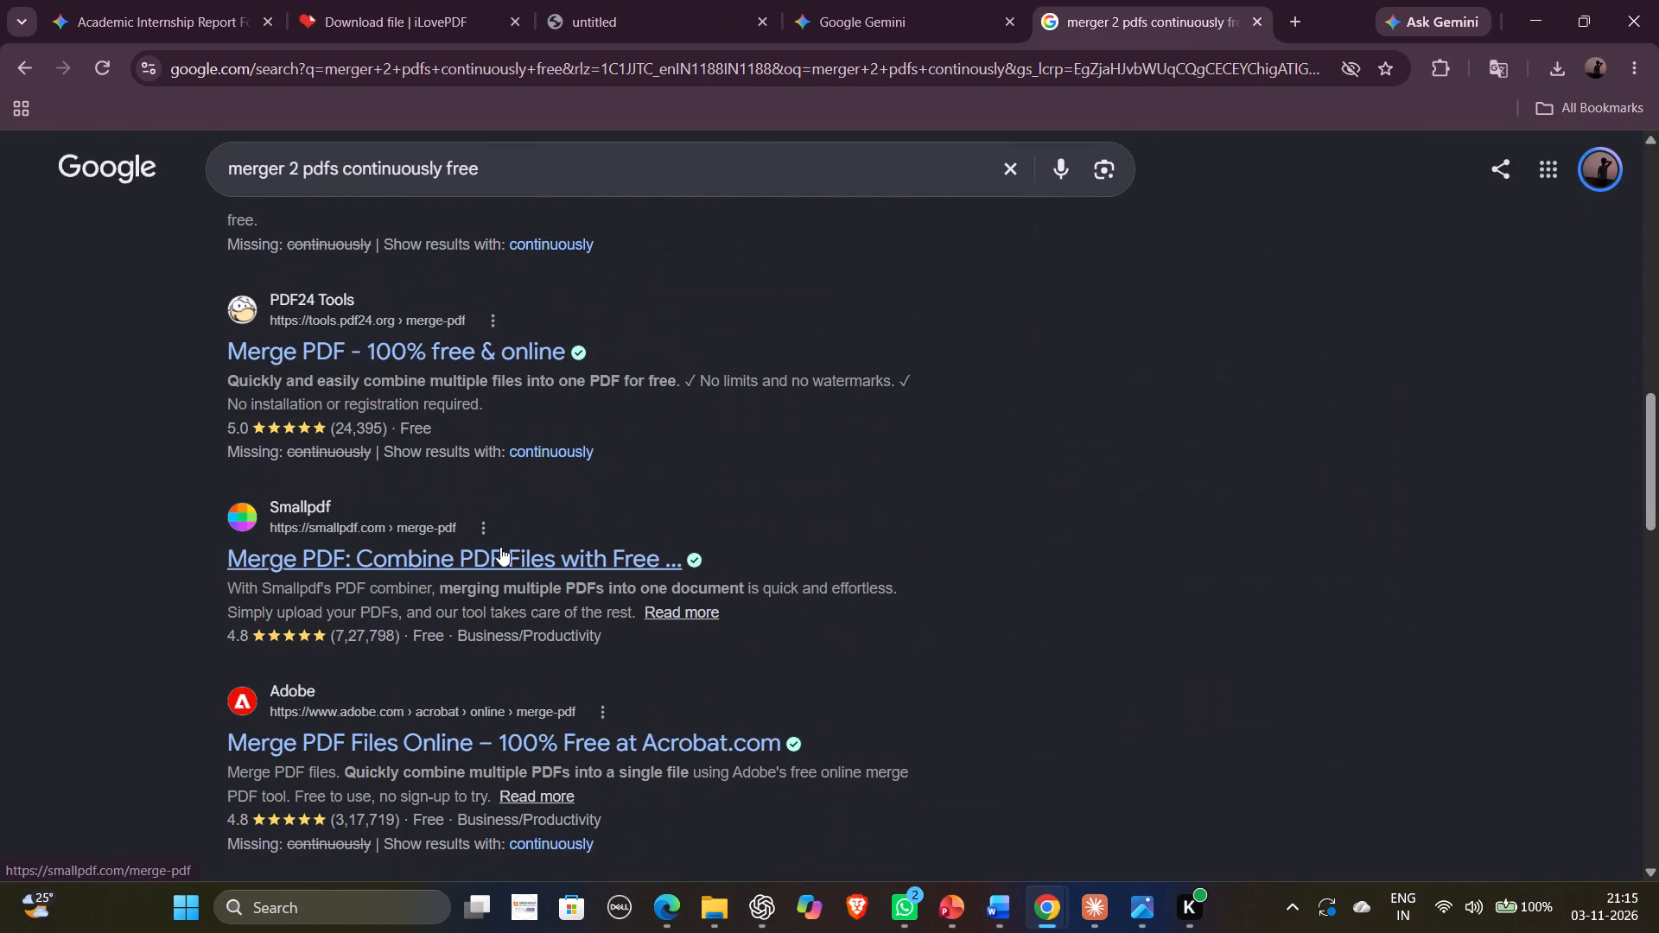
pyautogui.scroll(3, 555, 365)
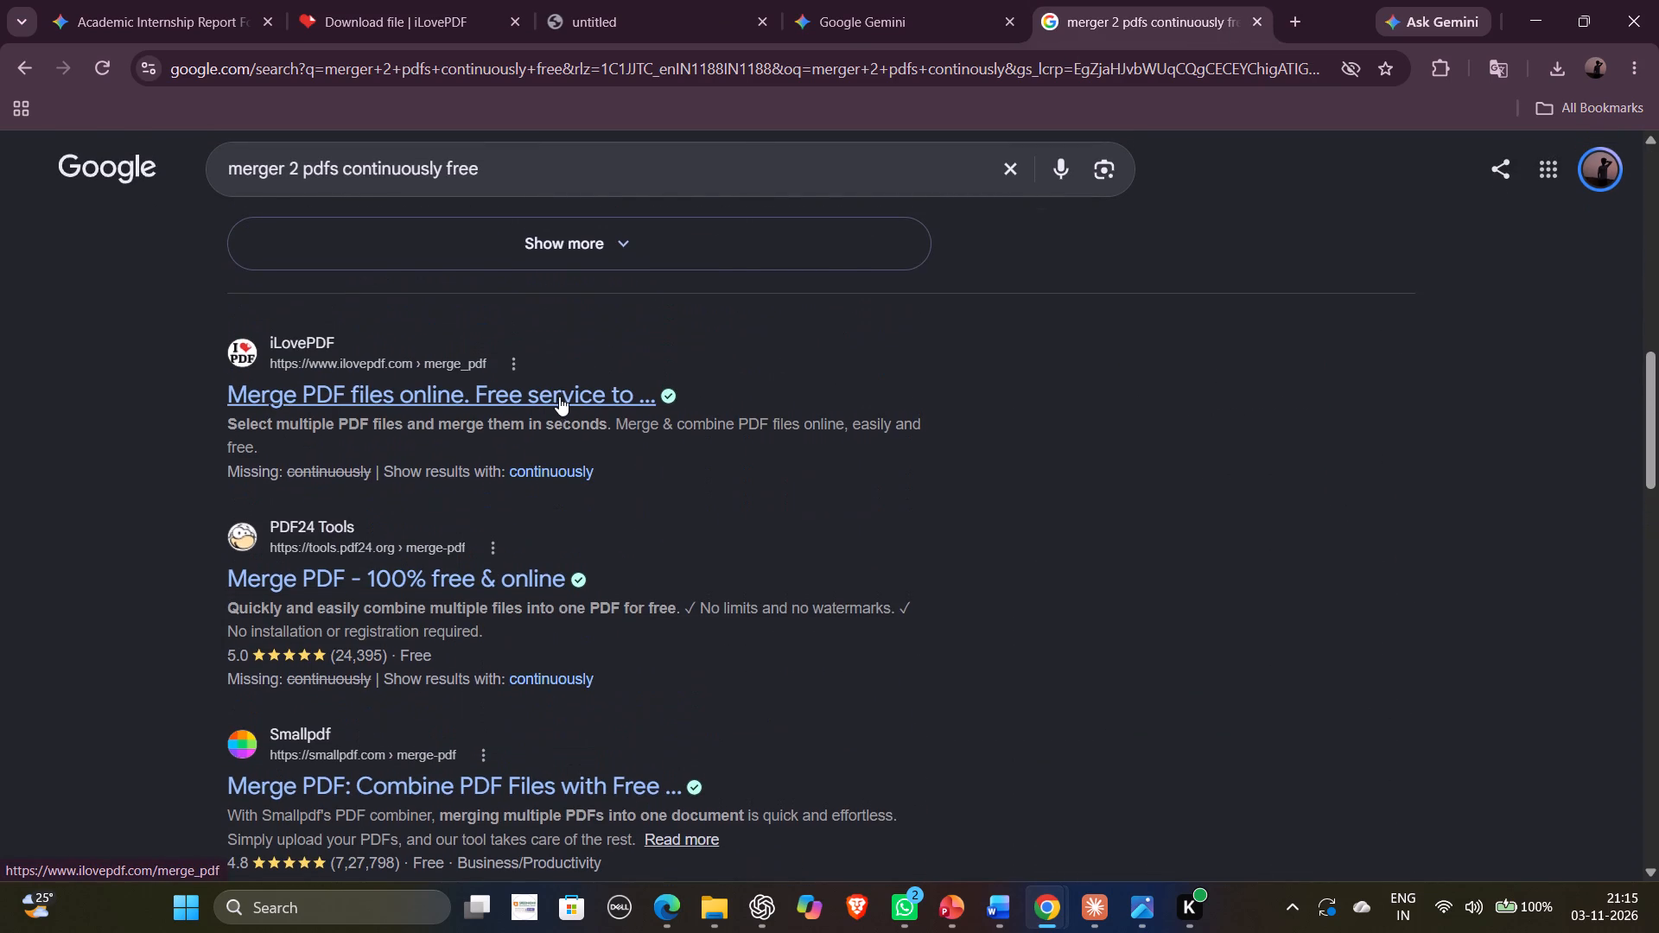
pyautogui.click(556, 398)
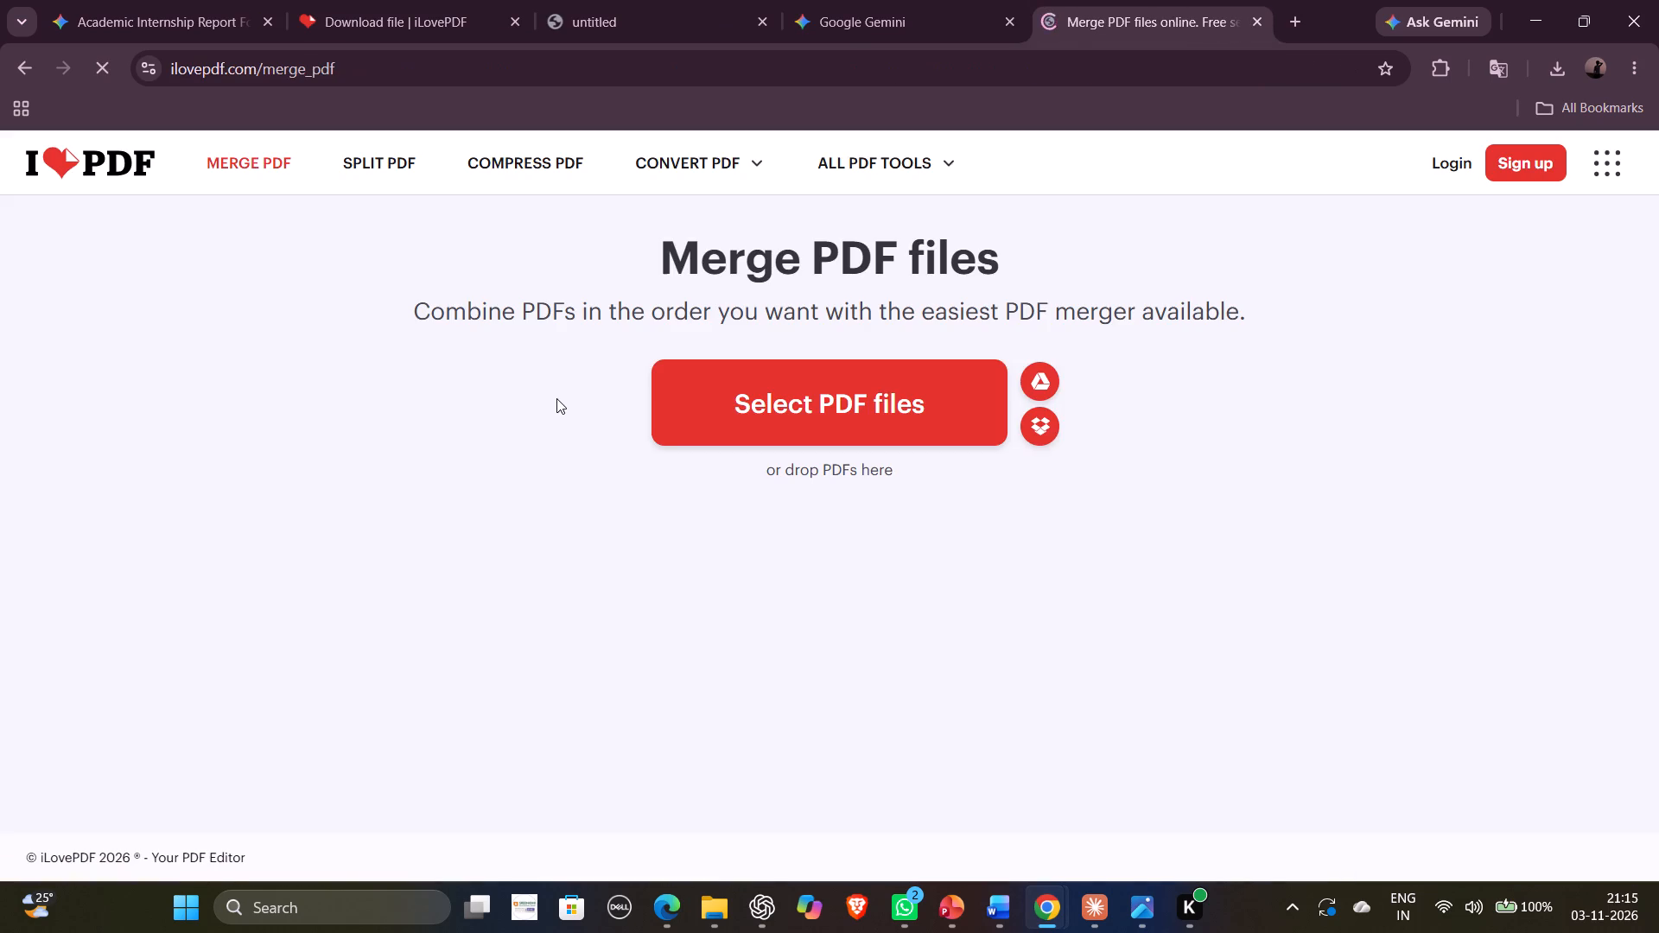
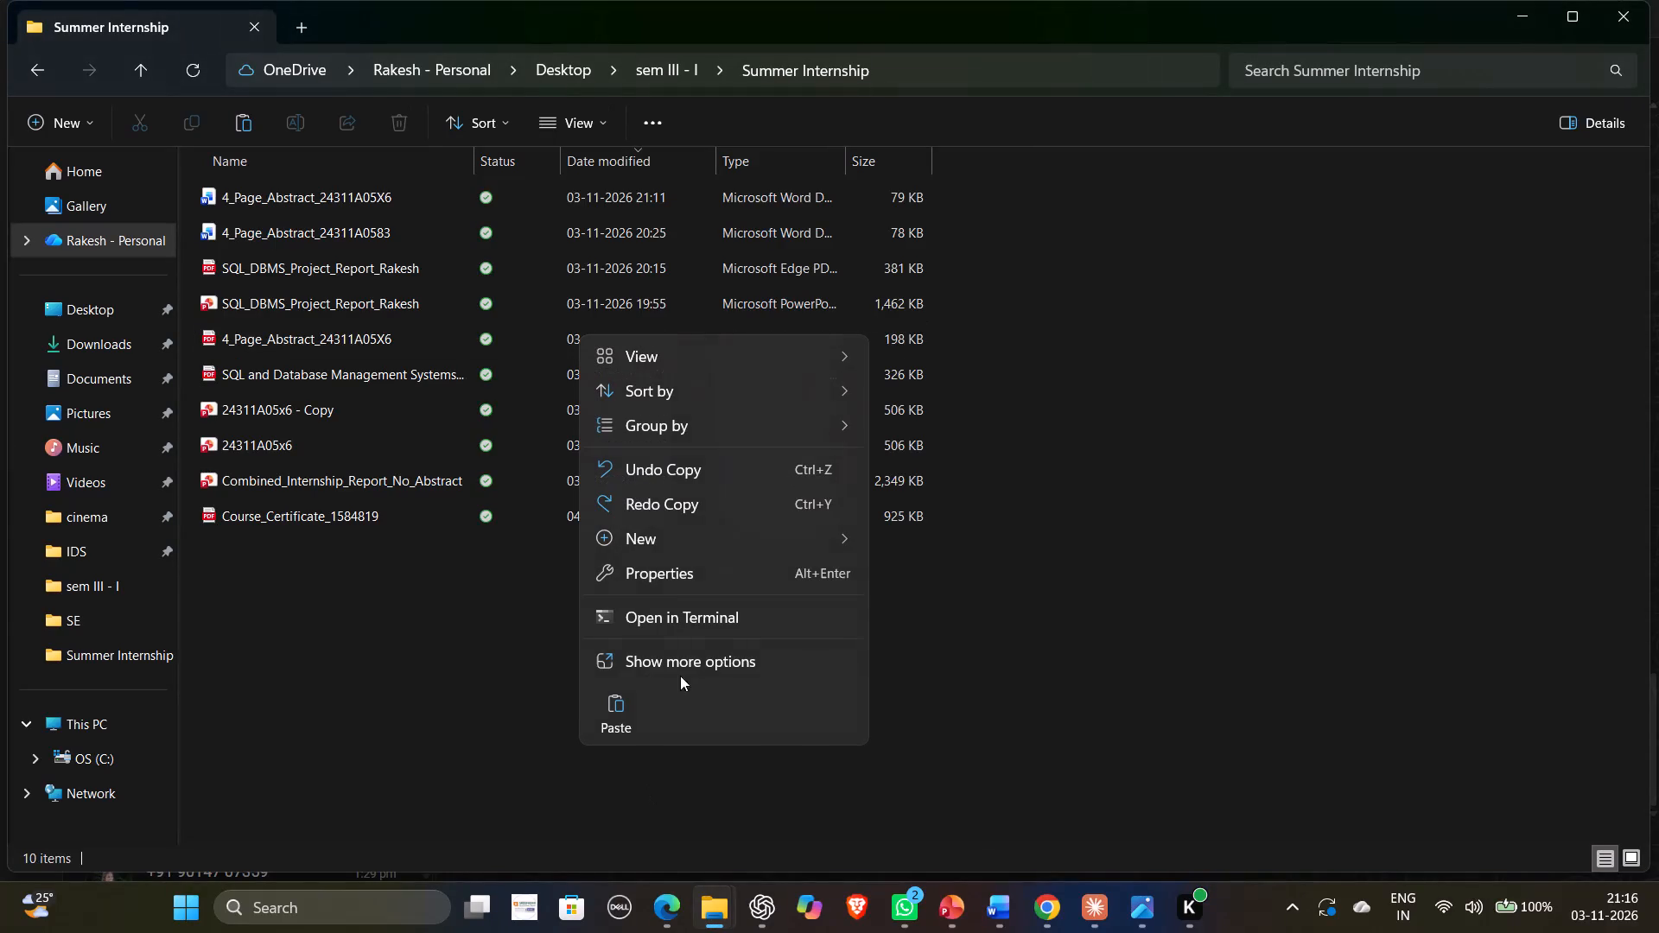
# Create a folder named neww in the Summer Internship folder and paste the copied SQL_DBMS_Project_Report PDF into it.
pyautogui.click(779, 530)
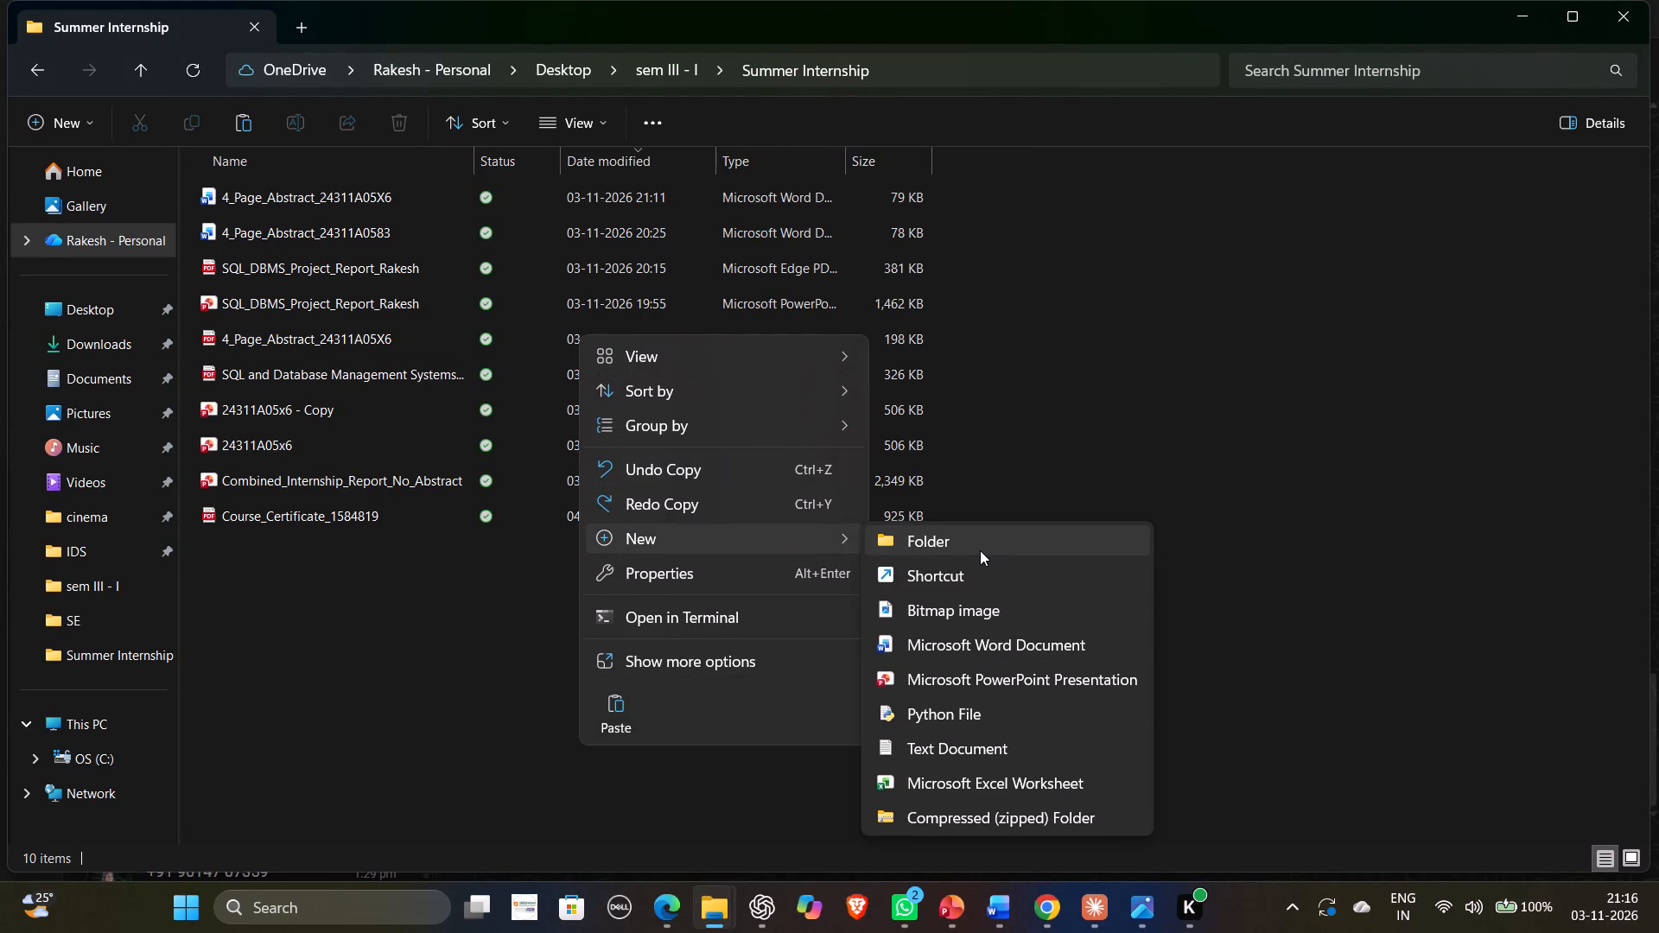
pyautogui.click(931, 544)
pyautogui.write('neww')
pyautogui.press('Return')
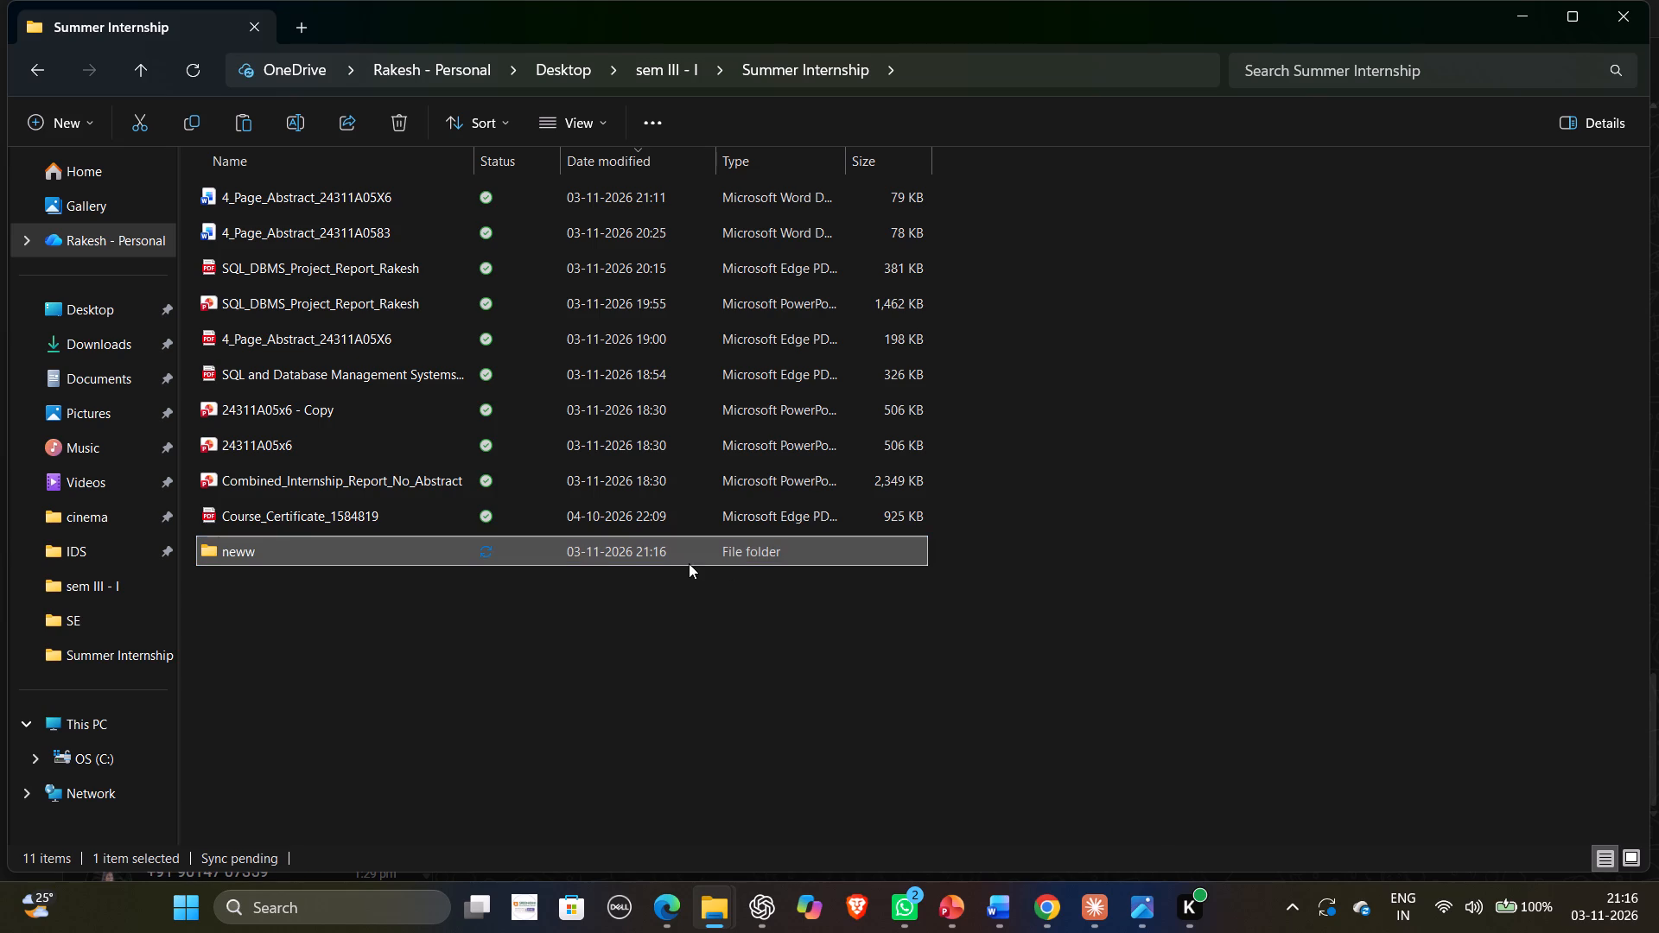
pyautogui.doubleClick(675, 556)
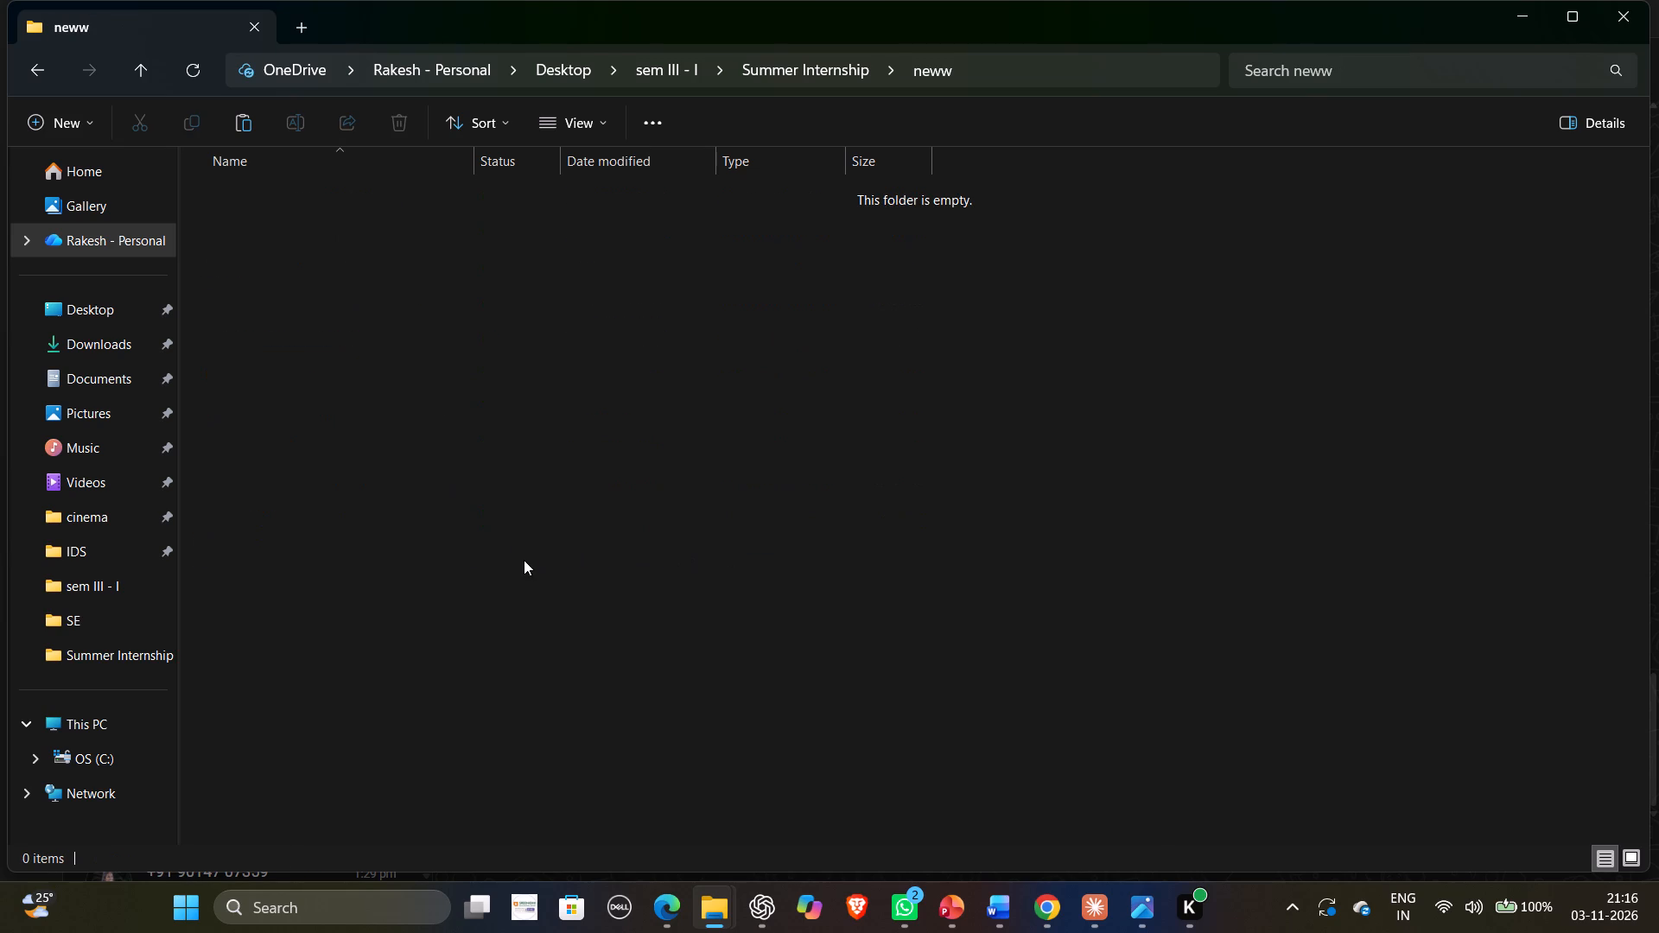
pyautogui.hotkey('ctrl', 'v')
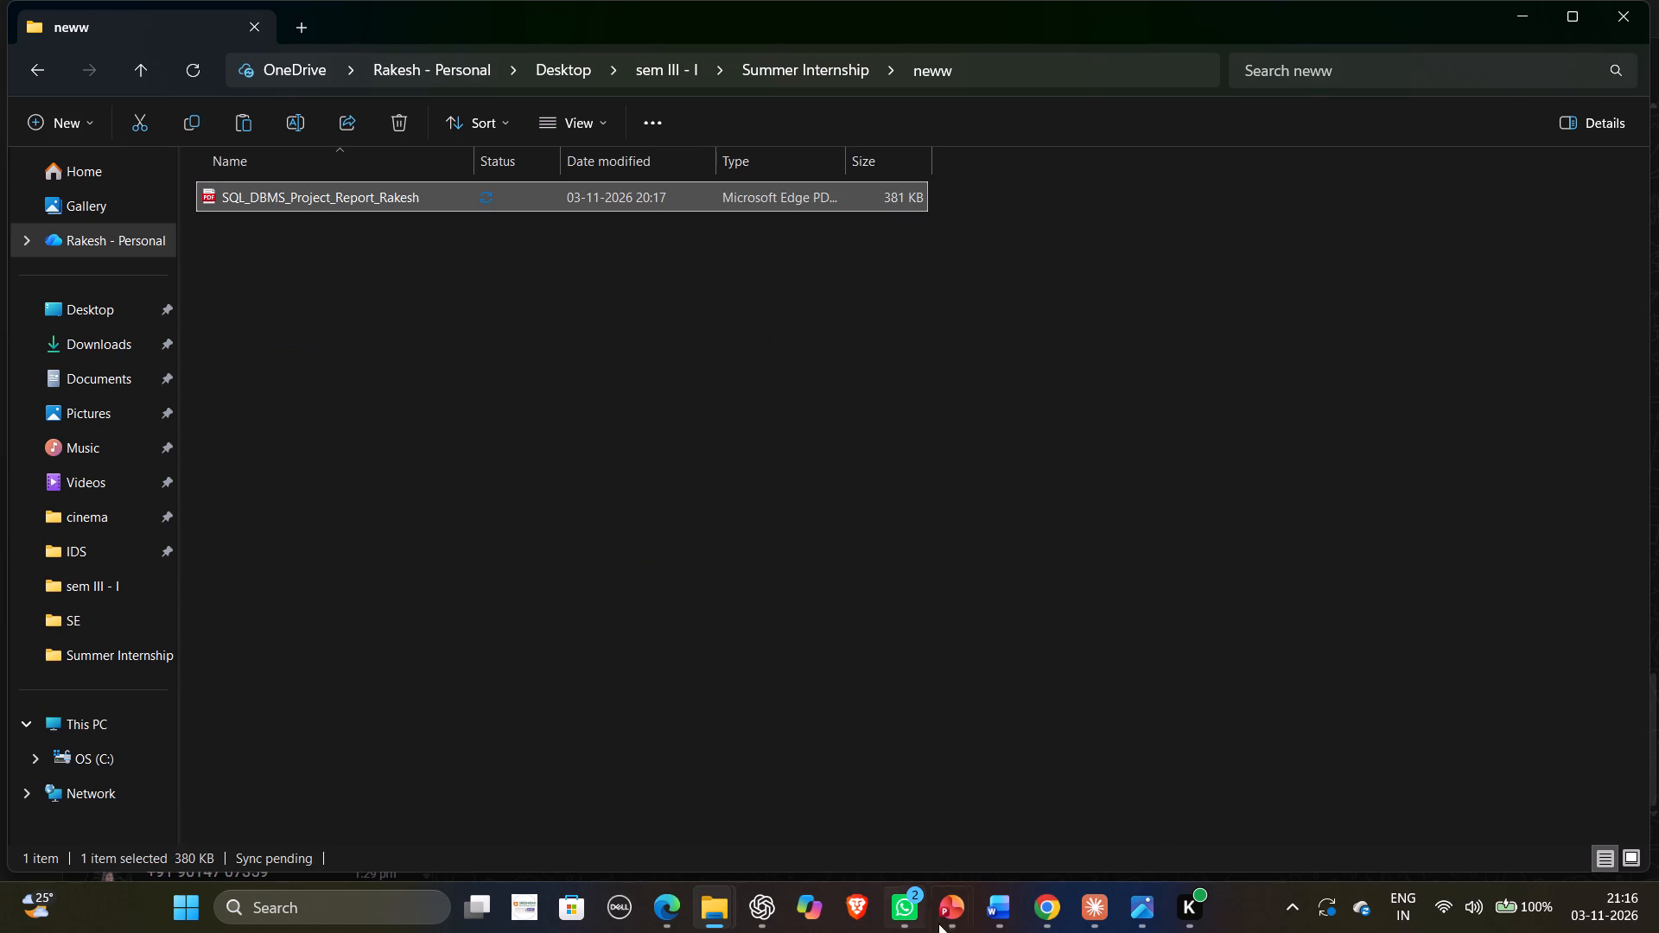
# Move the 4_Page_Abstract PDF from the Summer Internship folder into the neww folder.
pyautogui.click(155, 63)
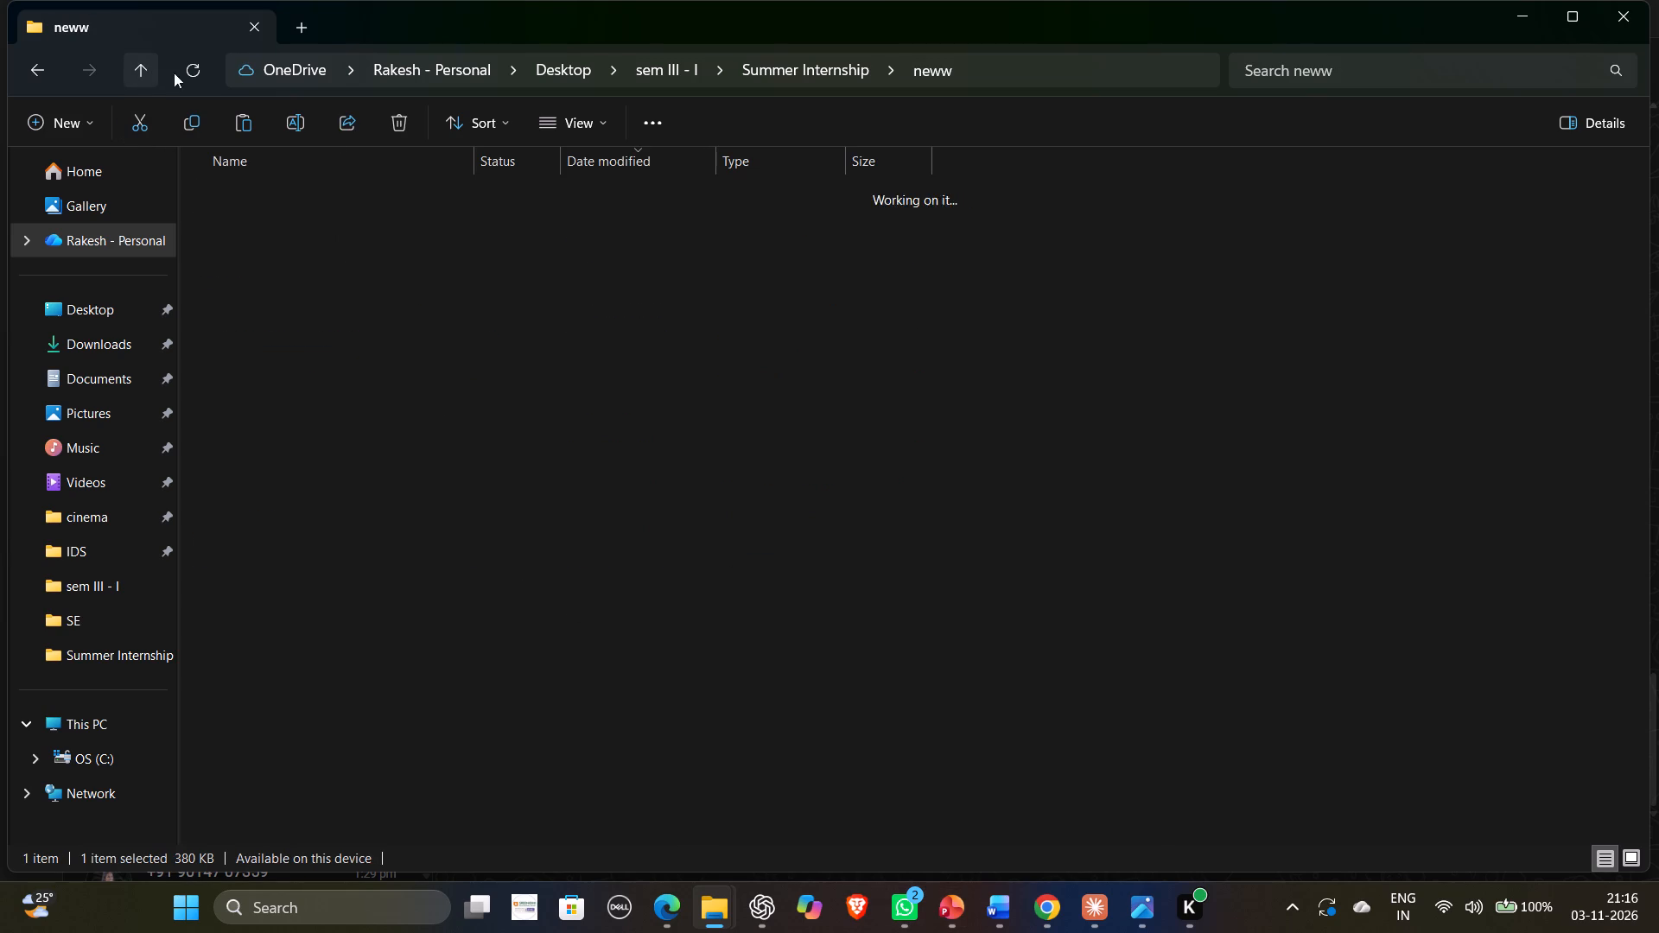
pyautogui.click(308, 335)
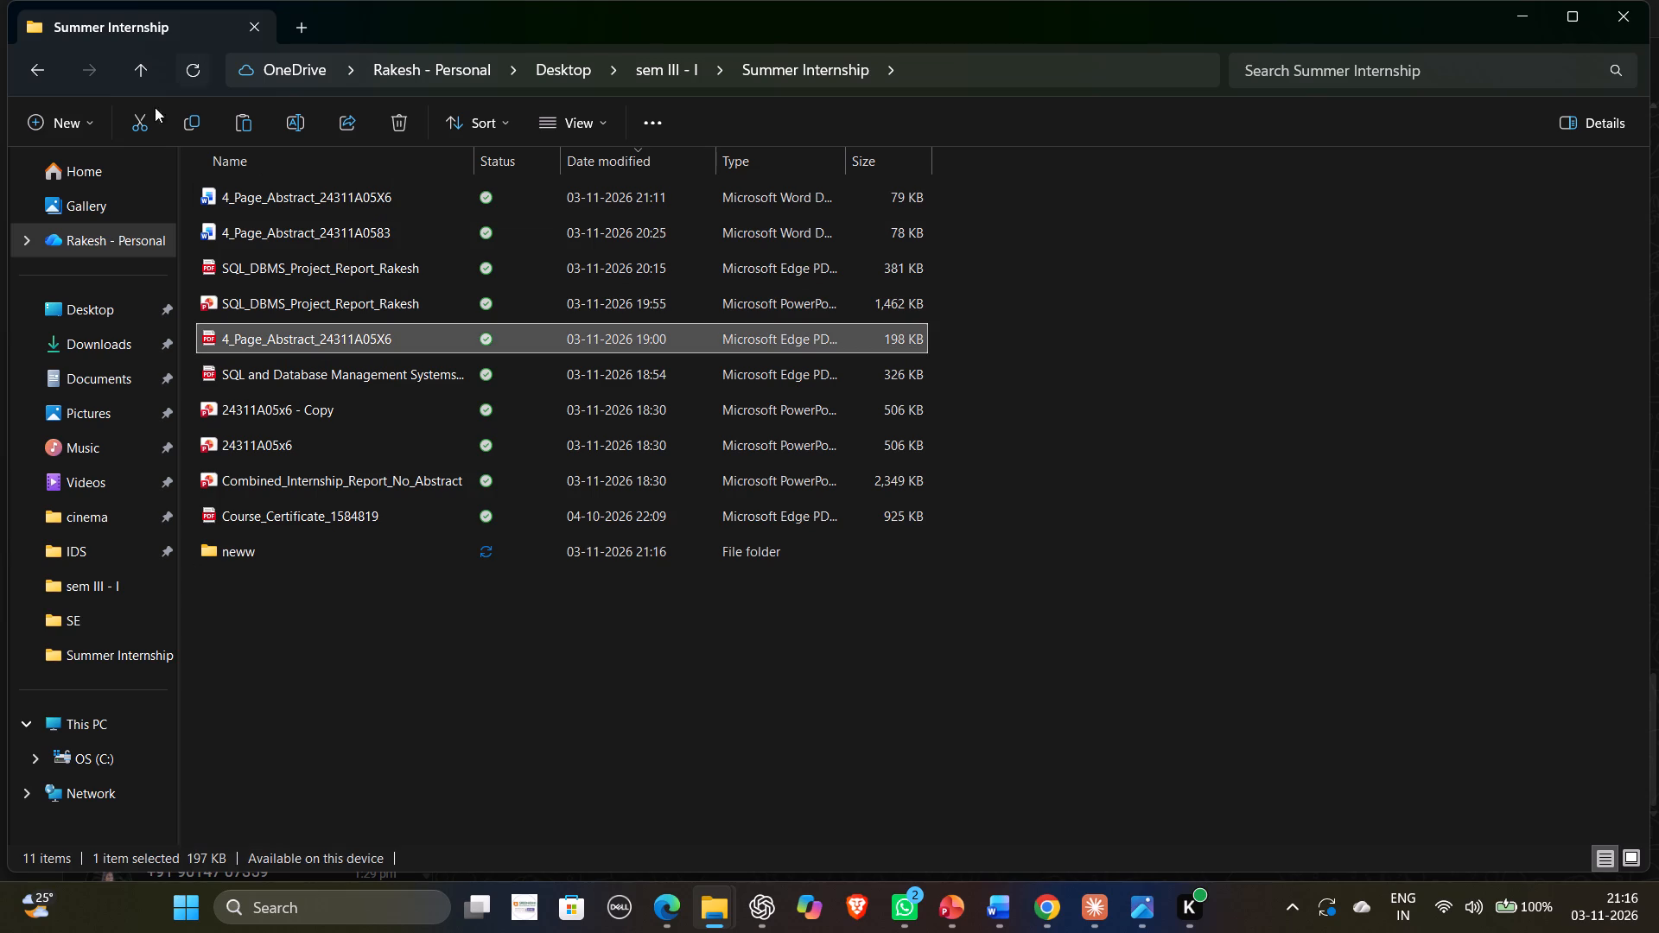
pyautogui.click(147, 111)
pyautogui.doubleClick(372, 546)
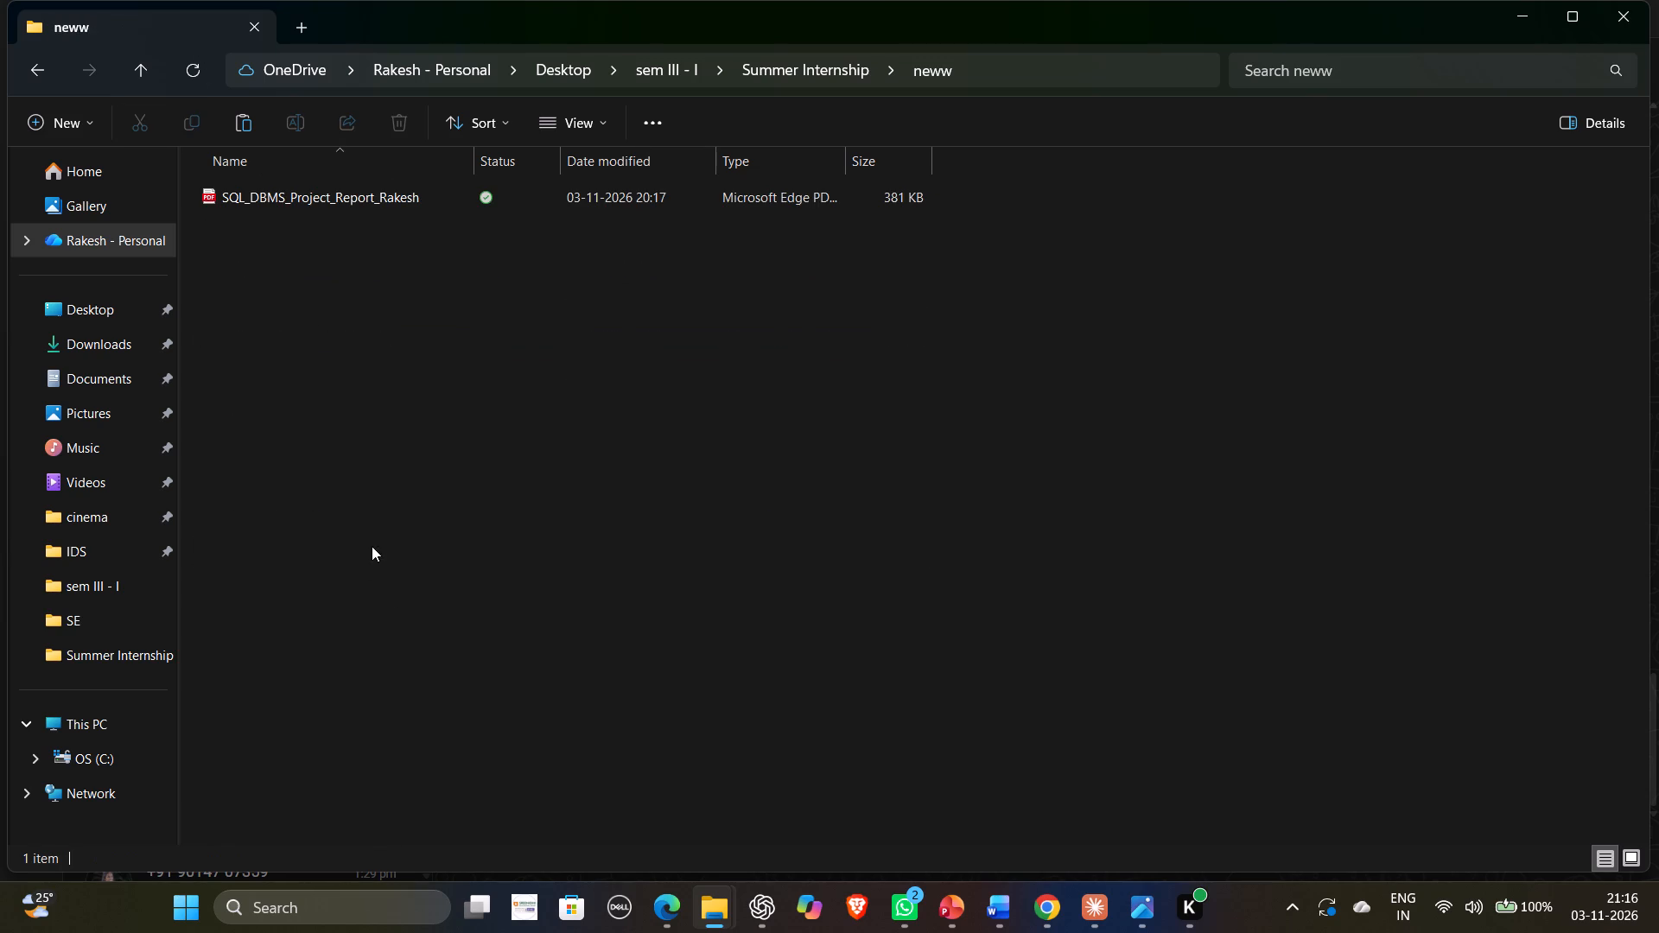
pyautogui.click(331, 308)
pyautogui.hotkey('ctrl', 'v')
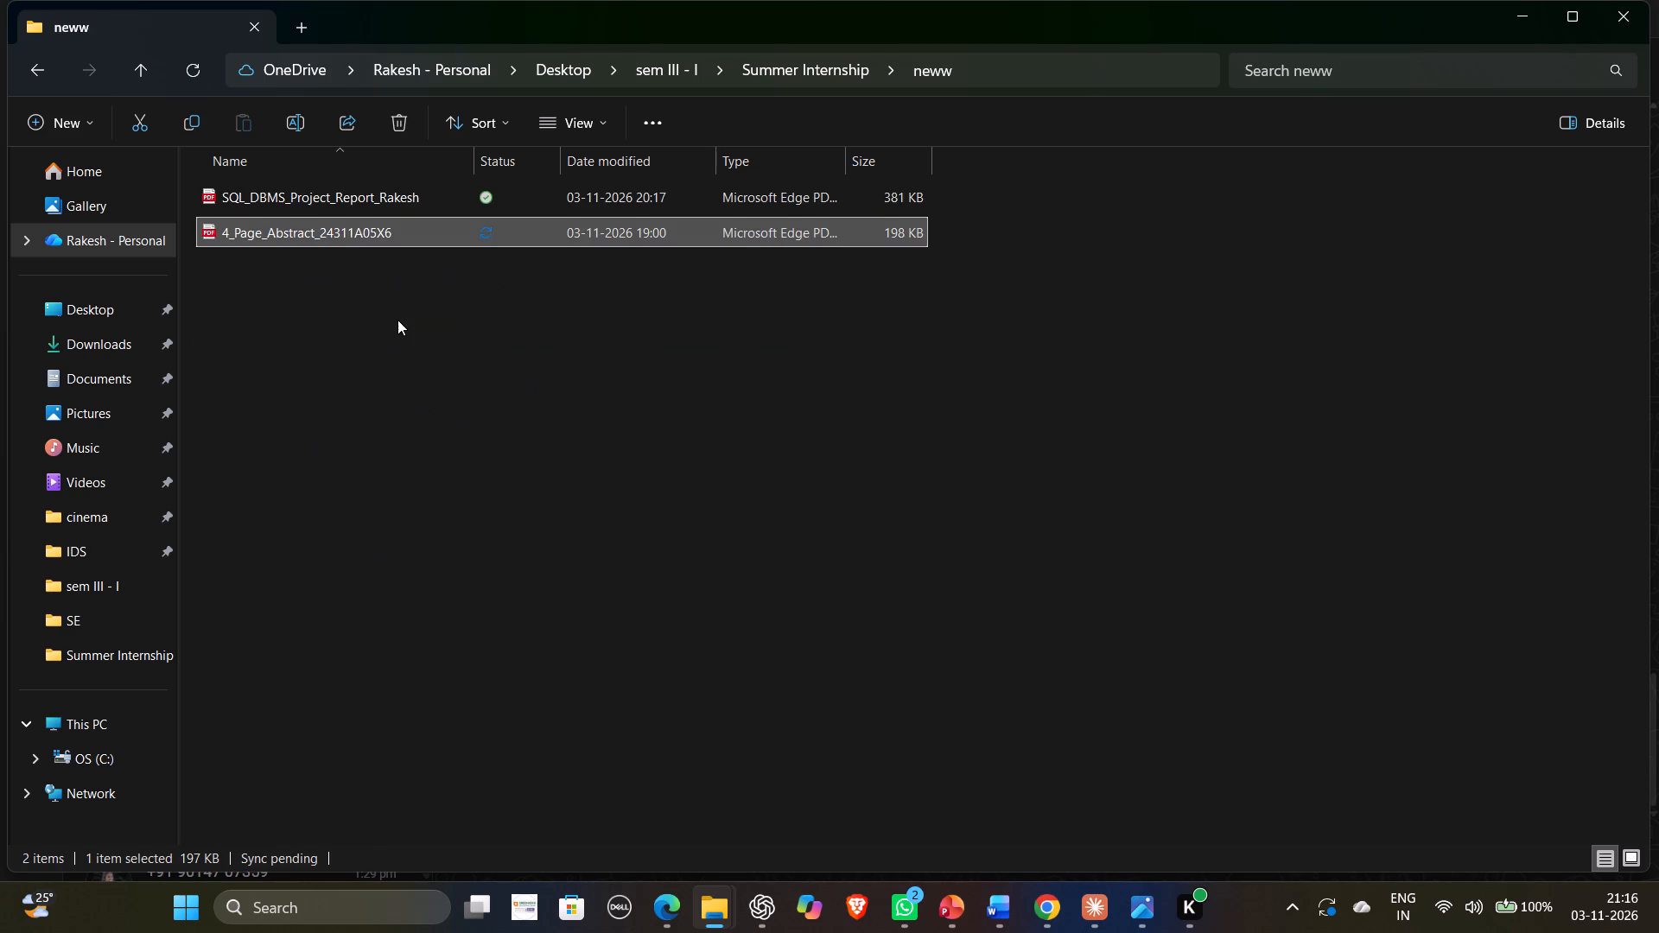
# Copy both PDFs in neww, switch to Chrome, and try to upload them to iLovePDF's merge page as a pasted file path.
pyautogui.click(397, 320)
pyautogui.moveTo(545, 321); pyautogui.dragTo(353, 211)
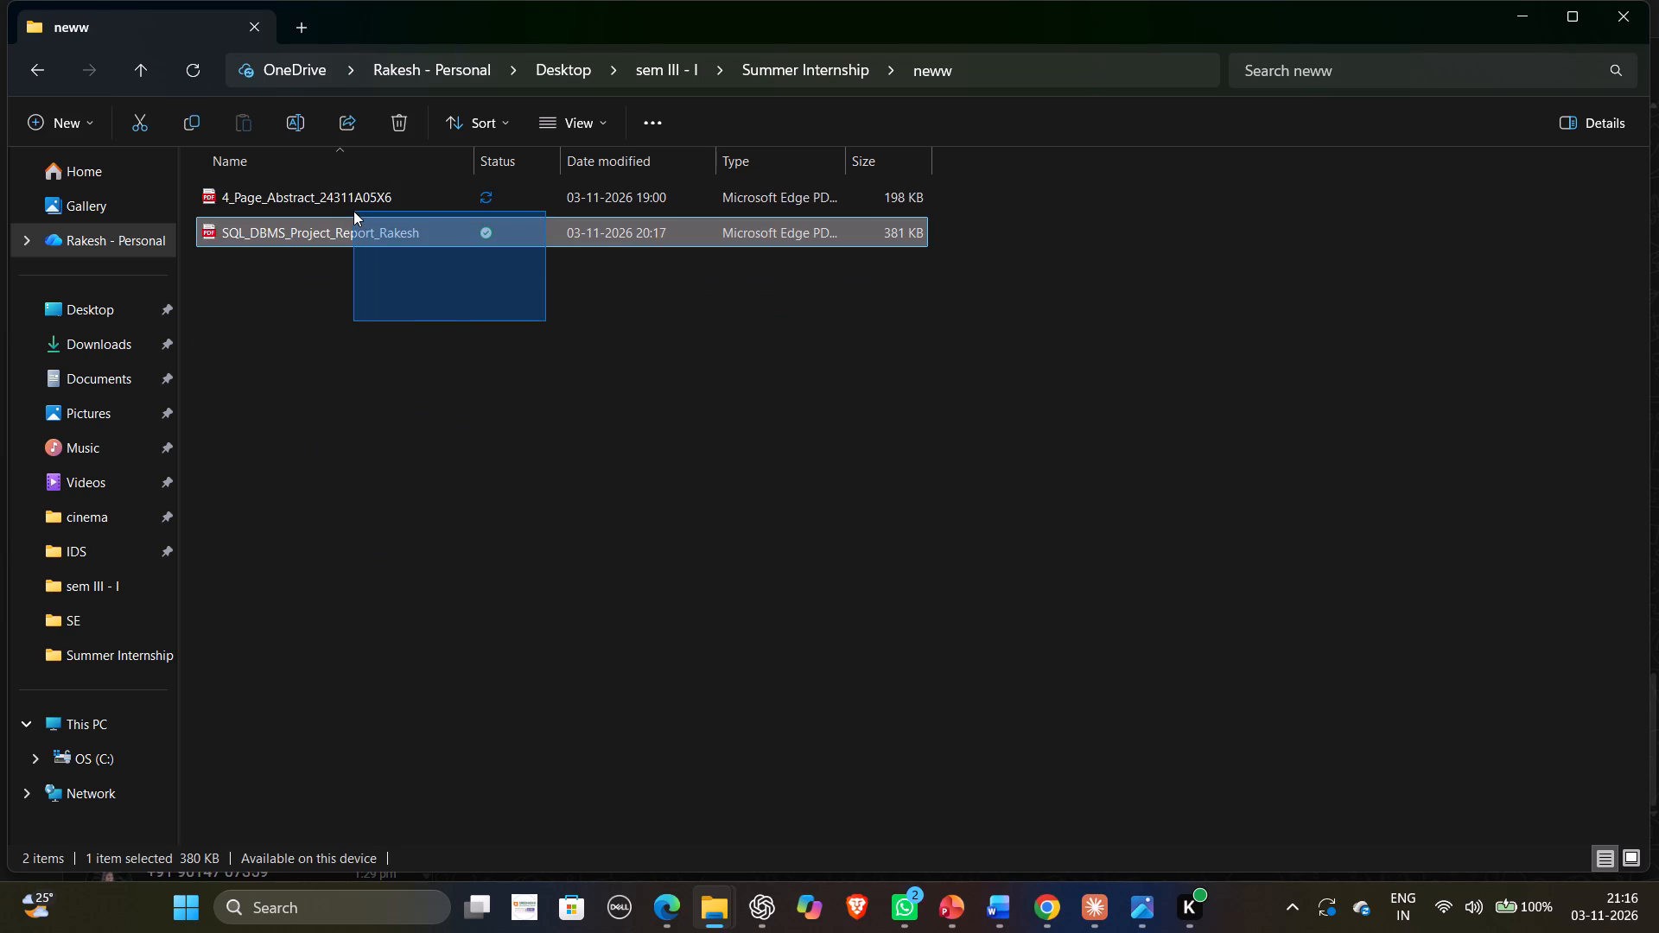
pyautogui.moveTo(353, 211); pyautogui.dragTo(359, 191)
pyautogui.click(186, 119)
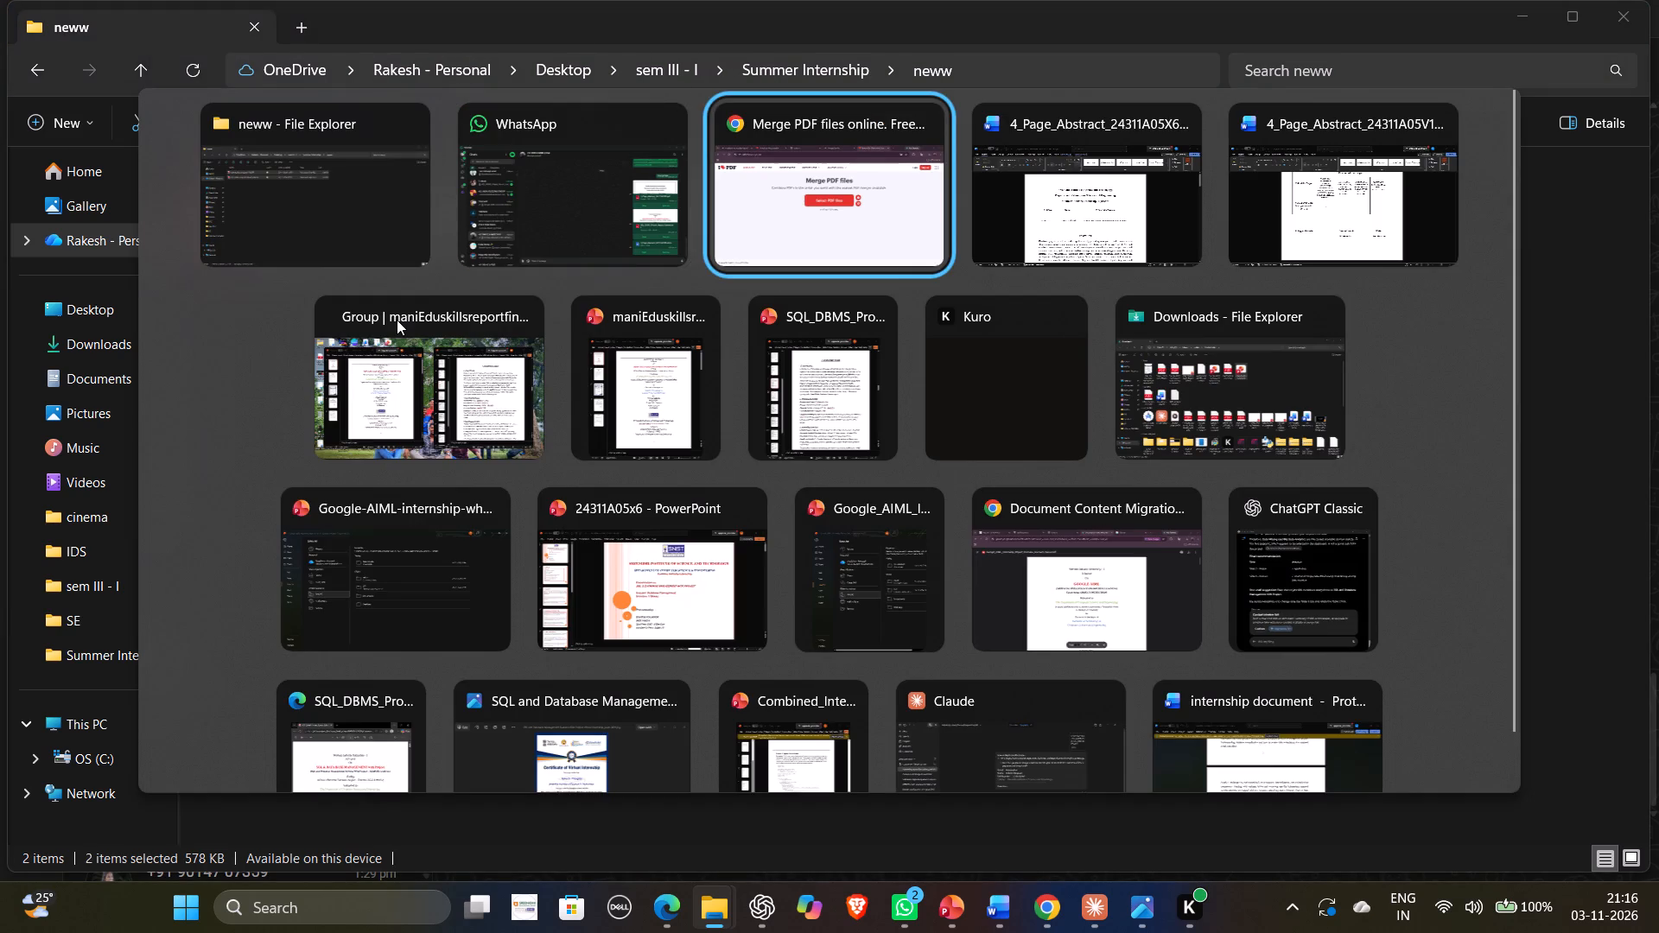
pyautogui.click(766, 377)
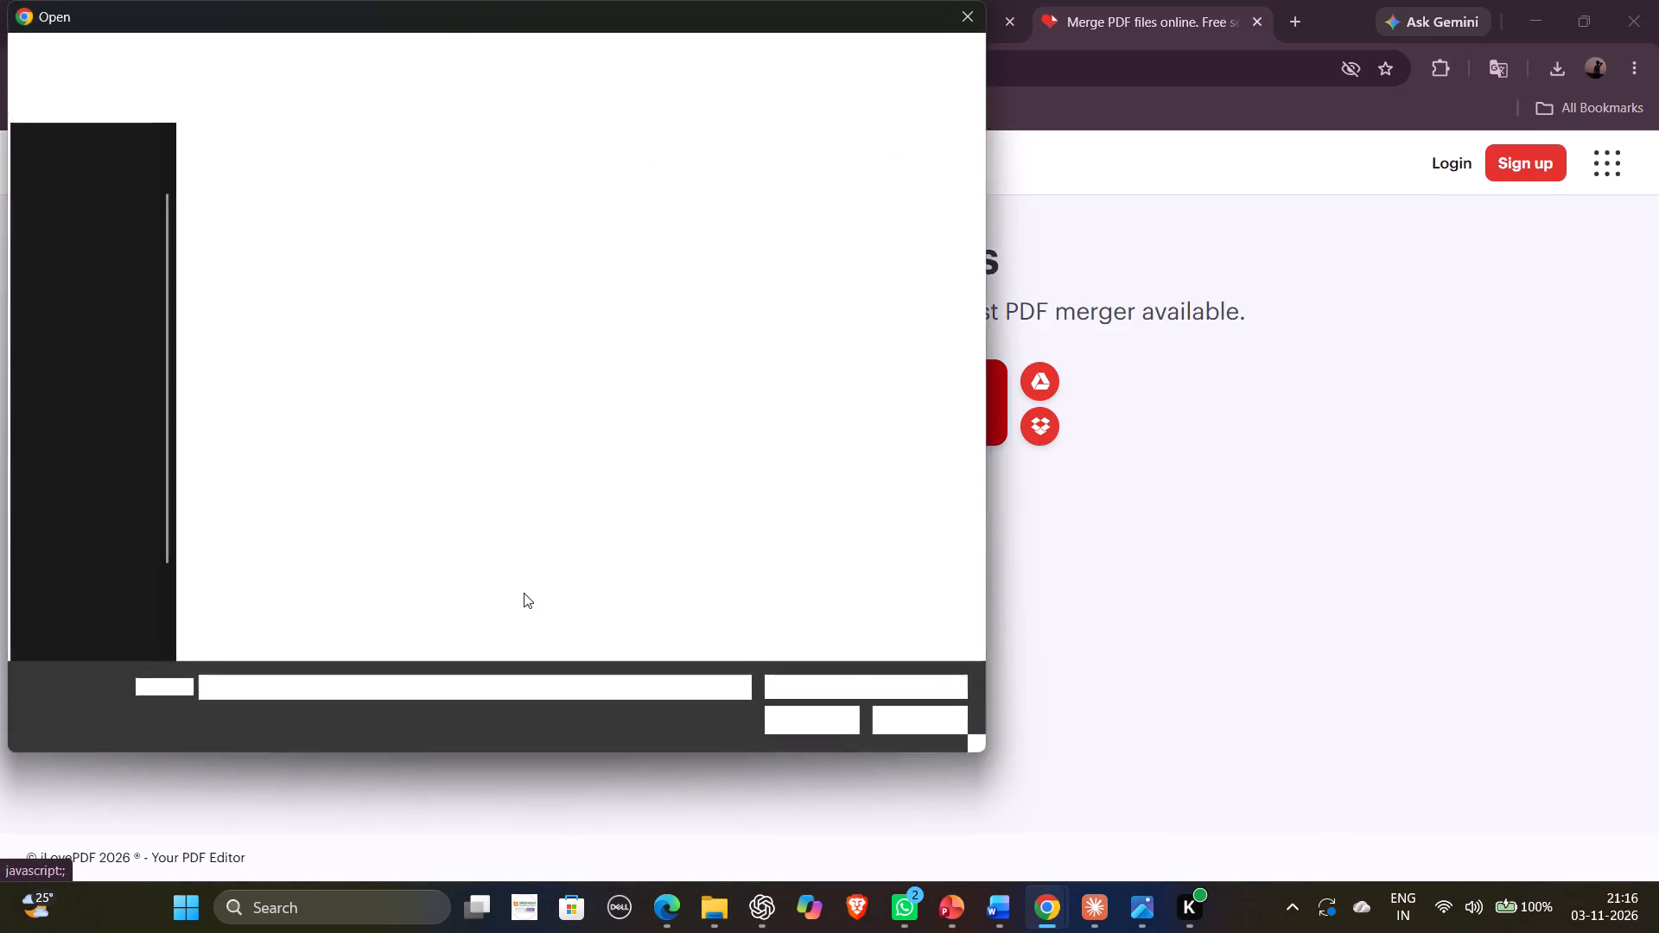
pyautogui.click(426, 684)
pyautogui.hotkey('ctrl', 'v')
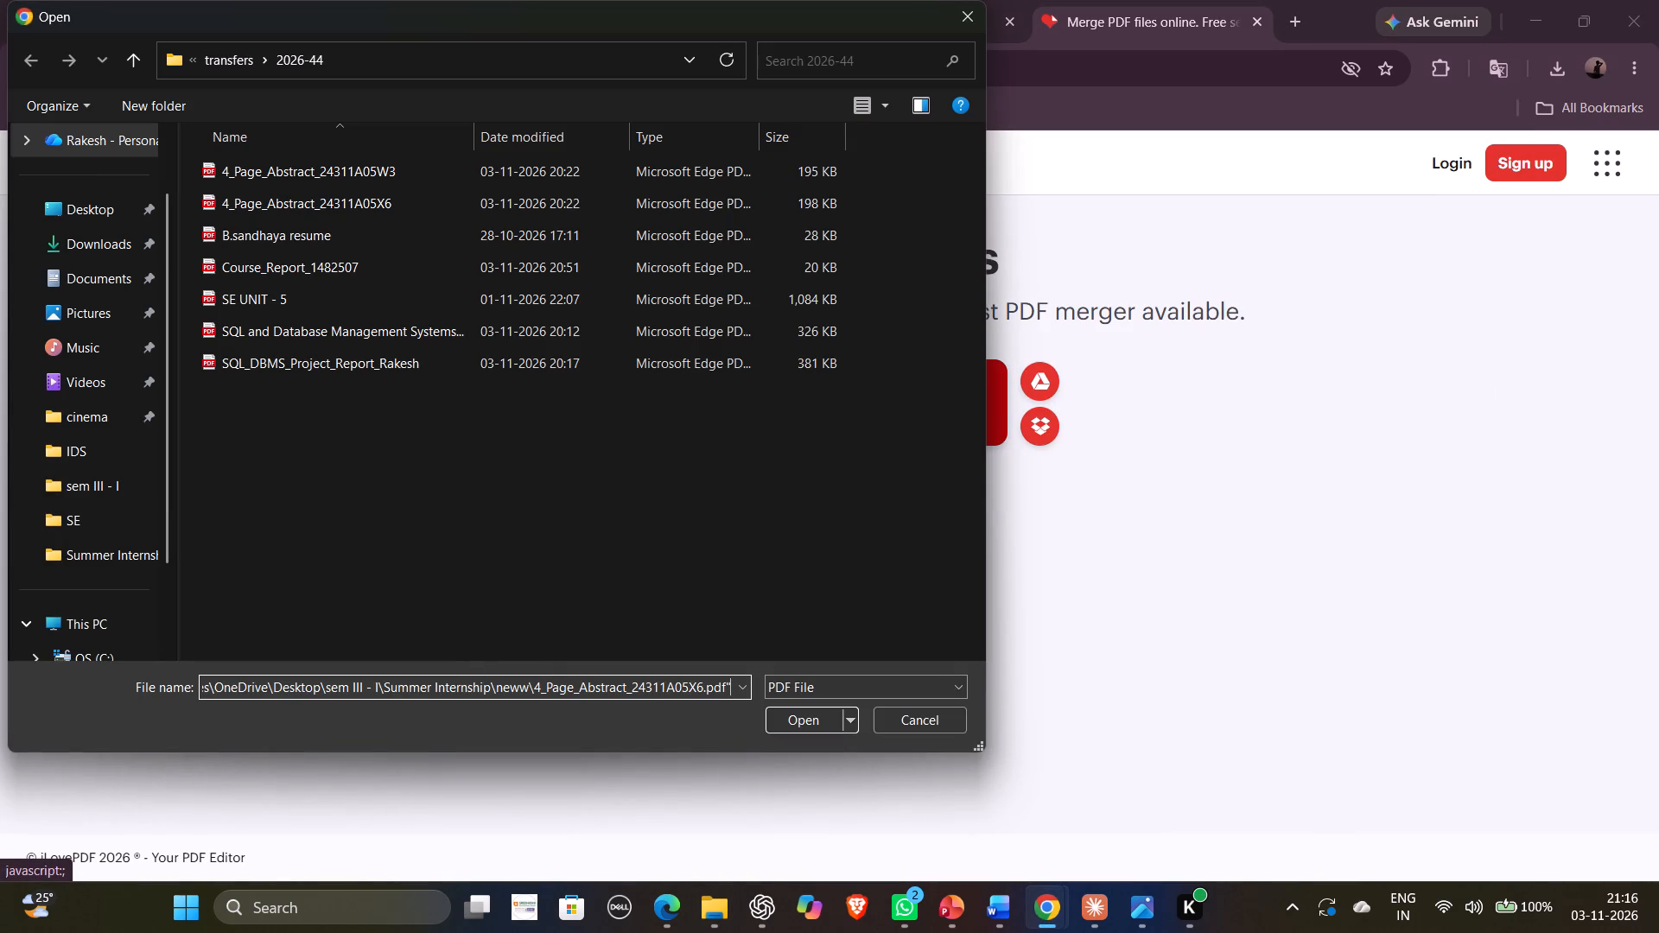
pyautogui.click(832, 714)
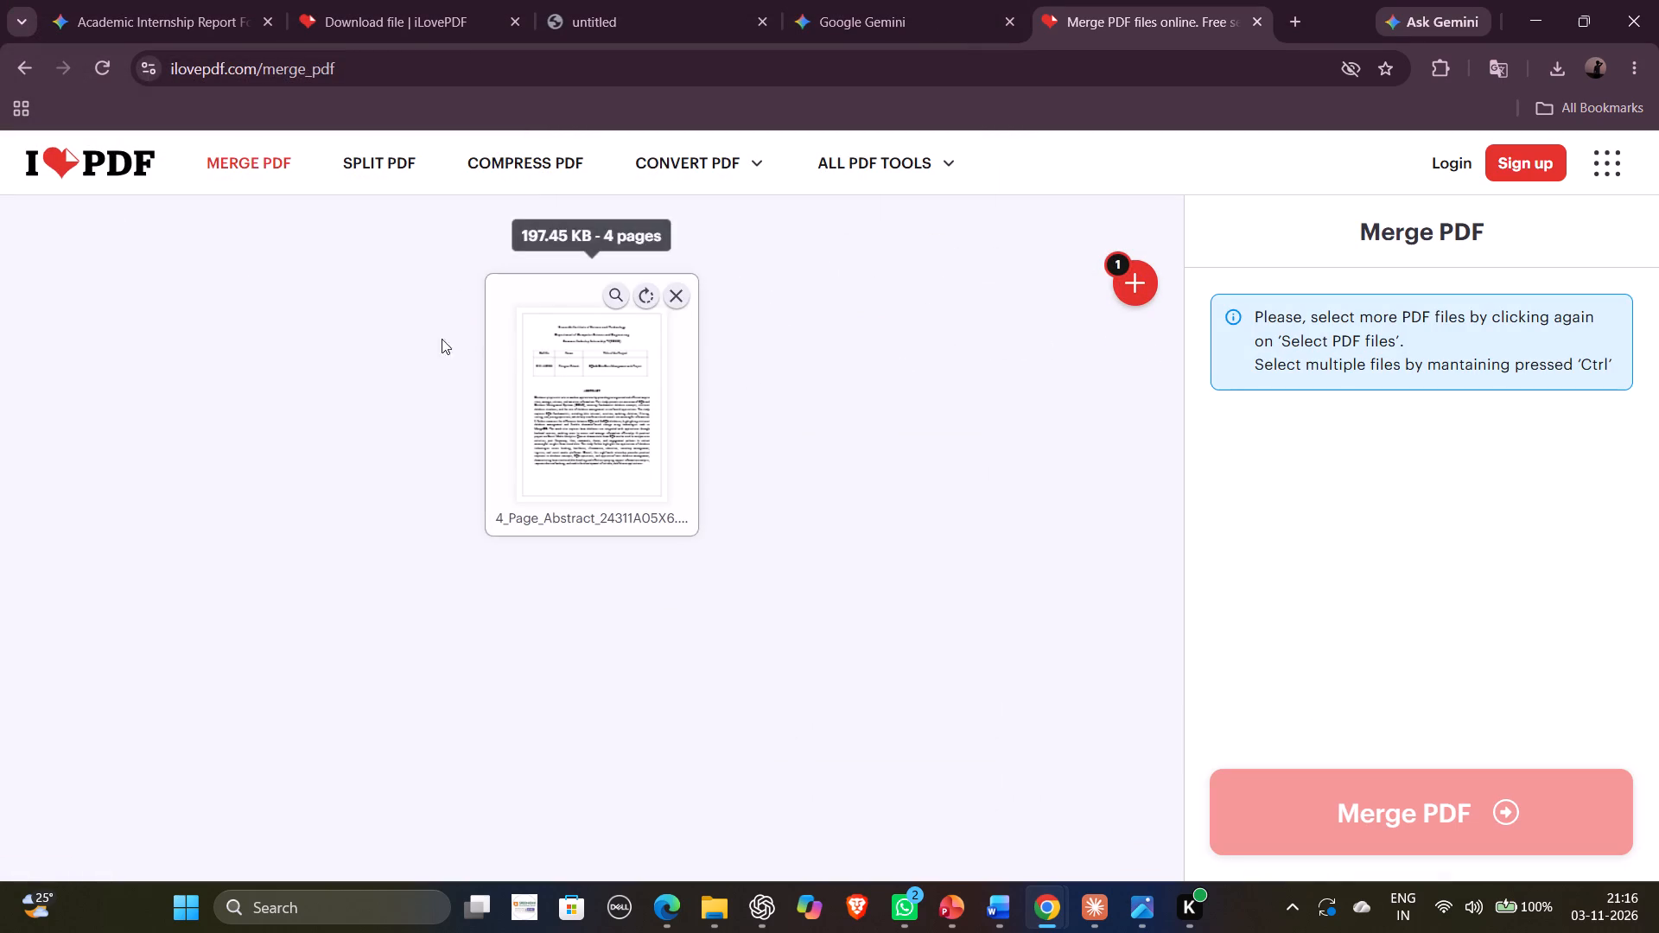
# Reopen iLovePDF's Merge PDF page from the Google results and upload both the abstract and report PDFs from the neww folder.
pyautogui.click(16, 70)
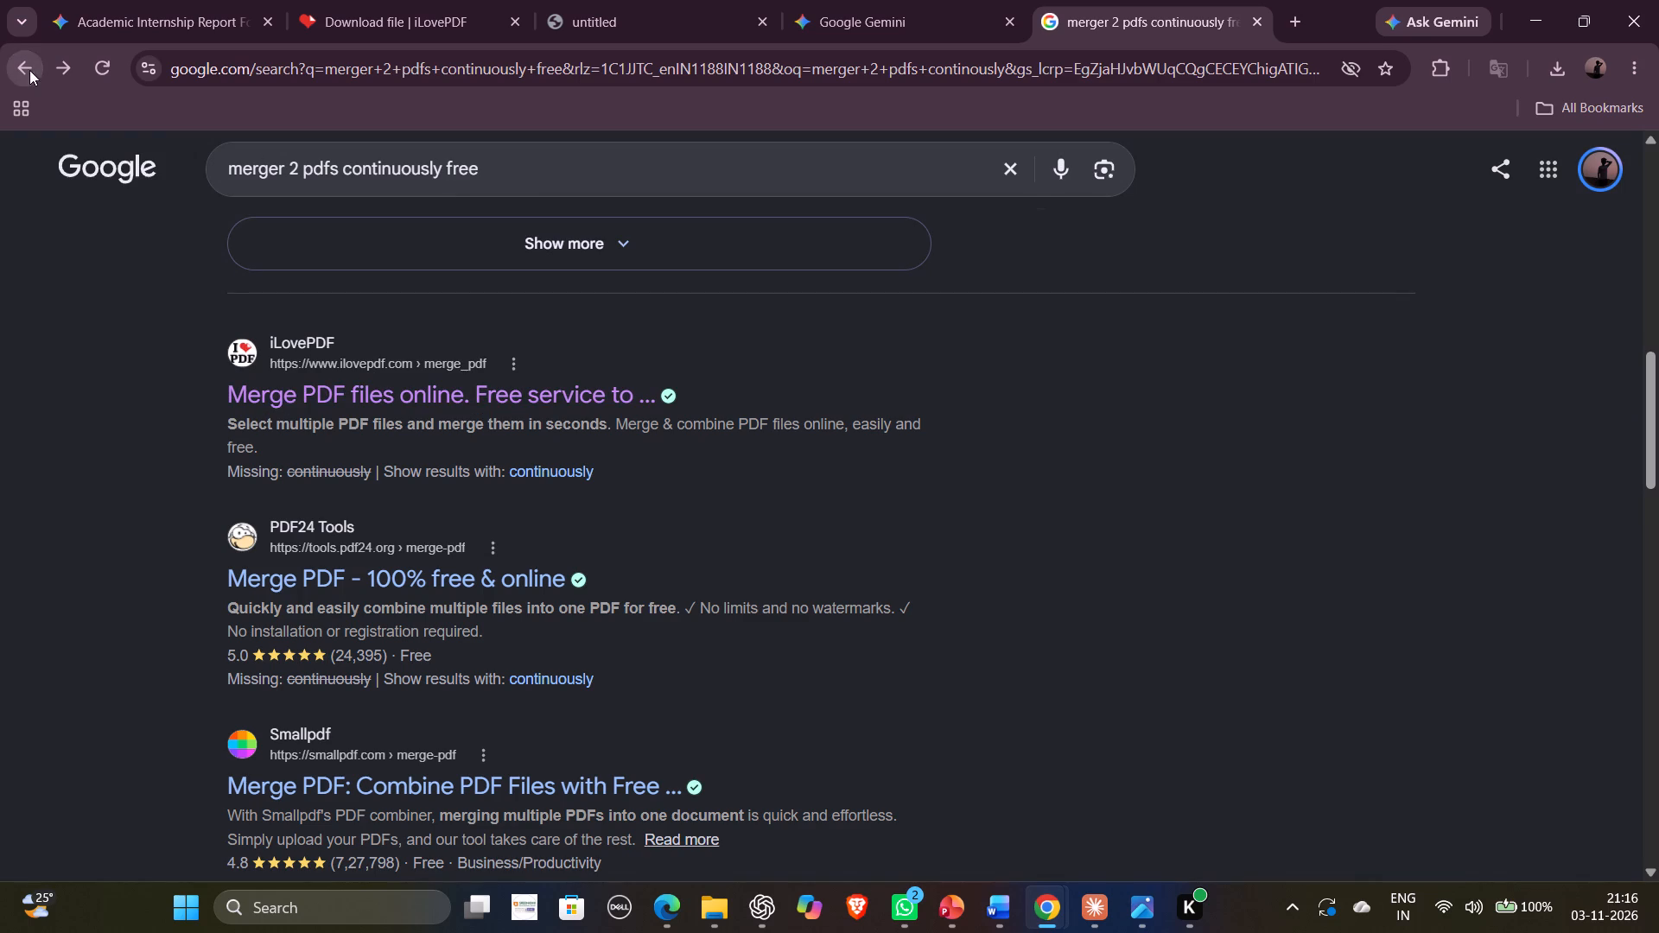
pyautogui.click(340, 373)
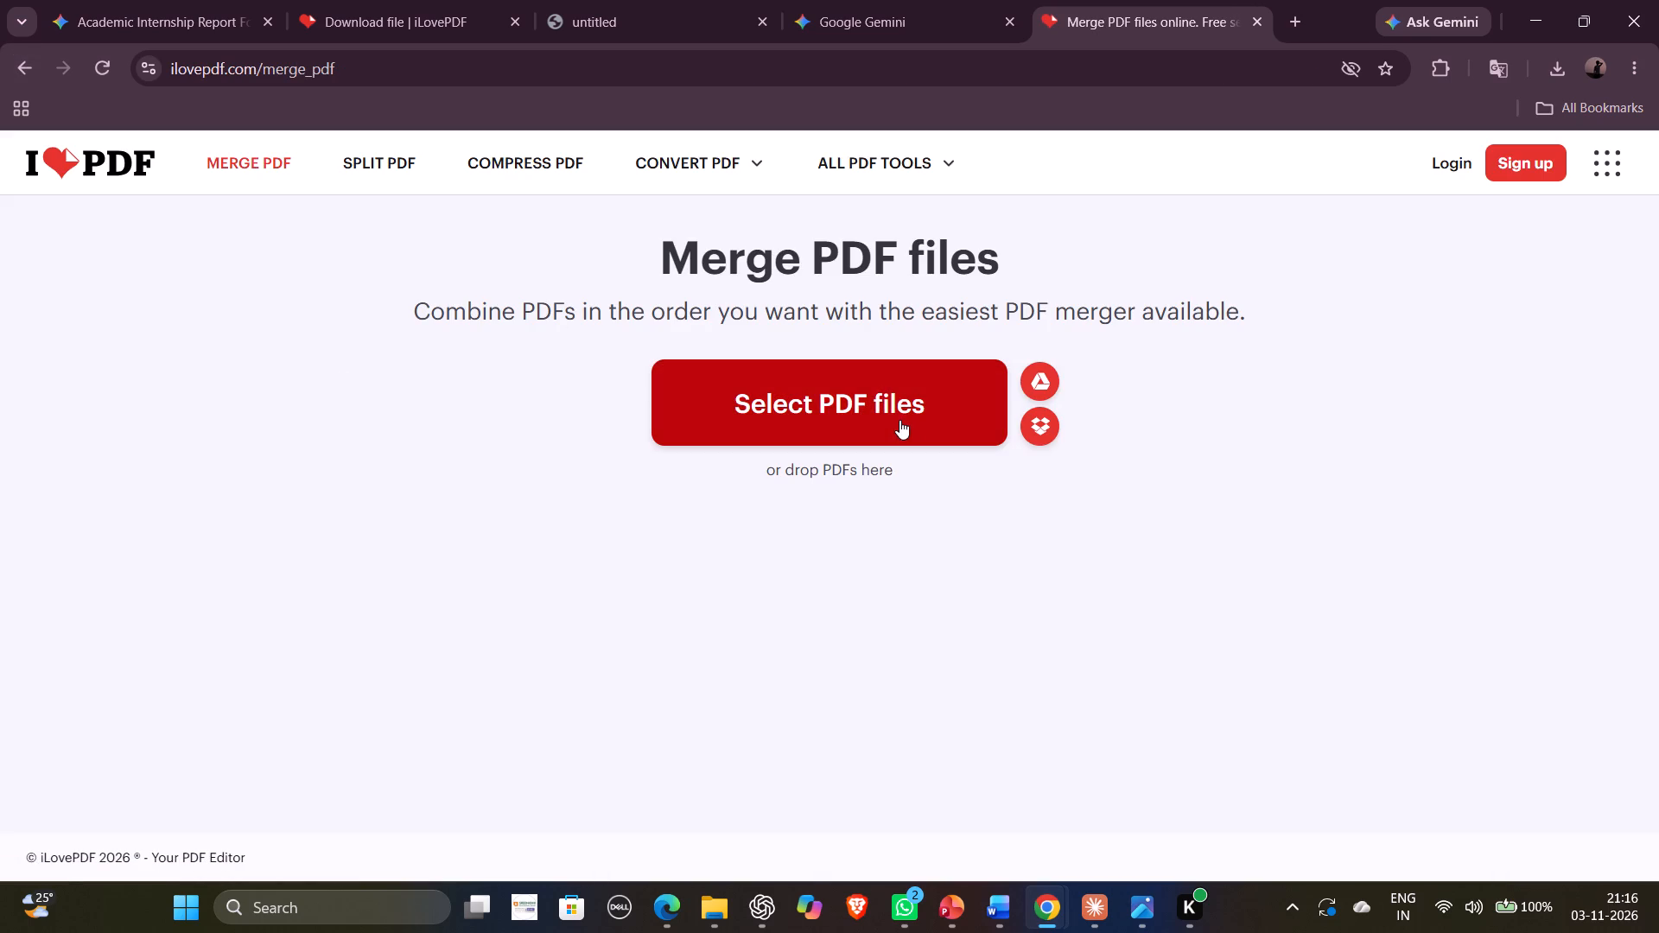
pyautogui.click(899, 420)
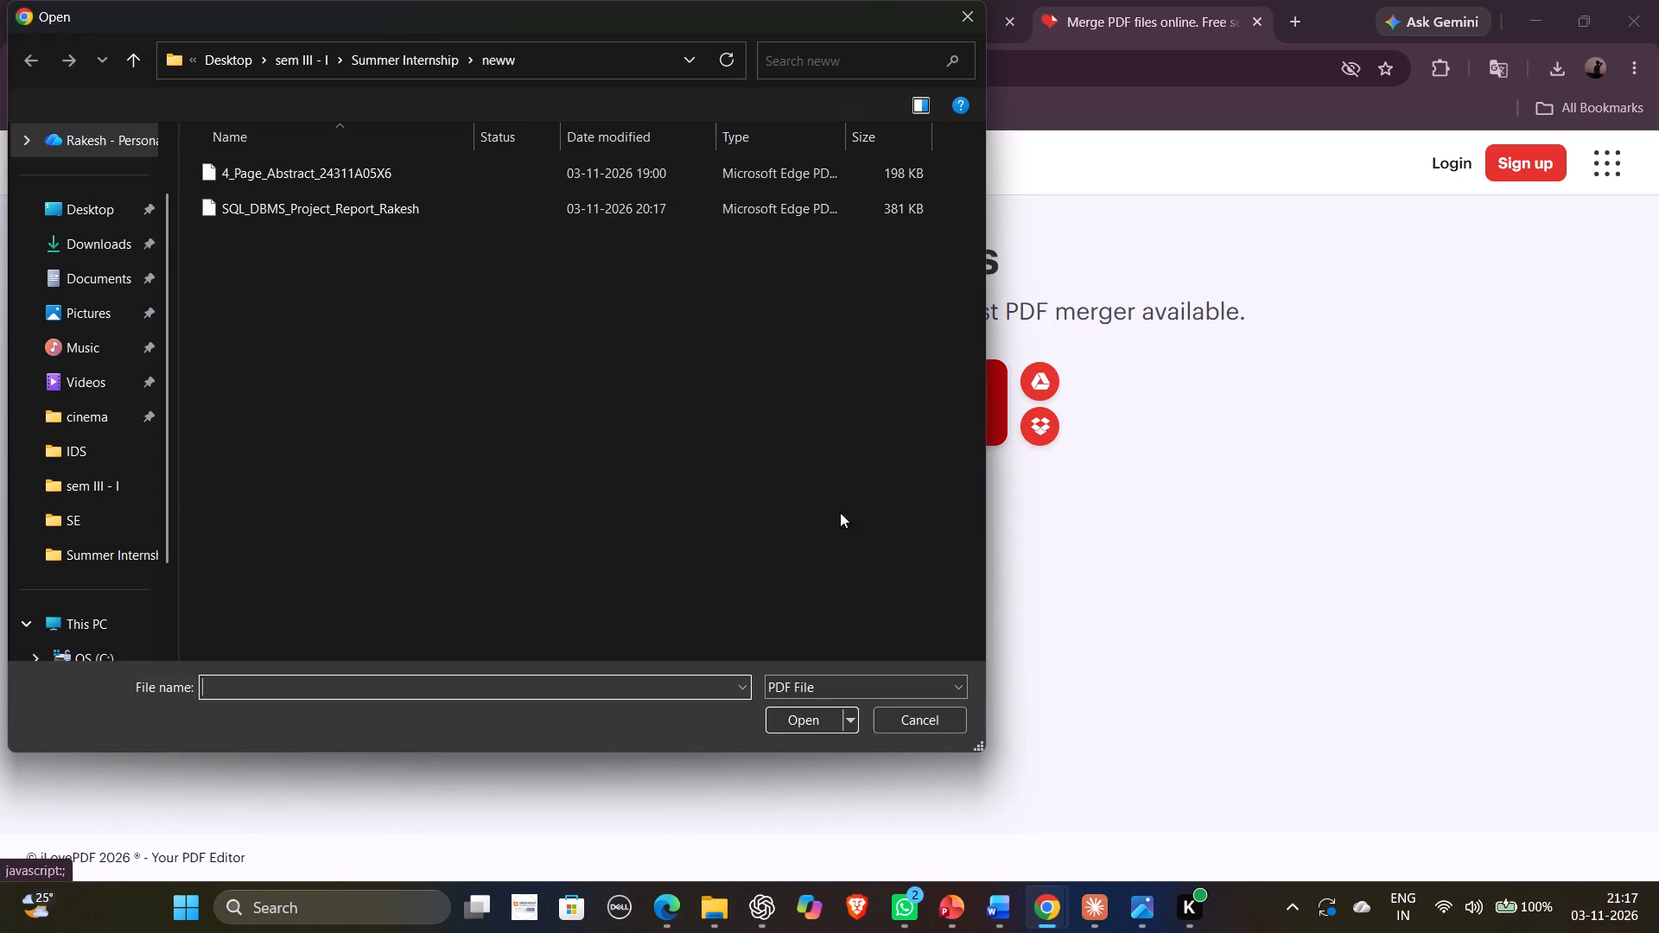
pyautogui.moveTo(416, 240); pyautogui.dragTo(353, 159)
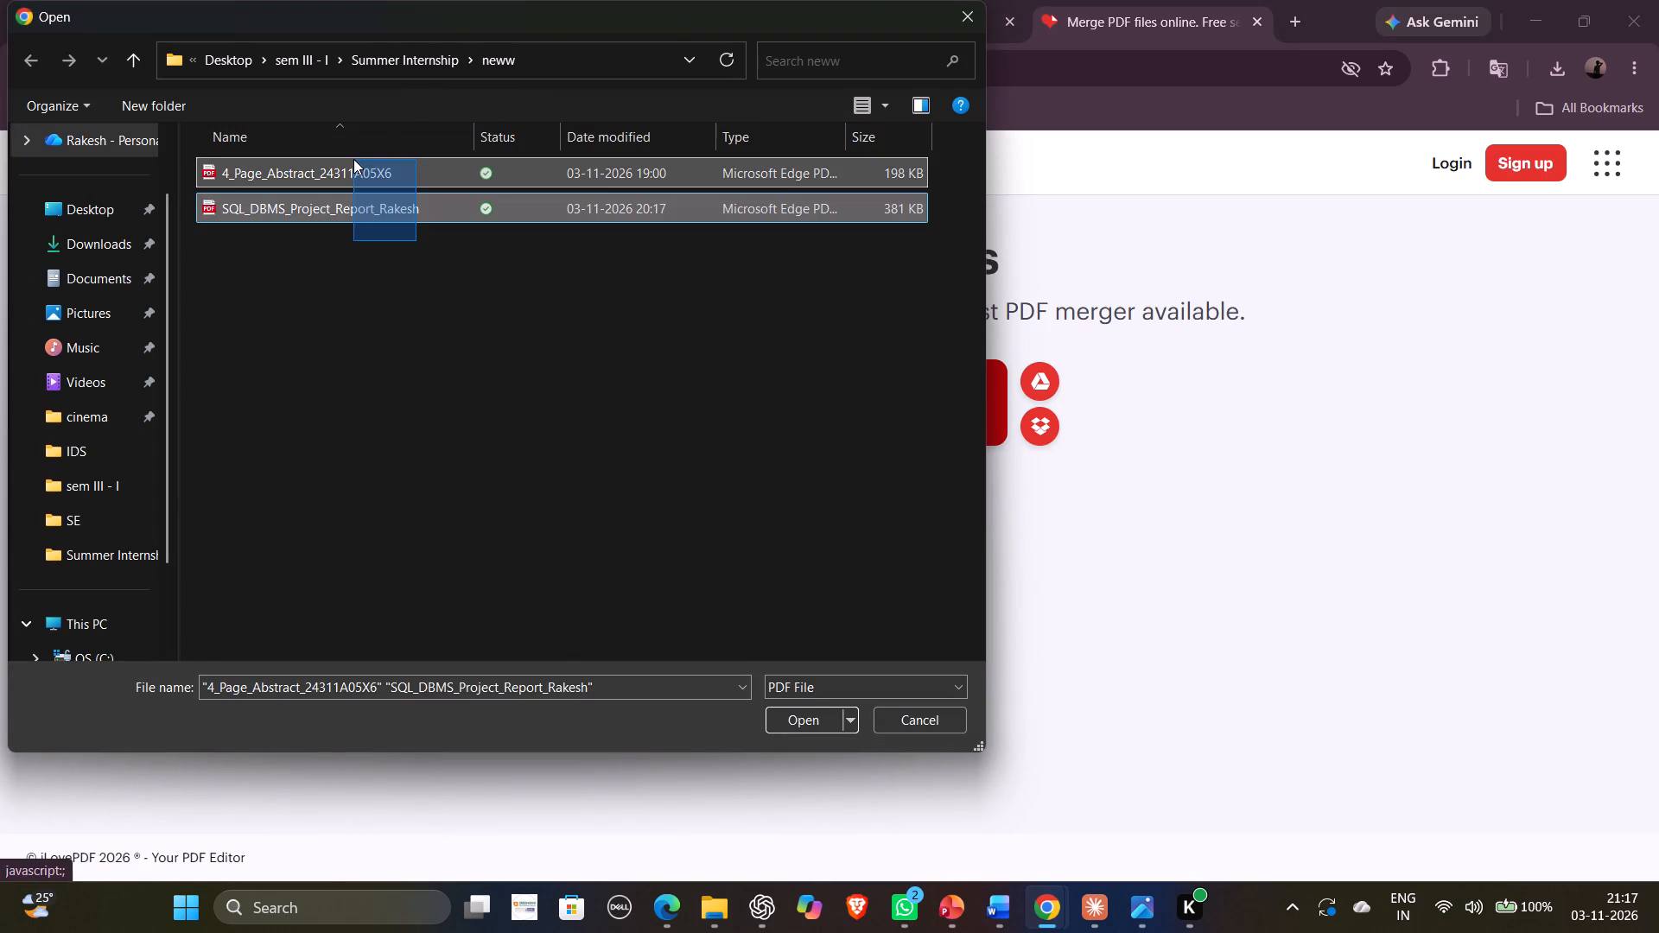
pyautogui.click(826, 714)
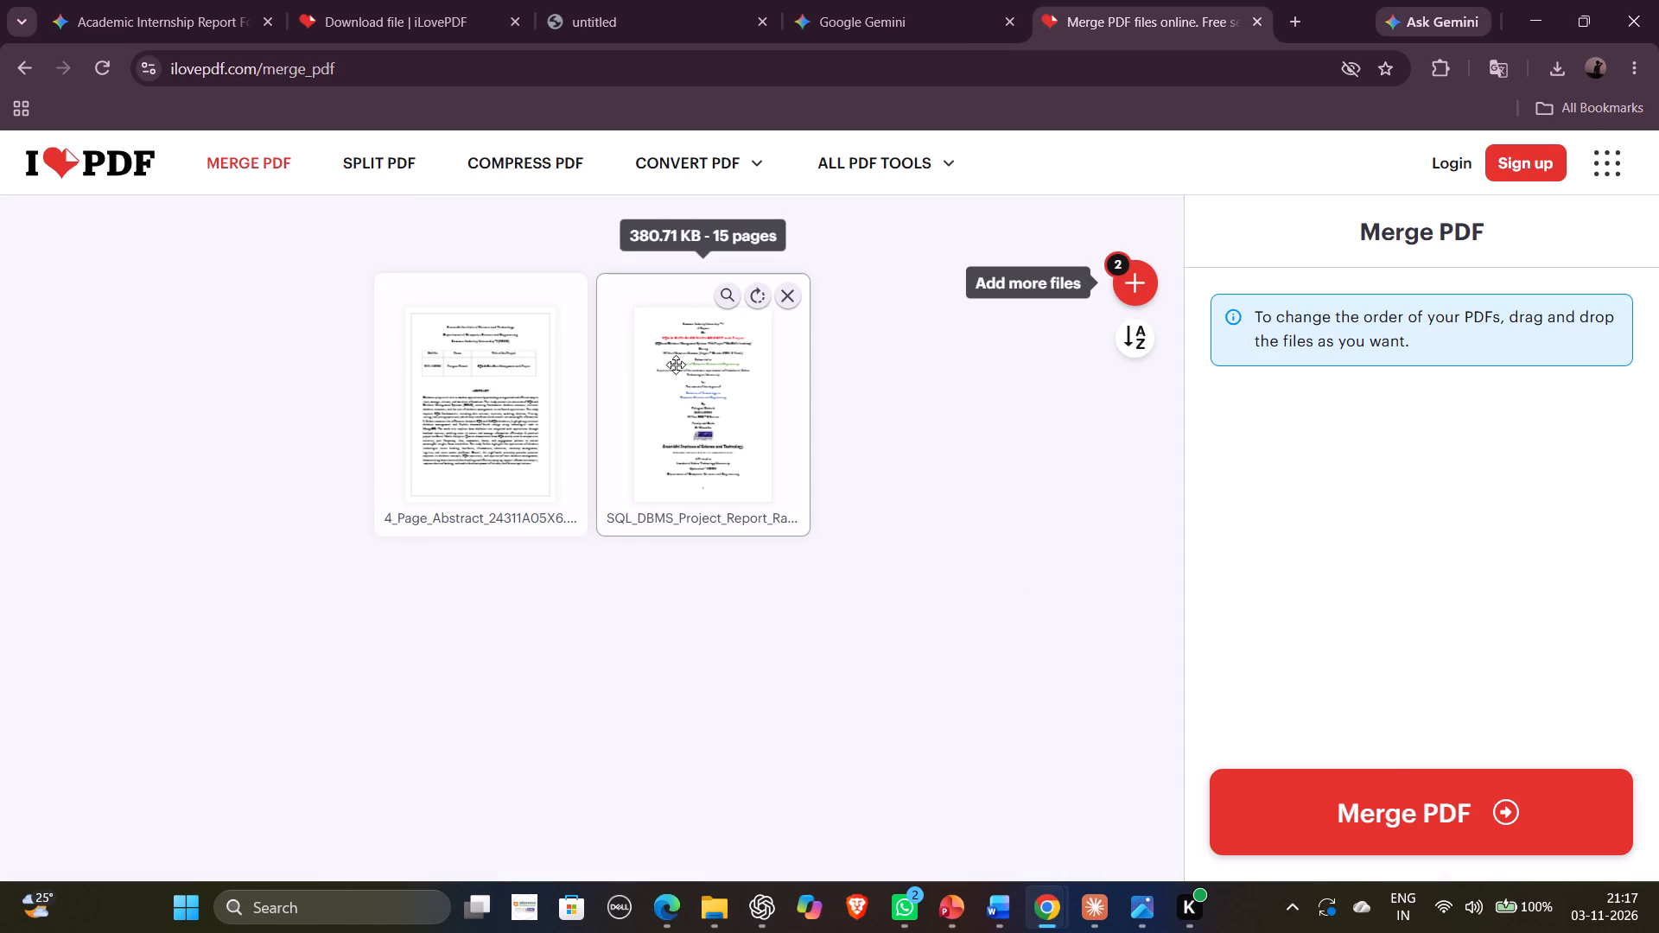
# Place the SQL_DBMS_Project_Report PDF before the 4_Page_Abstract PDF and merge the two files.
pyautogui.moveTo(694, 409); pyautogui.dragTo(475, 376)
pyautogui.click(829, 701)
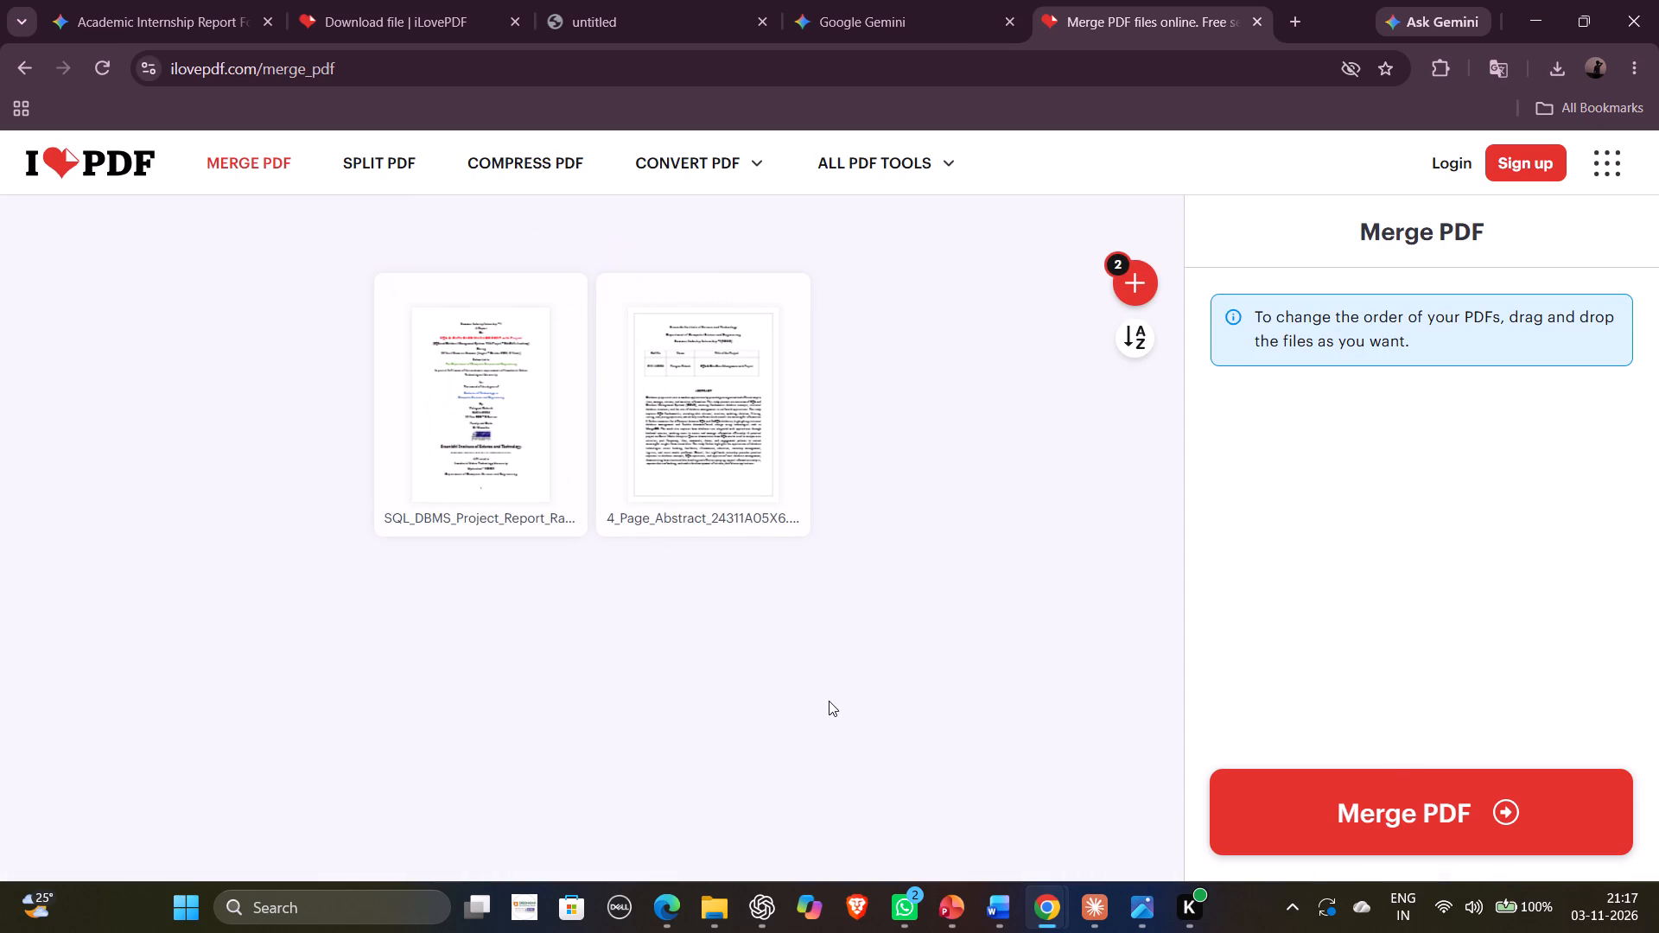
pyautogui.click(1411, 809)
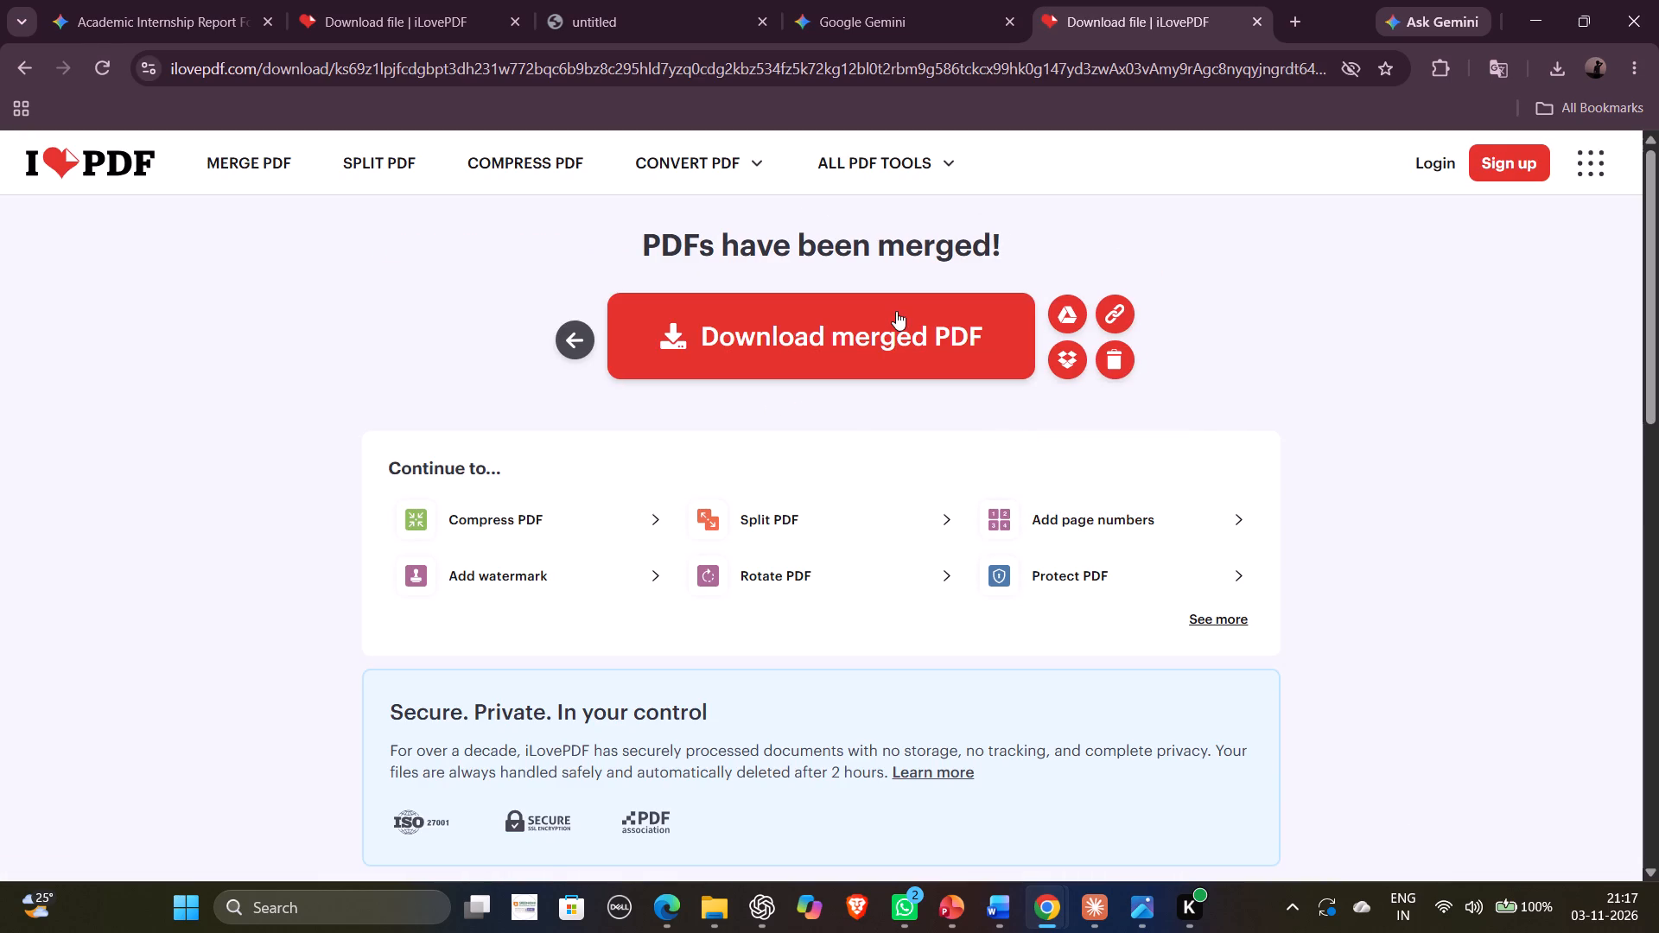
# Download the merged PDF and show it in the Downloads folder.
pyautogui.click(896, 311)
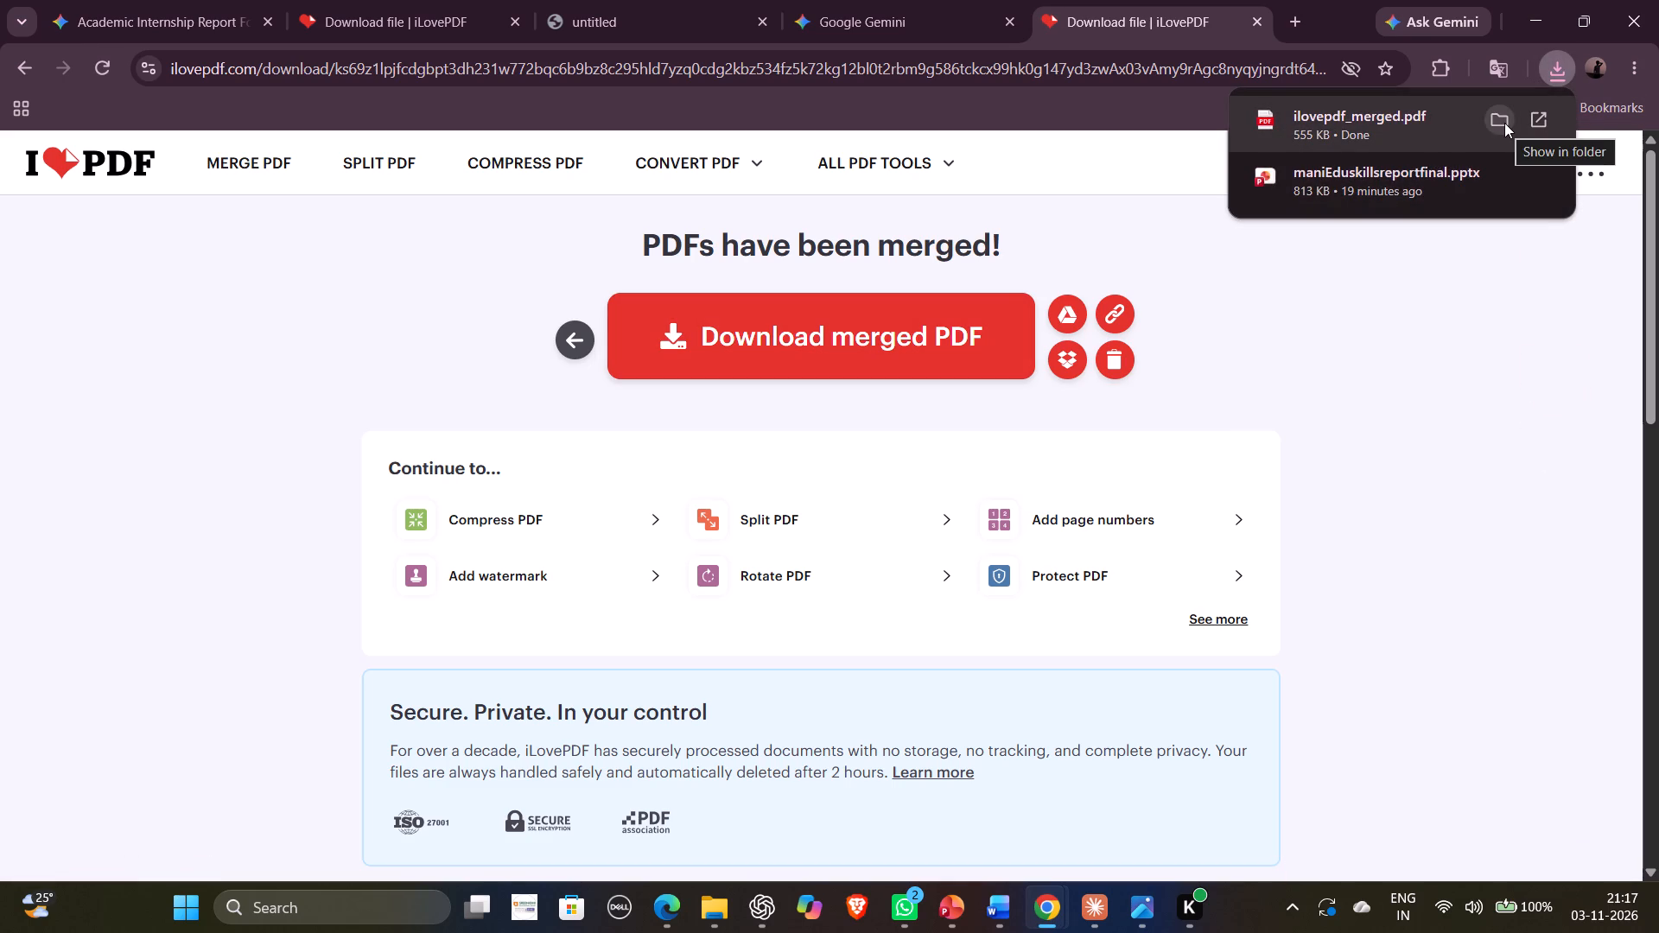
pyautogui.click(1504, 123)
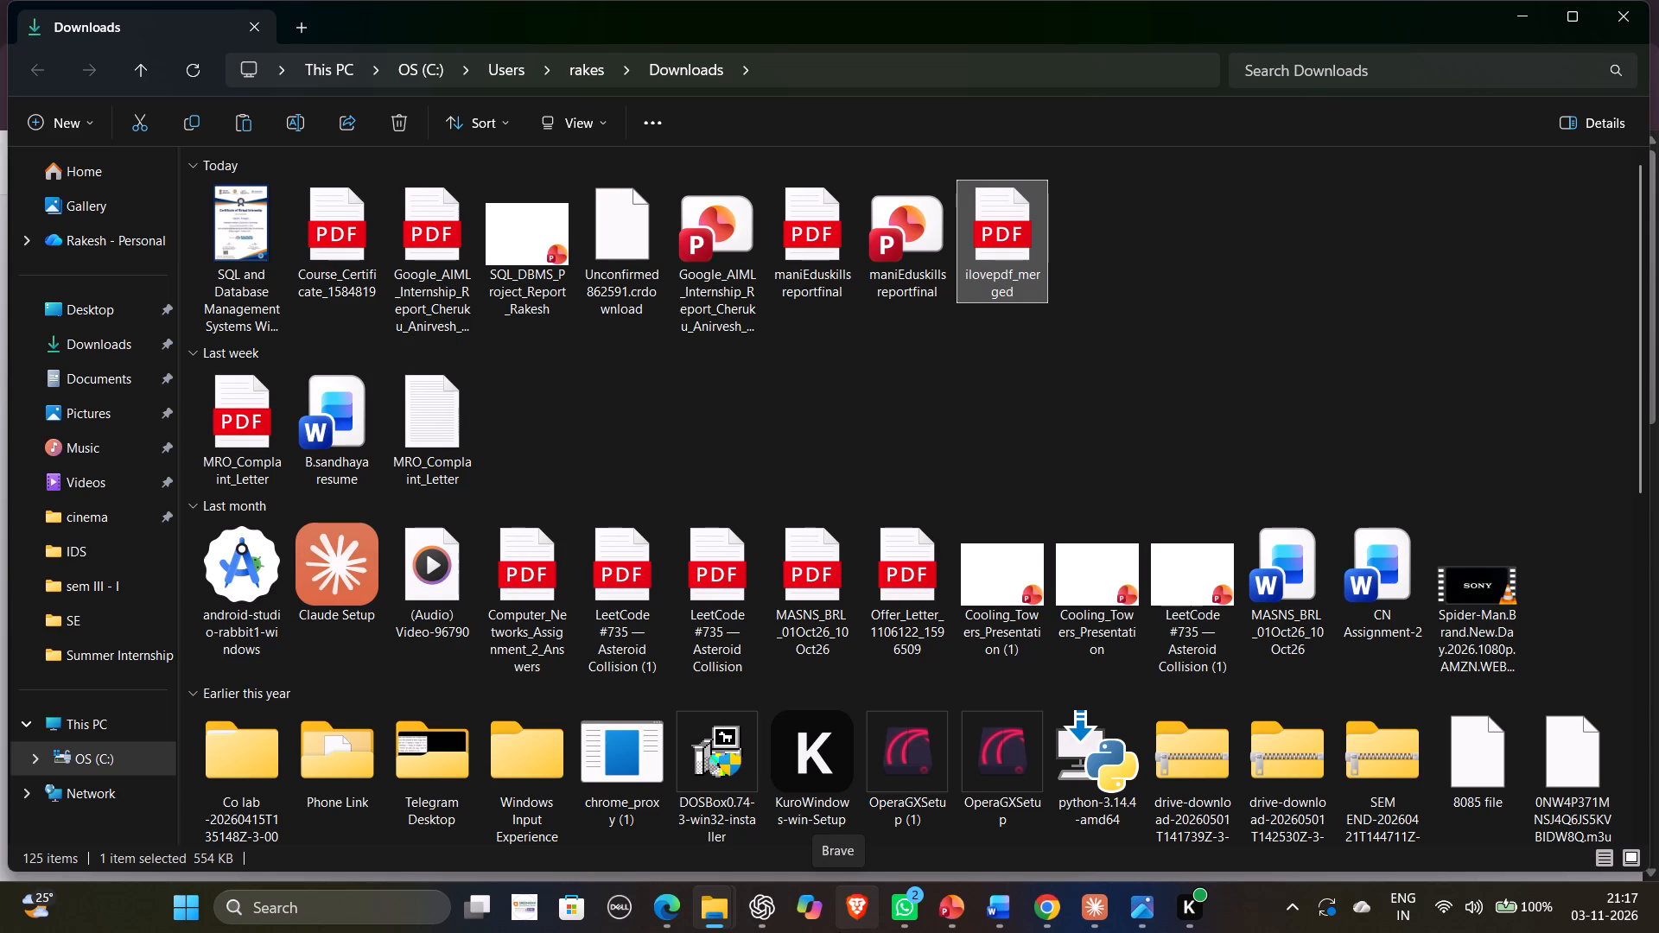
# Rename the downloaded ilovepdf_merged PDF to the student's roll number as given on the report cover.
pyautogui.rightClick(987, 277)
pyautogui.click(1157, 323)
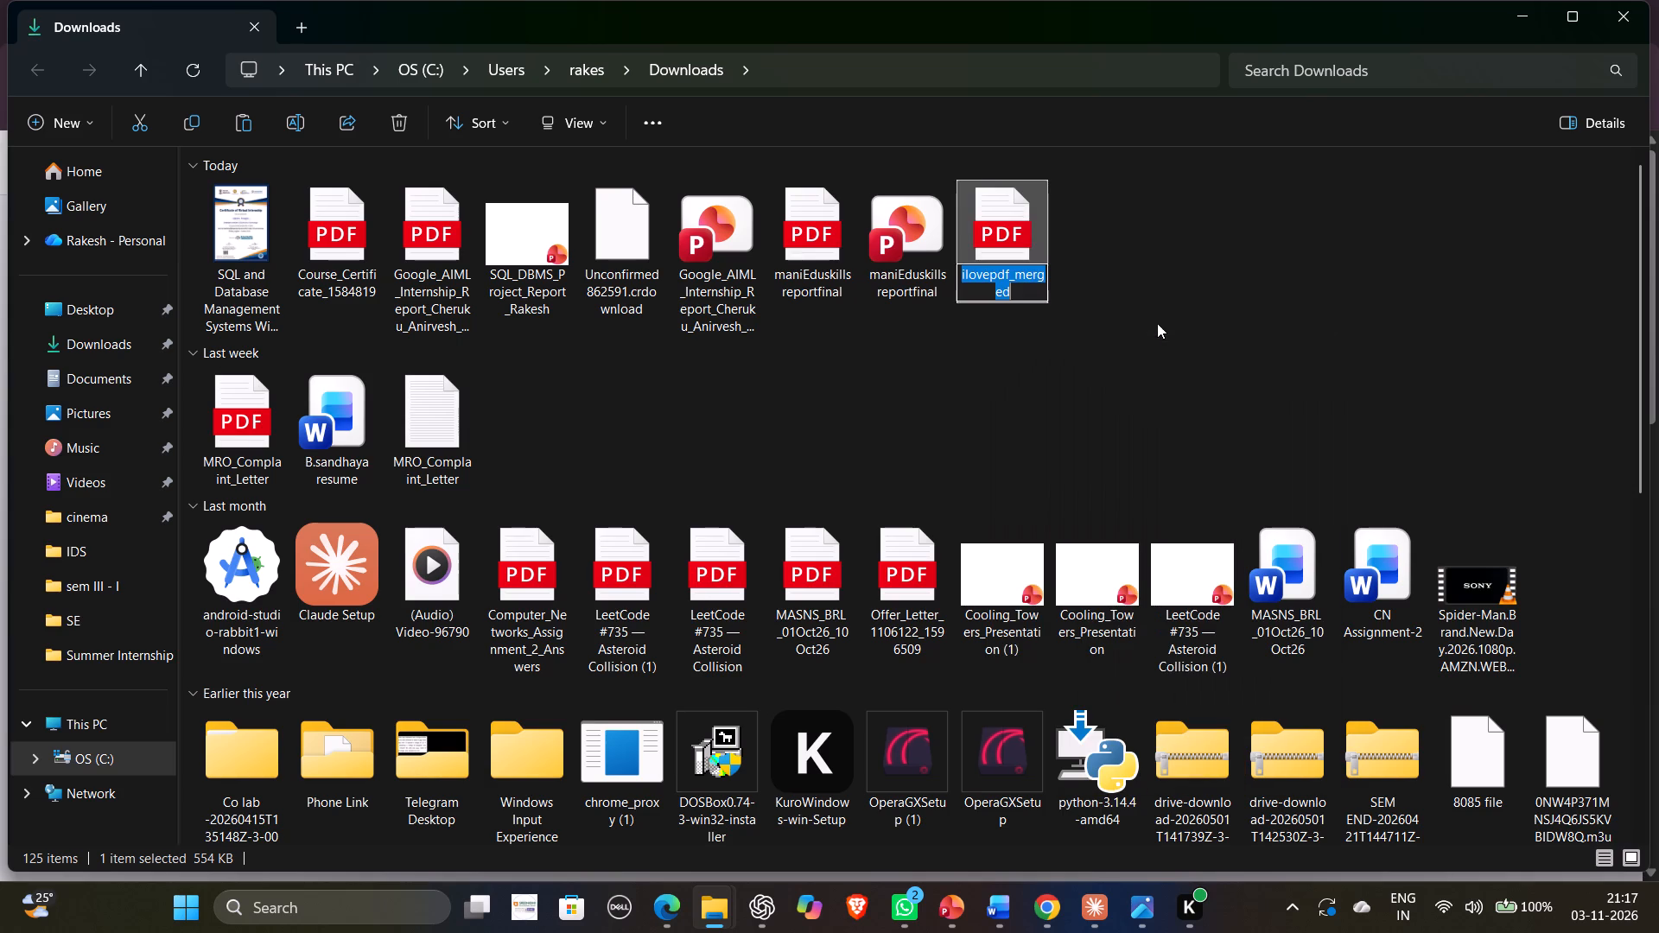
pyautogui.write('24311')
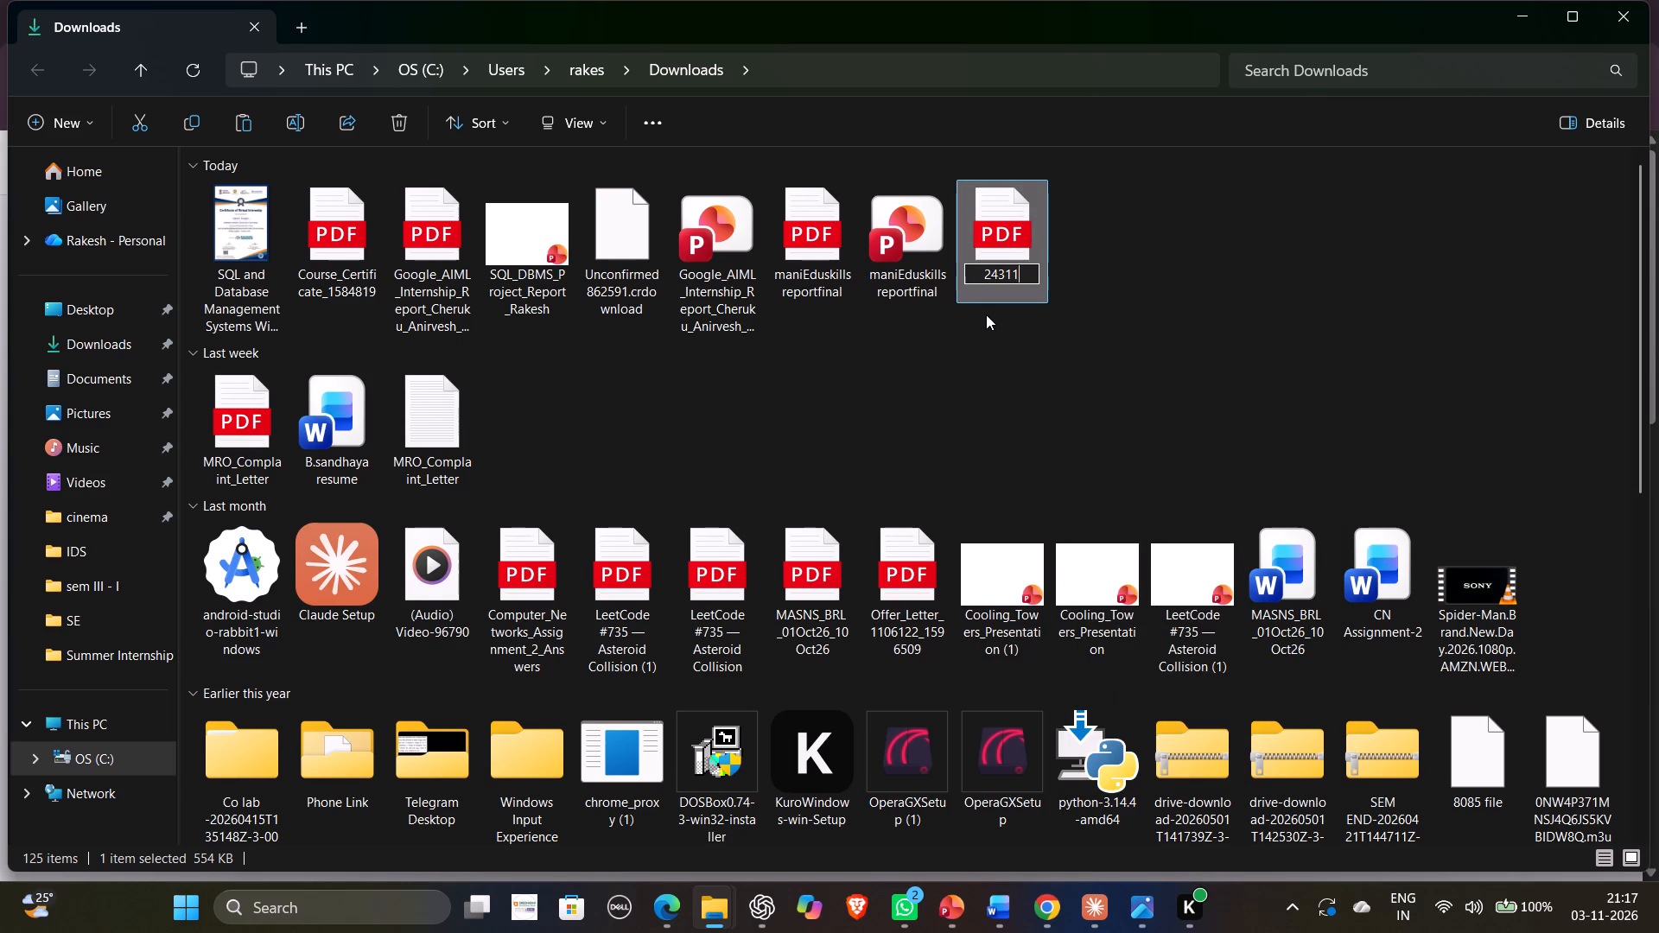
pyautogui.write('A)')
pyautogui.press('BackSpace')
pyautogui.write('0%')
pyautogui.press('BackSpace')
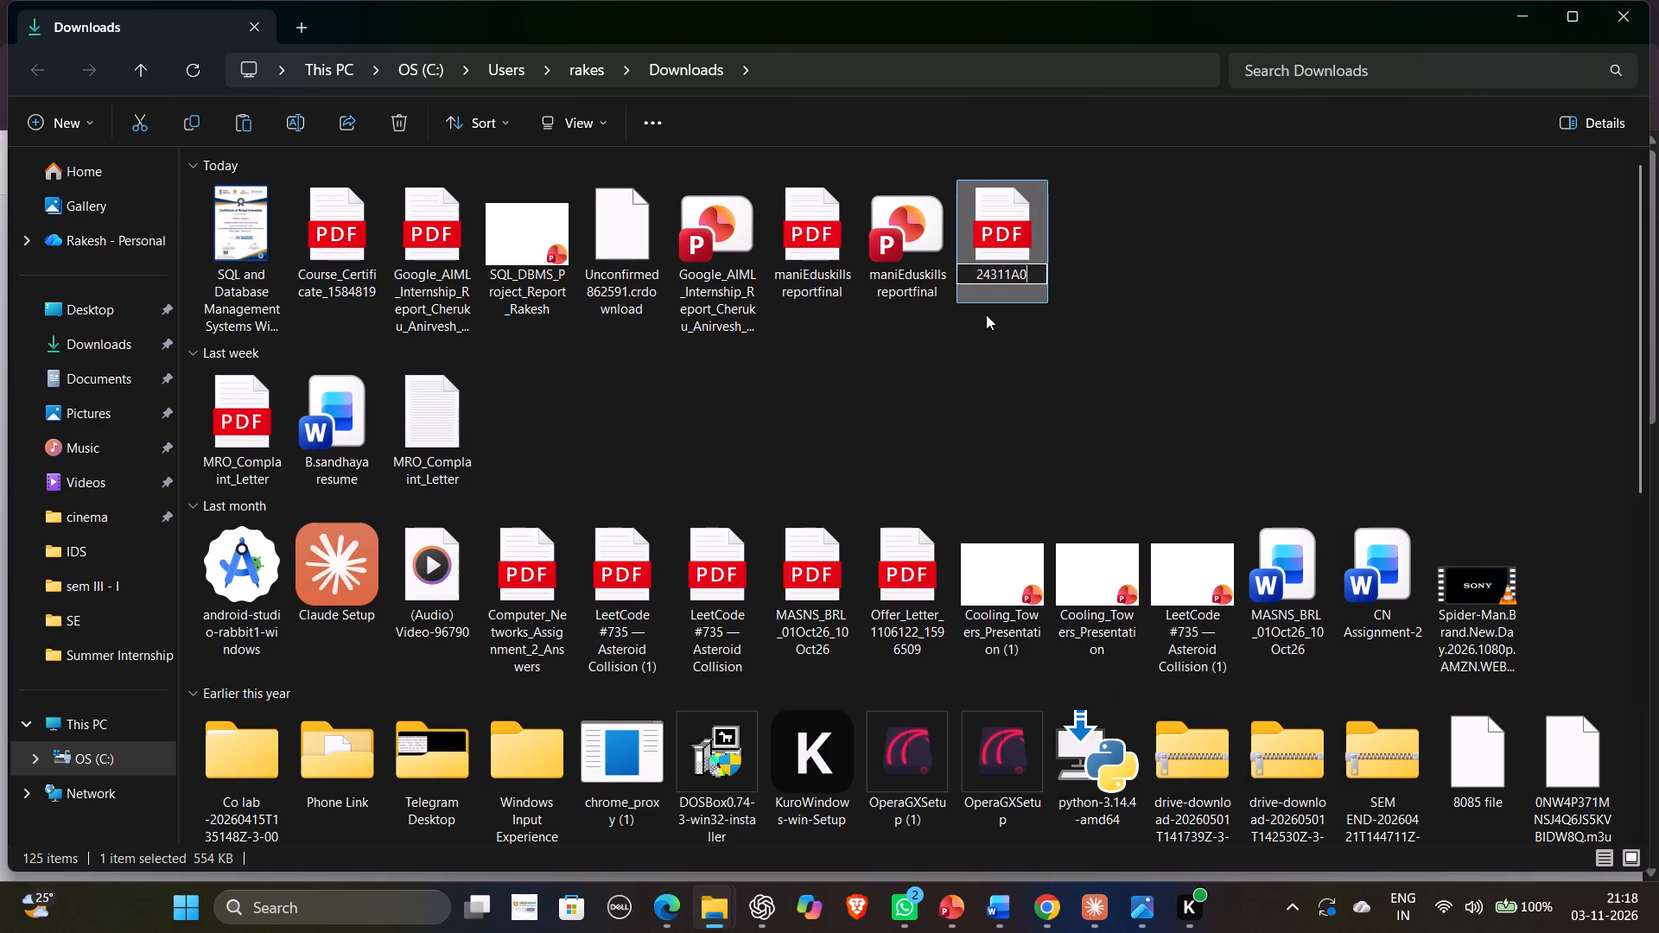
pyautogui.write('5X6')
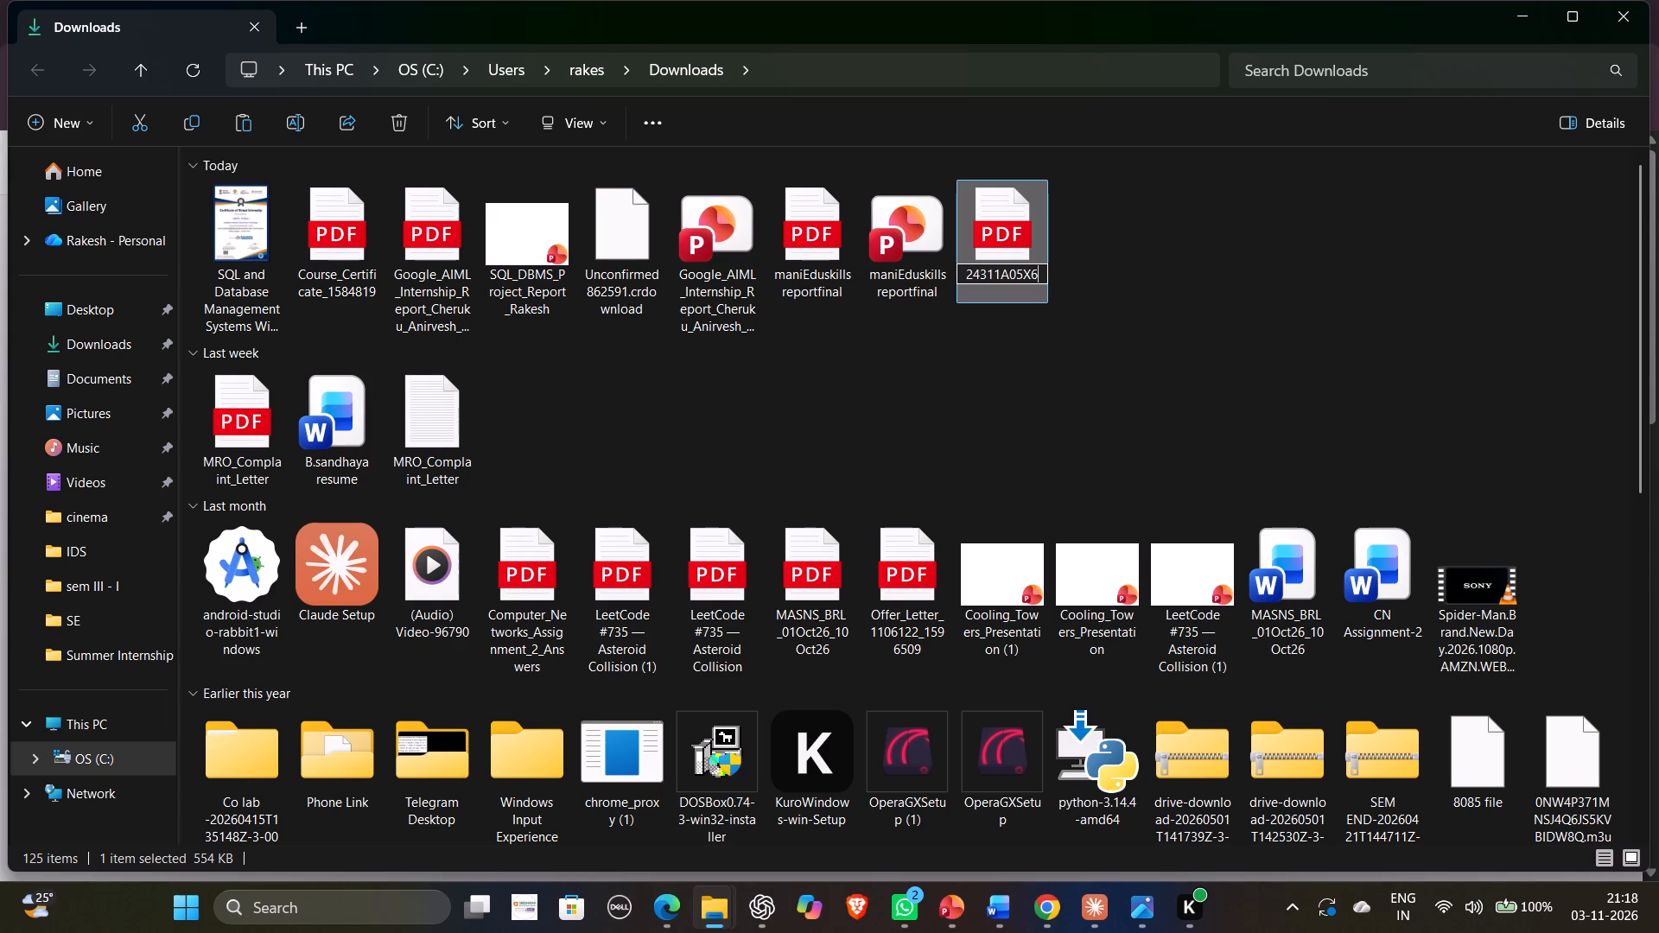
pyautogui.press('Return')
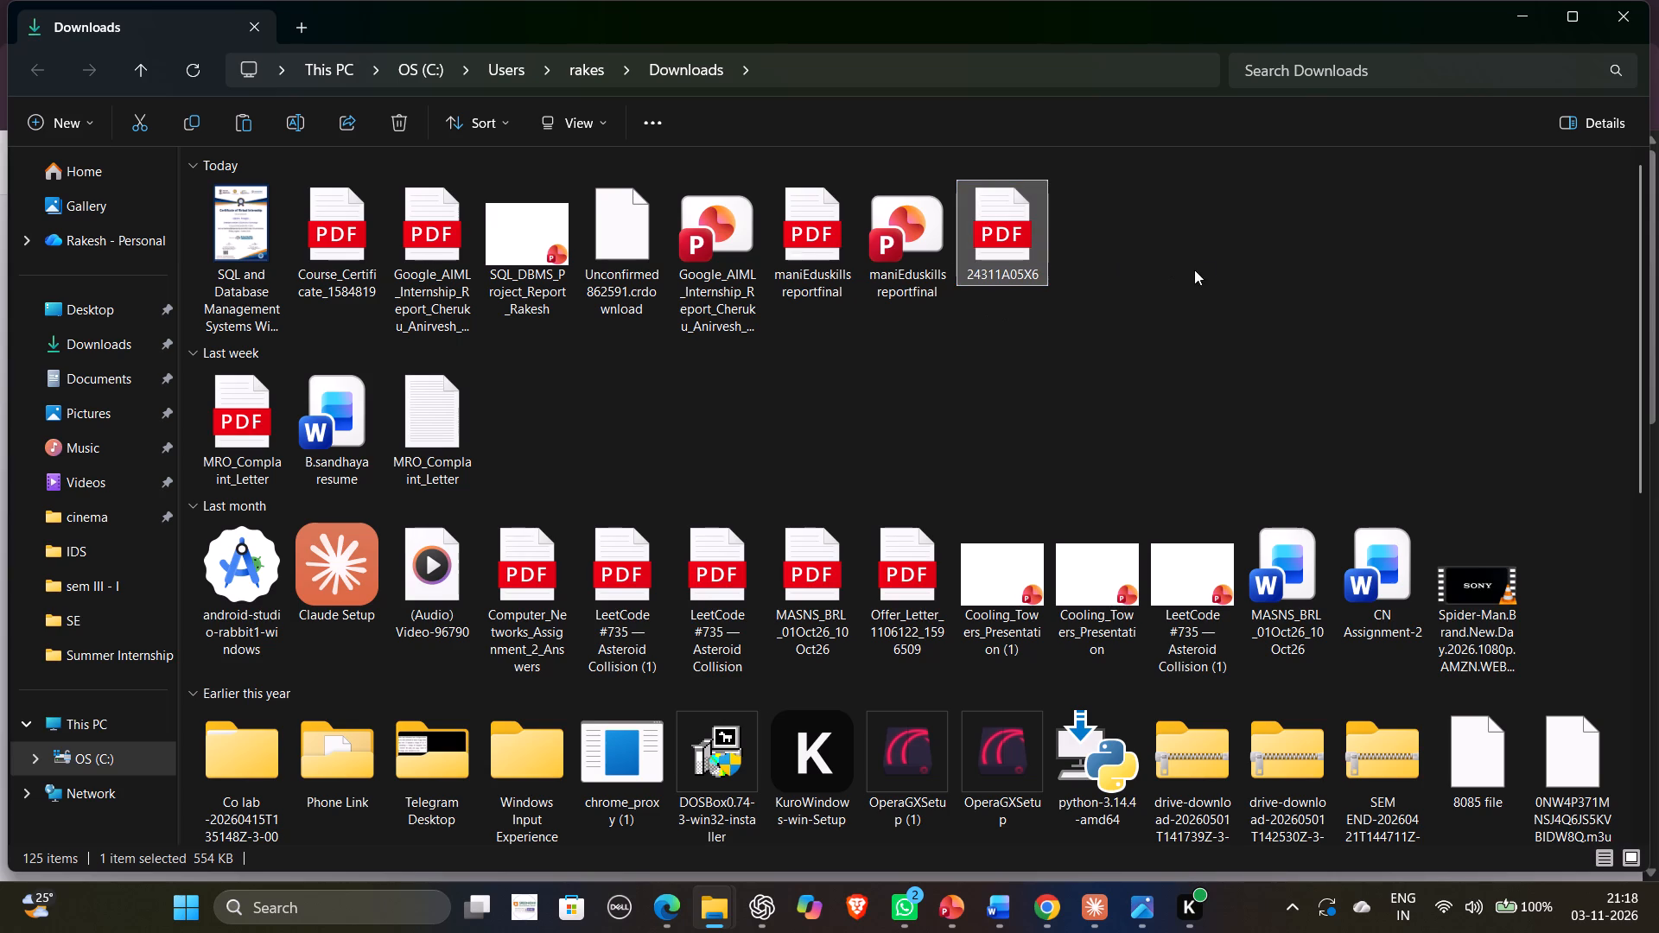
pyautogui.click(1204, 267)
# Copy the renamed merged PDF in the Downloads folder.
pyautogui.rightClick(1014, 222)
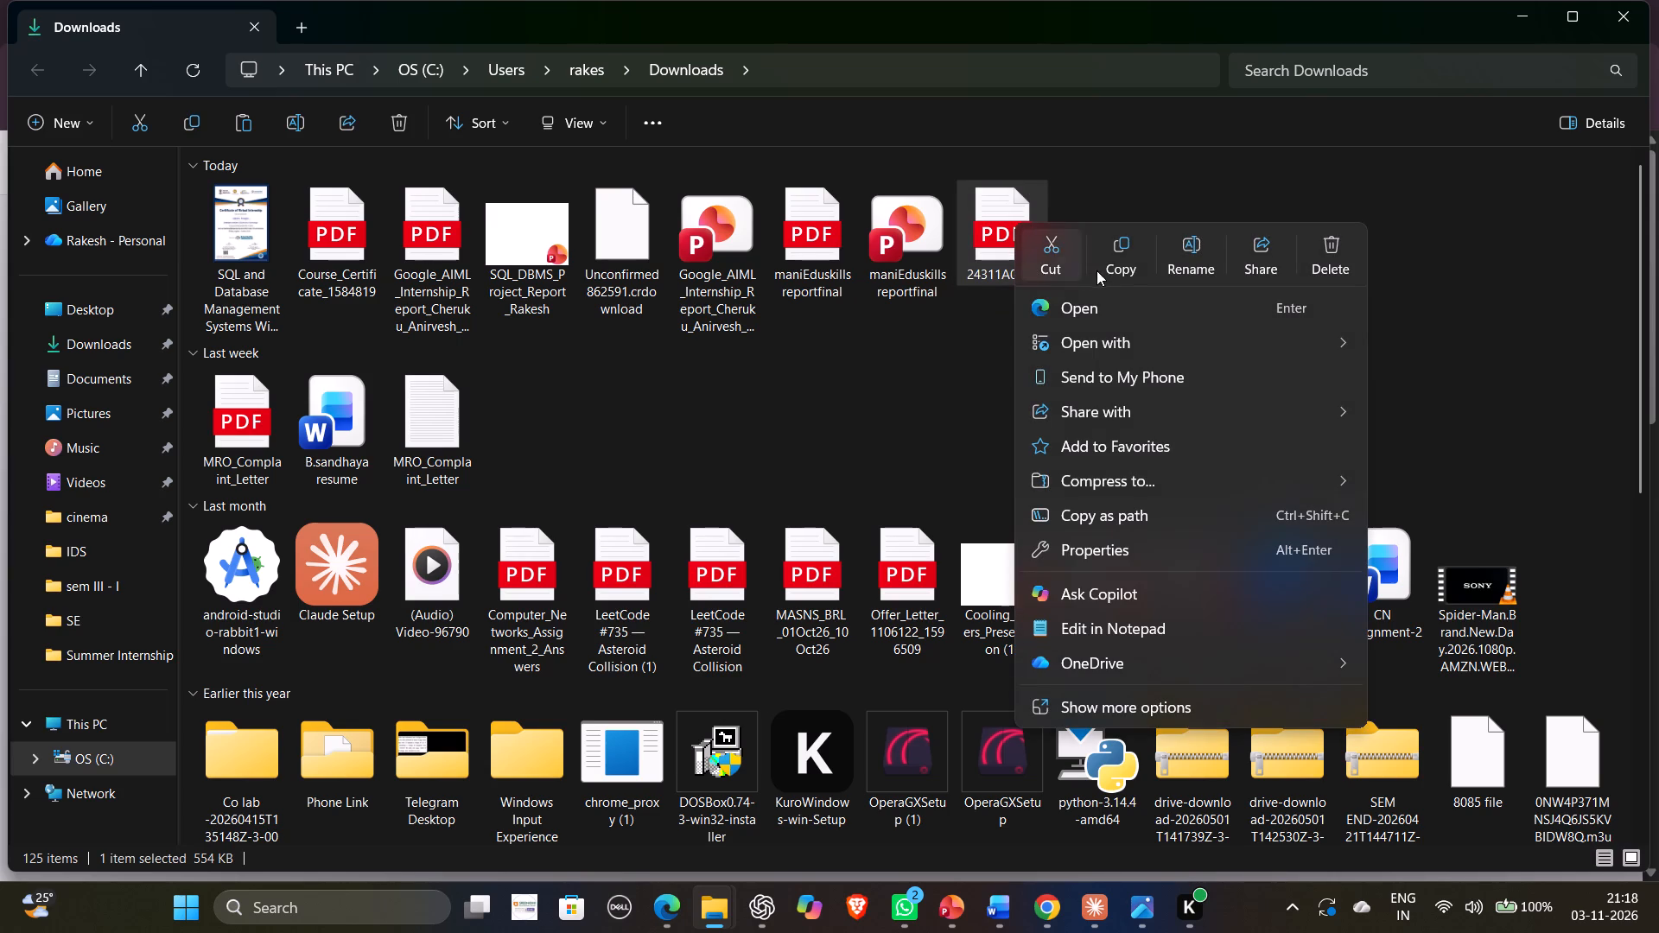
pyautogui.click(1126, 269)
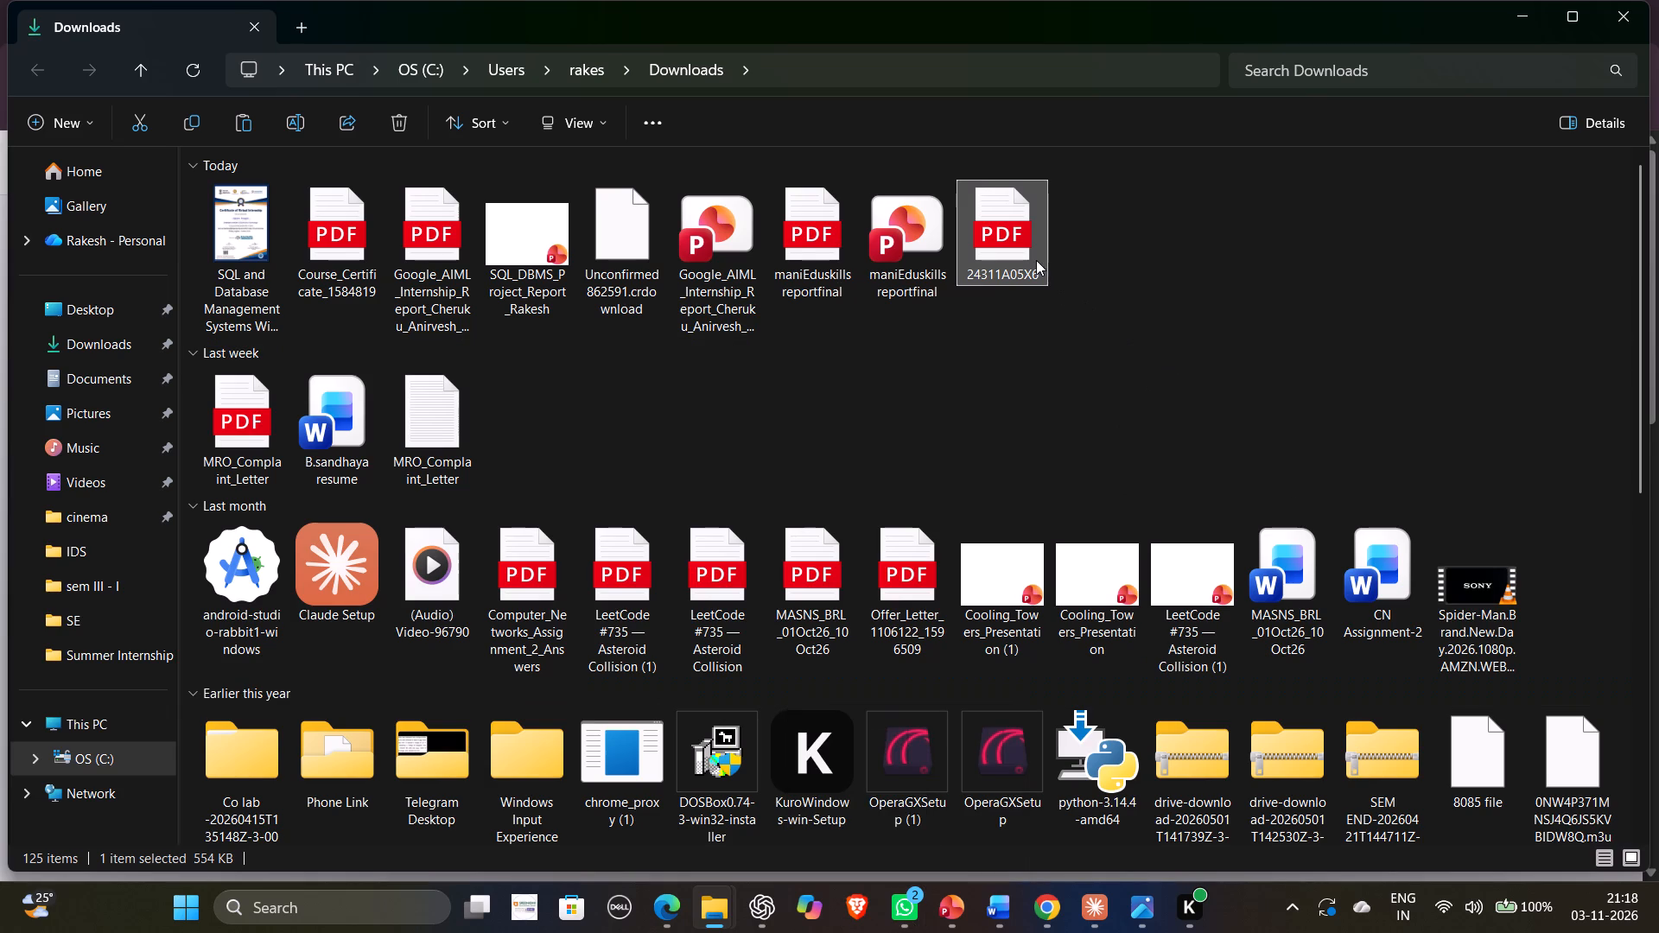
# Open the renamed merged PDF and look through its pages from the report cover to the last abstract page.
pyautogui.doubleClick(1002, 225)
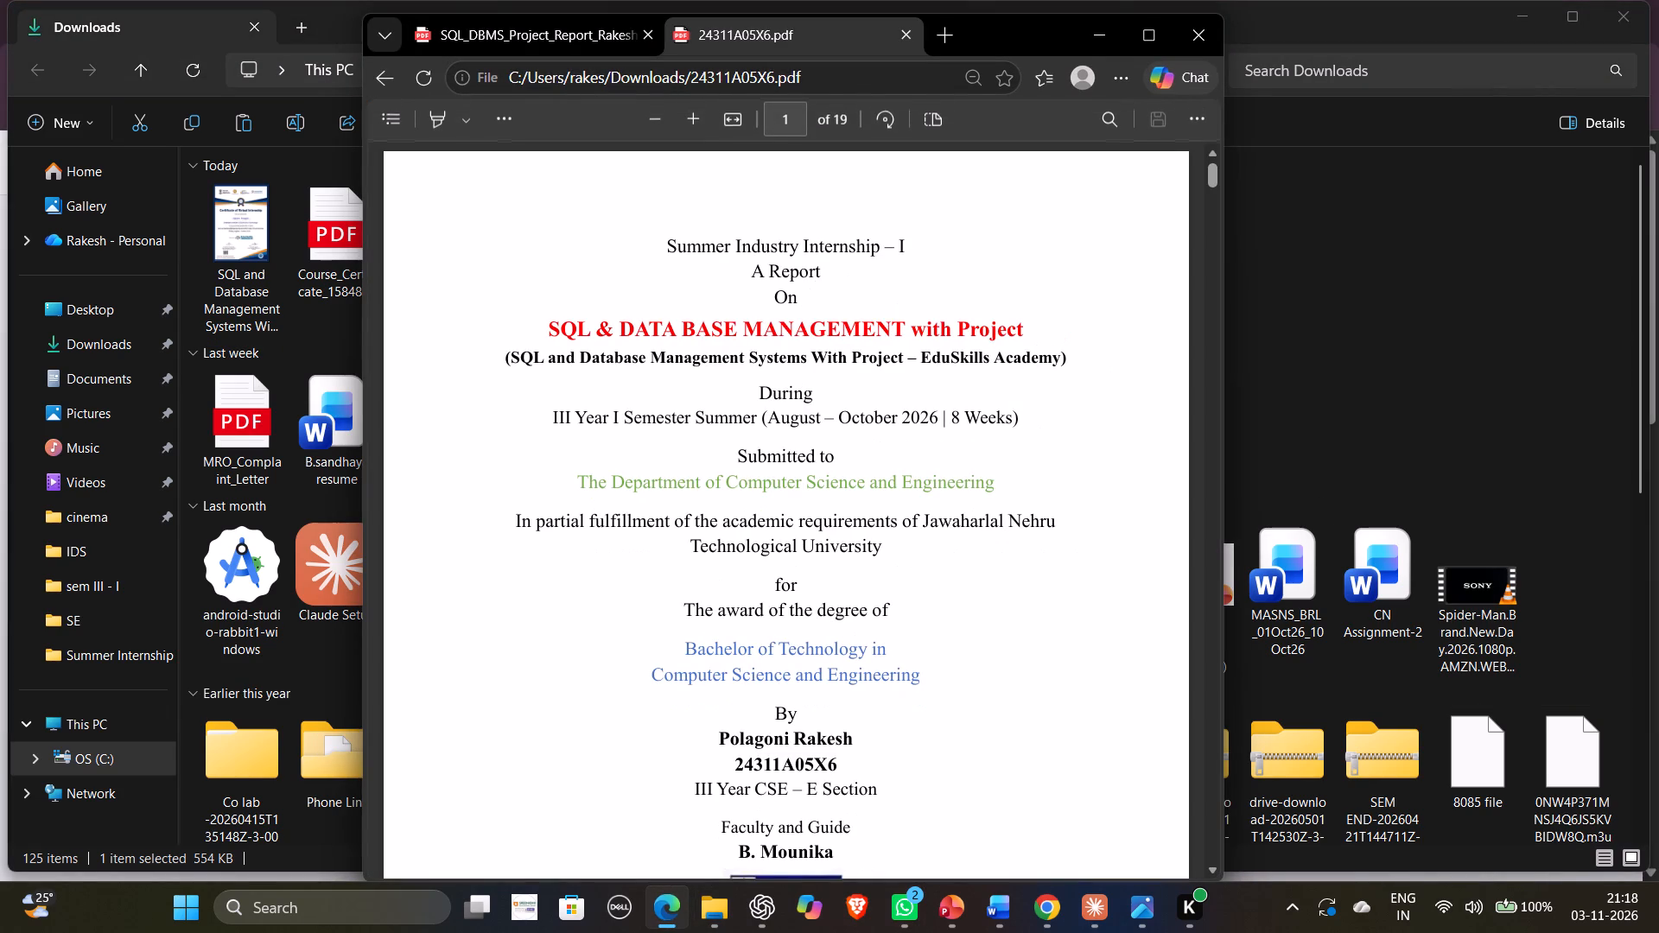
pyautogui.scroll(-2, 762, 458)
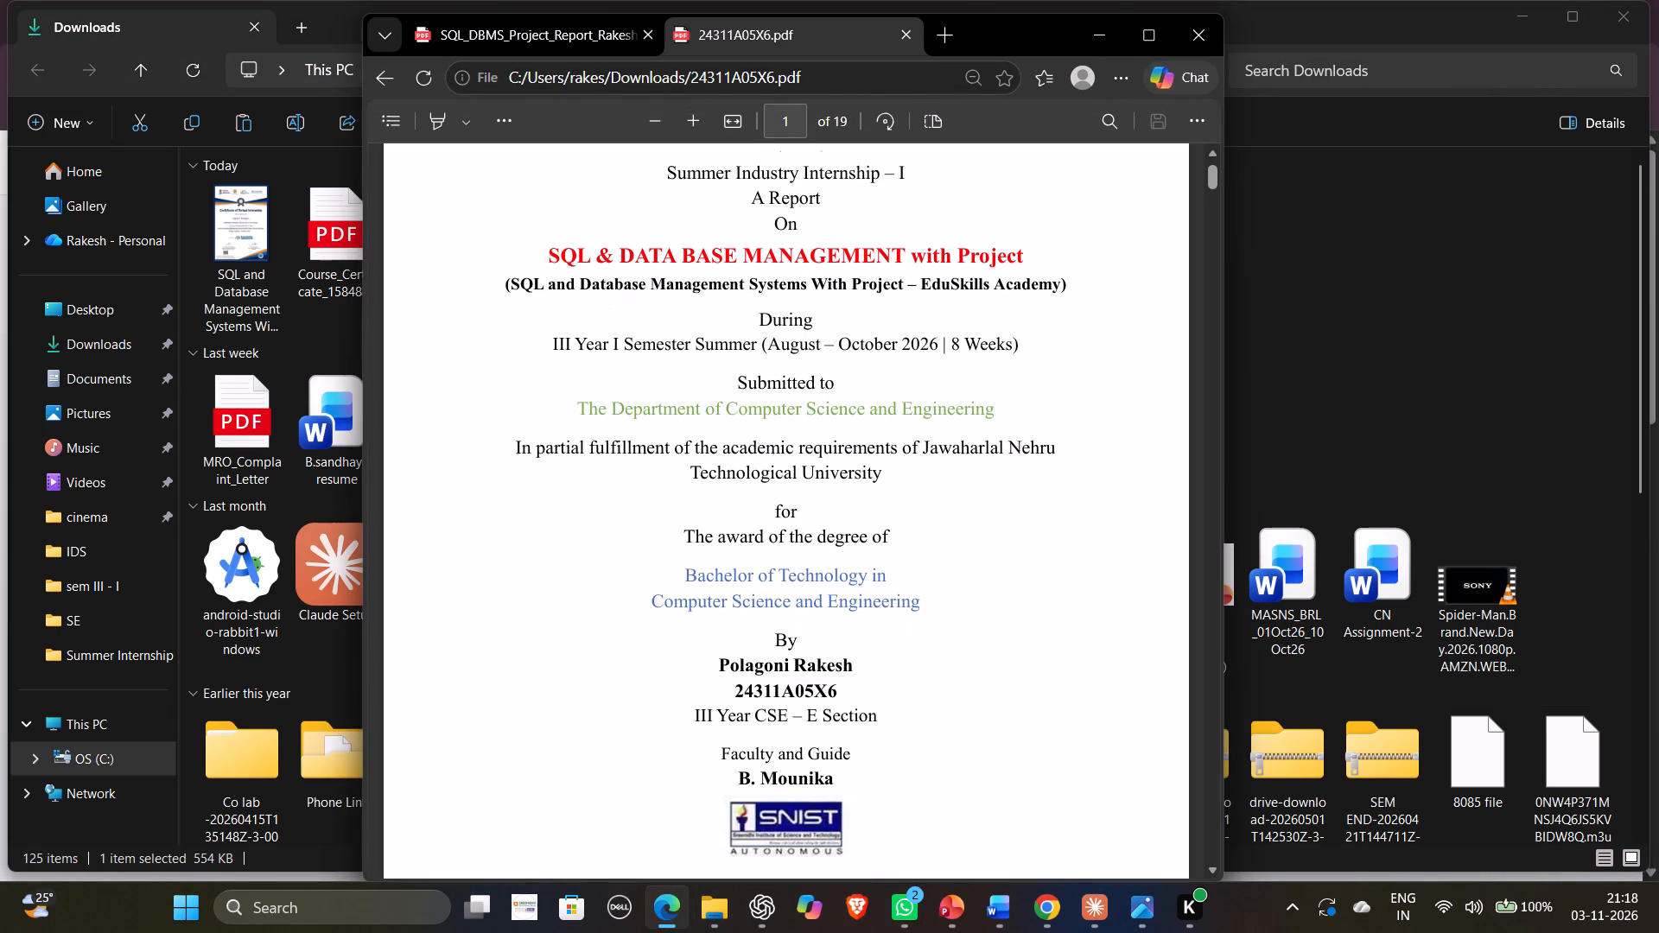
pyautogui.scroll(-6, 762, 458)
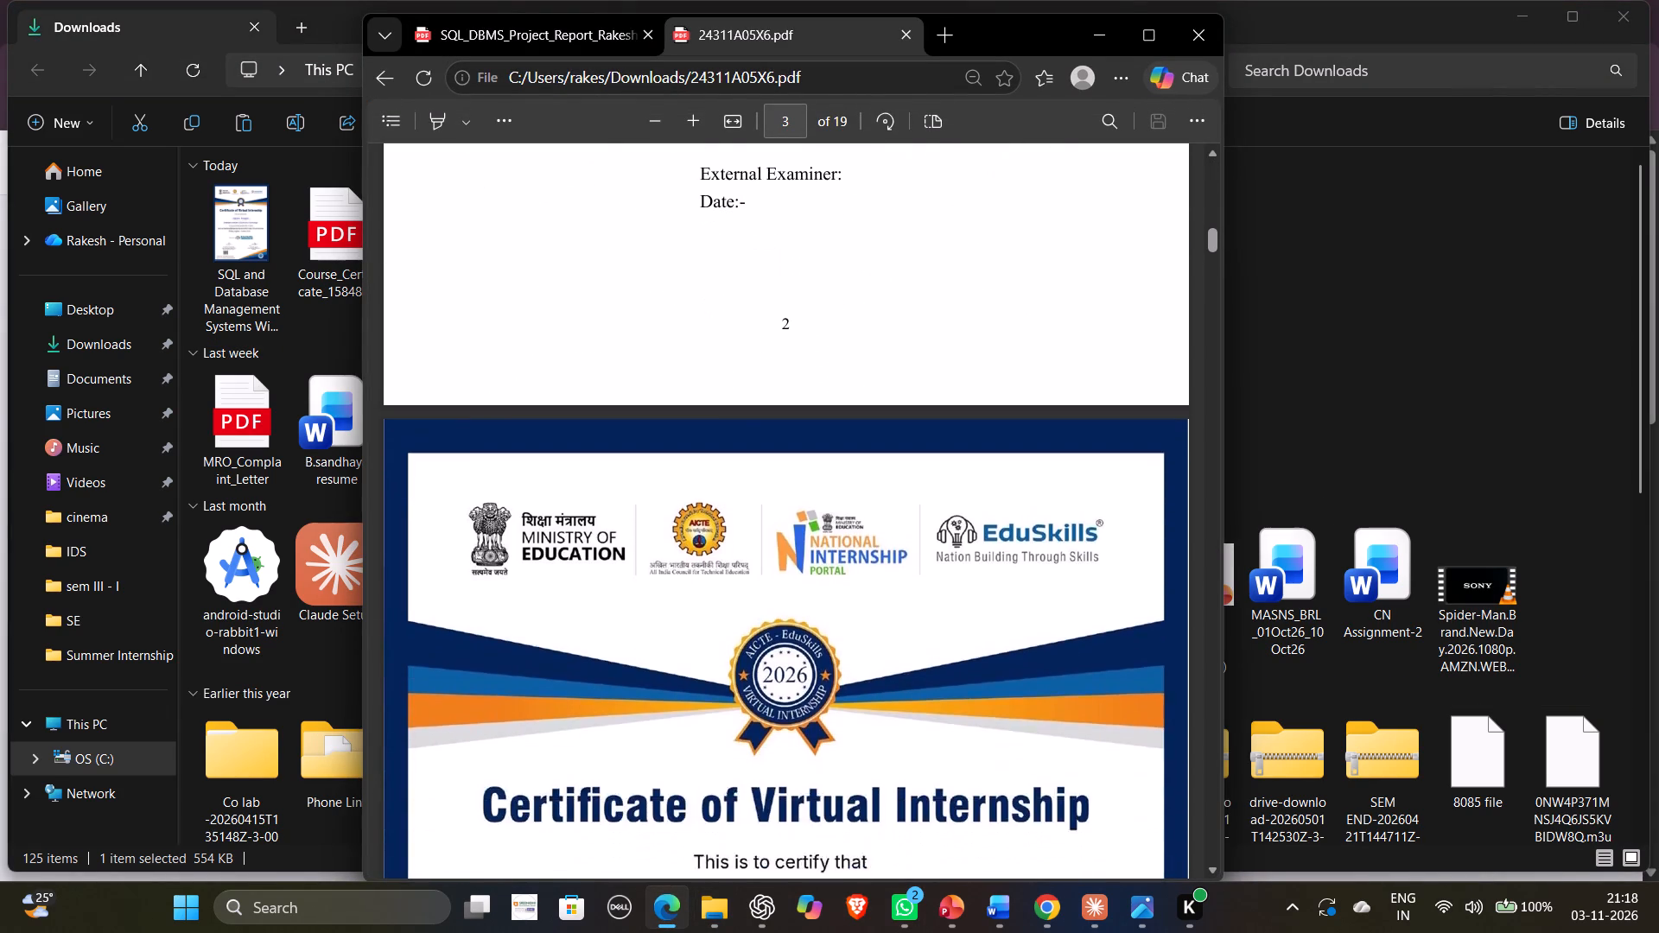
pyautogui.scroll(-11, 762, 458)
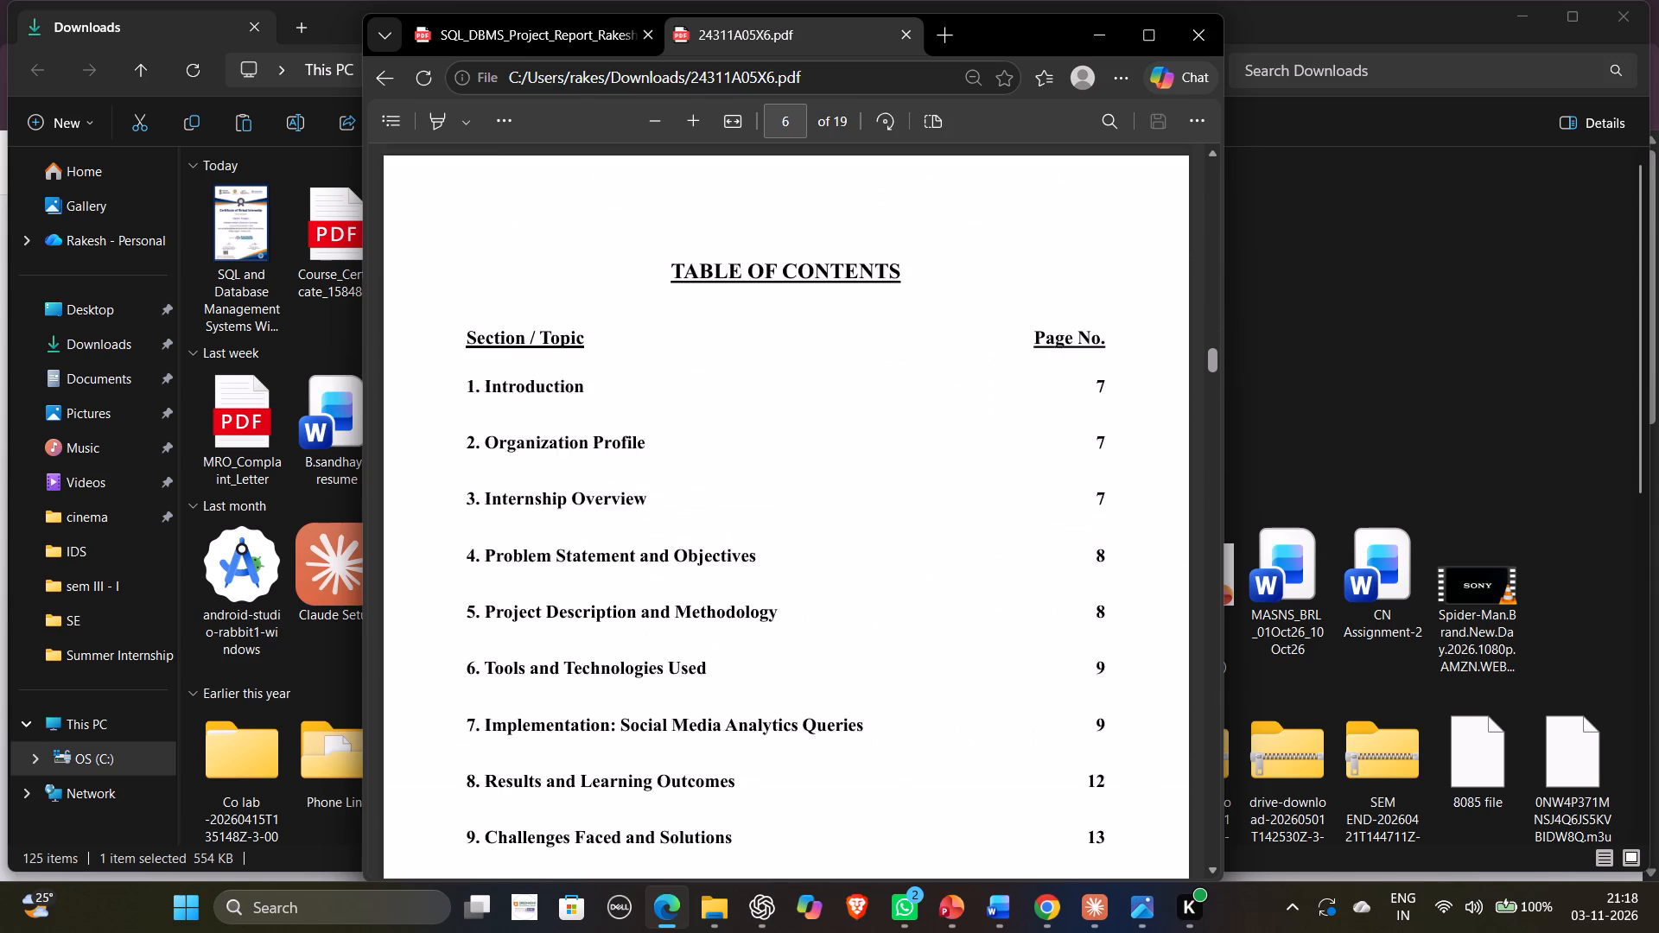
pyautogui.scroll(-19, 762, 458)
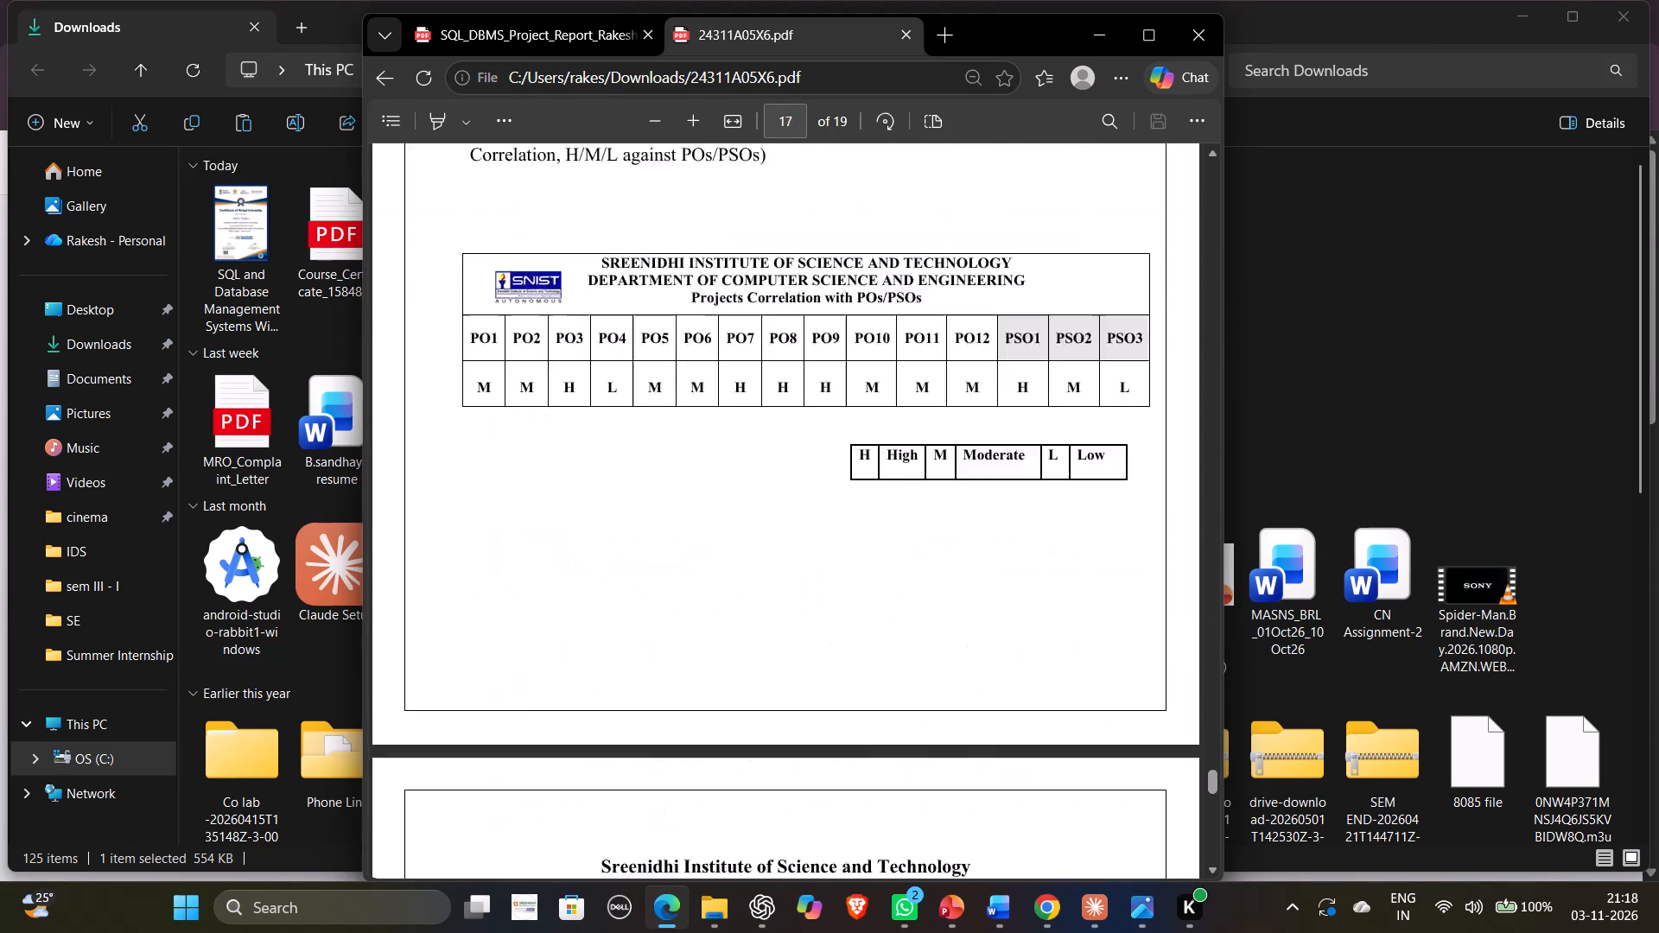
pyautogui.scroll(-5, 762, 458)
pyautogui.scroll(4, 762, 458)
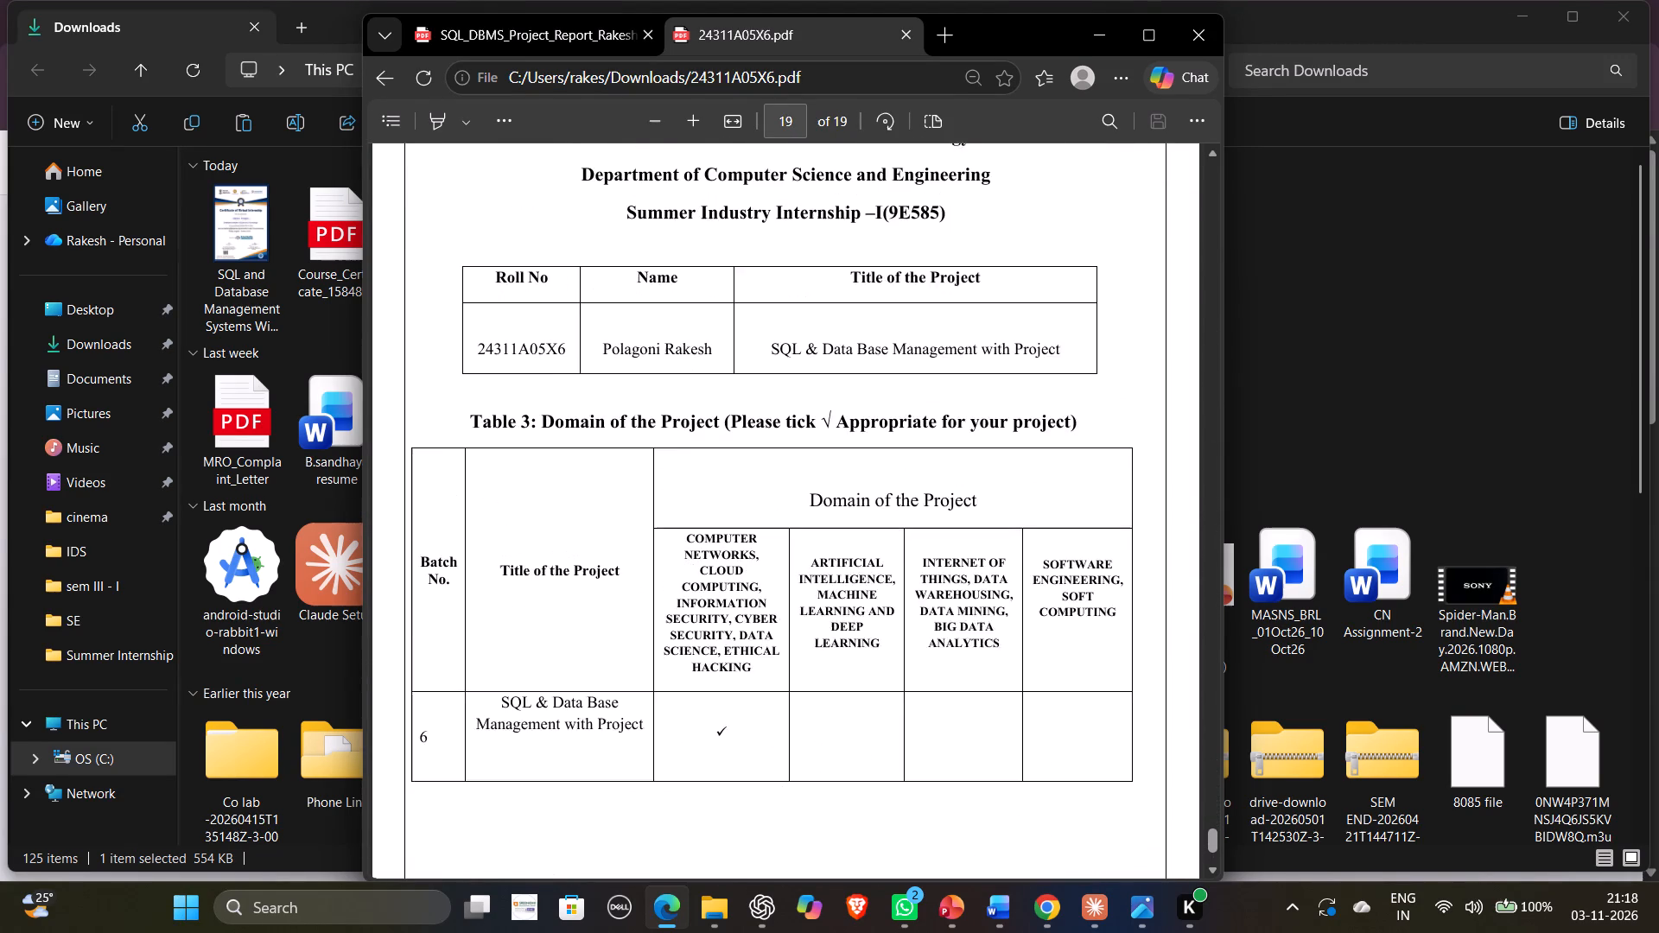
pyautogui.scroll(-1, 762, 458)
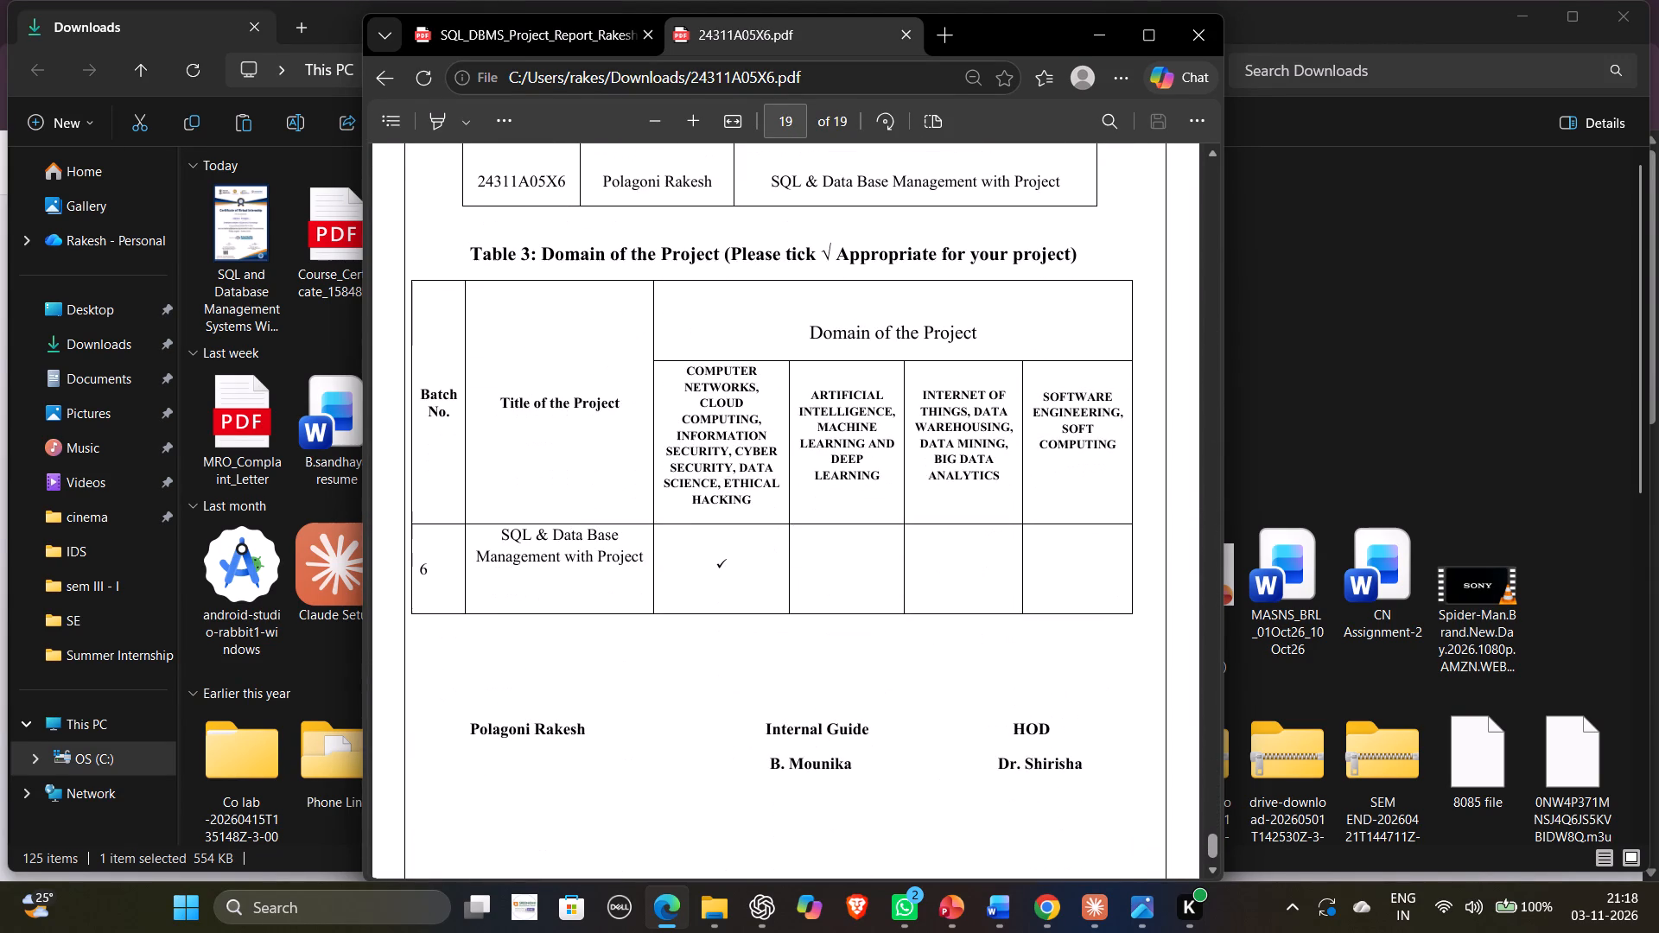
# Examine the ticks in the Nature of the Project and Domain of the Project tables, and close the PDF.
pyautogui.click(762, 458)
pyautogui.scroll(1, 779, 498)
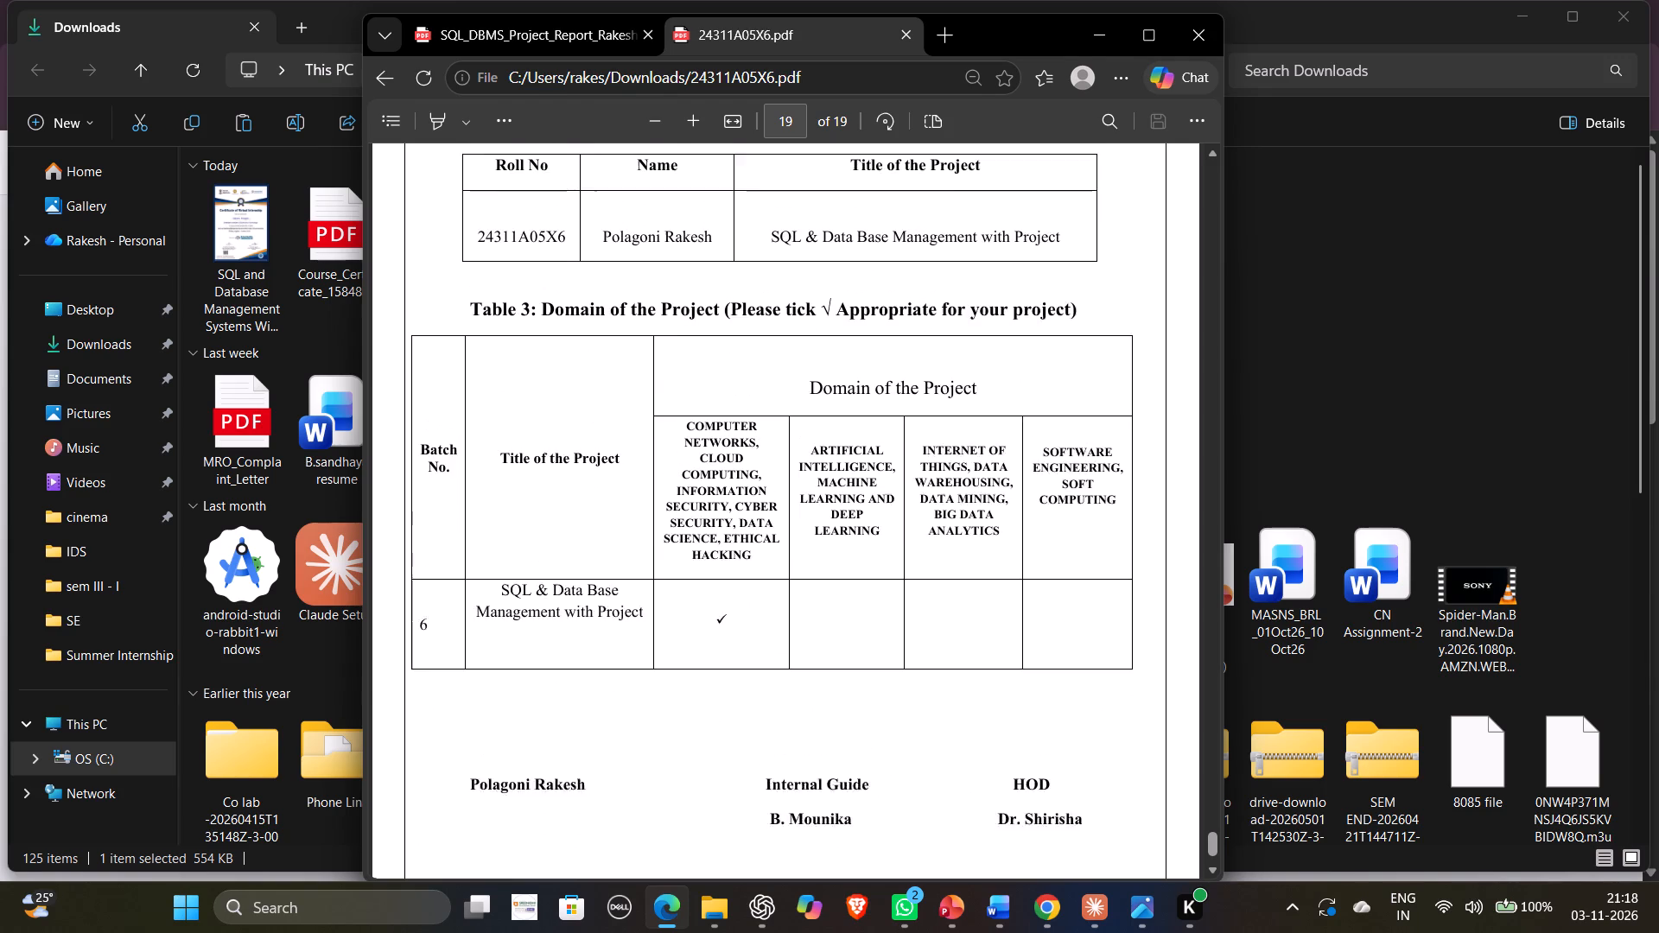
pyautogui.scroll(1, 779, 498)
pyautogui.moveTo(735, 680); pyautogui.dragTo(685, 675)
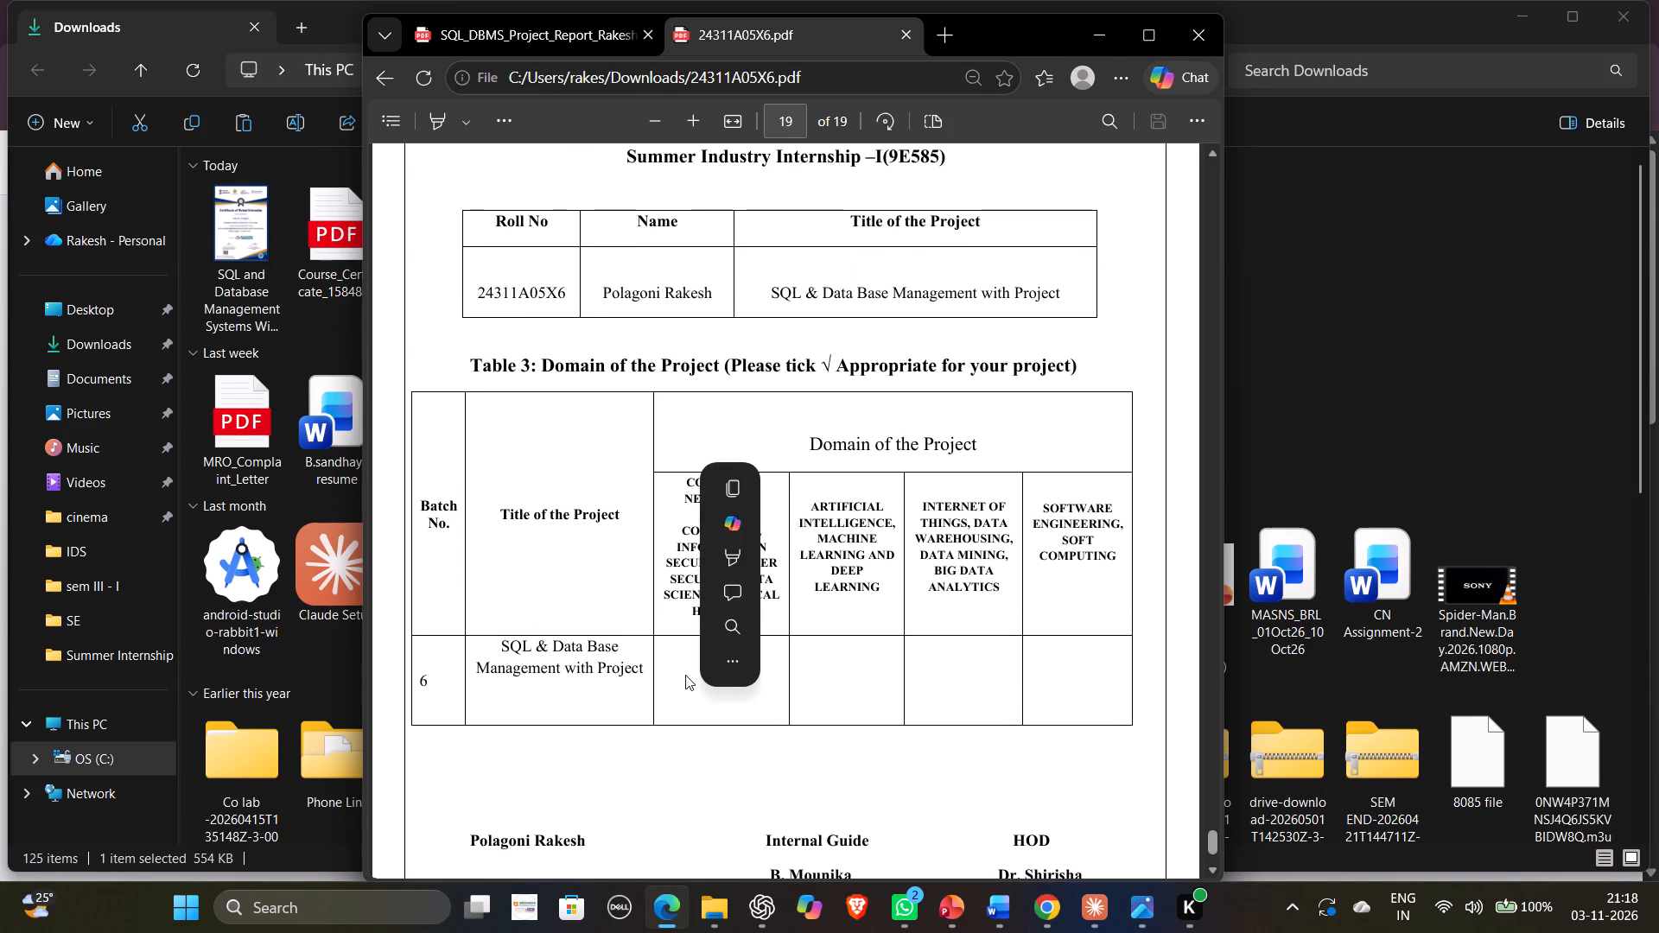
pyautogui.click(988, 509)
pyautogui.scroll(4, 988, 509)
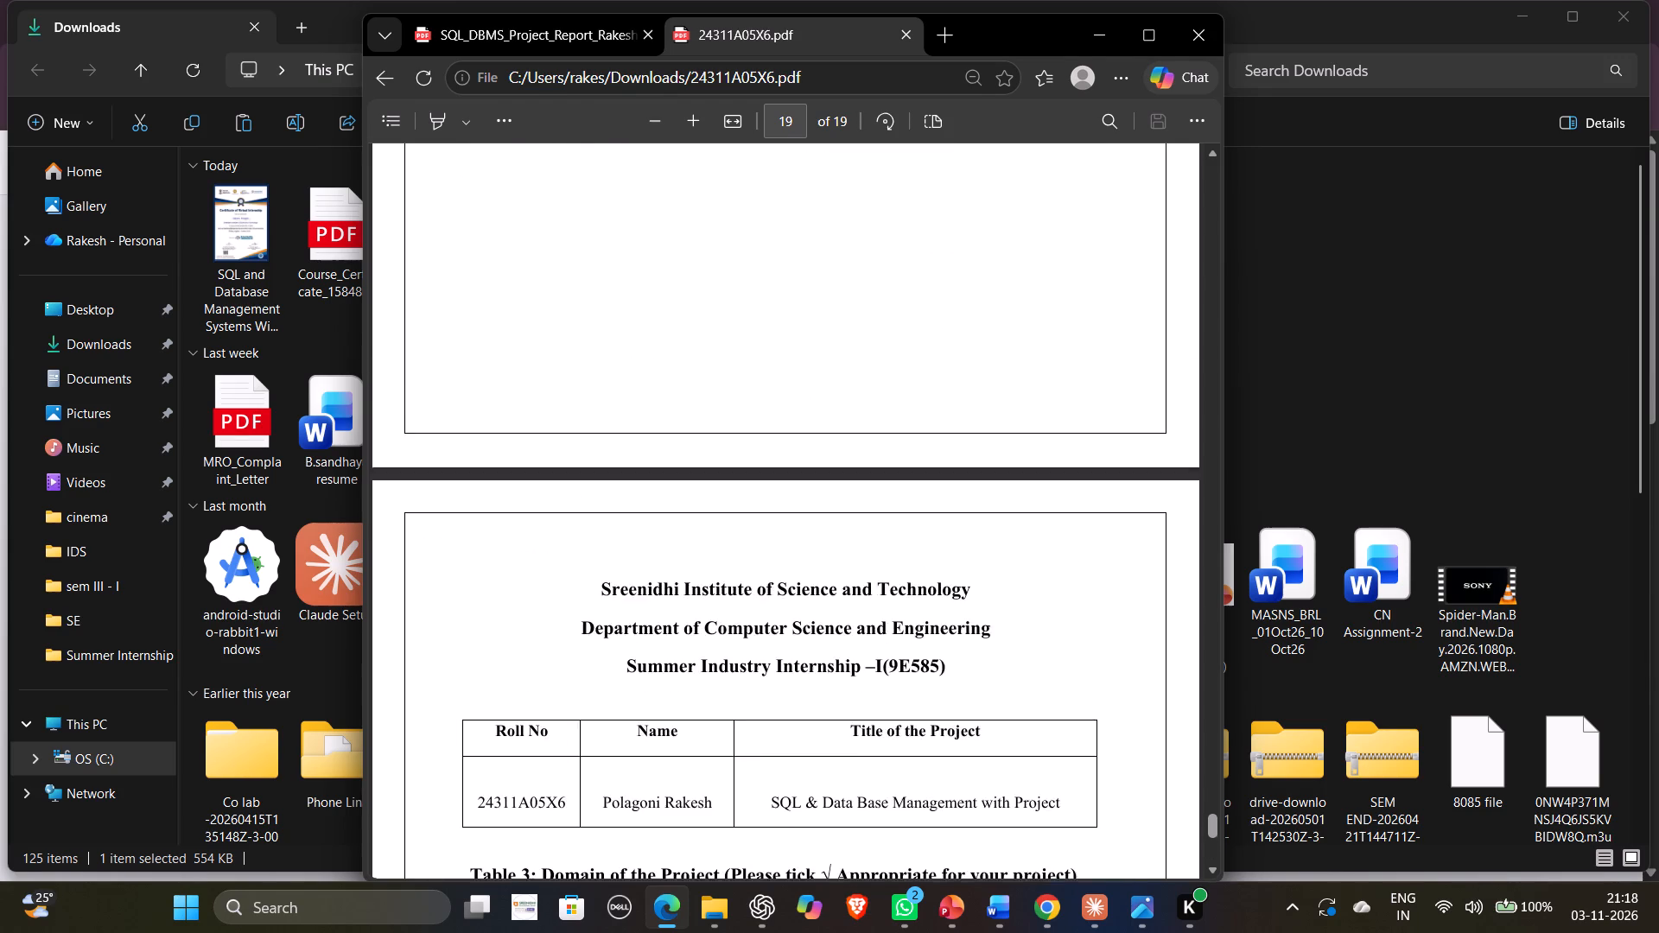
pyautogui.scroll(5, 988, 509)
pyautogui.scroll(-4, 988, 509)
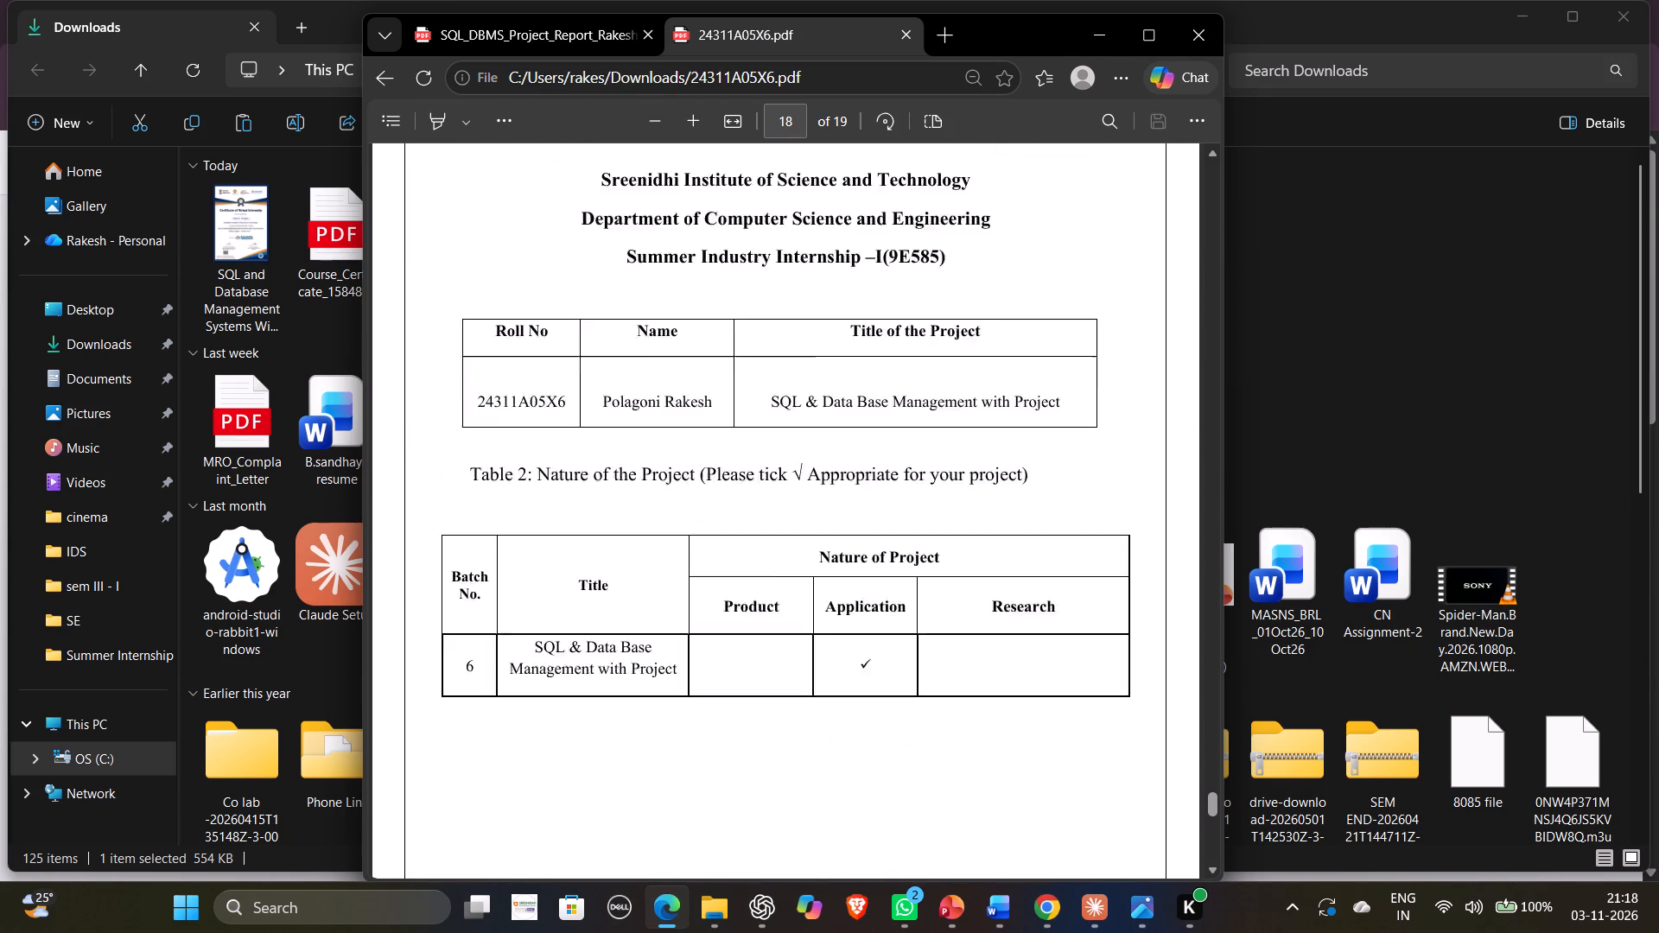
pyautogui.scroll(-5, 988, 509)
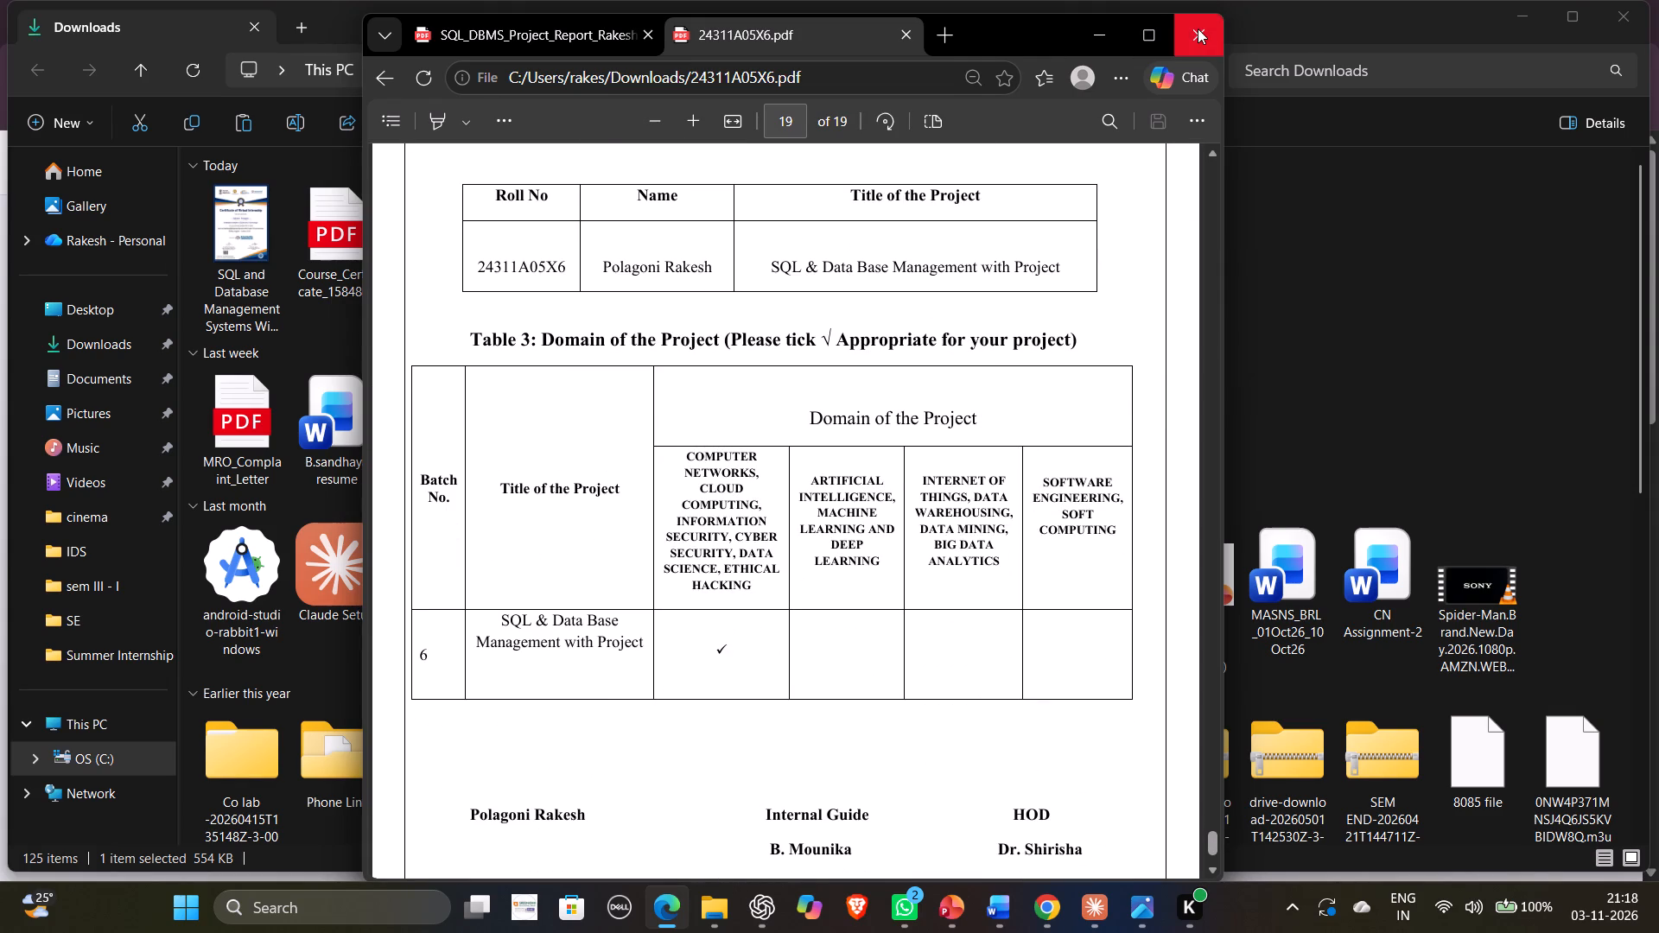
pyautogui.click(1198, 29)
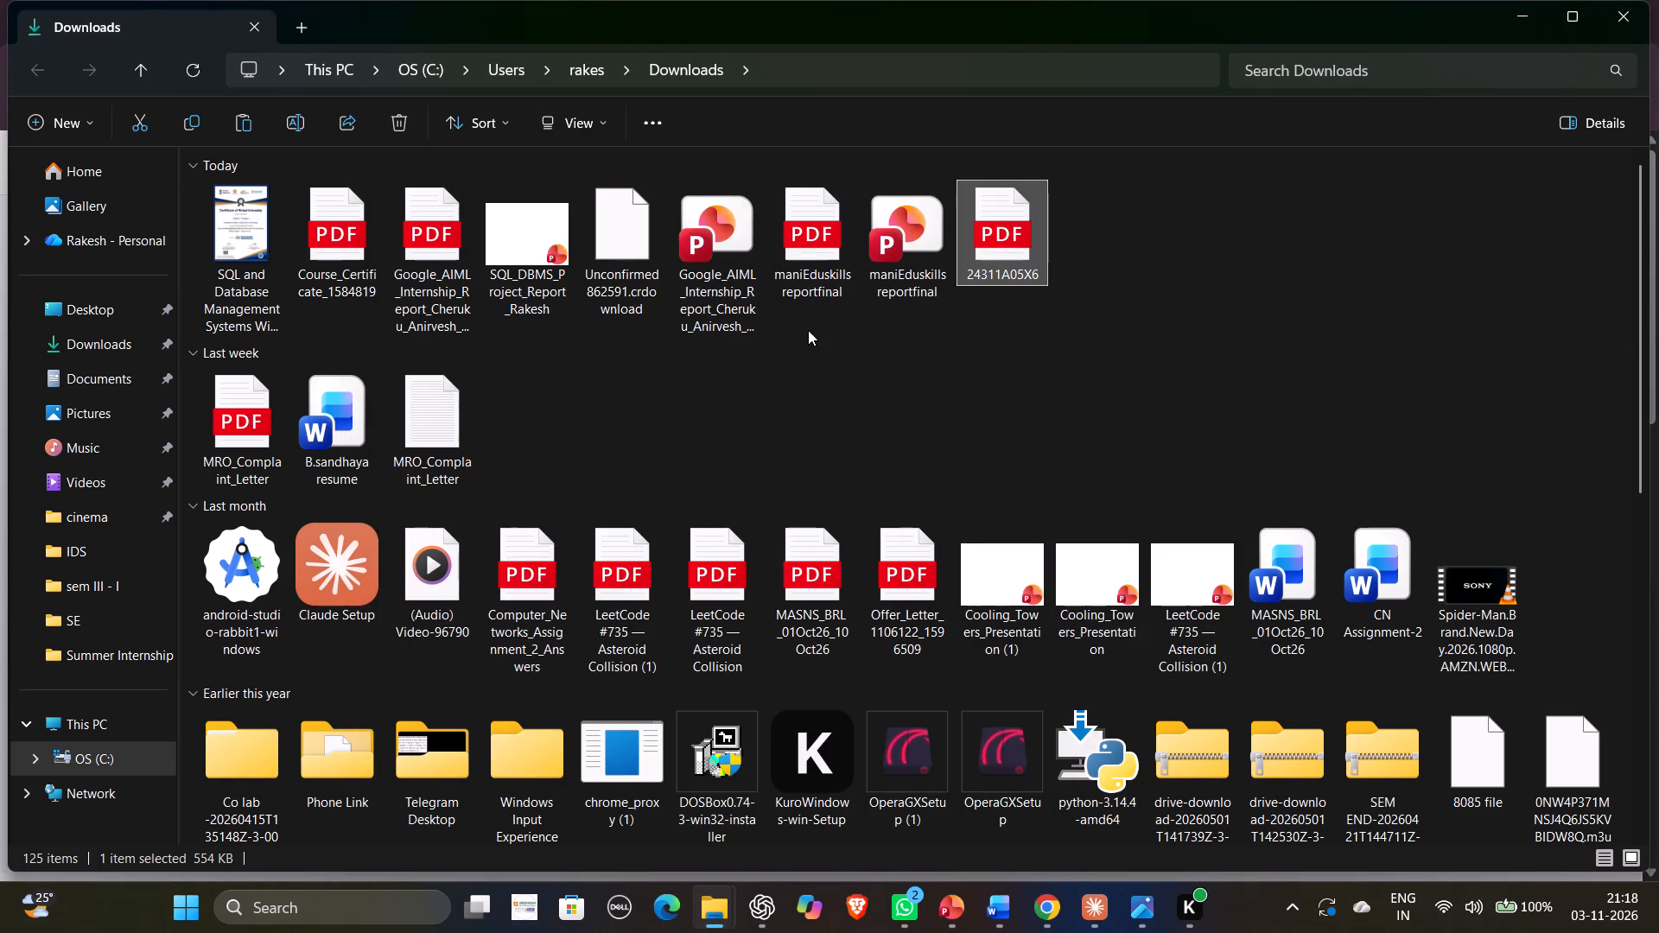
# Open the Summer Internship folder in the file browser.
pyautogui.click(113, 313)
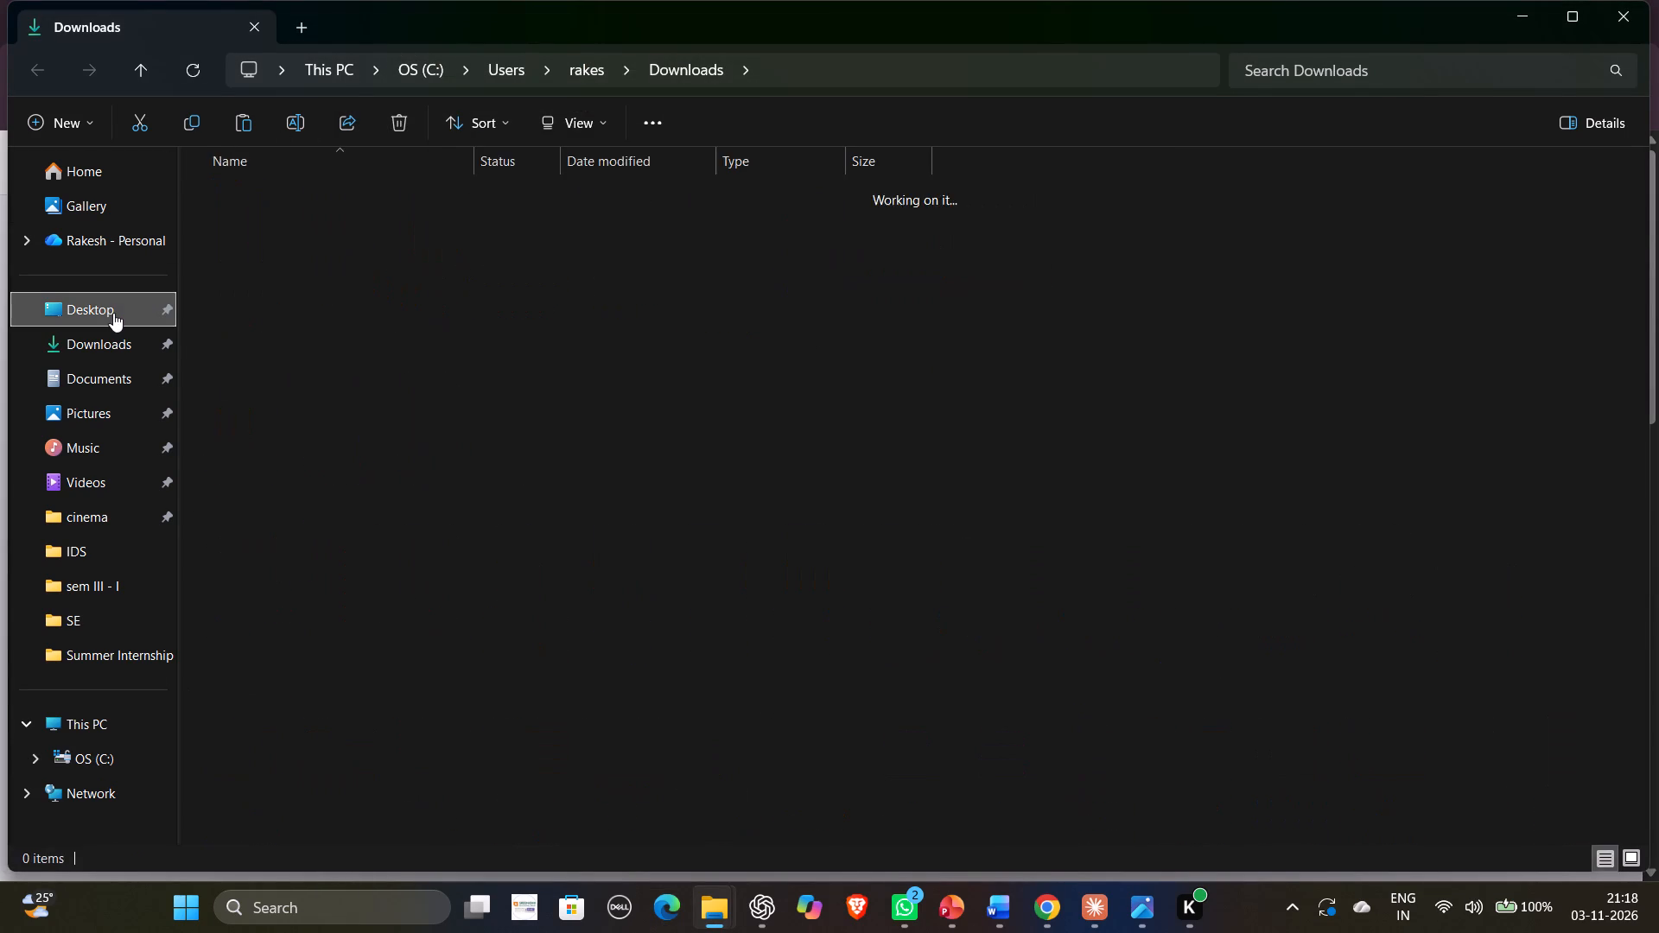
pyautogui.doubleClick(87, 651)
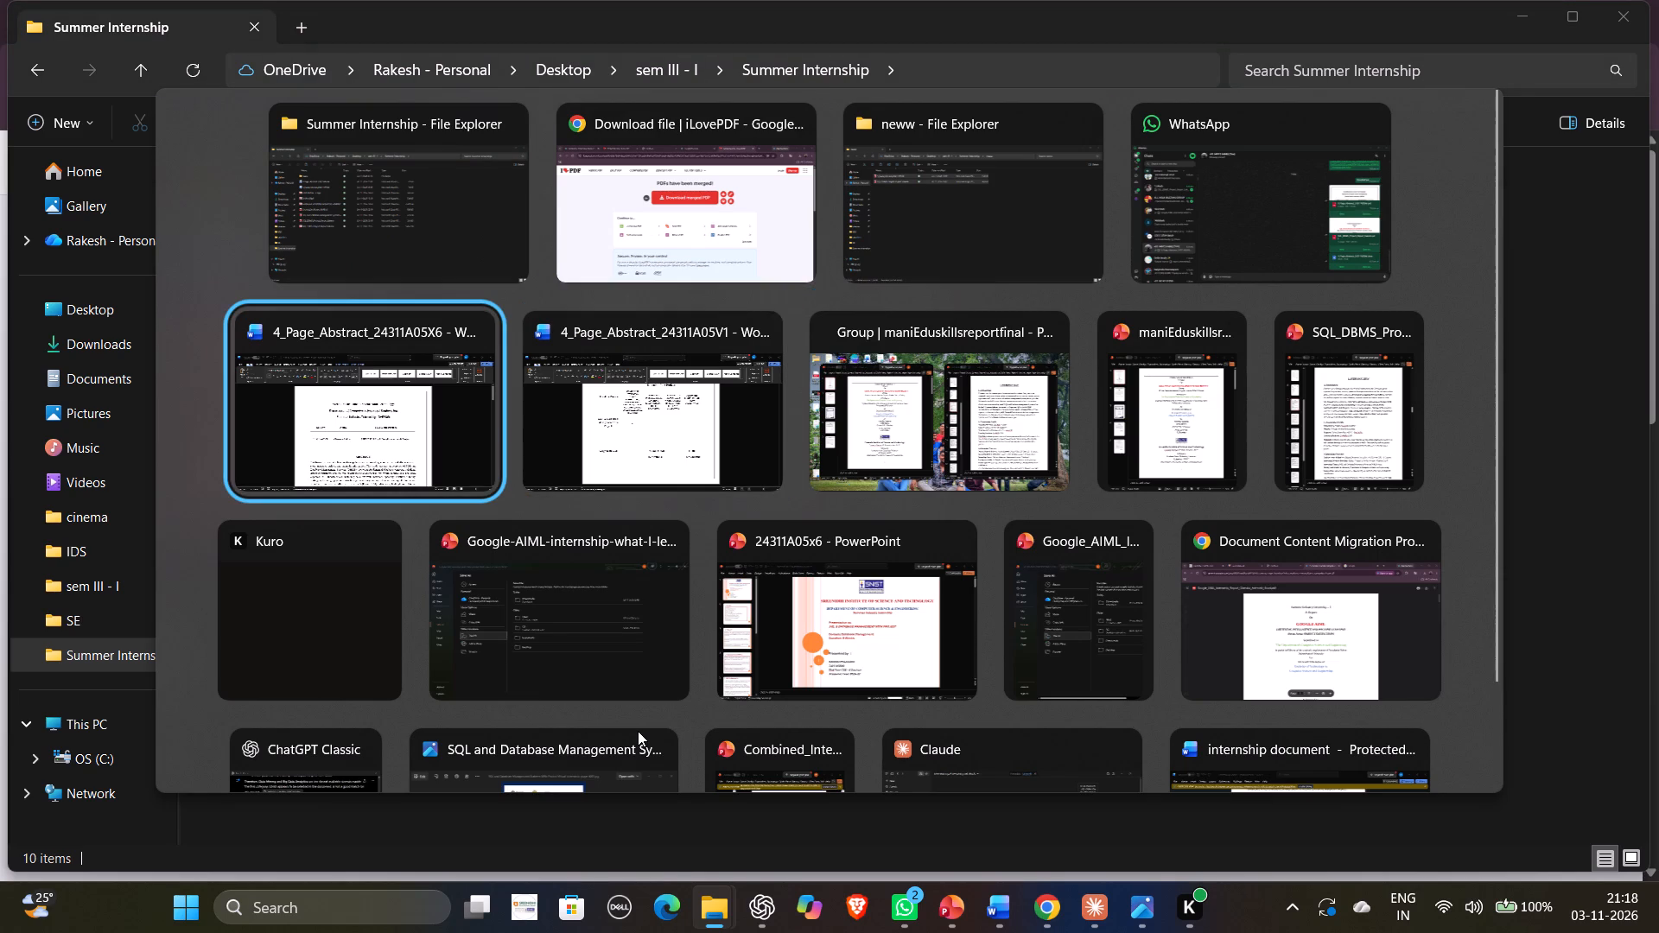
# Switch to the X6 four-page abstract in Word and cut the tick from the Computer Networks column of the Domain of the Project table.
pyautogui.scroll(-11, 1013, 554)
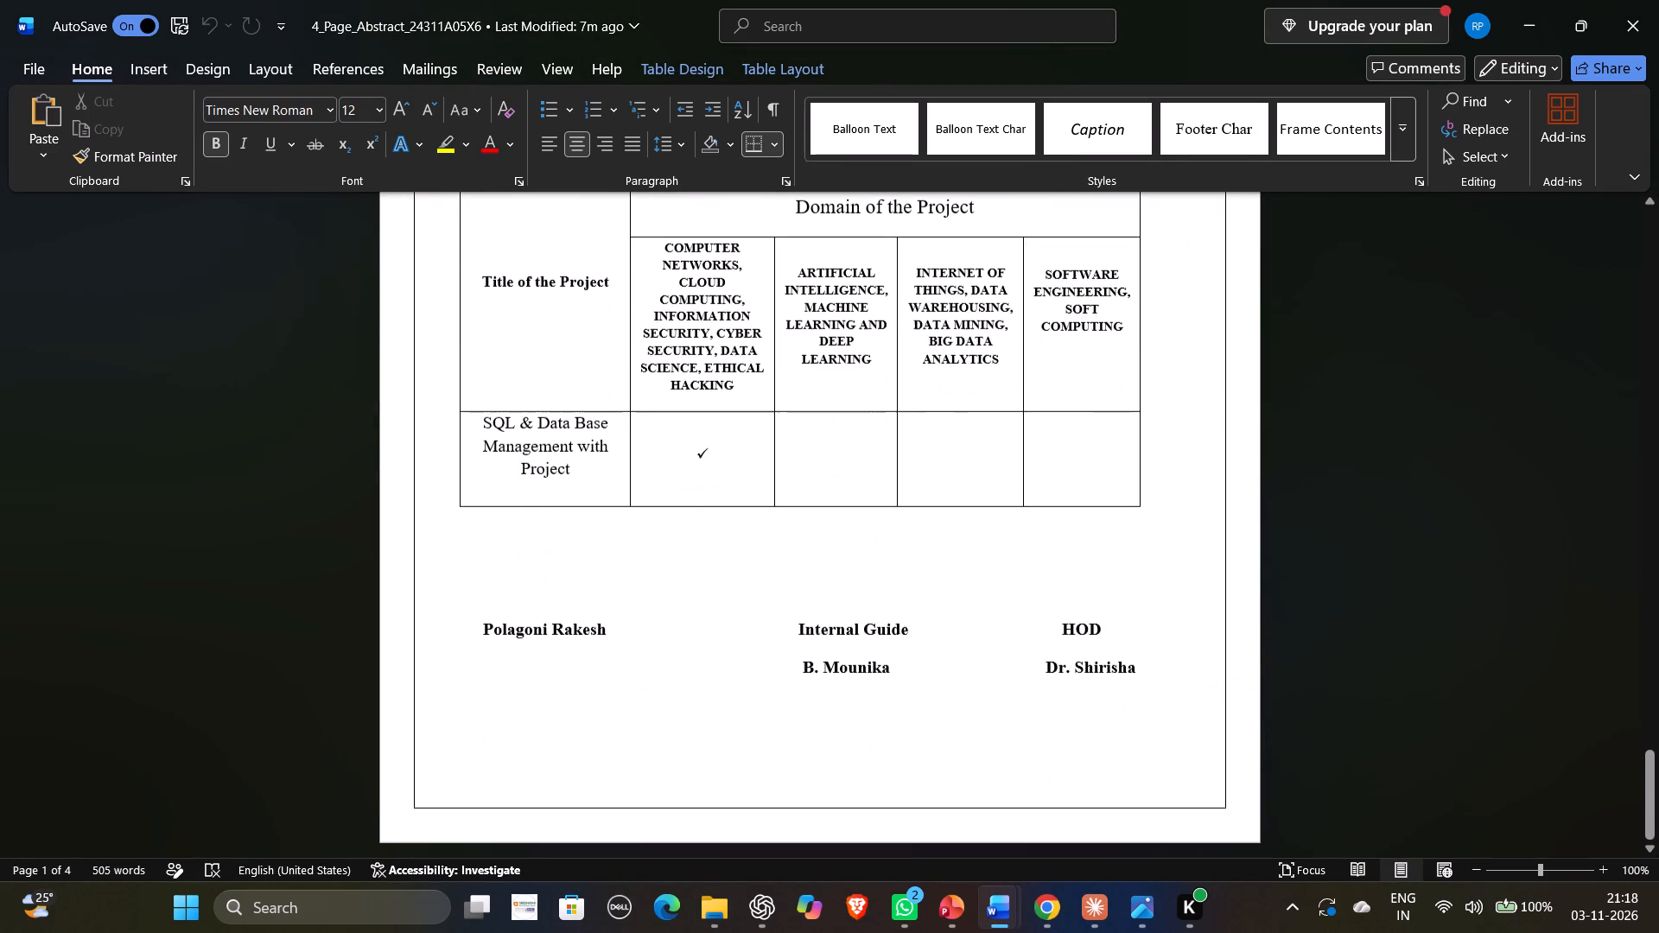
pyautogui.scroll(3, 1013, 554)
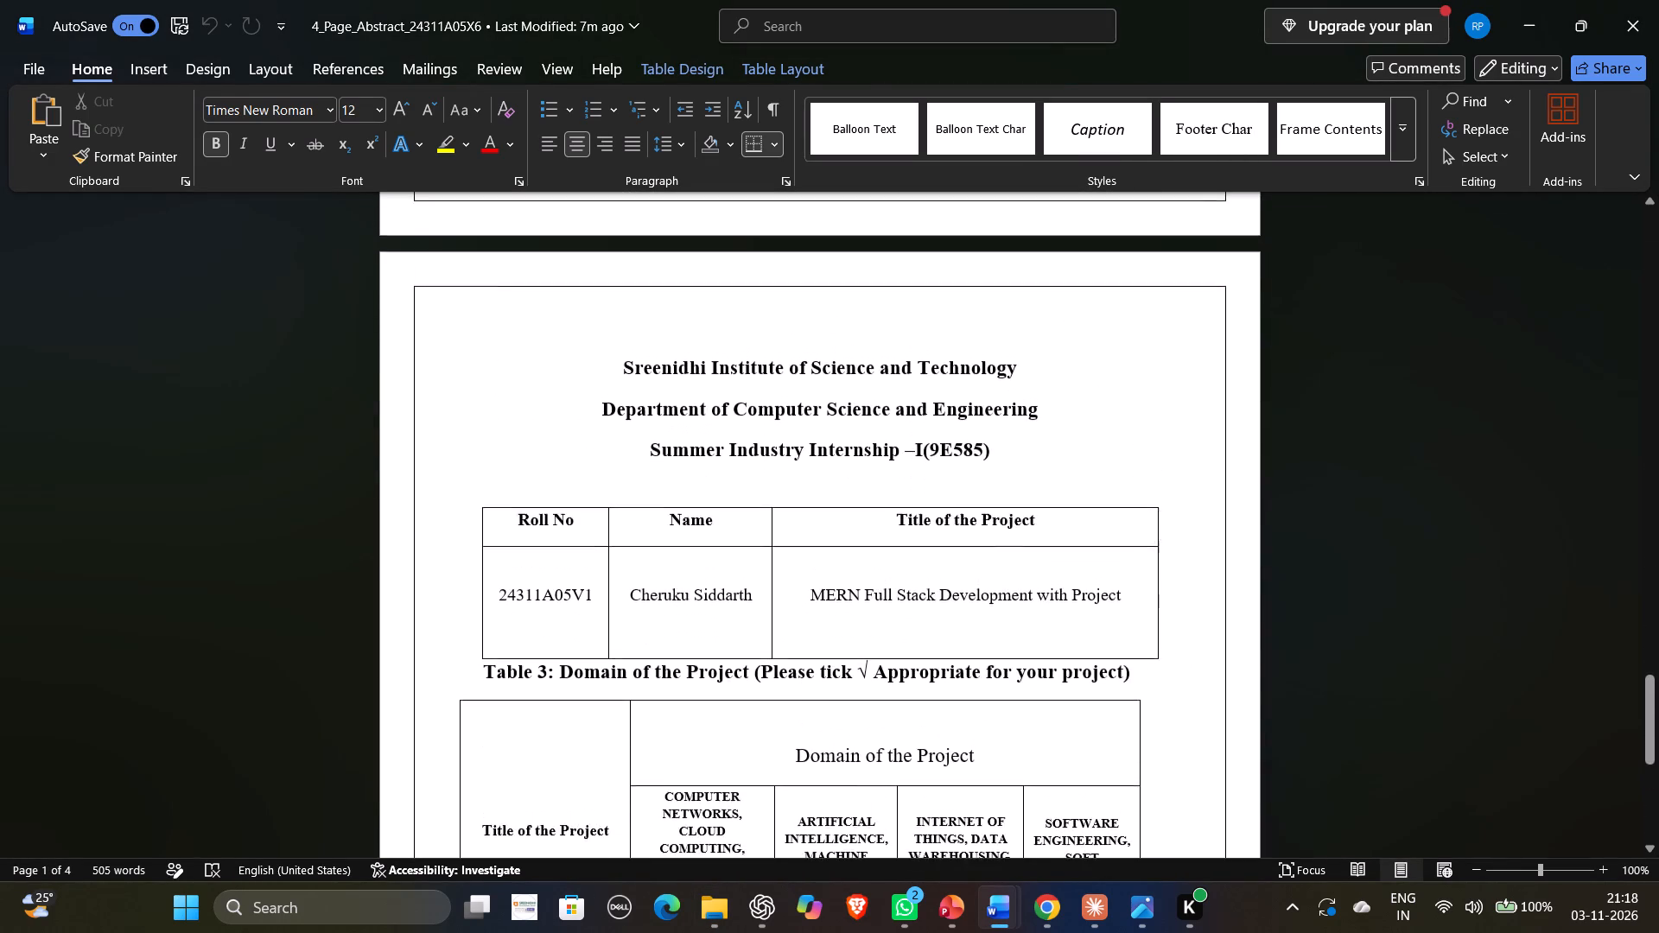
pyautogui.scroll(2, 1013, 554)
pyautogui.scroll(-3, 1013, 554)
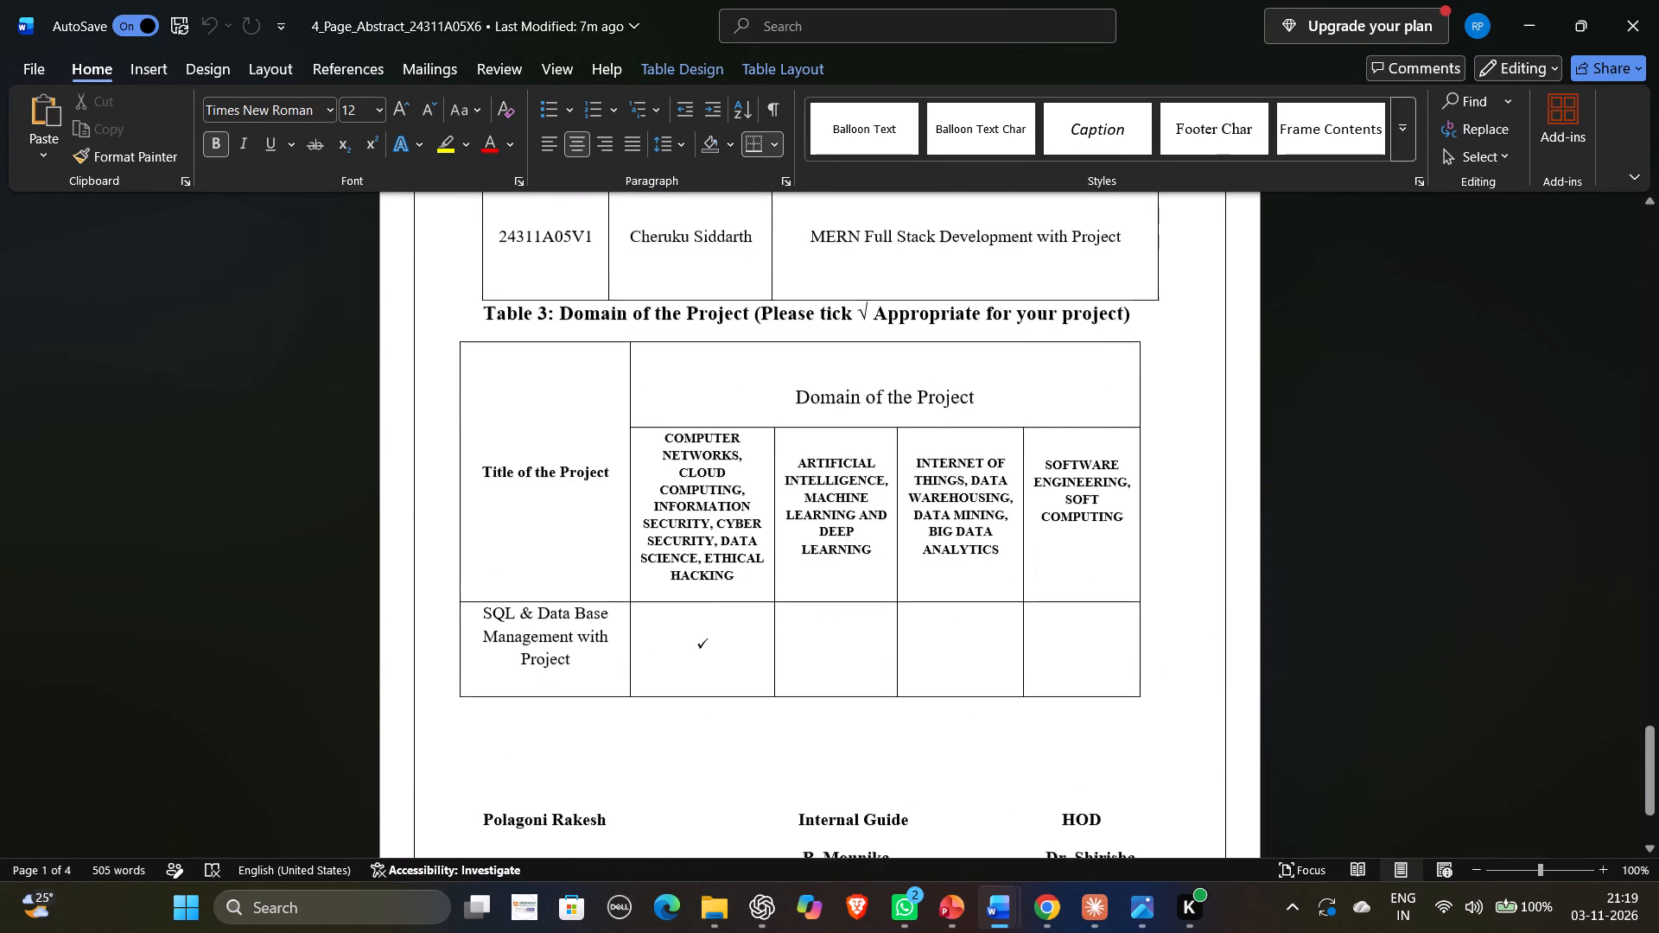
pyautogui.scroll(-2, 1013, 554)
pyautogui.click(720, 478)
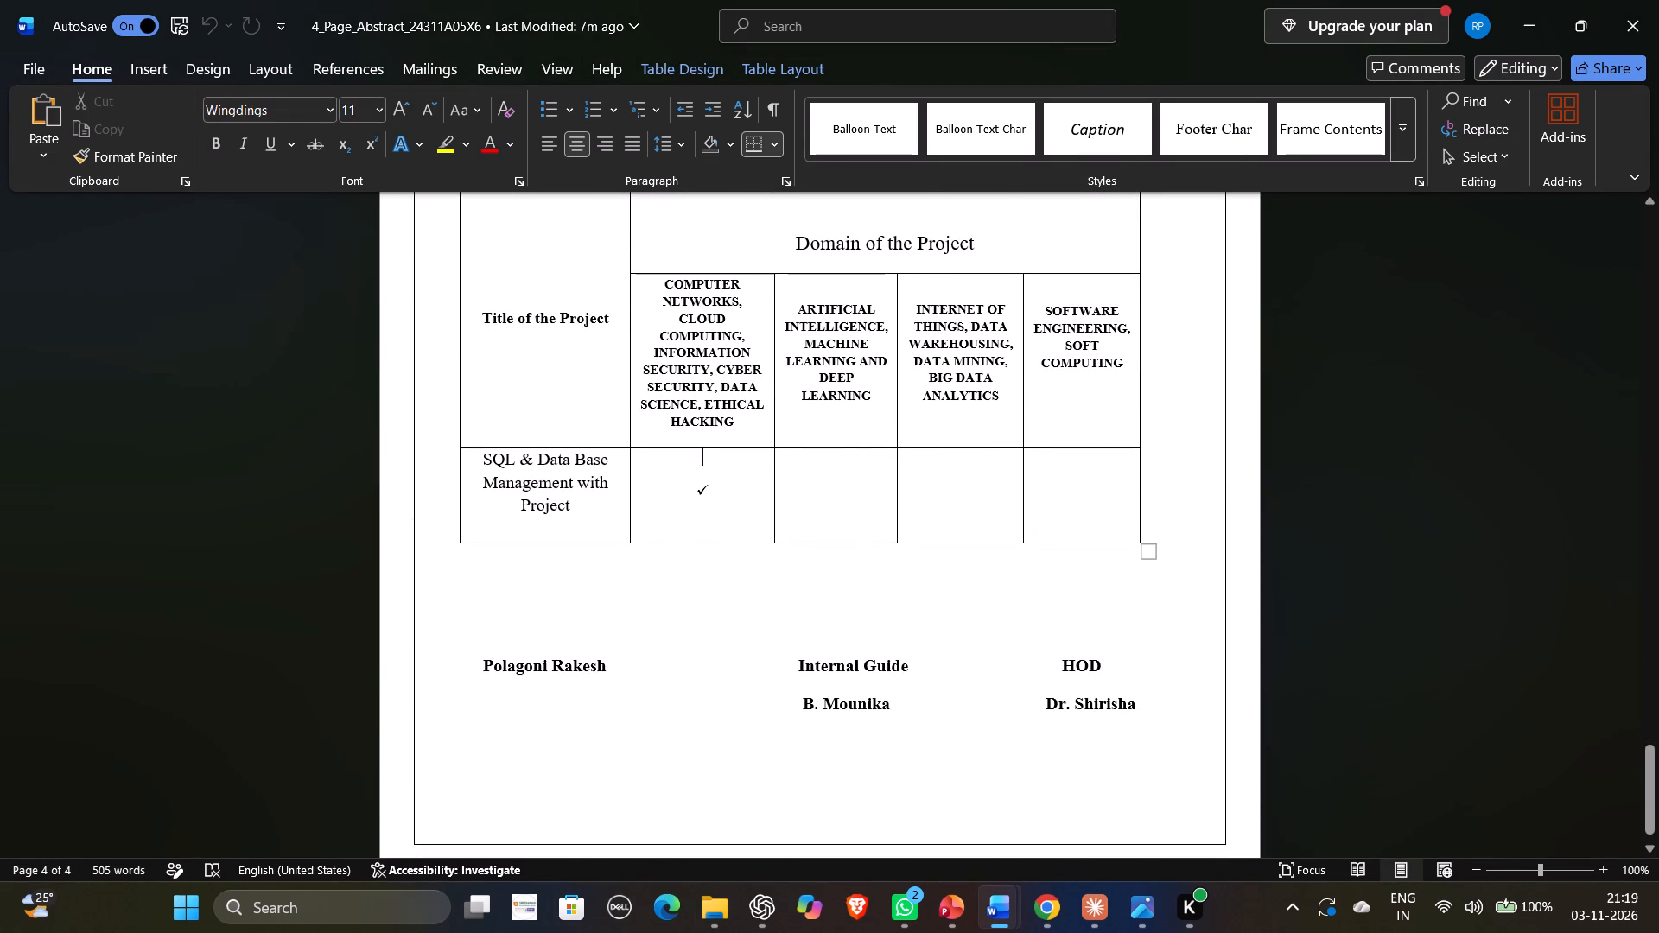
pyautogui.moveTo(720, 482); pyautogui.dragTo(694, 490)
pyautogui.click(723, 494)
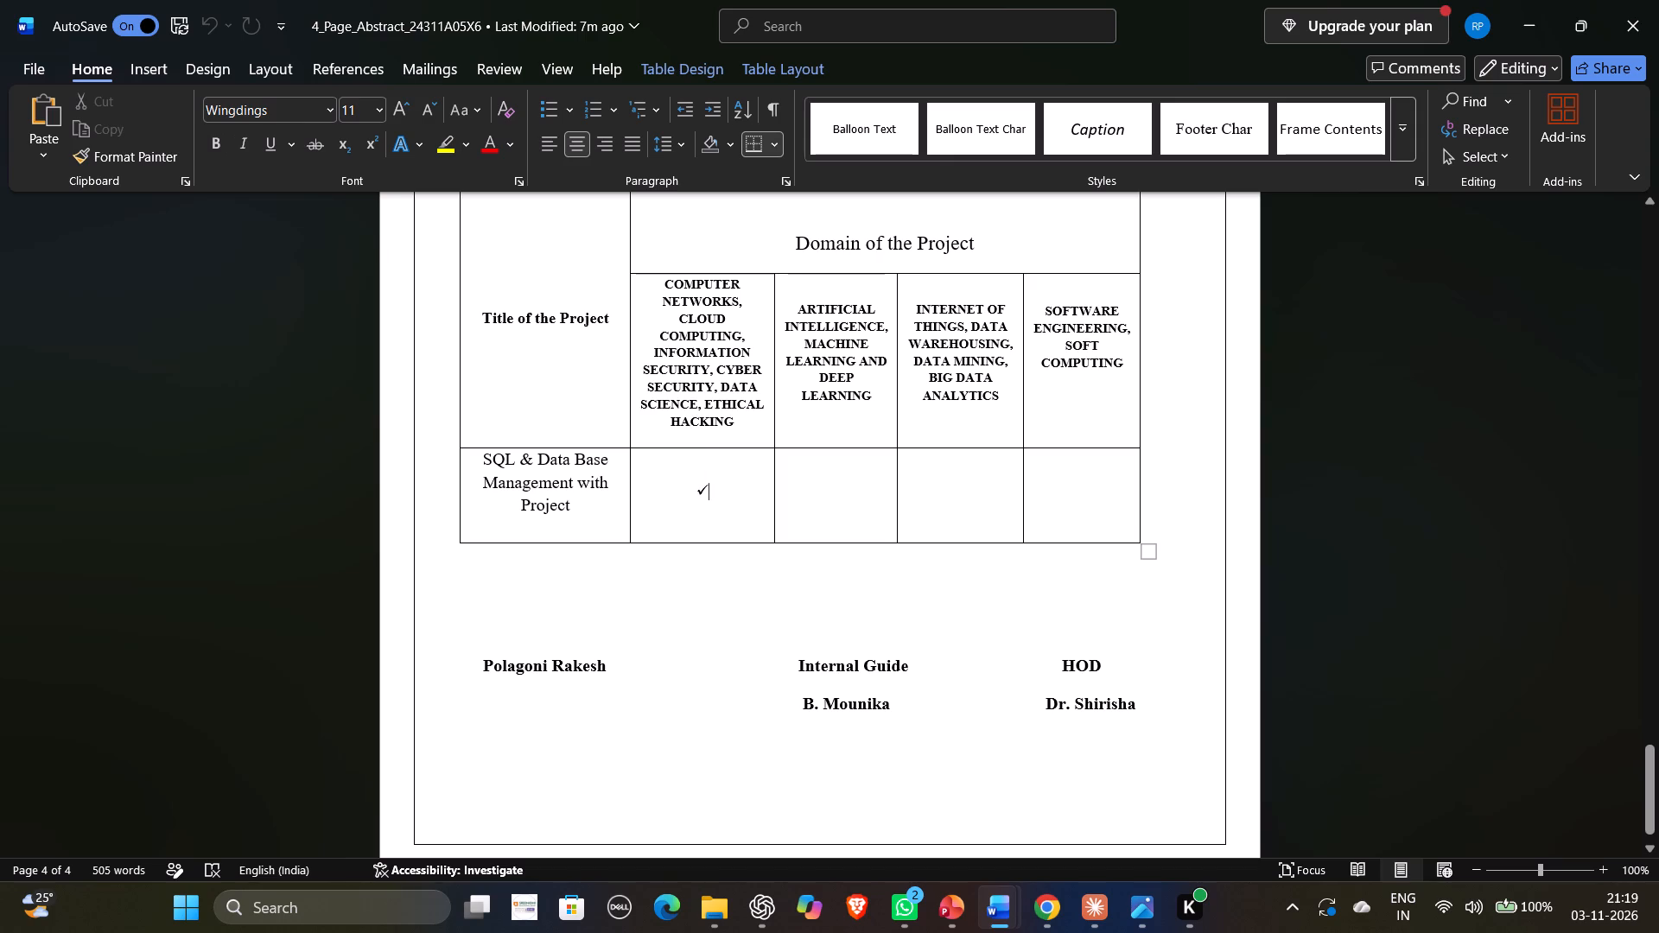
pyautogui.moveTo(723, 494); pyautogui.dragTo(691, 494)
pyautogui.hotkey('ctrl', 'x')
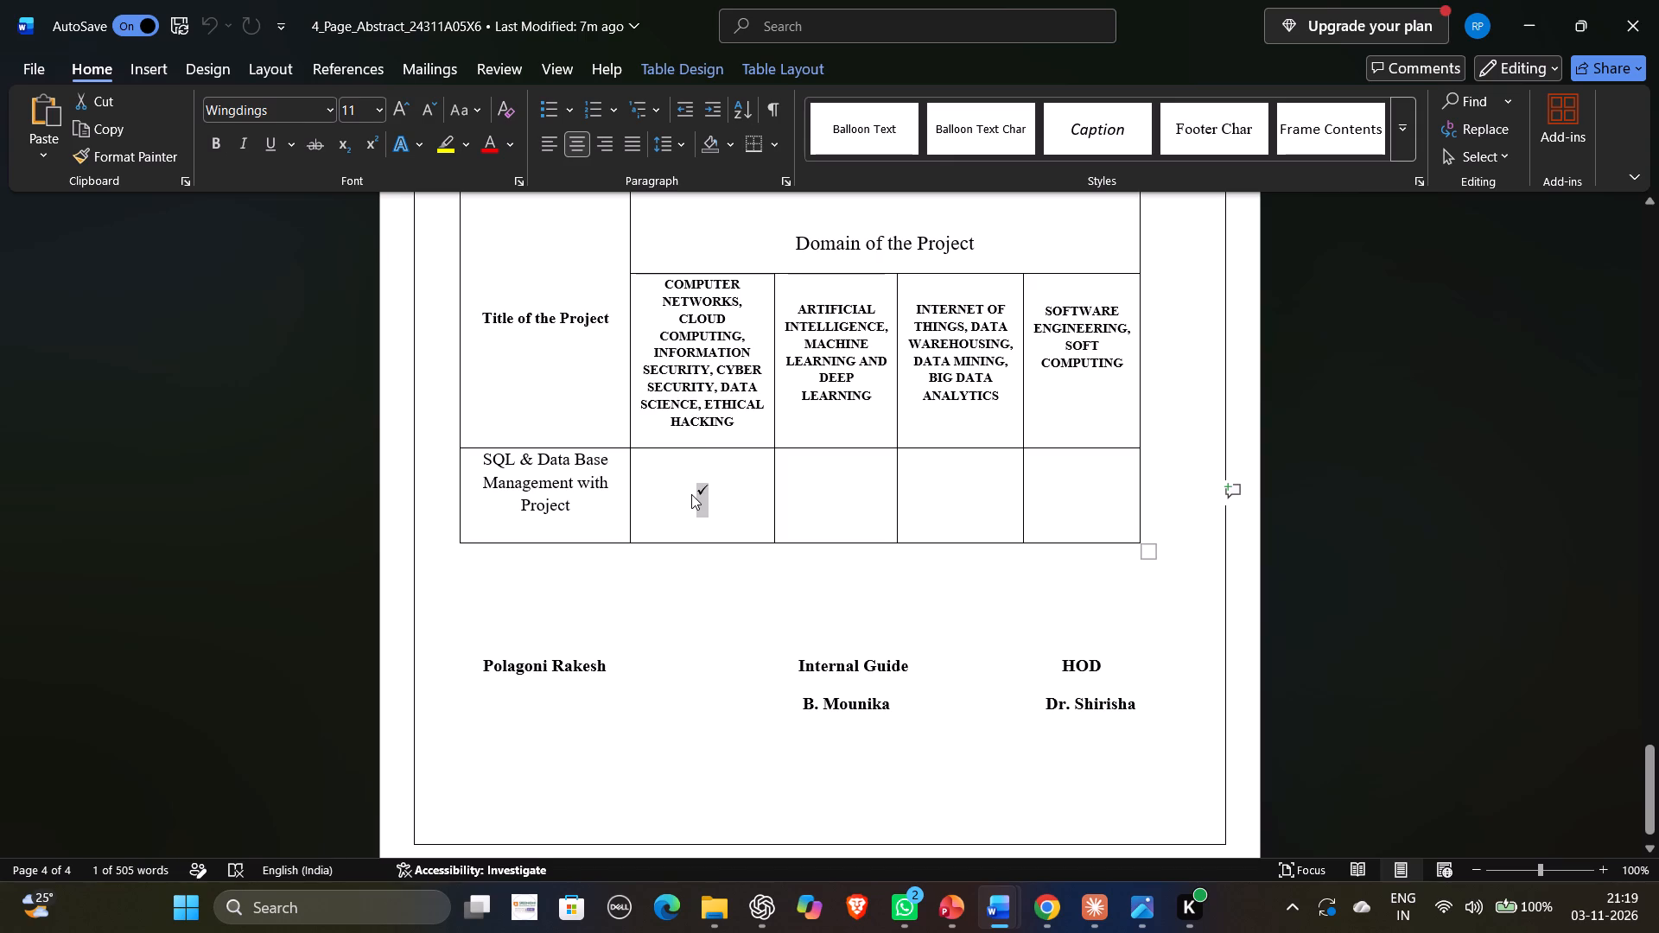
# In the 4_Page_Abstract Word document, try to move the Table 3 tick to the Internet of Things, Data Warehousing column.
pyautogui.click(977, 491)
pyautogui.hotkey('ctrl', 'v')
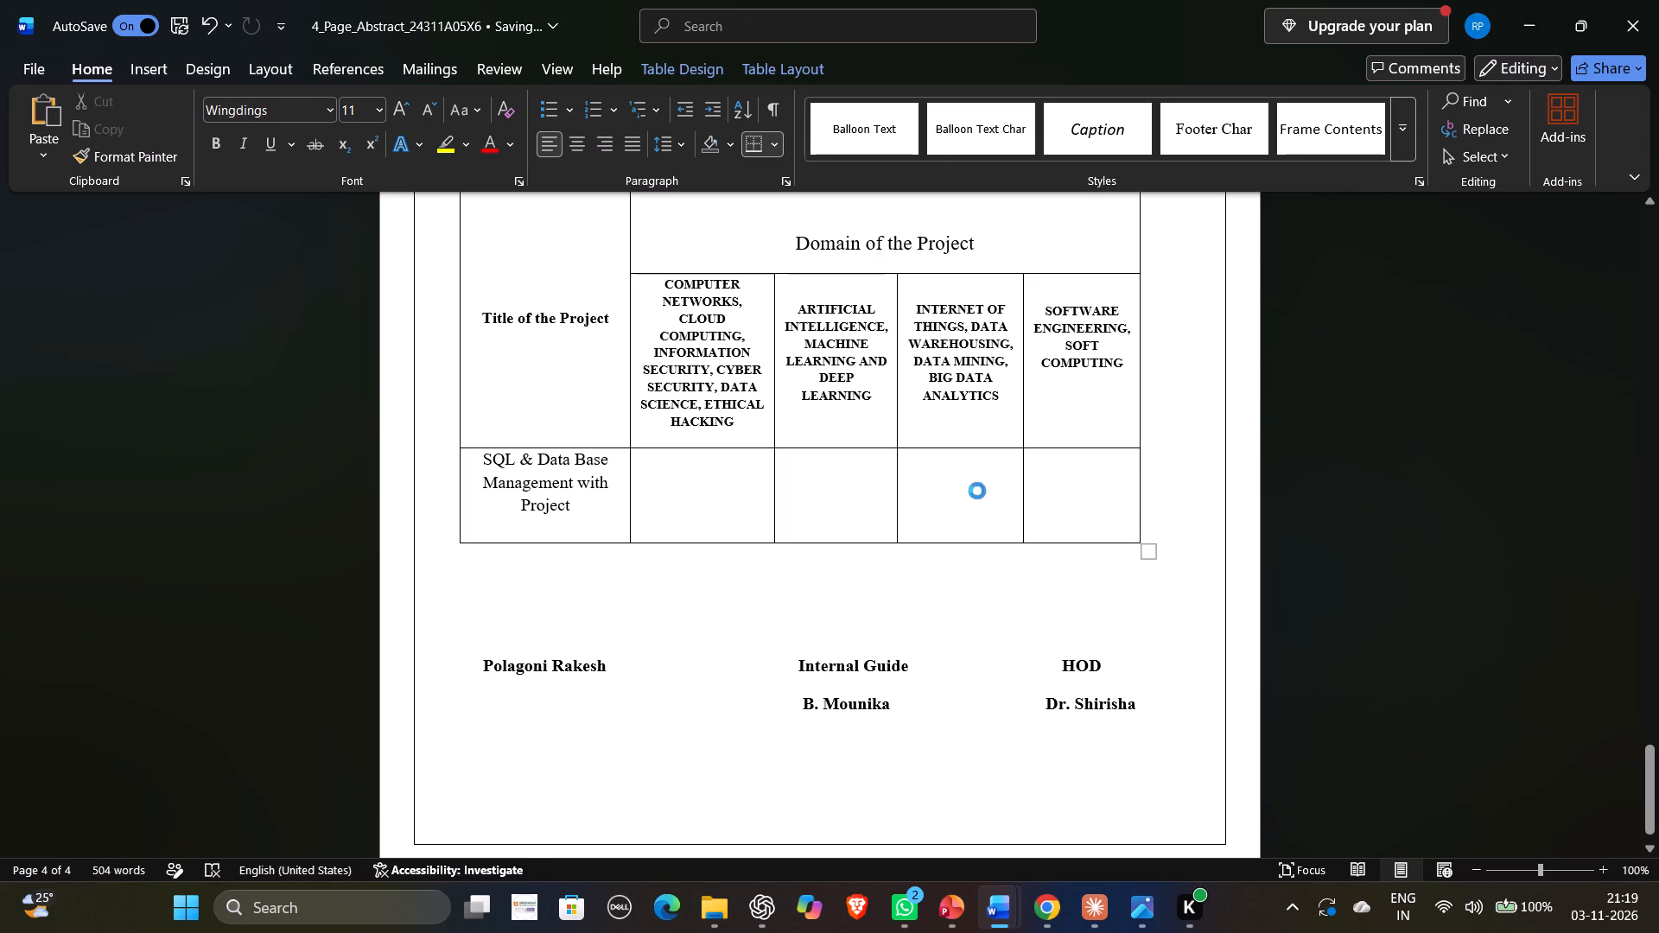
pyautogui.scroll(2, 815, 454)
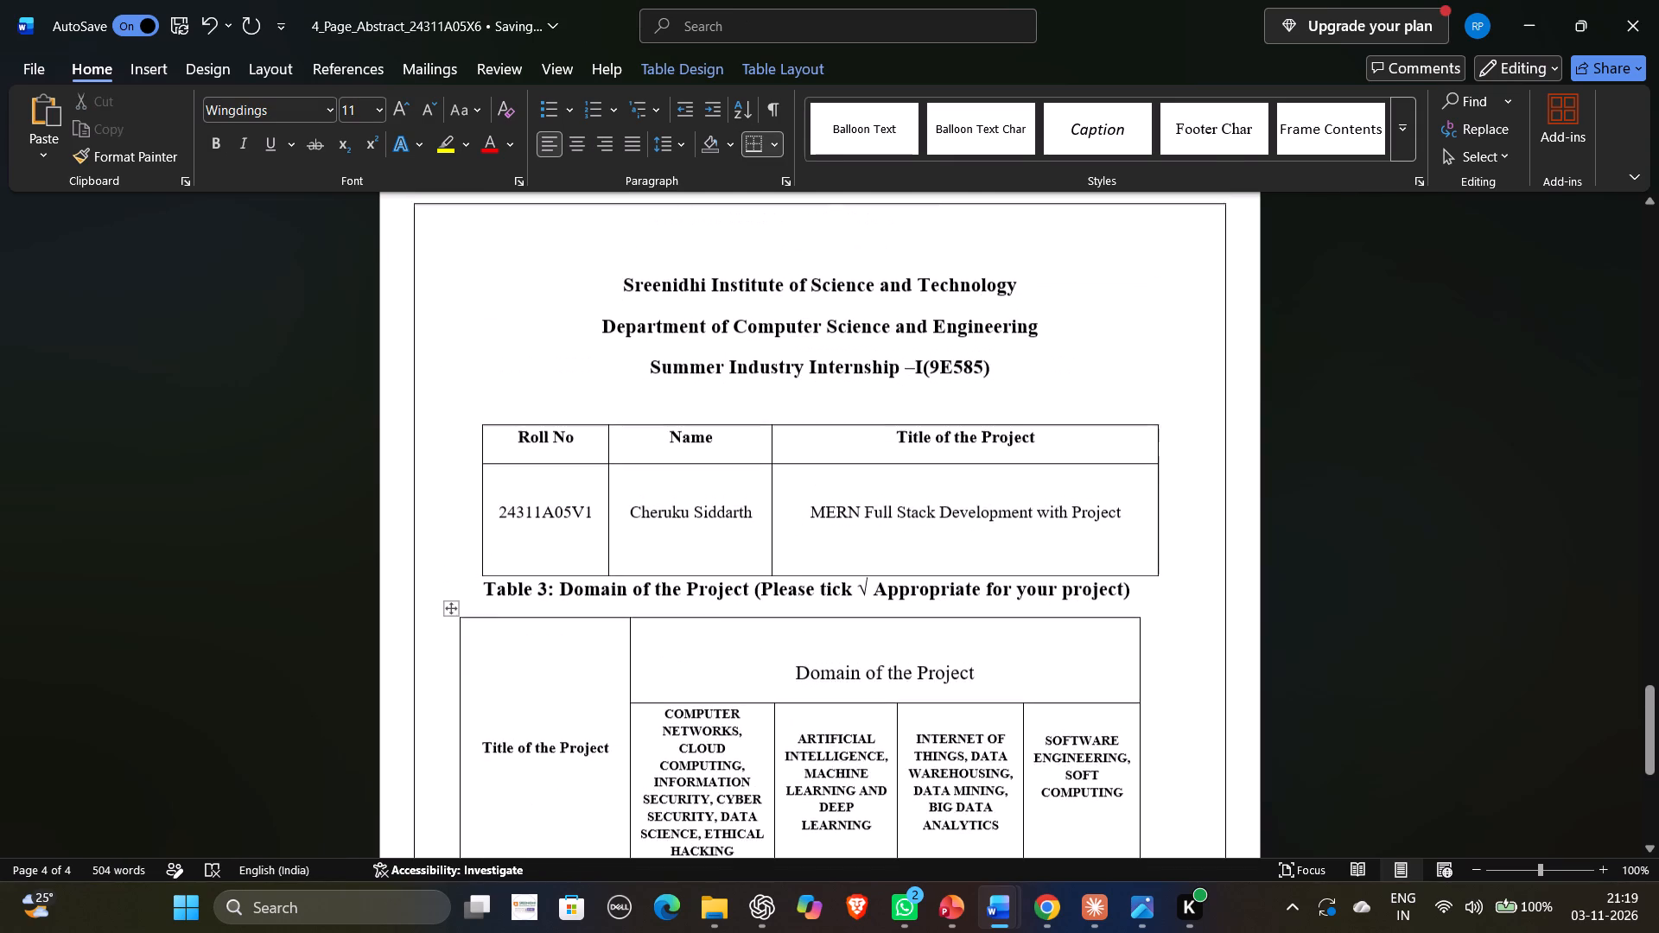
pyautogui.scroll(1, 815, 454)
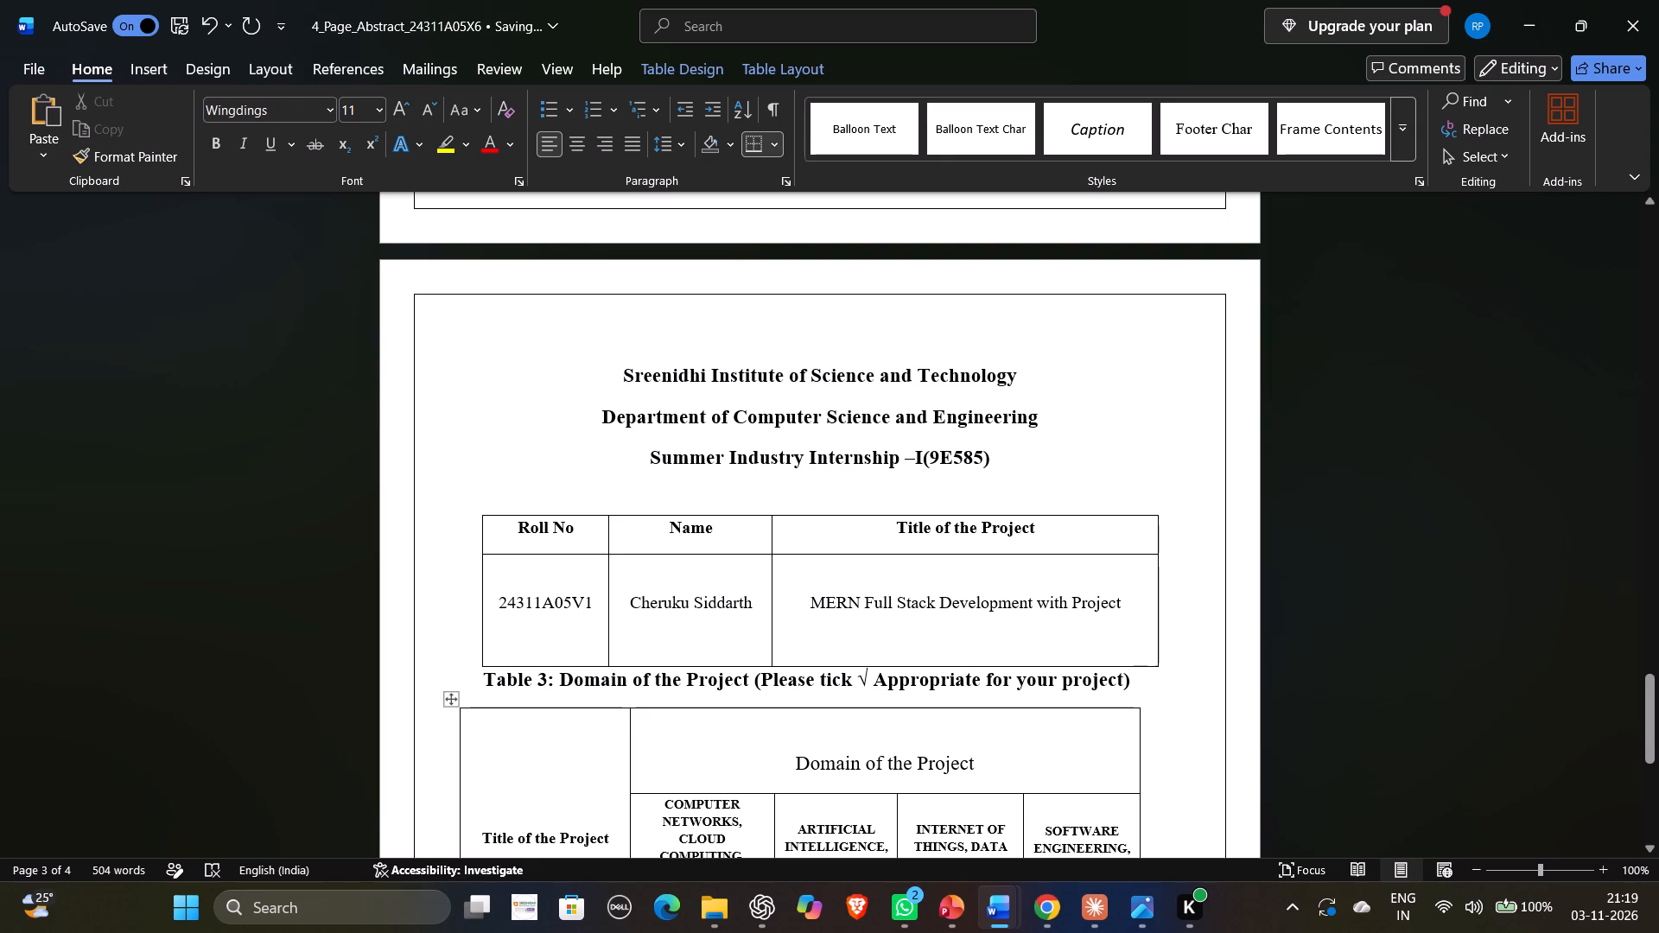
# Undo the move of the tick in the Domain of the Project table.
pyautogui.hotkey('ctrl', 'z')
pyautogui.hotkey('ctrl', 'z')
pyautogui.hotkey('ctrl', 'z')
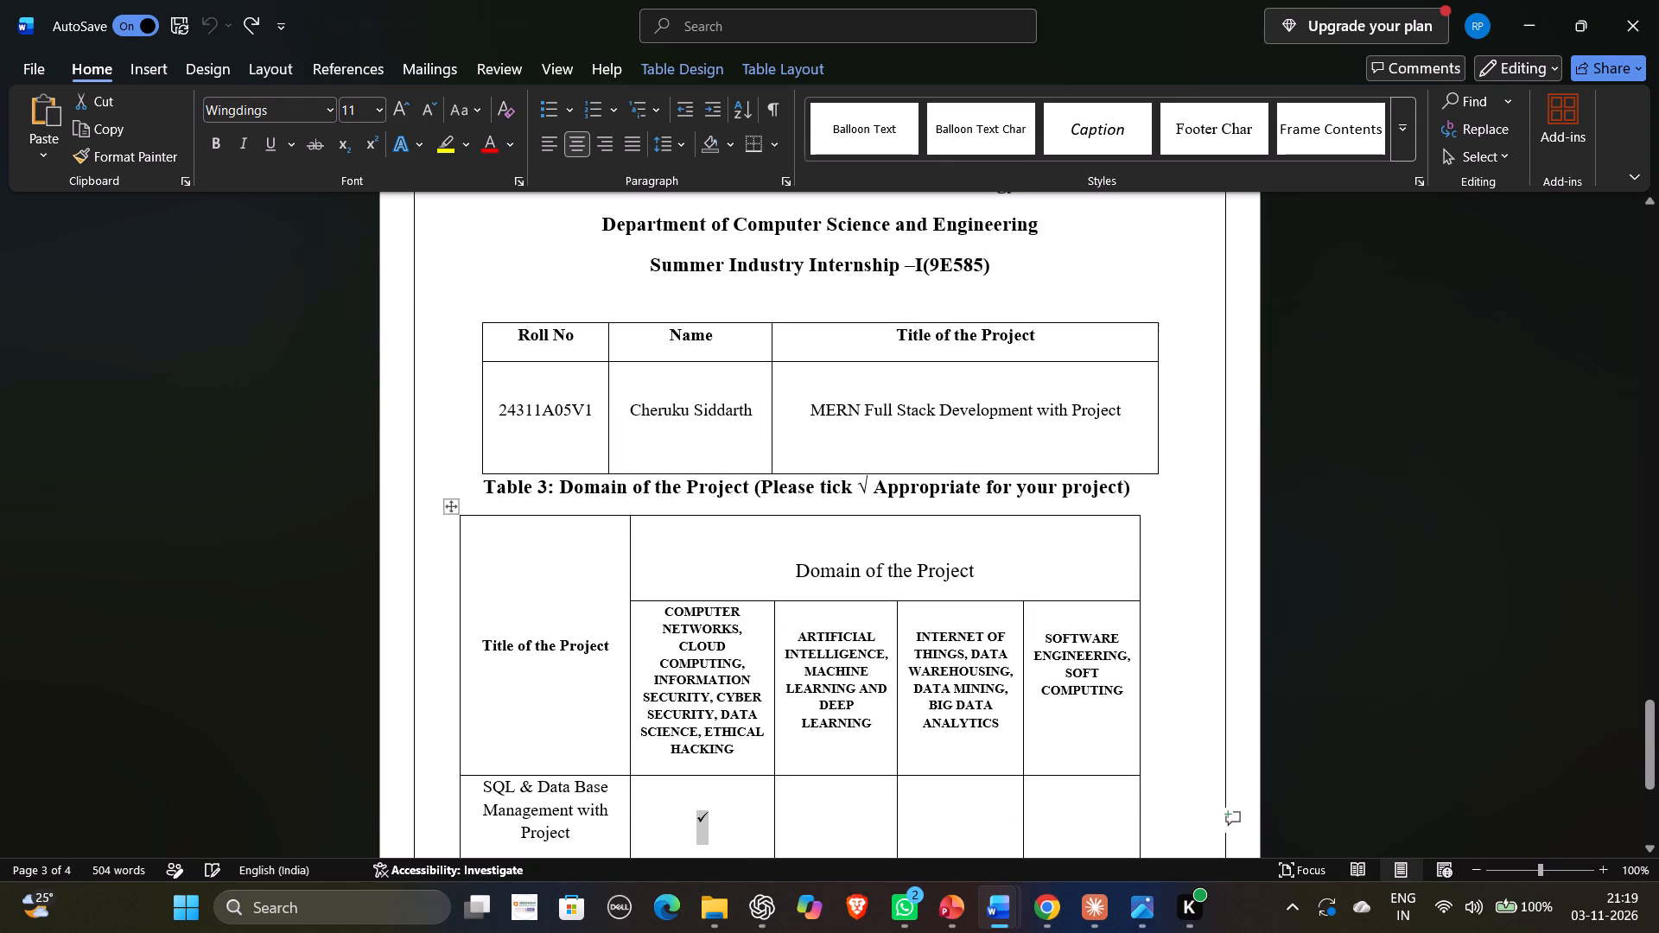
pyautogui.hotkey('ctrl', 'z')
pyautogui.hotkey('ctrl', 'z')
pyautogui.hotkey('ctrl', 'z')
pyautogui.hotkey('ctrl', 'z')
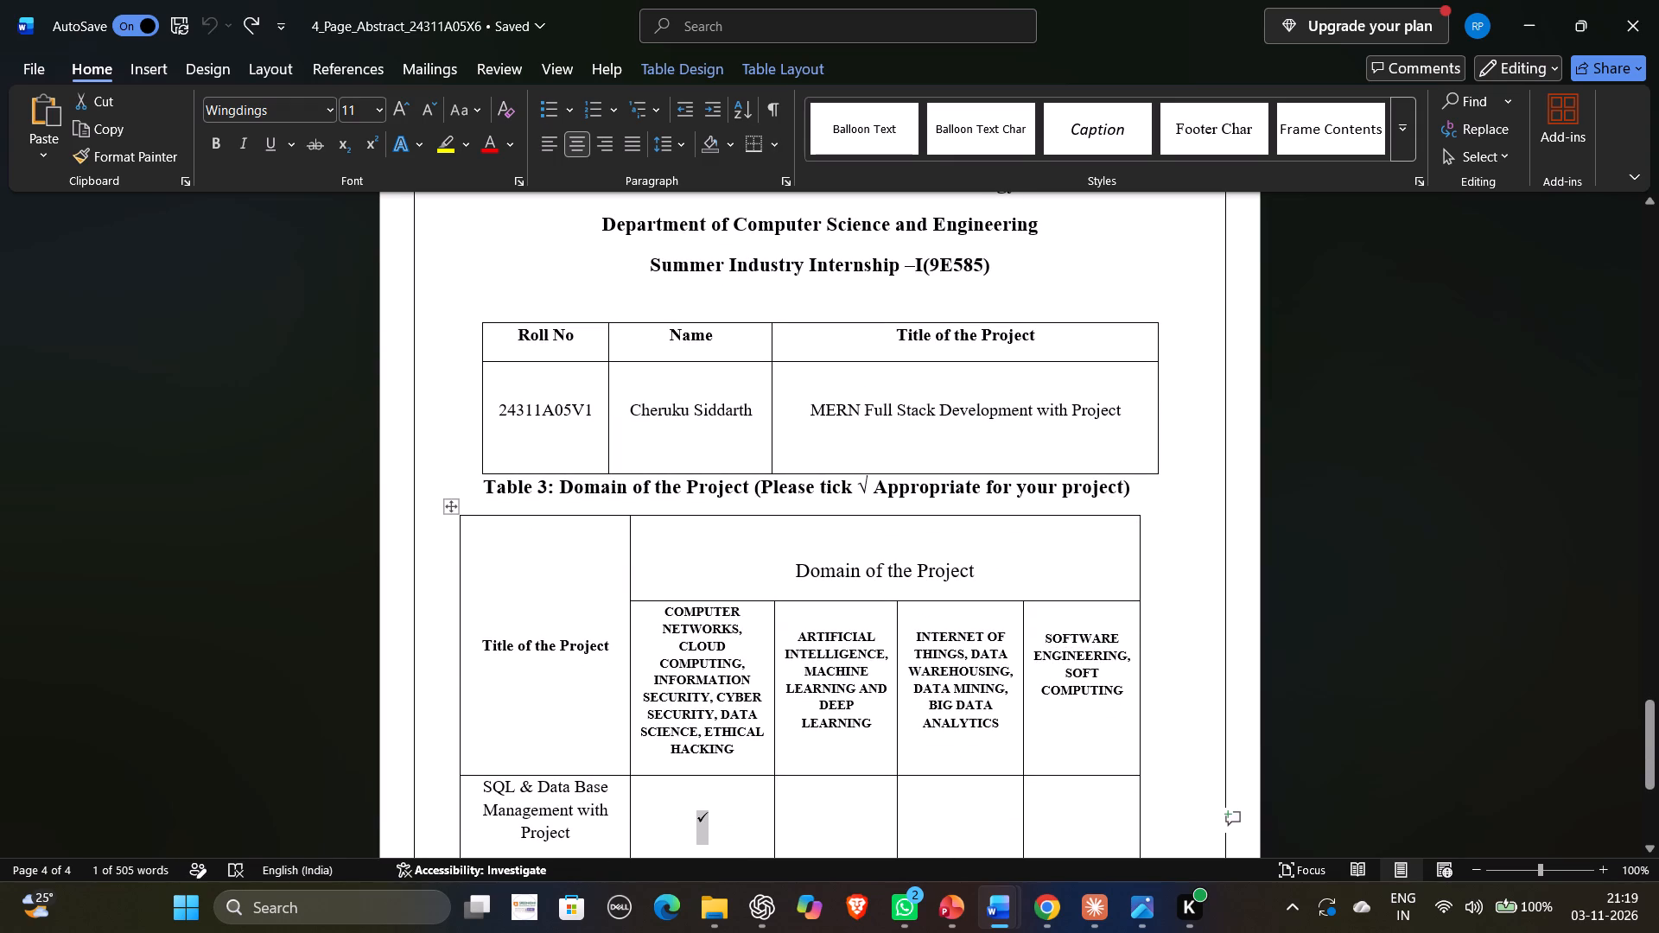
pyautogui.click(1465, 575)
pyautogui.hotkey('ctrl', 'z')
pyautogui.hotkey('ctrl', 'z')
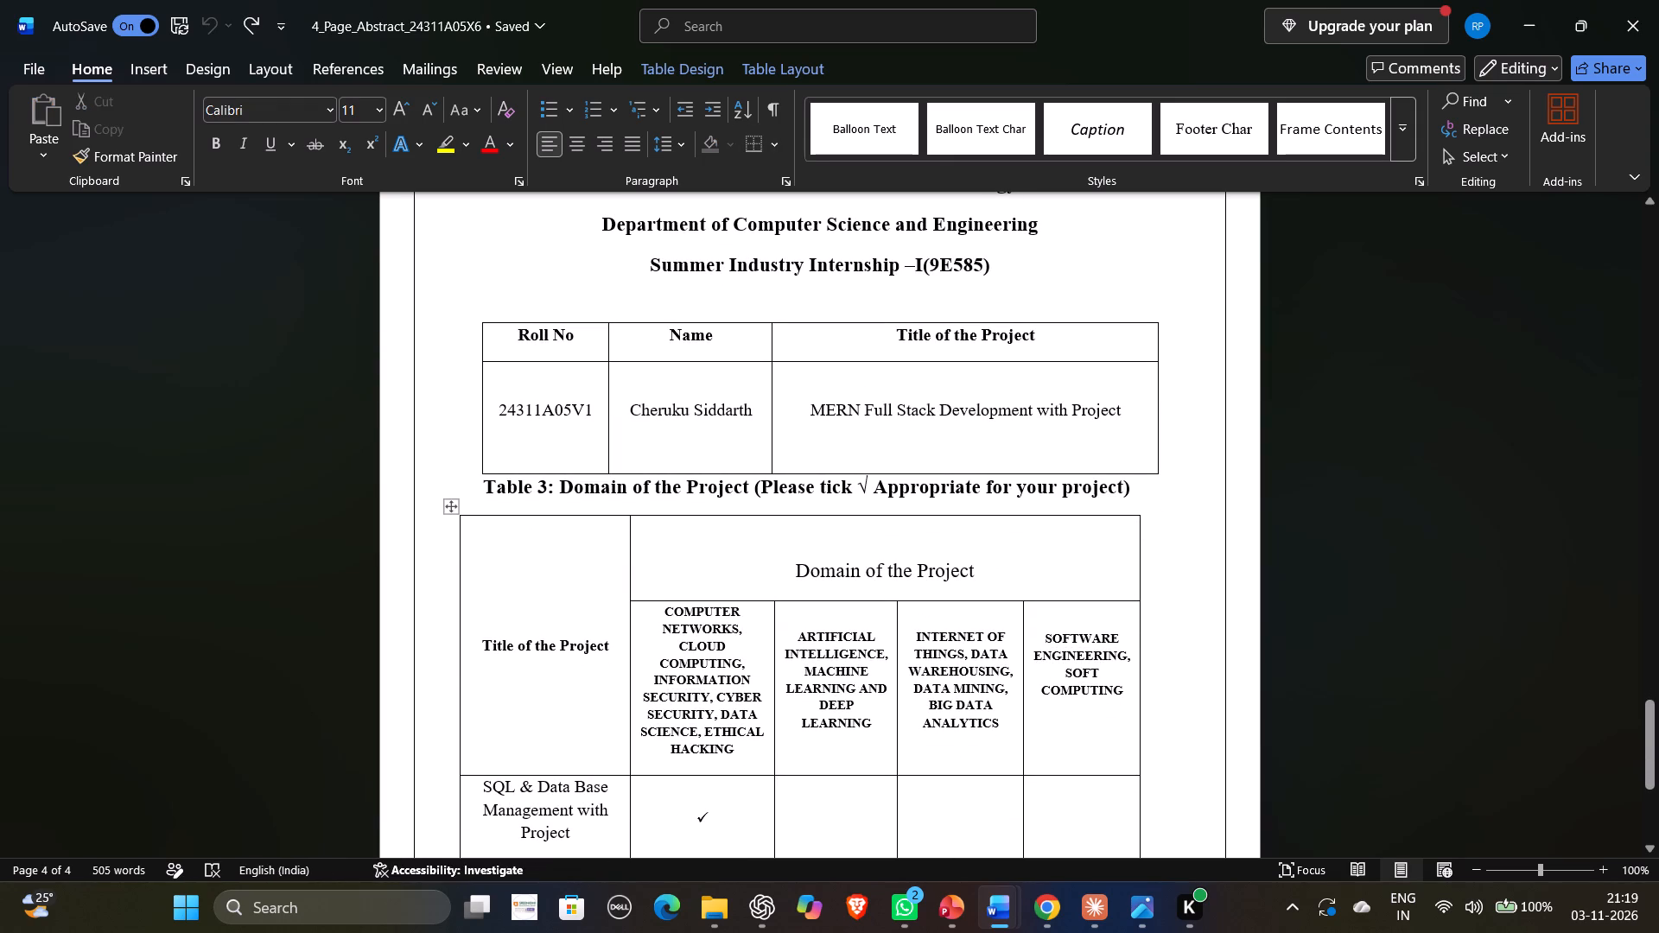
# Move the Table 3 tick from the Computer Networks column to the Internet of Things, Data Warehousing, Data Mining, Big Data Analytics column.
pyautogui.scroll(12, 1221, 405)
pyautogui.scroll(-1, 1221, 405)
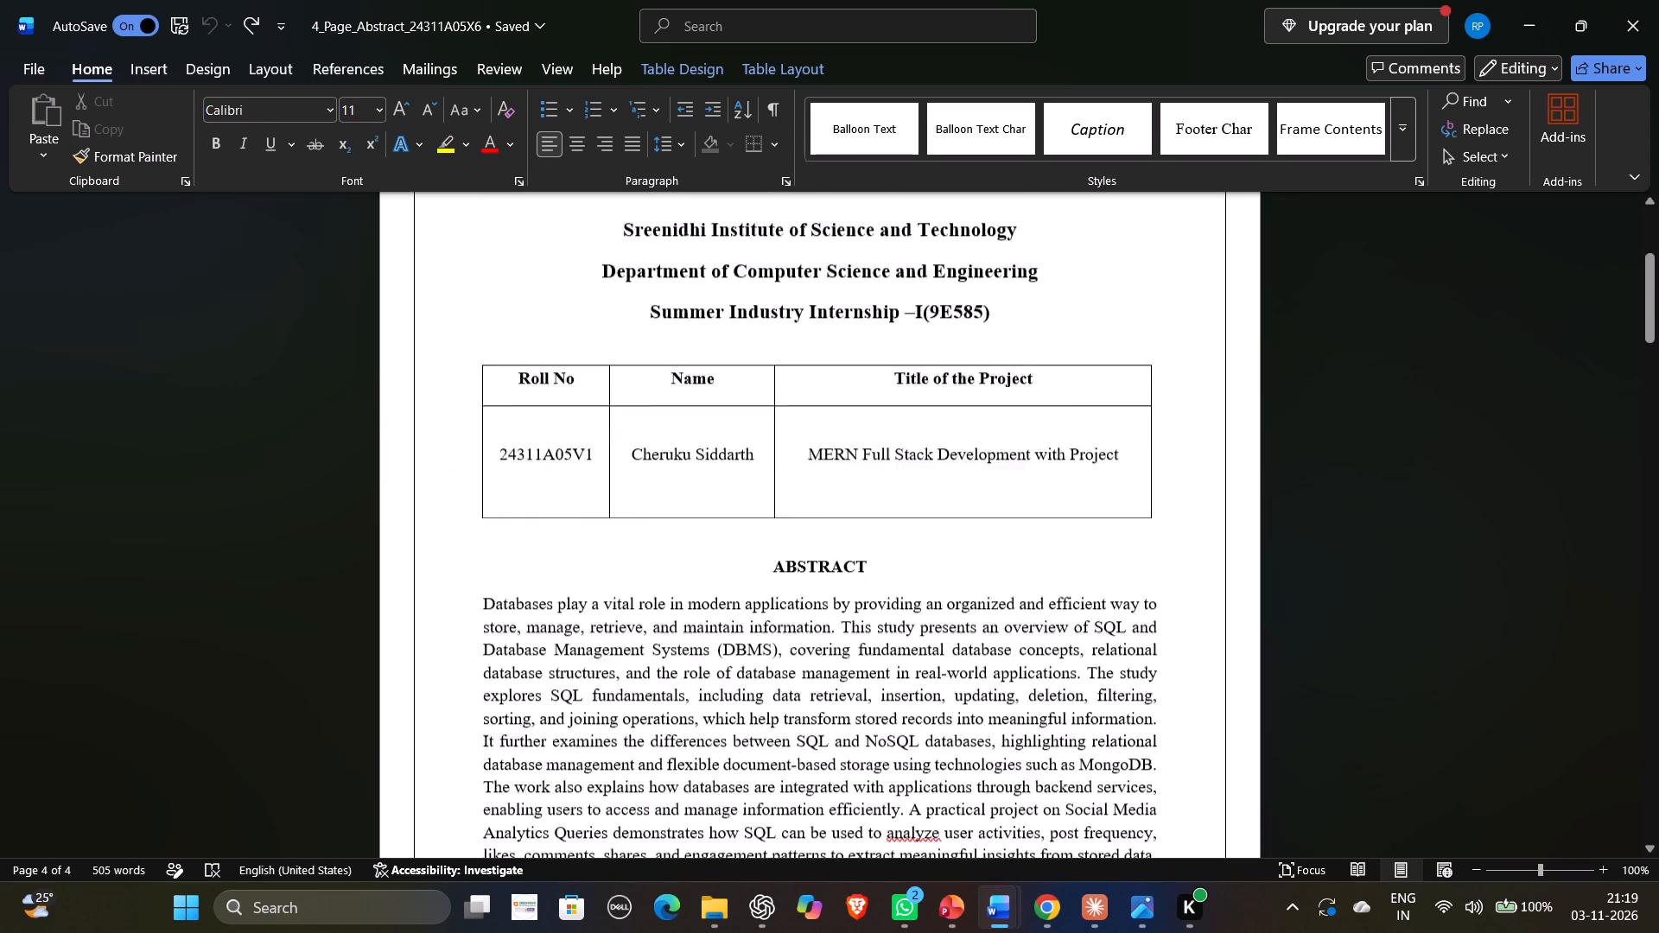
pyautogui.scroll(-10, 1221, 405)
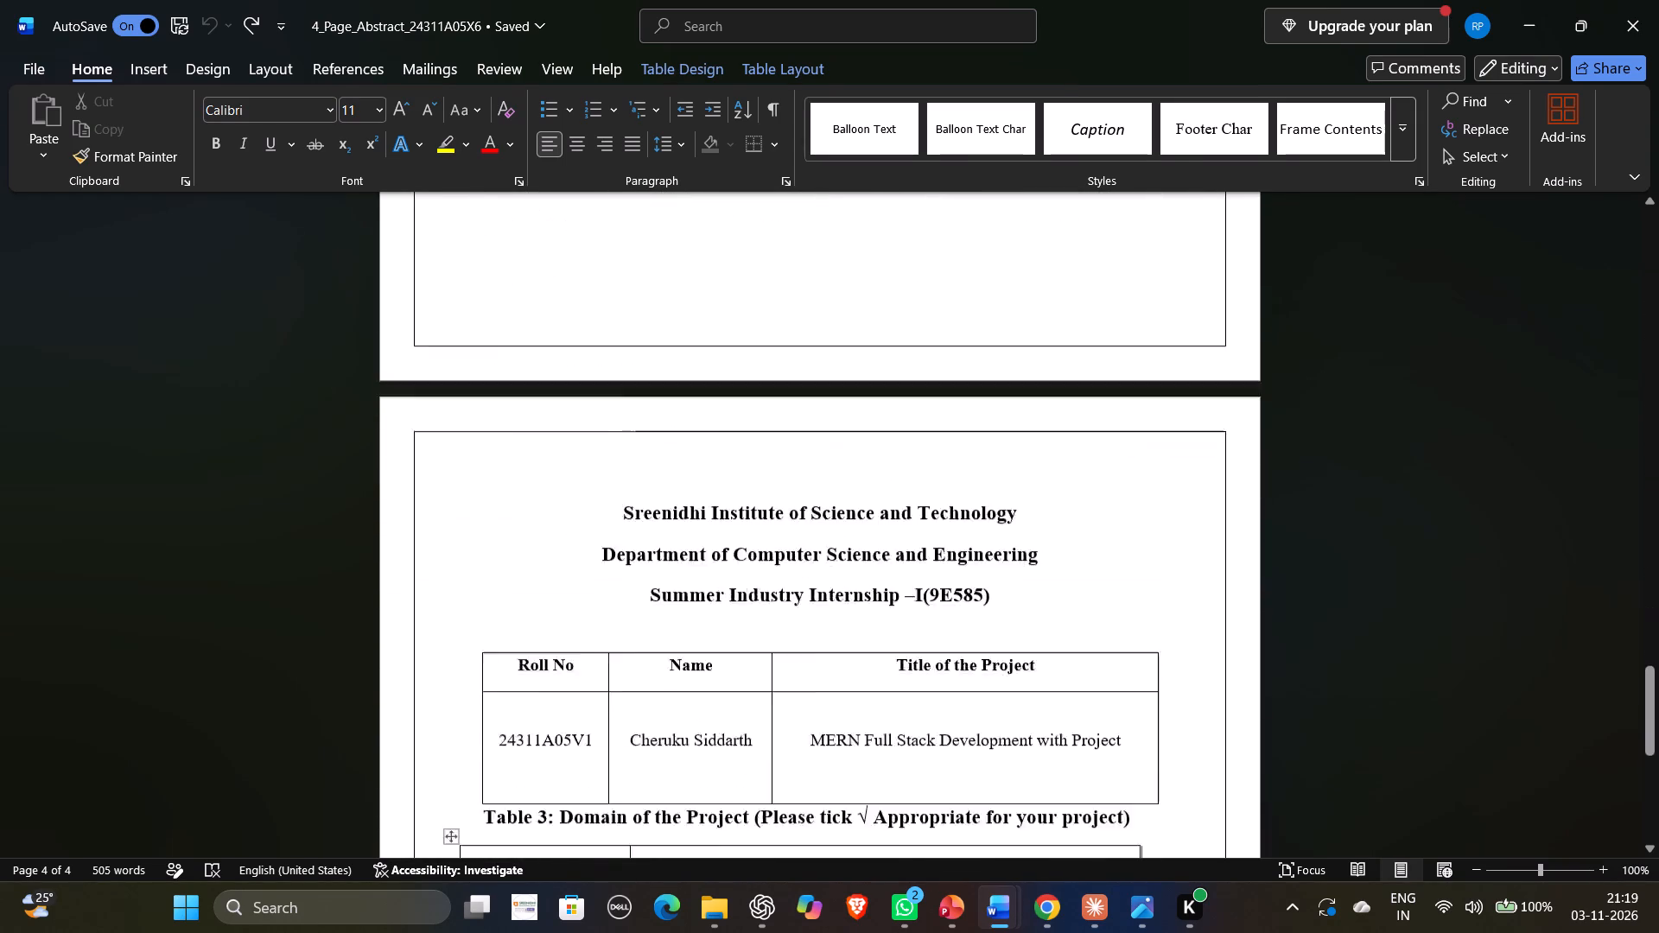
pyautogui.click(1171, 522)
pyautogui.scroll(-1, 1186, 275)
pyautogui.scroll(-2, 1122, 428)
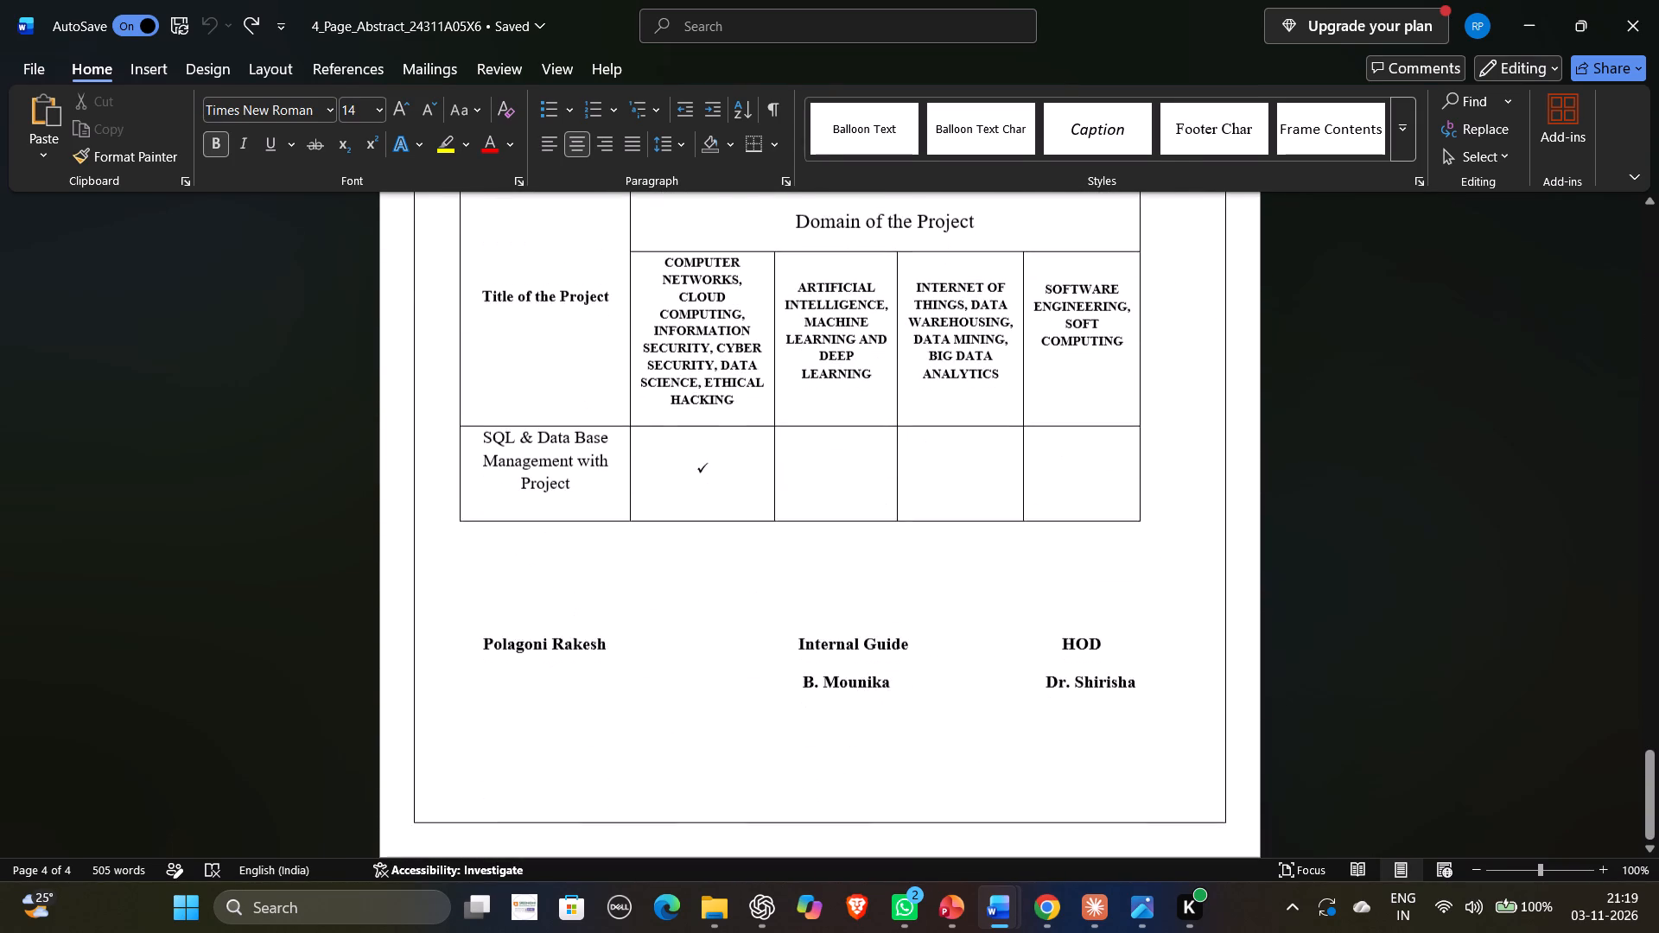
pyautogui.moveTo(711, 443); pyautogui.dragTo(683, 456)
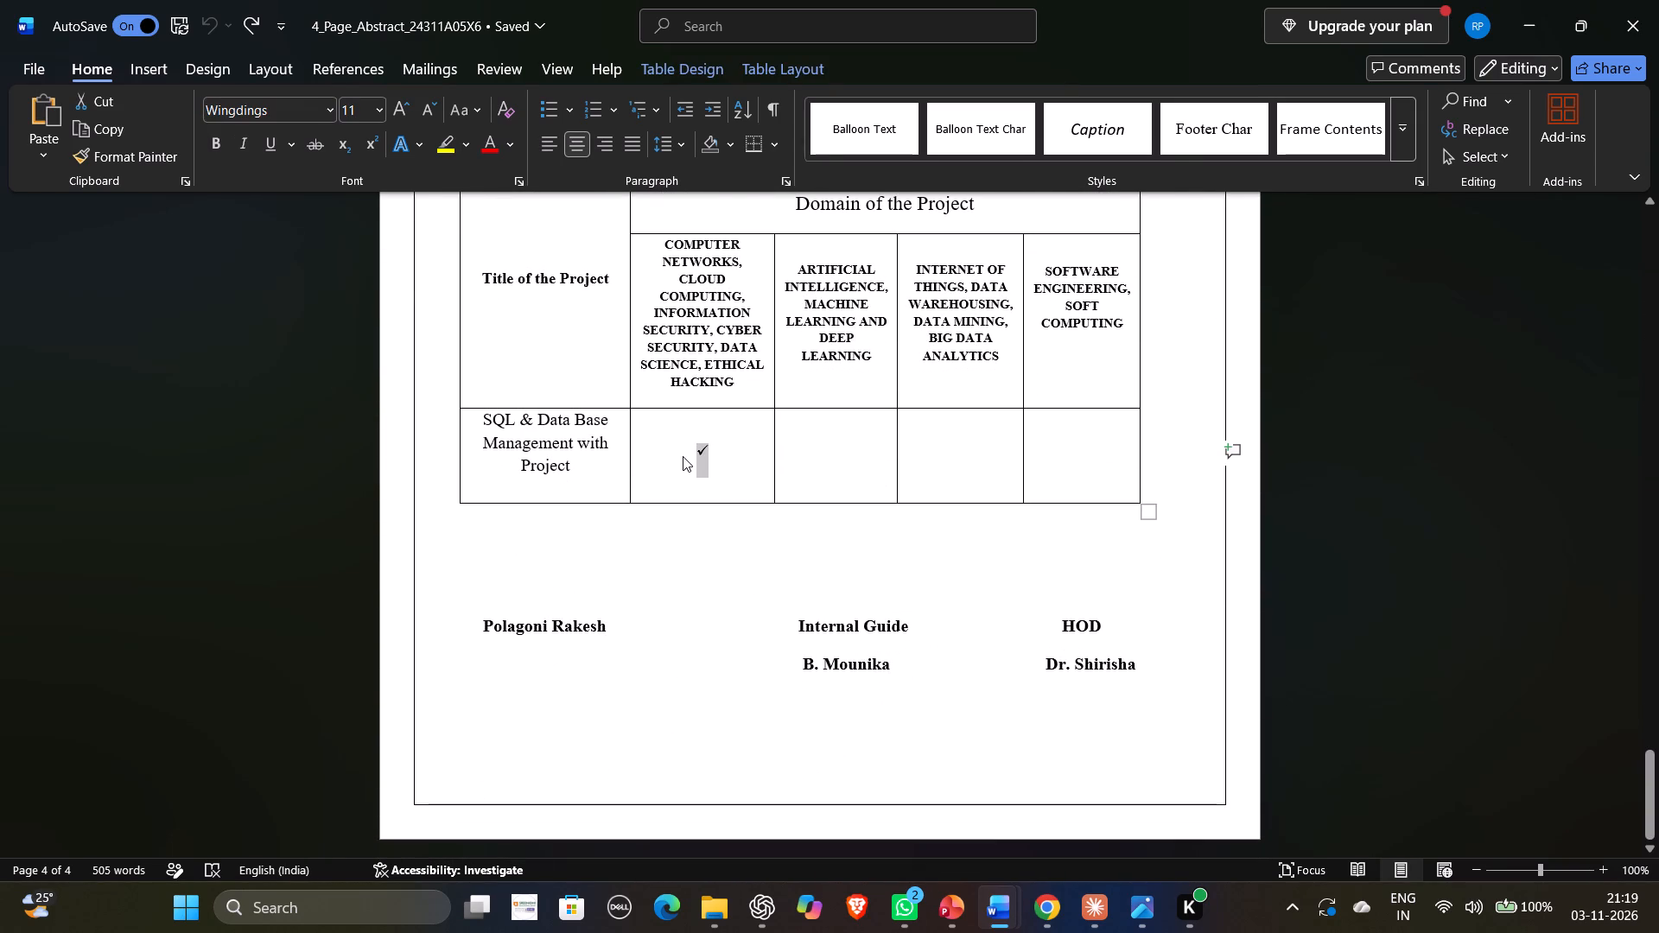
pyautogui.hotkey('ctrl', 'x')
pyautogui.click(1000, 460)
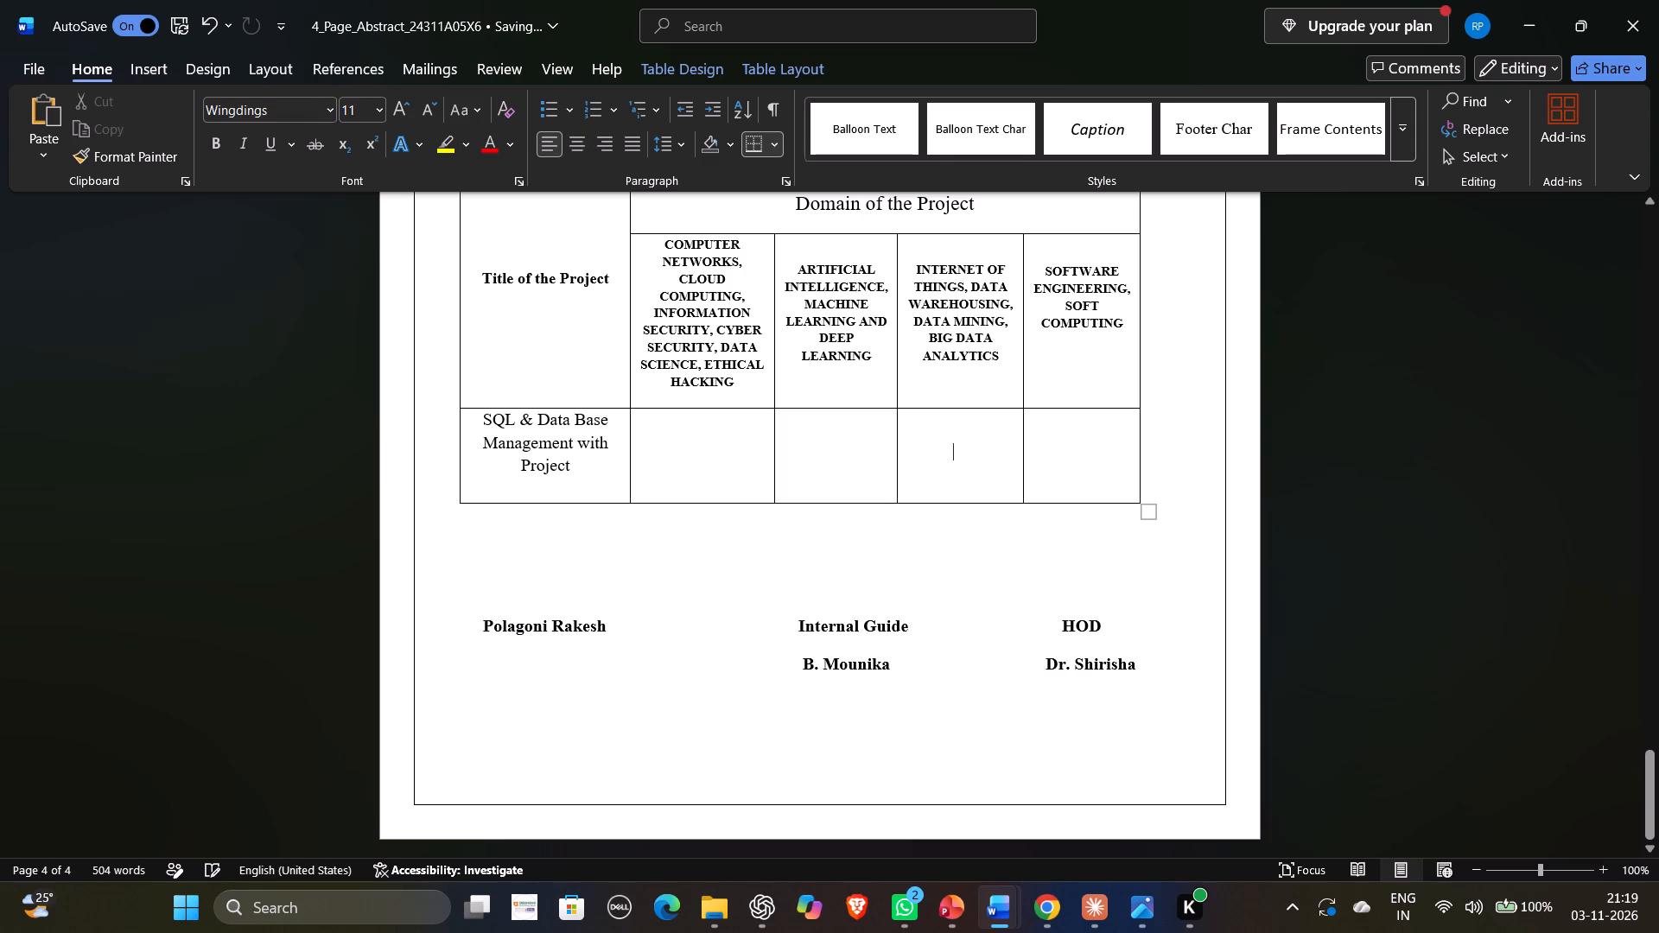
pyautogui.hotkey('ctrl', 'v')
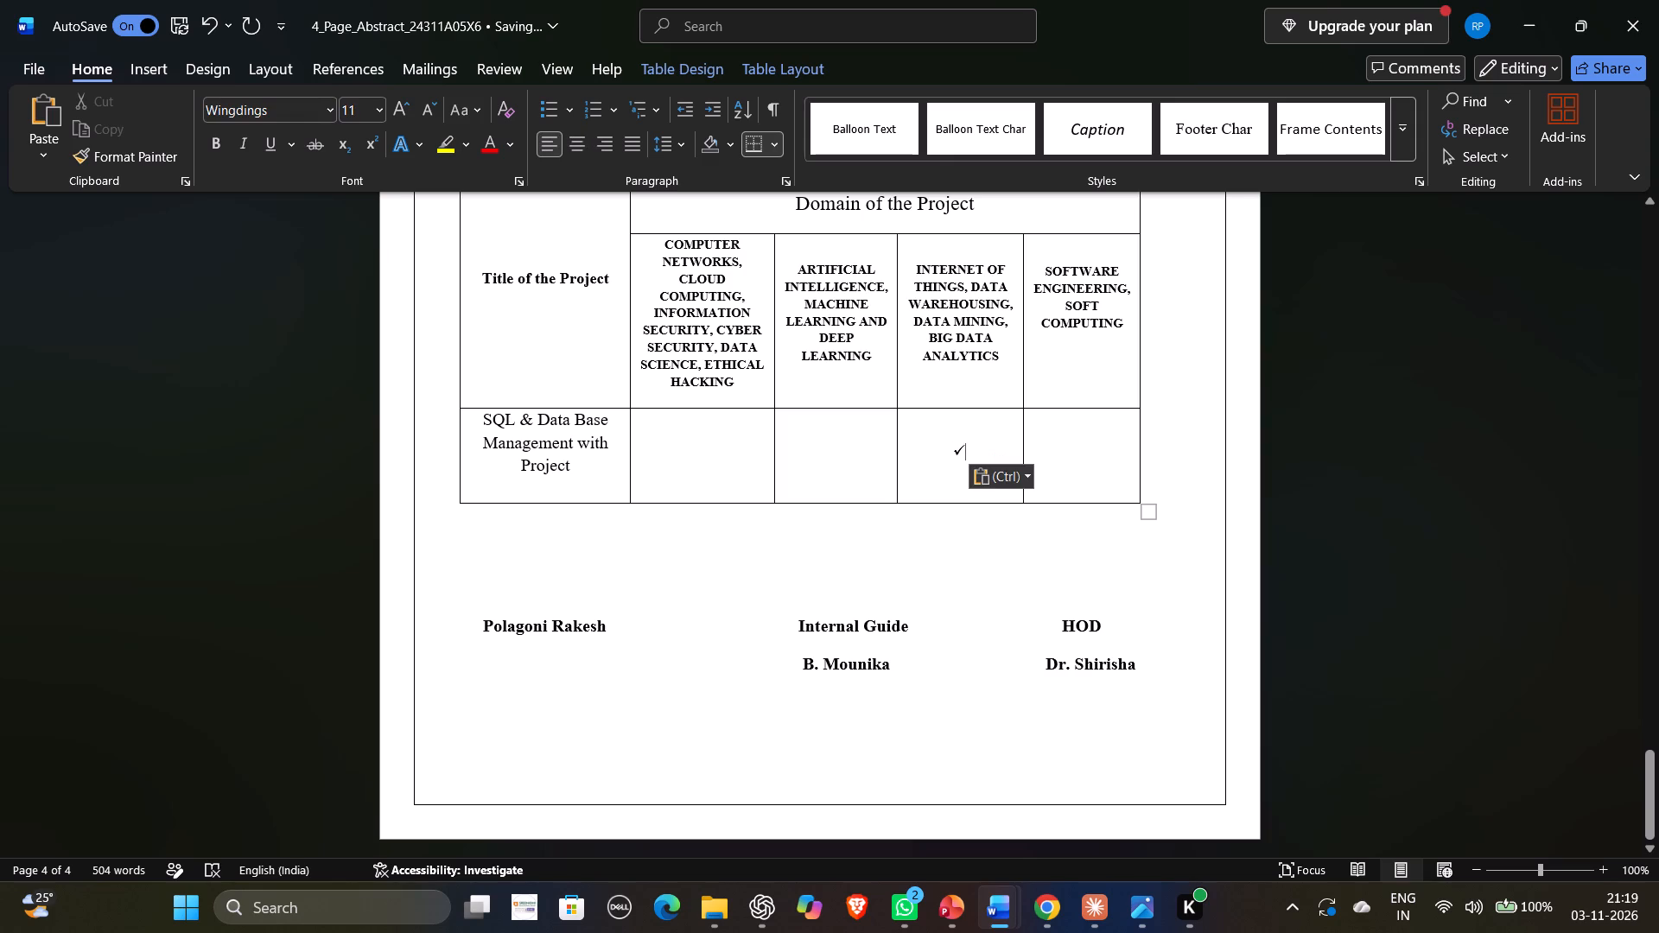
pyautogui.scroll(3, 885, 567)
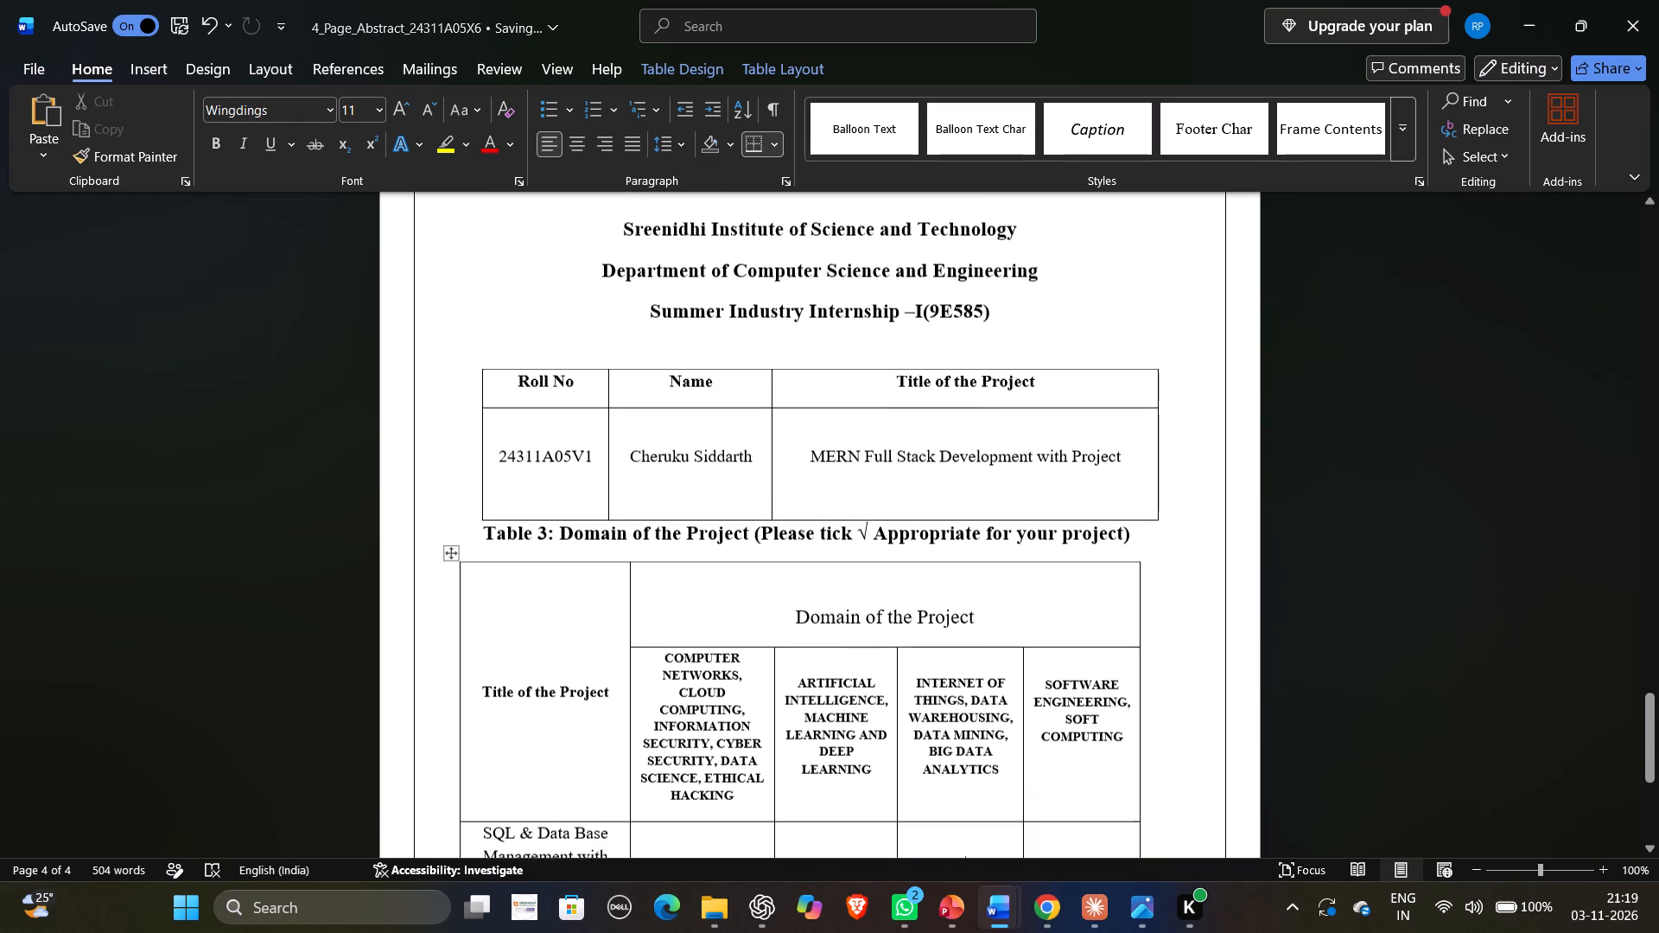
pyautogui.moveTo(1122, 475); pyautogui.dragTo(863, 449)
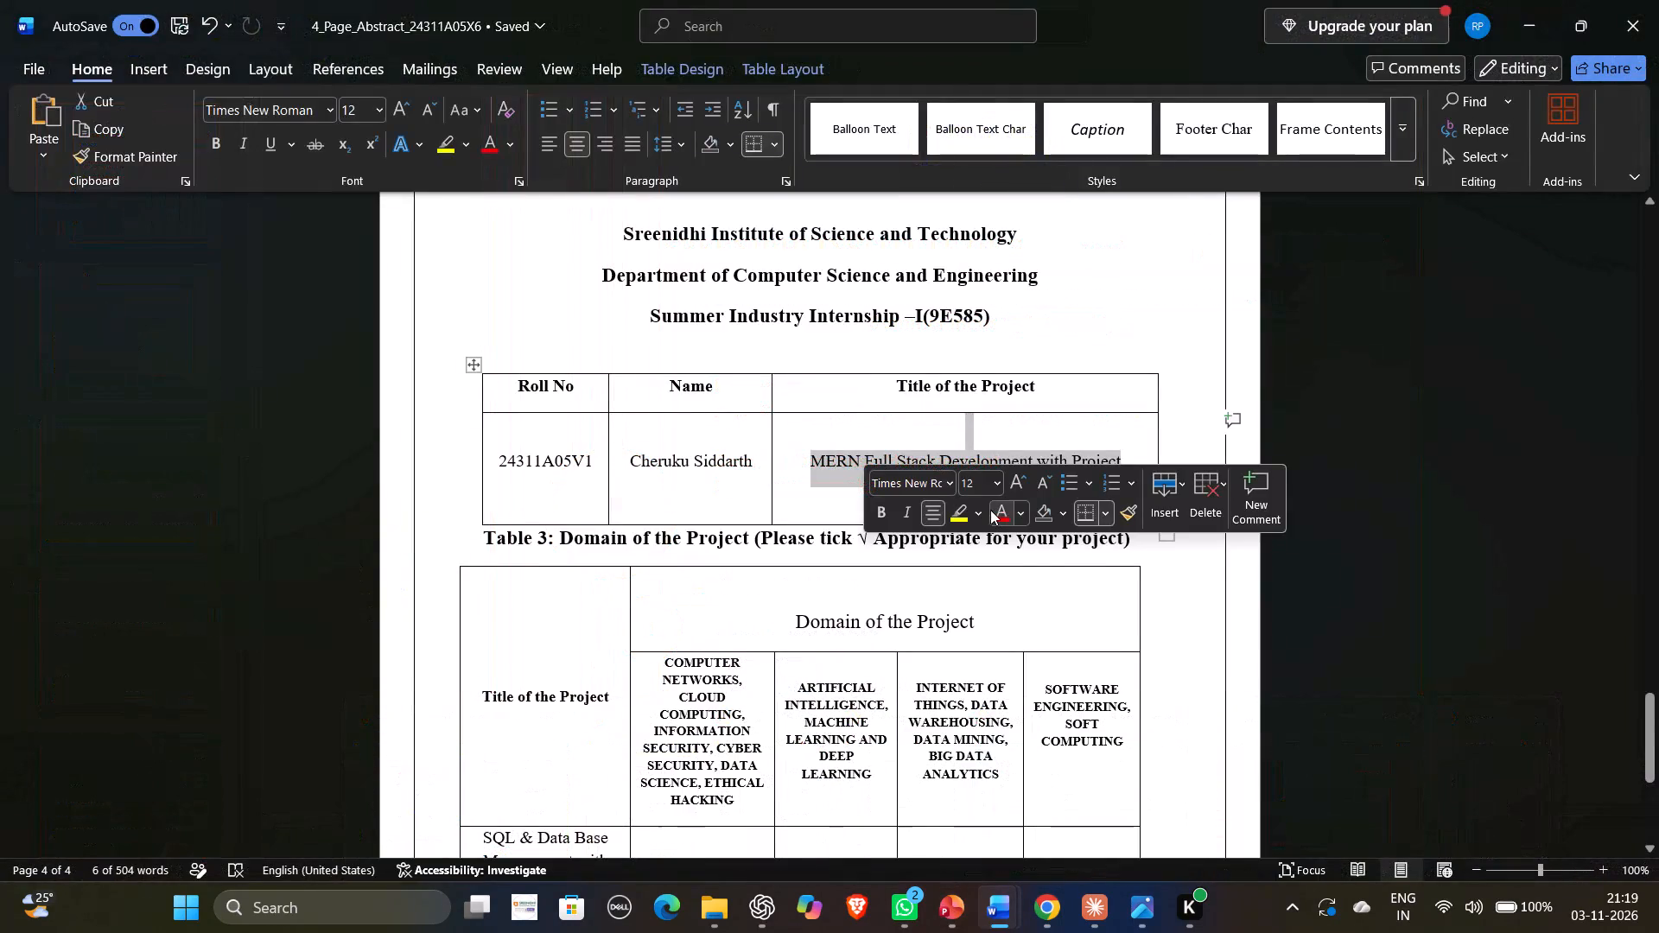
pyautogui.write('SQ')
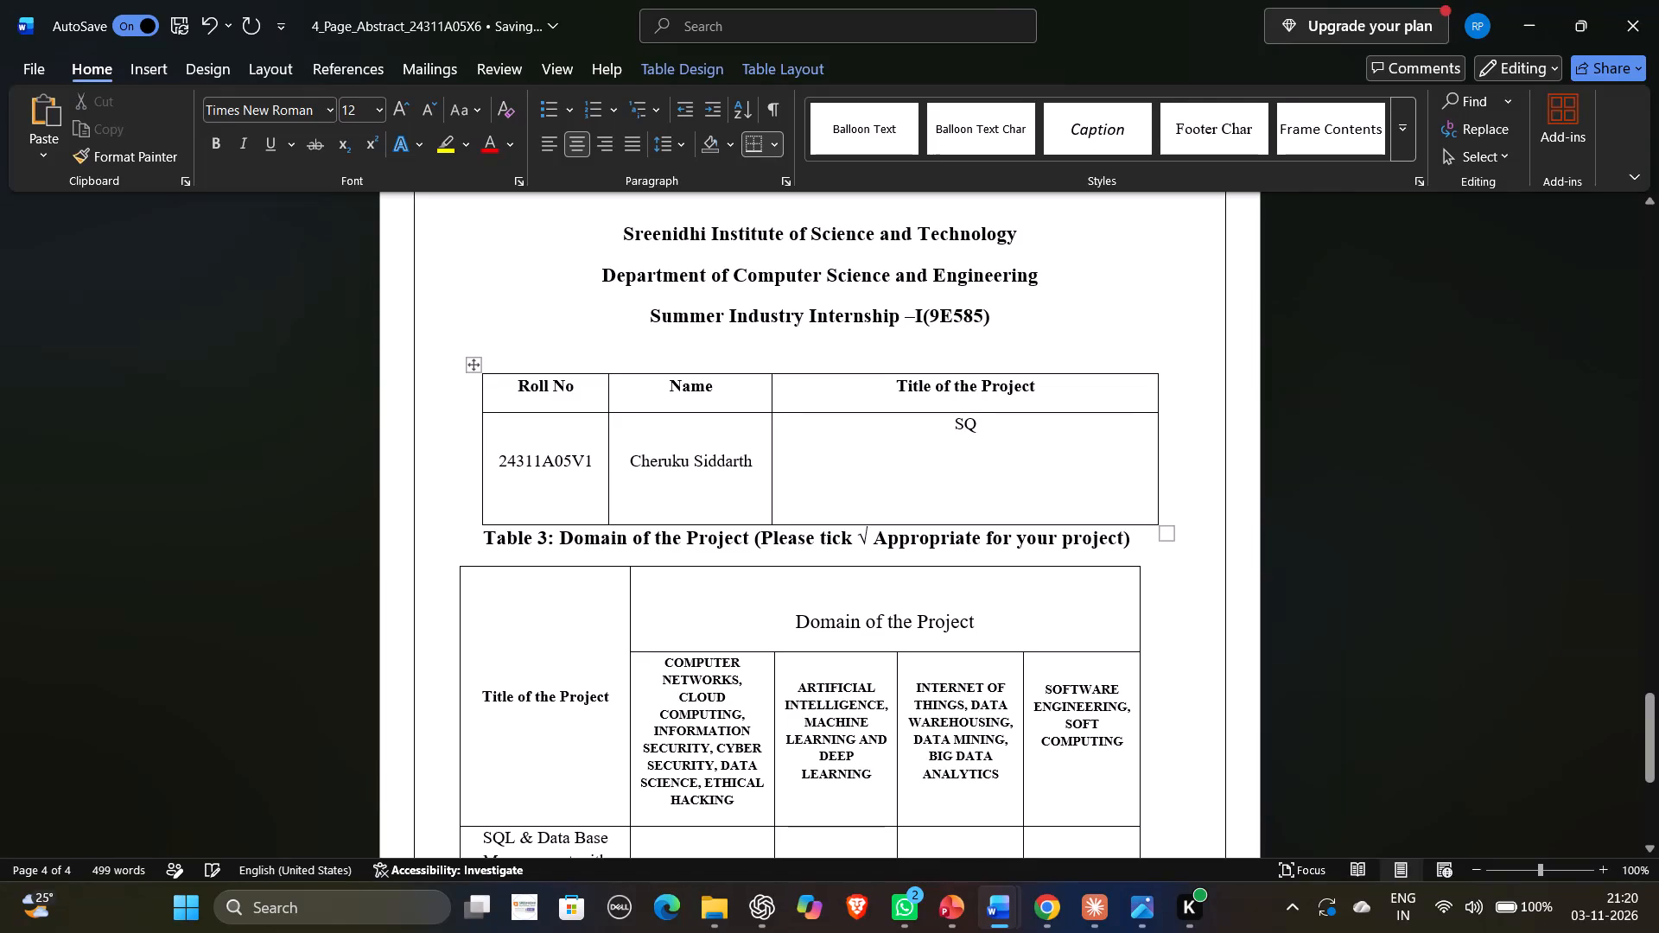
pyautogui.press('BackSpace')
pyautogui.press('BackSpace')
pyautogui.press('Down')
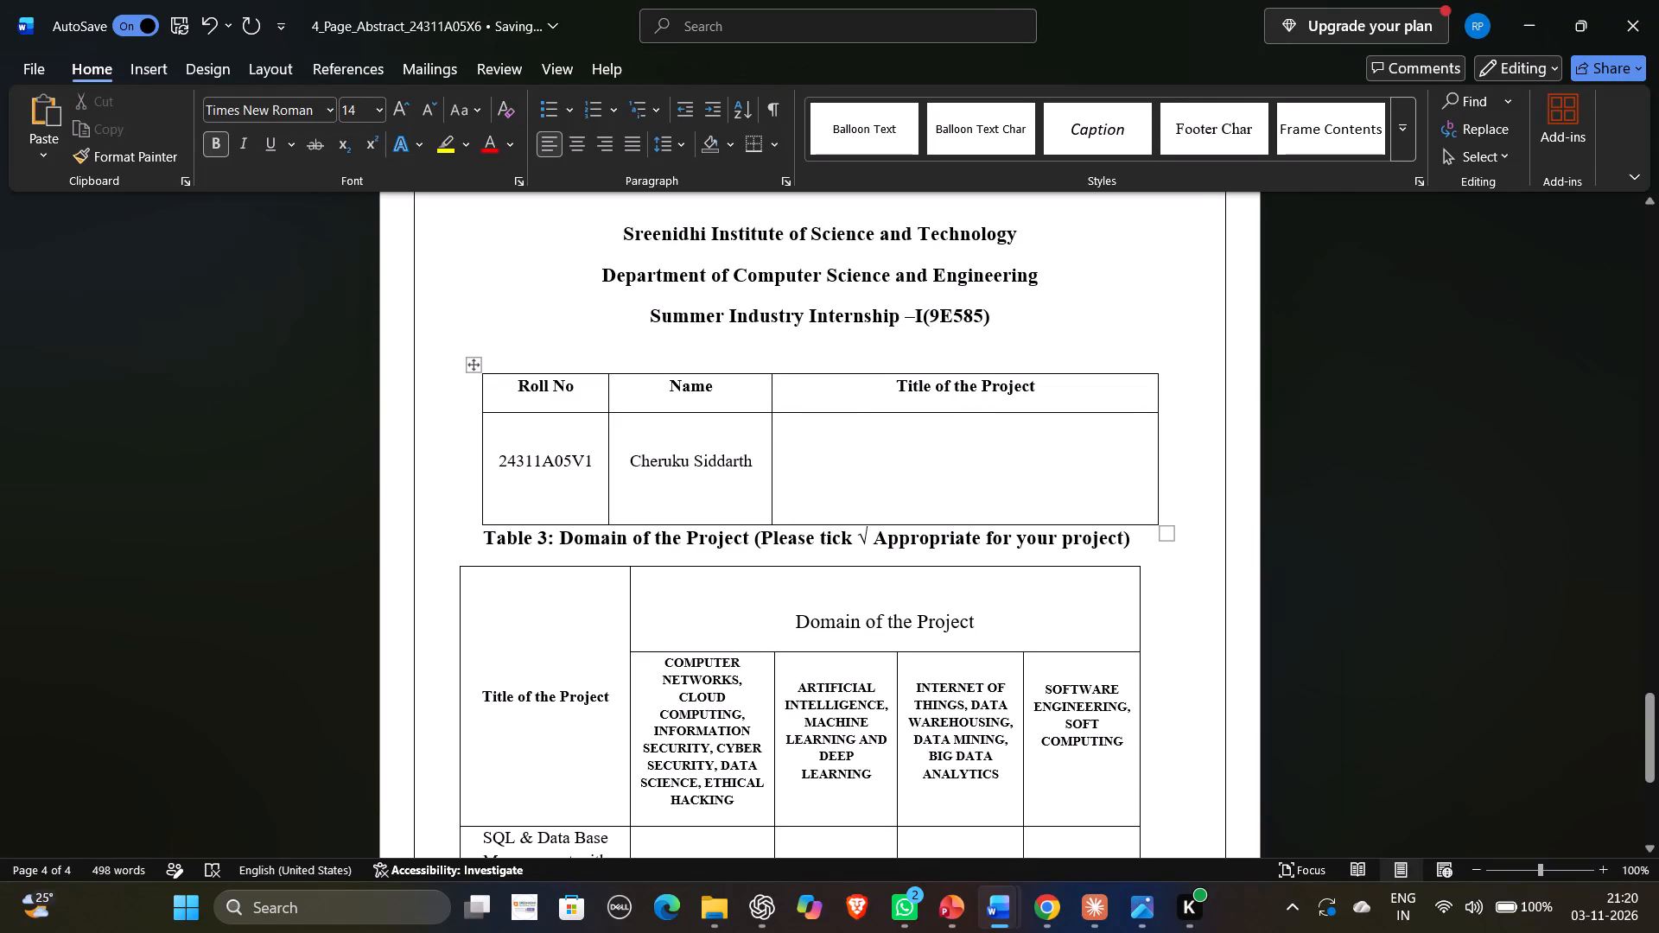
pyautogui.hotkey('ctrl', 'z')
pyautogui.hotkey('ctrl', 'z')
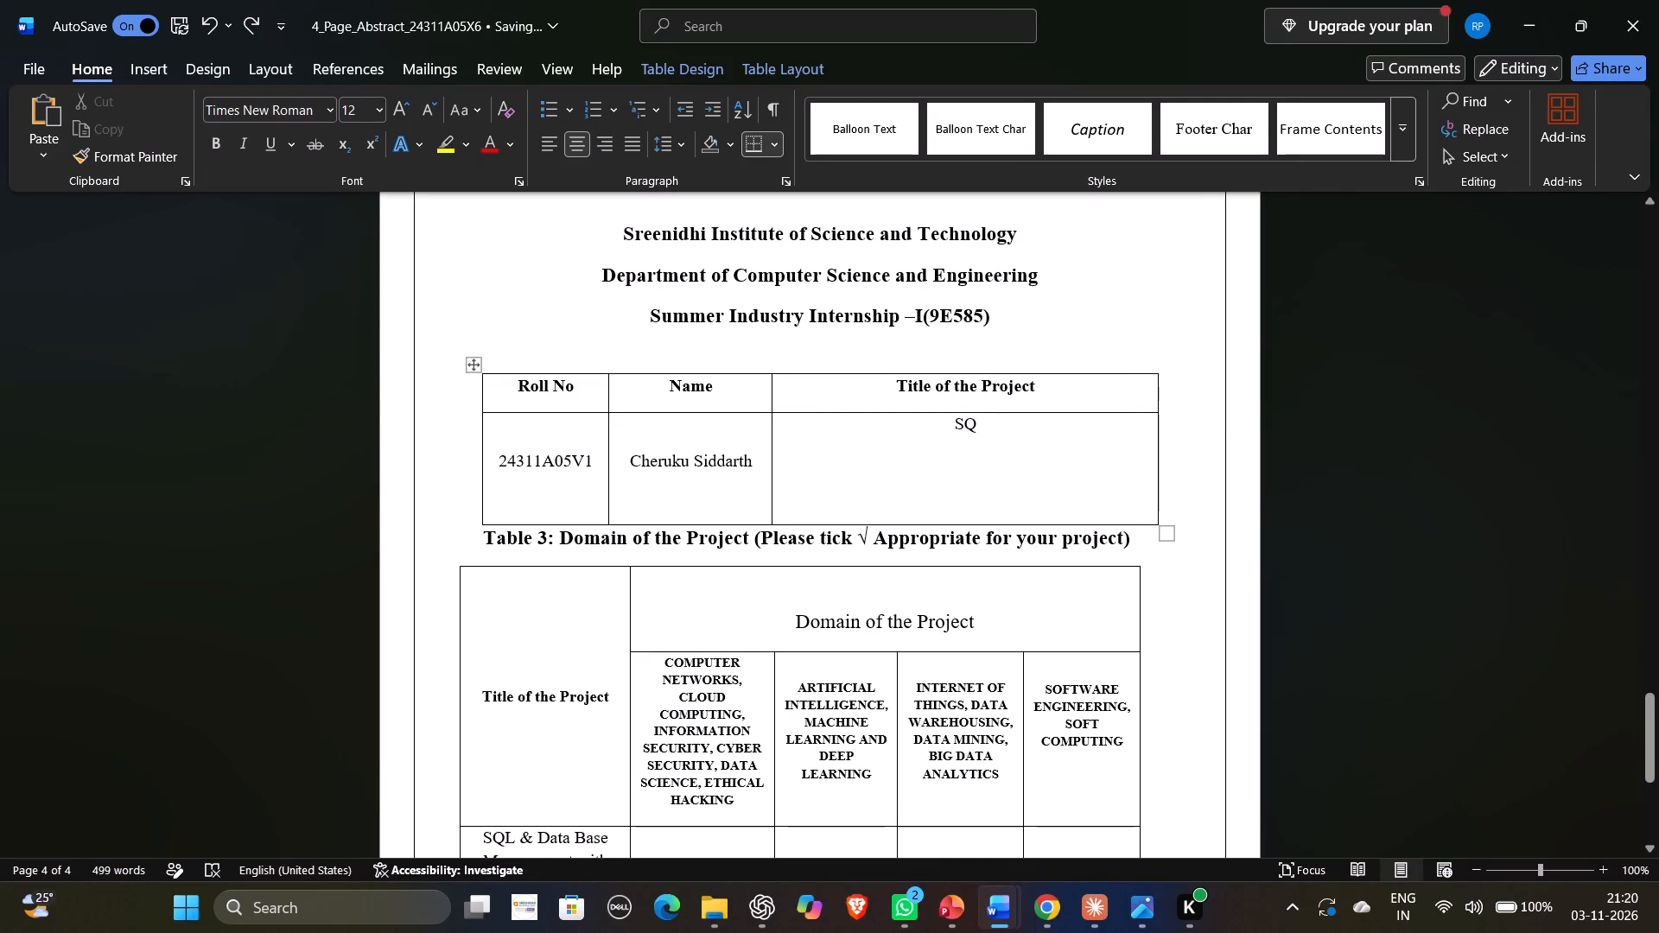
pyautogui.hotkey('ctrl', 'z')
# In the student table above Table 3, replace the project title with "SQL & Data Base Management with Project".
pyautogui.click(1056, 467)
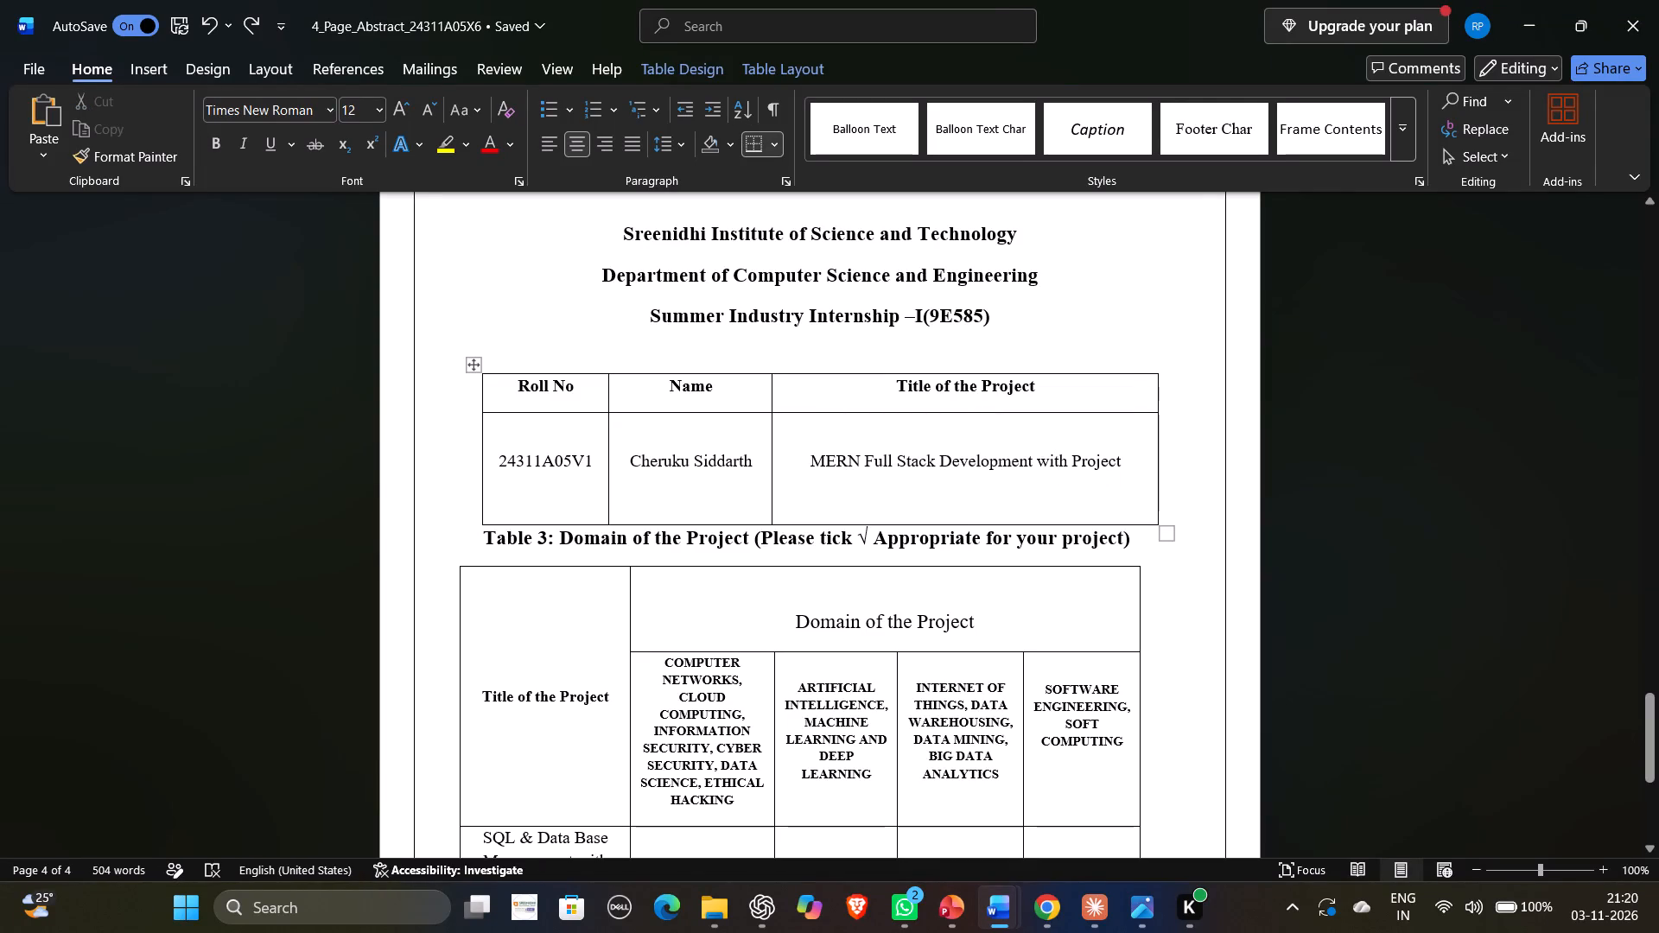
pyautogui.moveTo(1116, 467); pyautogui.dragTo(834, 482)
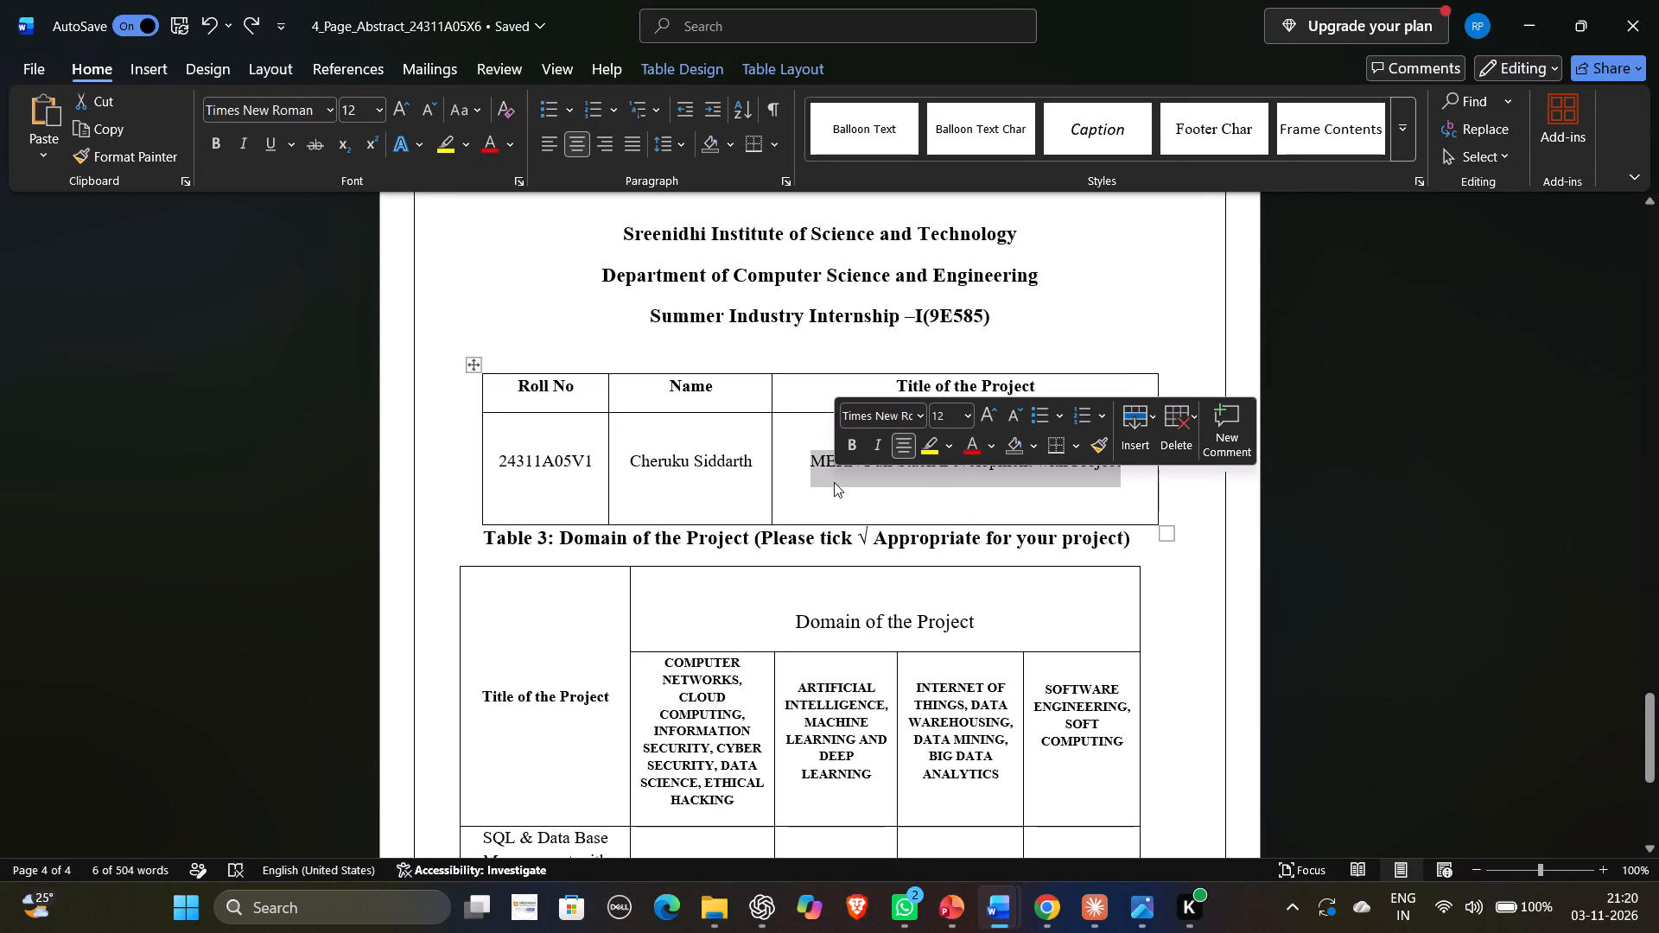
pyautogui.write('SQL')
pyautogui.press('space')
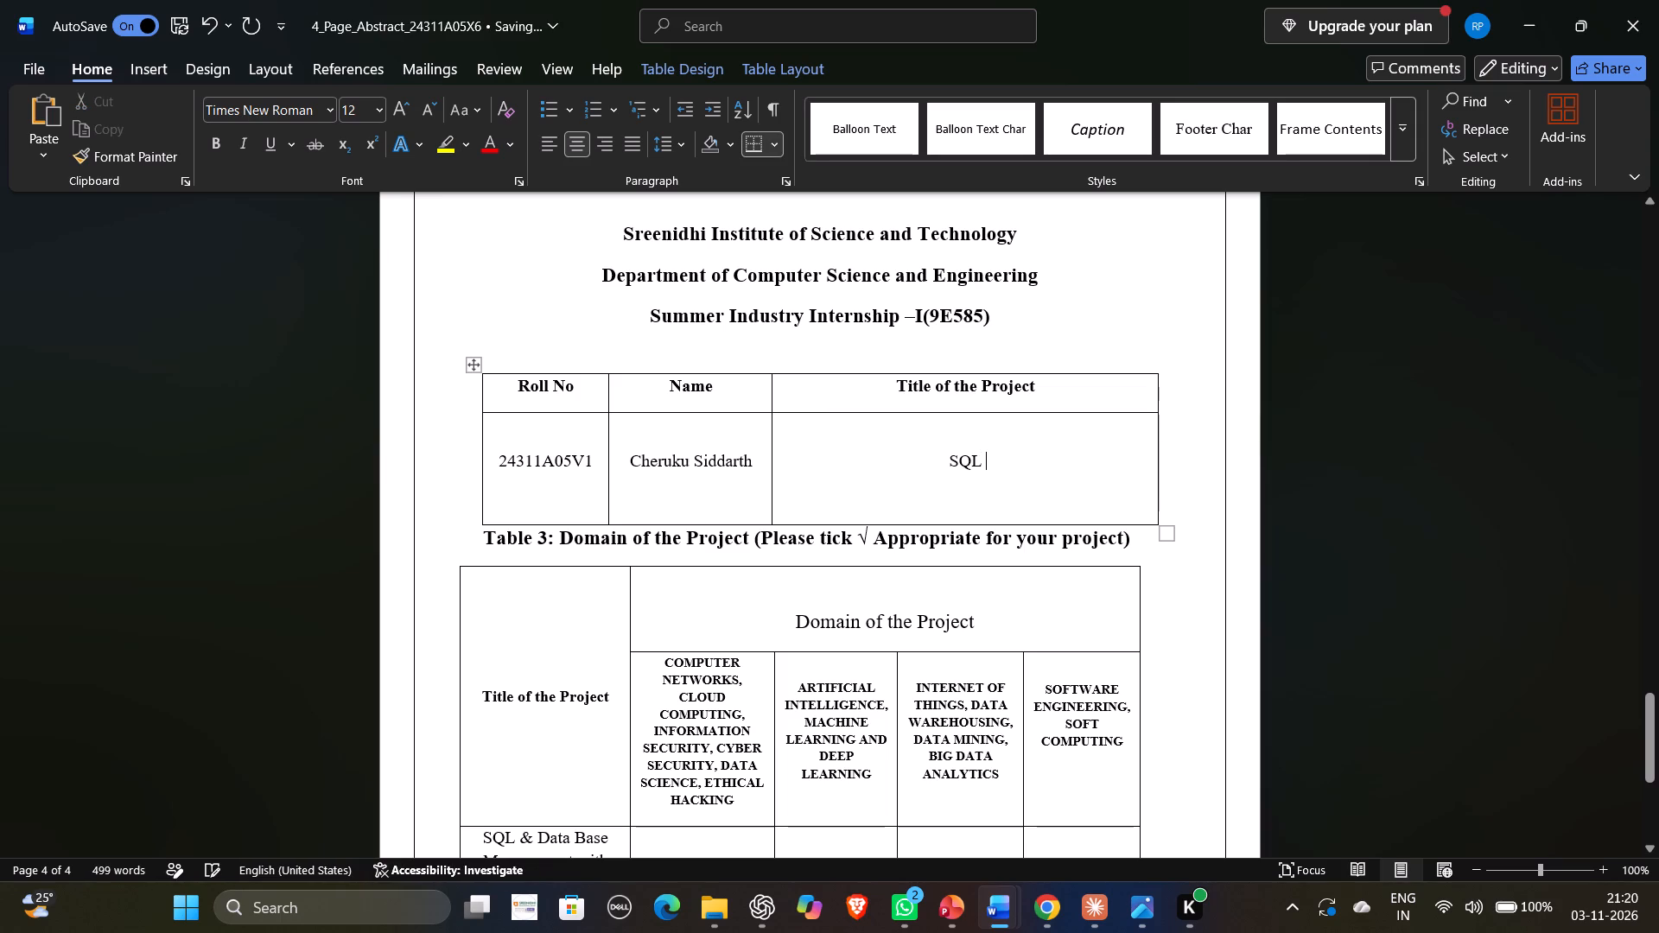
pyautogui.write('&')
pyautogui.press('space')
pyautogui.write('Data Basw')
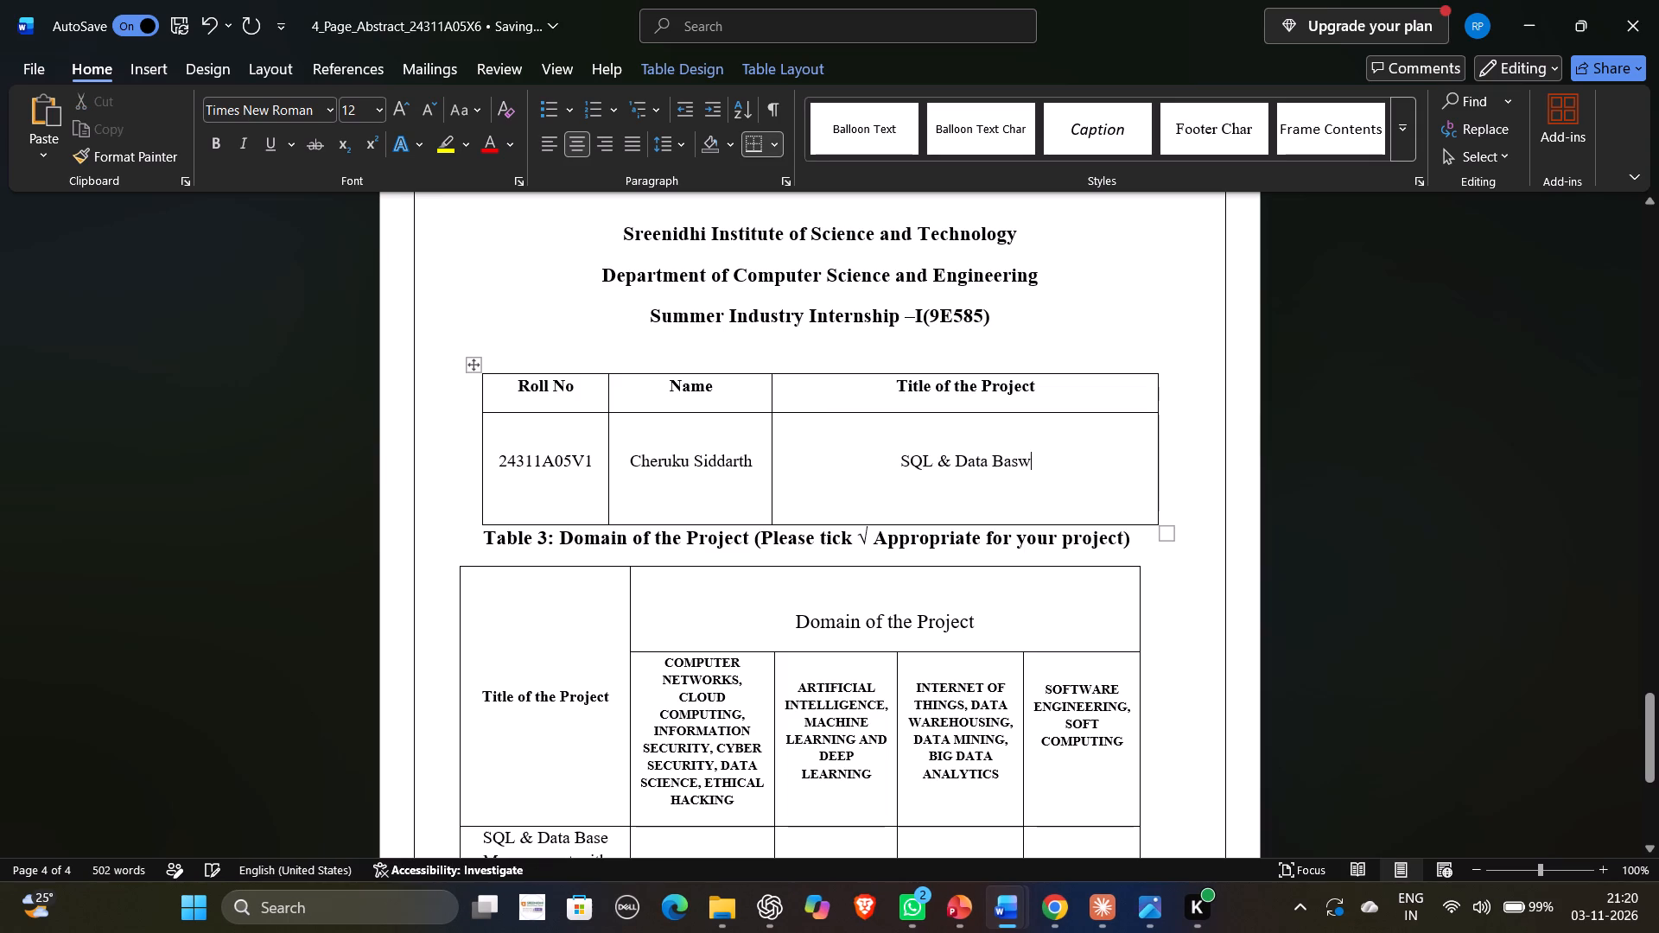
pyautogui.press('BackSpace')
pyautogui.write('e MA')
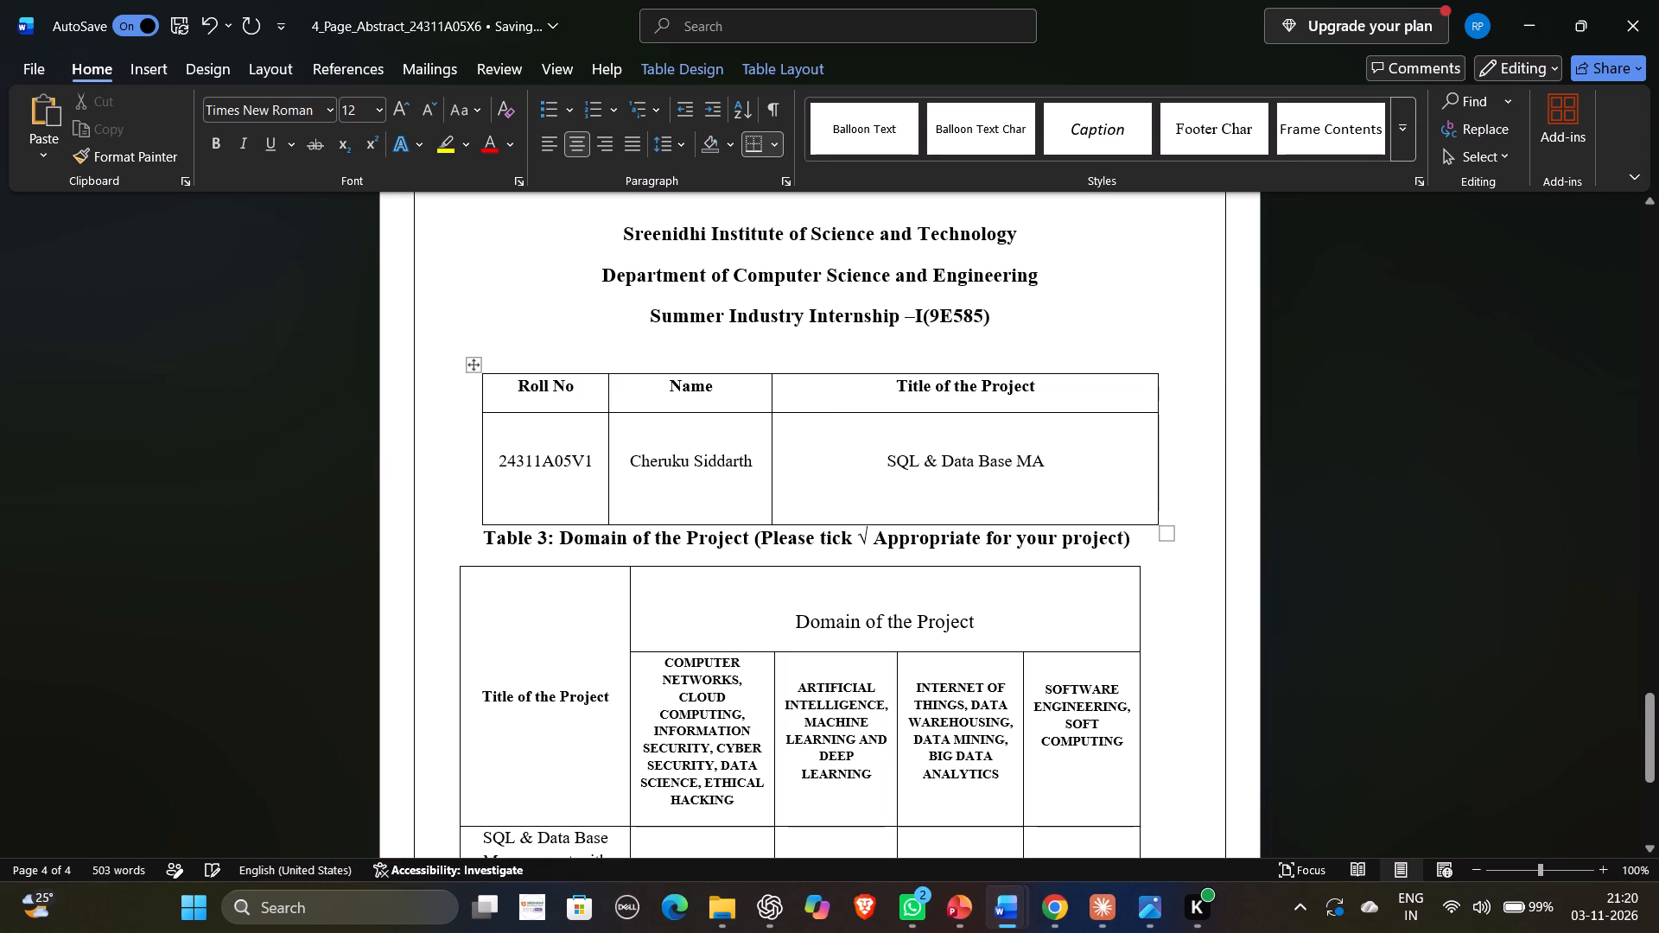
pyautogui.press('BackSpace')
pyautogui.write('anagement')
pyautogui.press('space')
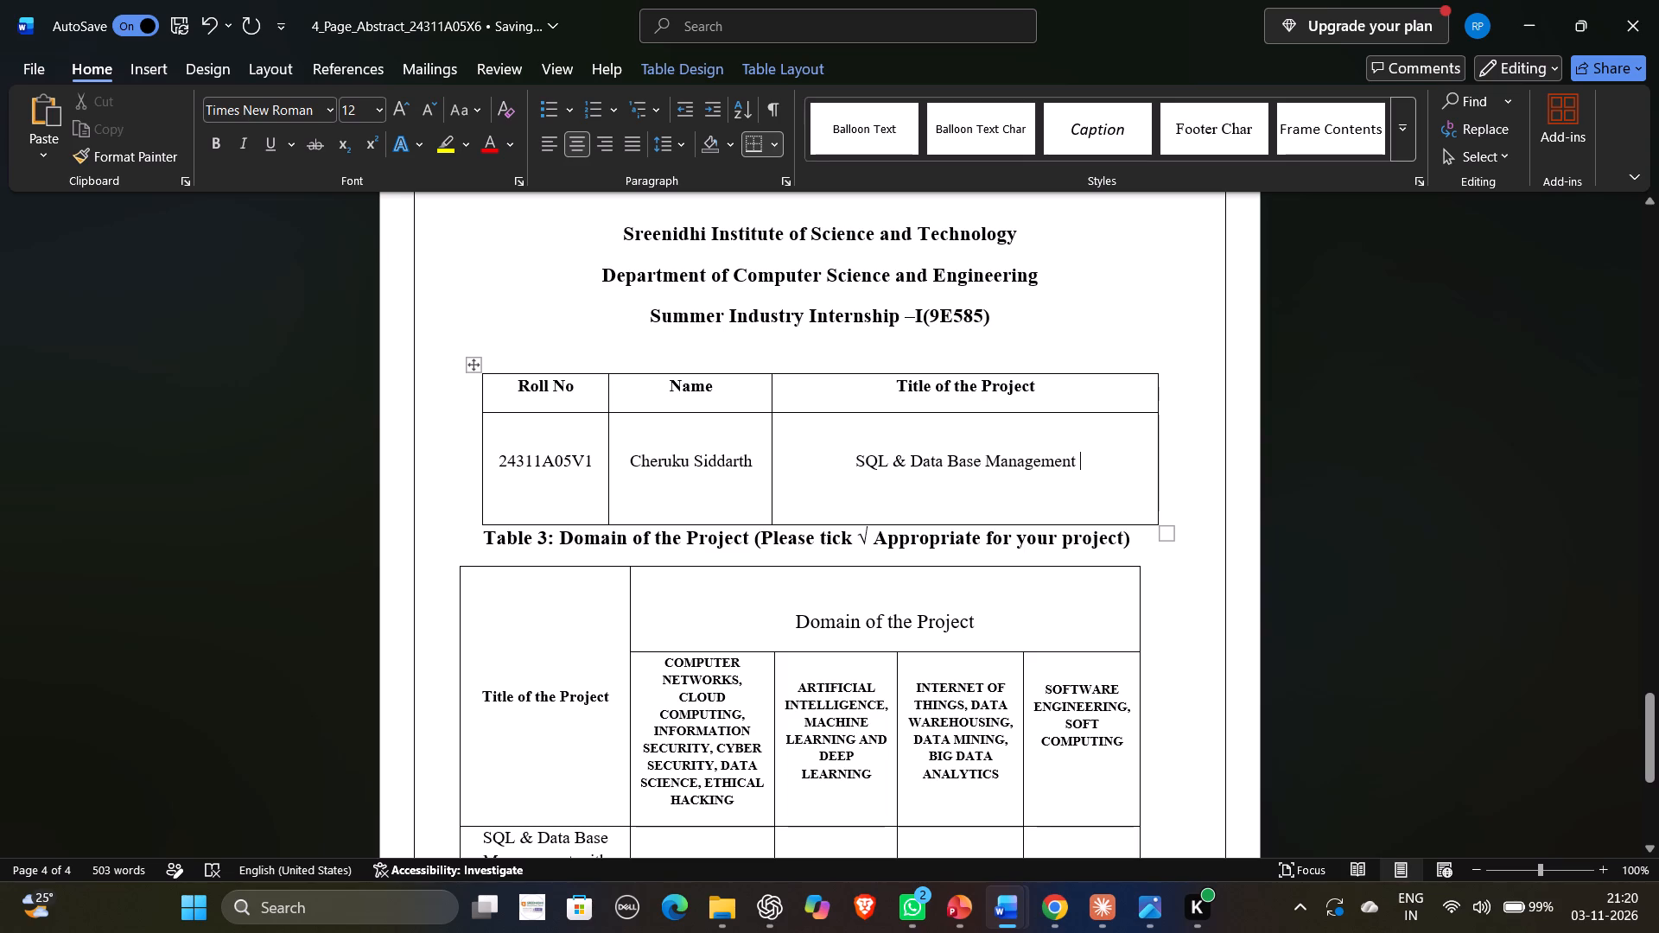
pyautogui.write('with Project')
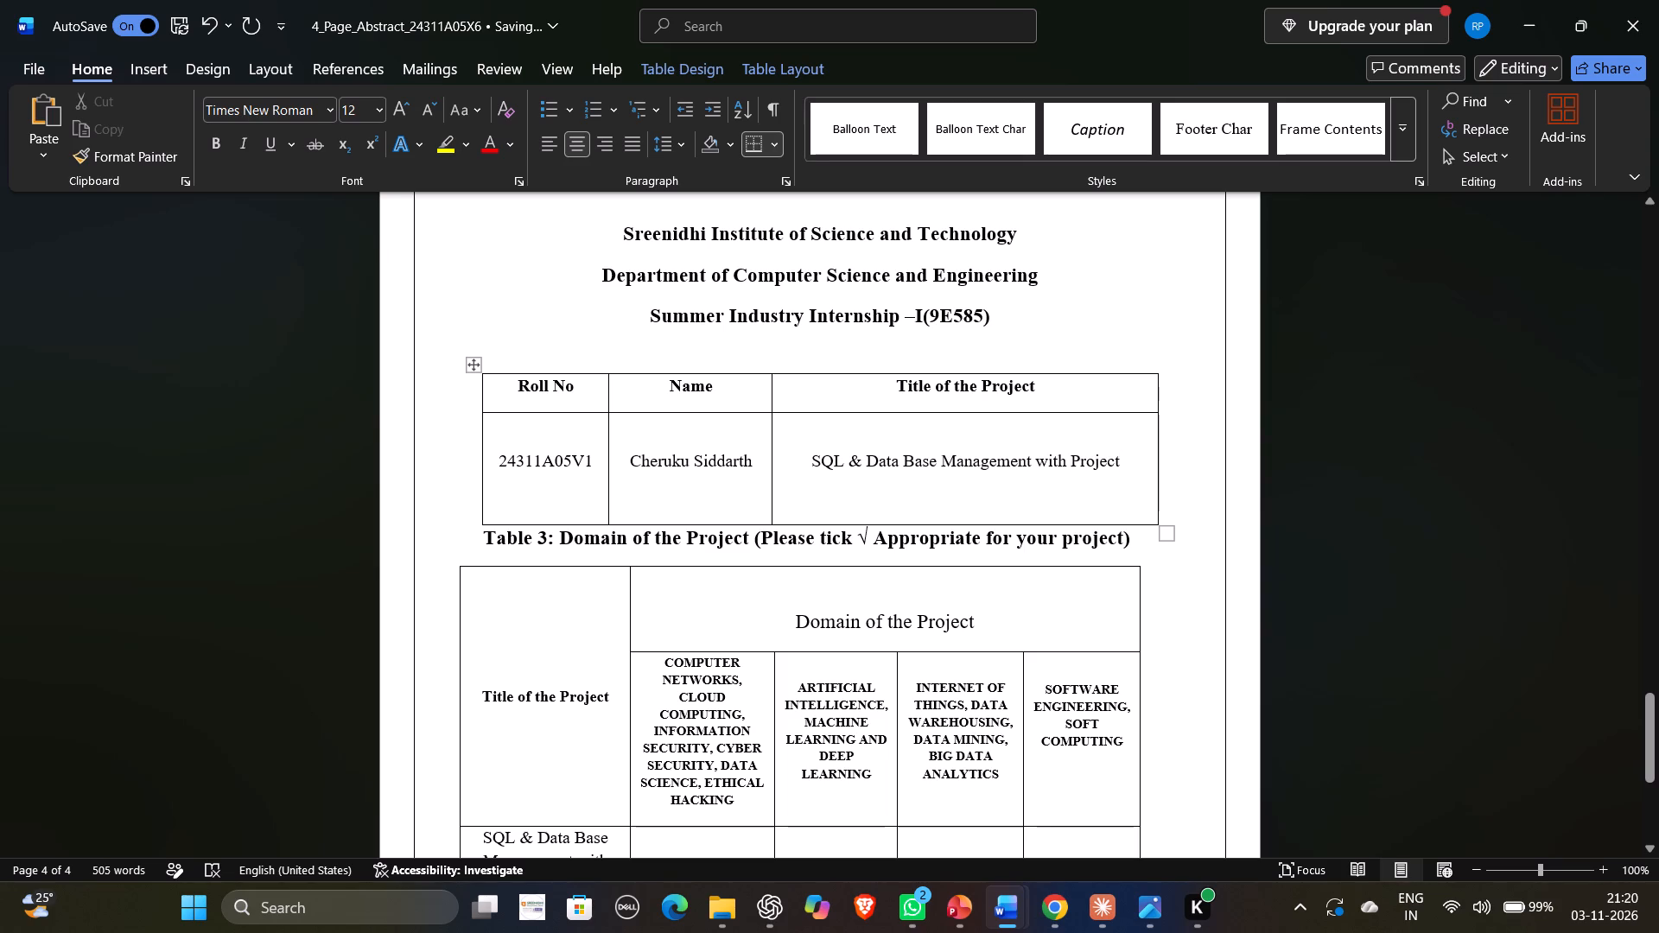
# Replace the name in the student table above Table 3 with the student's name from the signature line.
pyautogui.scroll(-4, 983, 536)
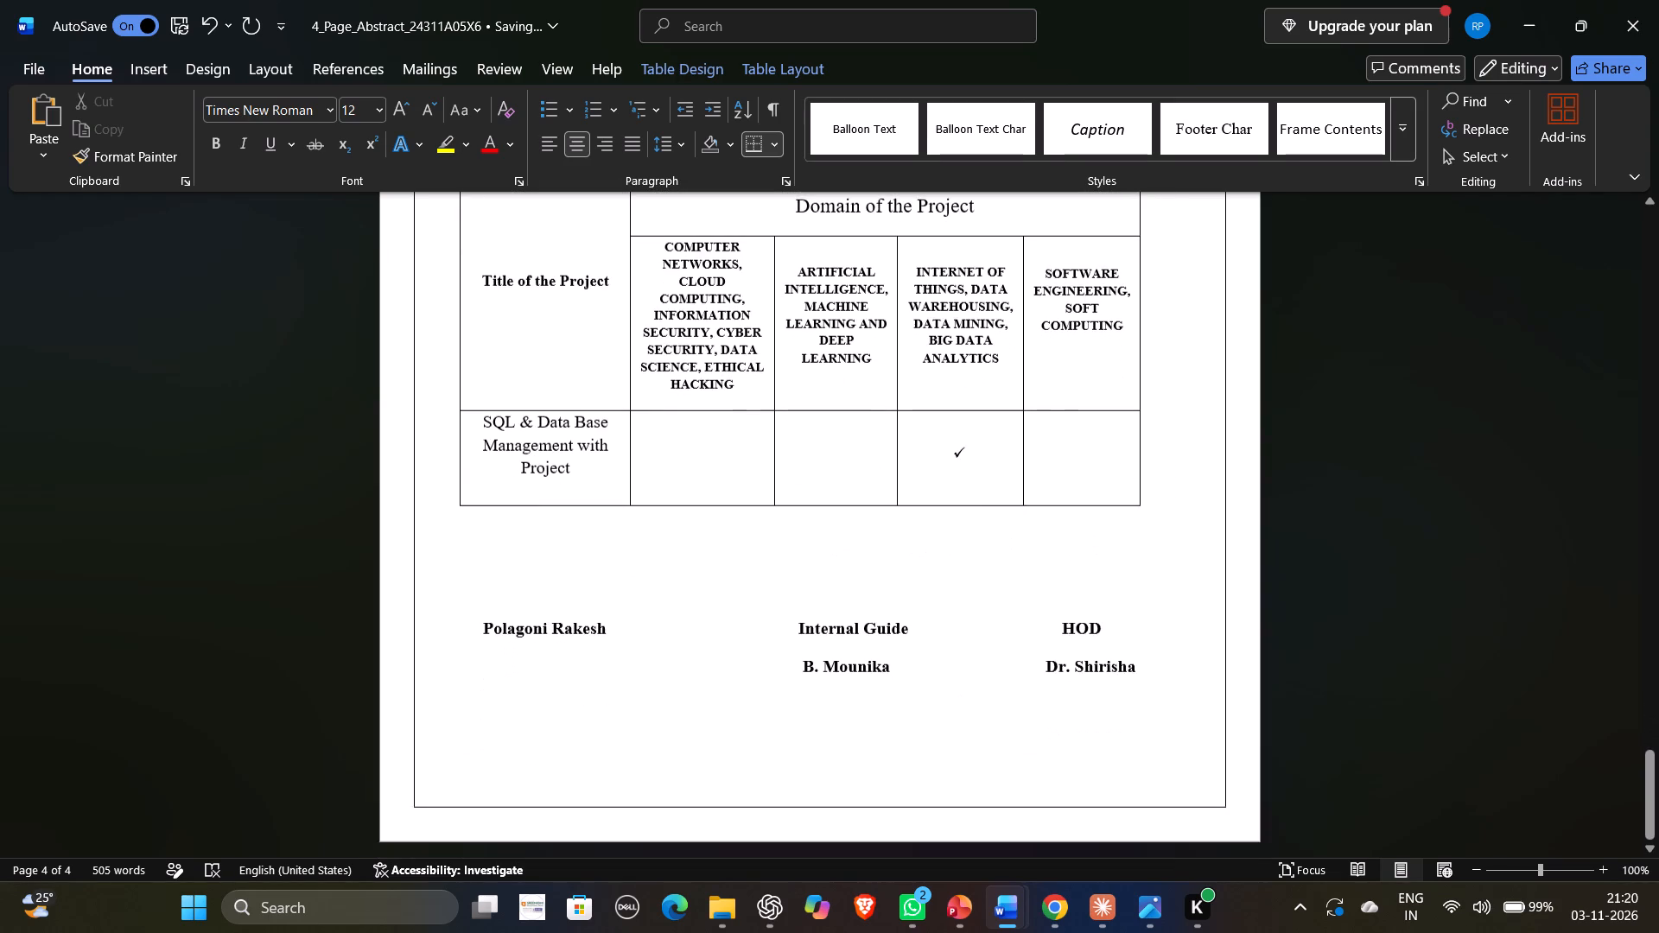
pyautogui.scroll(-2, 983, 536)
pyautogui.scroll(3, 983, 536)
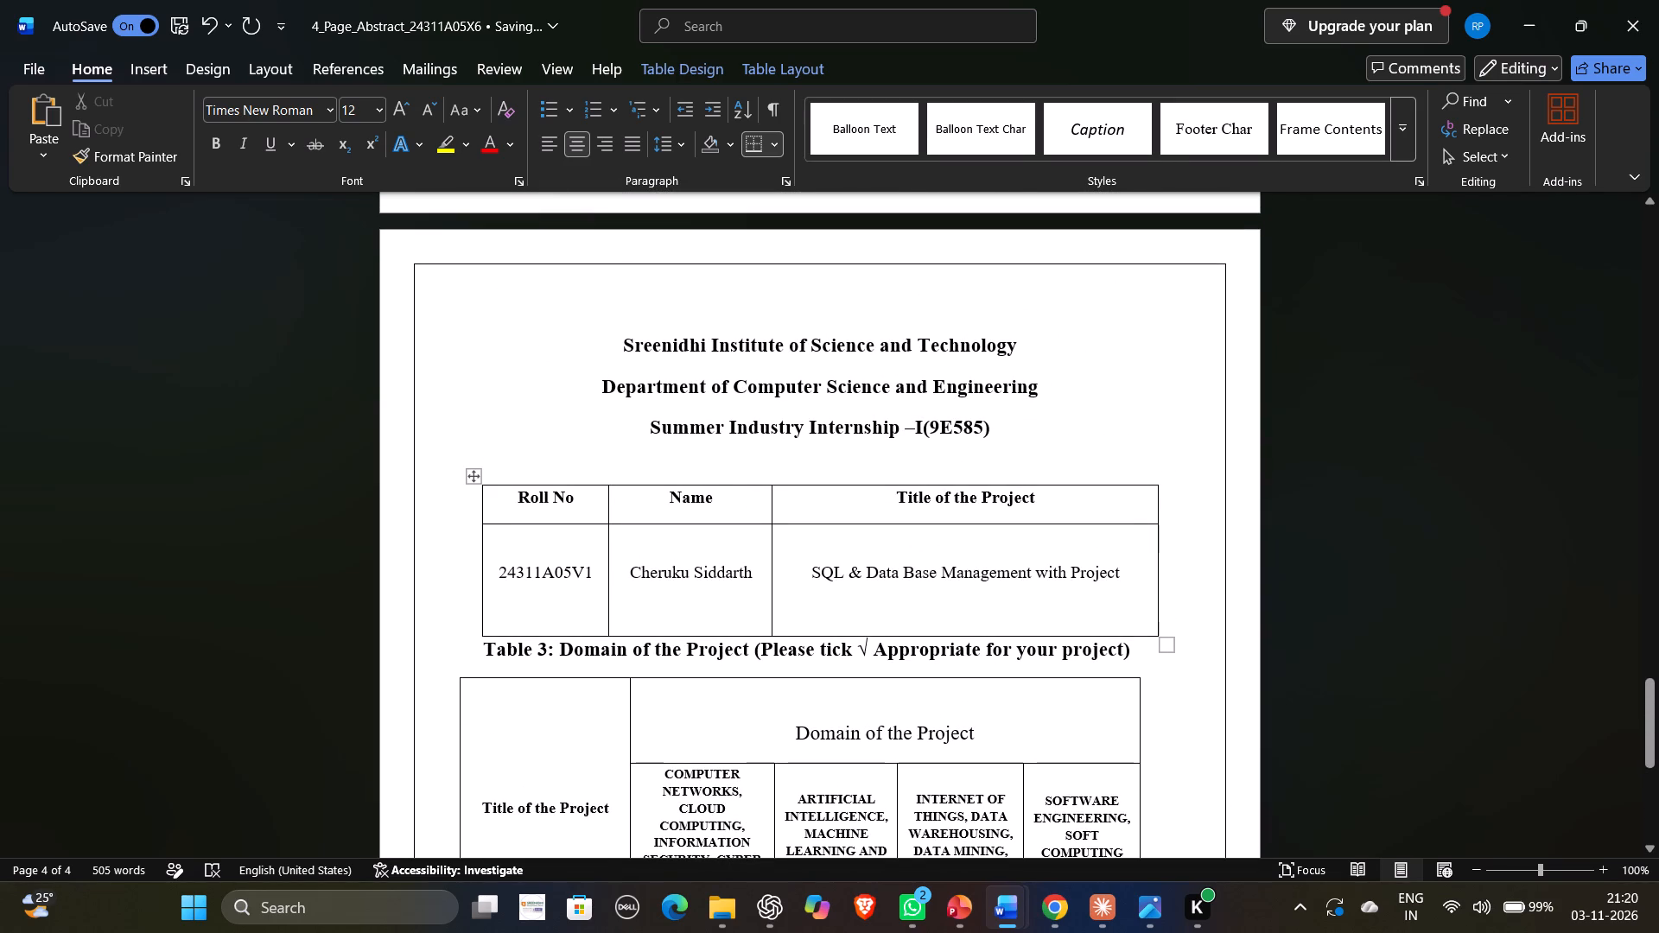
pyautogui.moveTo(721, 572); pyautogui.dragTo(668, 569)
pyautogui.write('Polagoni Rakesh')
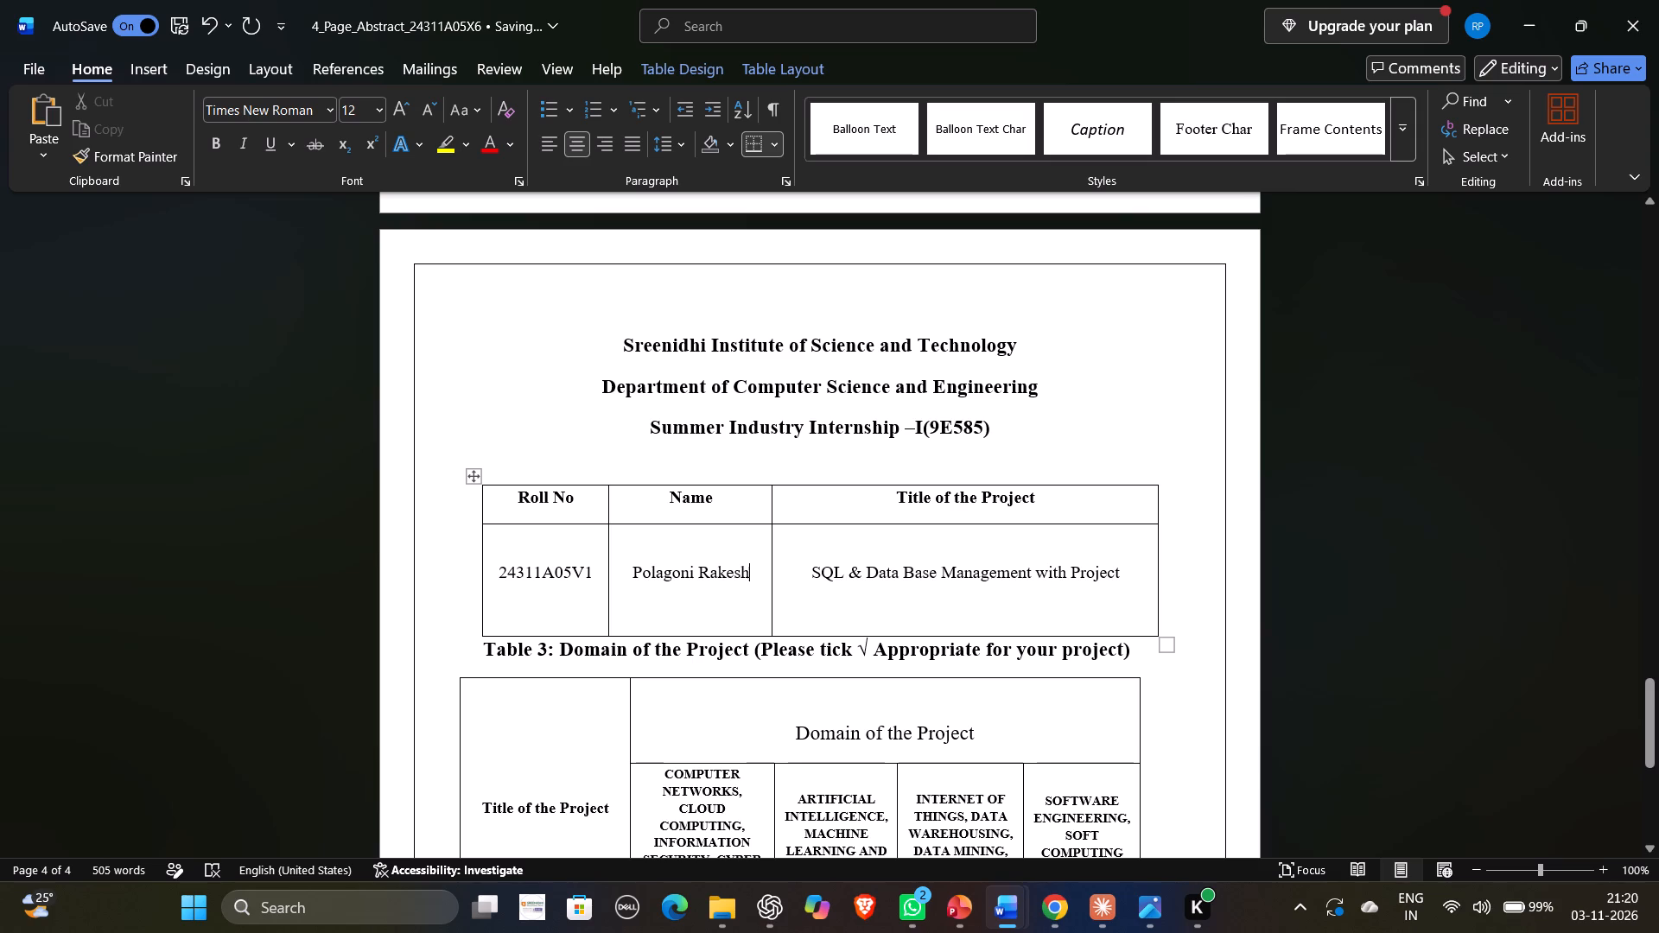
# Change the last two characters of the roll number above Table 3 to match the roll number in the document's file name.
pyautogui.click(594, 571)
pyautogui.press('BackSpace')
pyautogui.press('BackSpace')
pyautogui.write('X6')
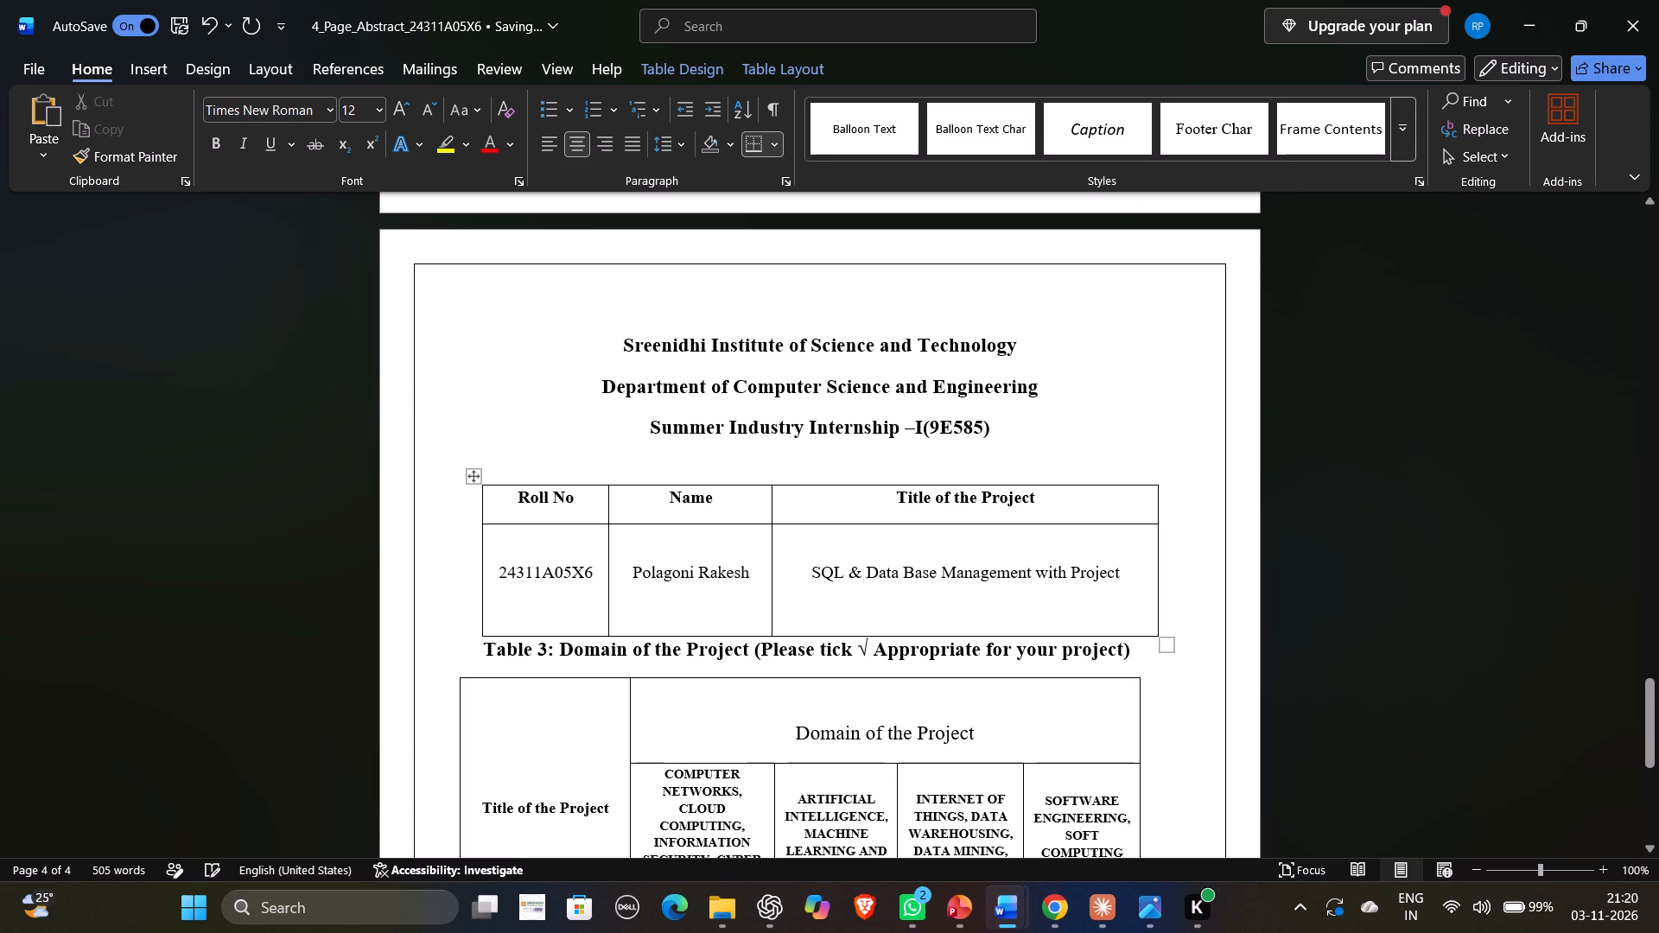
pyautogui.click(1192, 607)
# Copy the corrected roll number, name and title row above Table 3 over the student row above Table 2: Nature of the Project.
pyautogui.scroll(-1, 1192, 607)
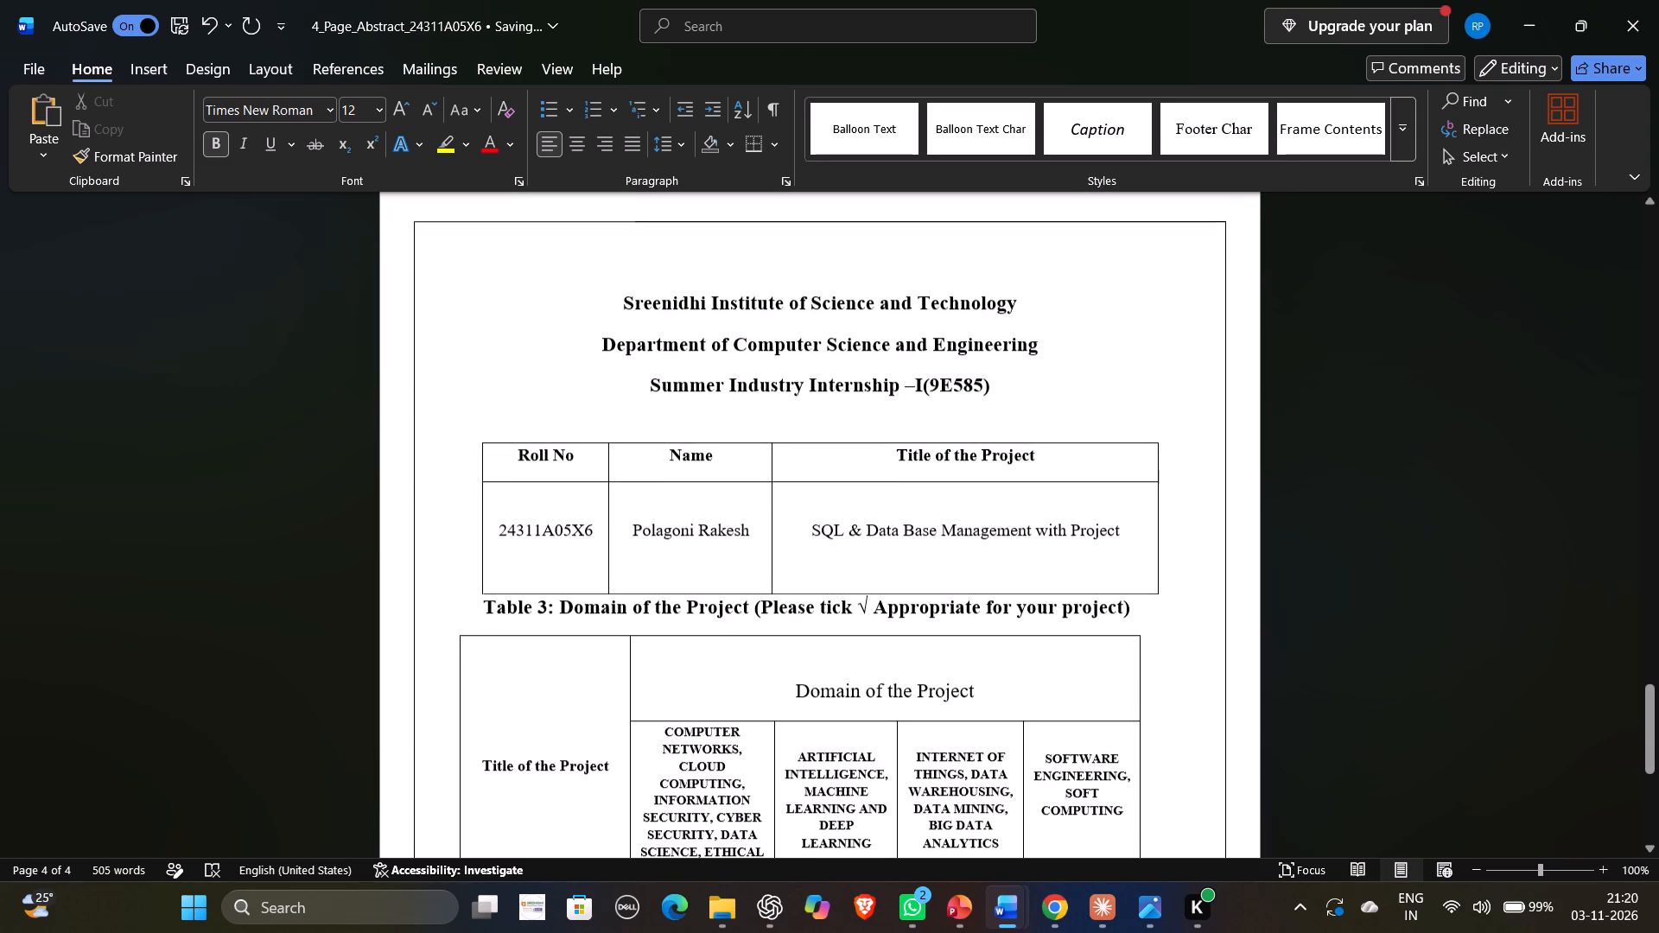
pyautogui.moveTo(1128, 538); pyautogui.dragTo(623, 529)
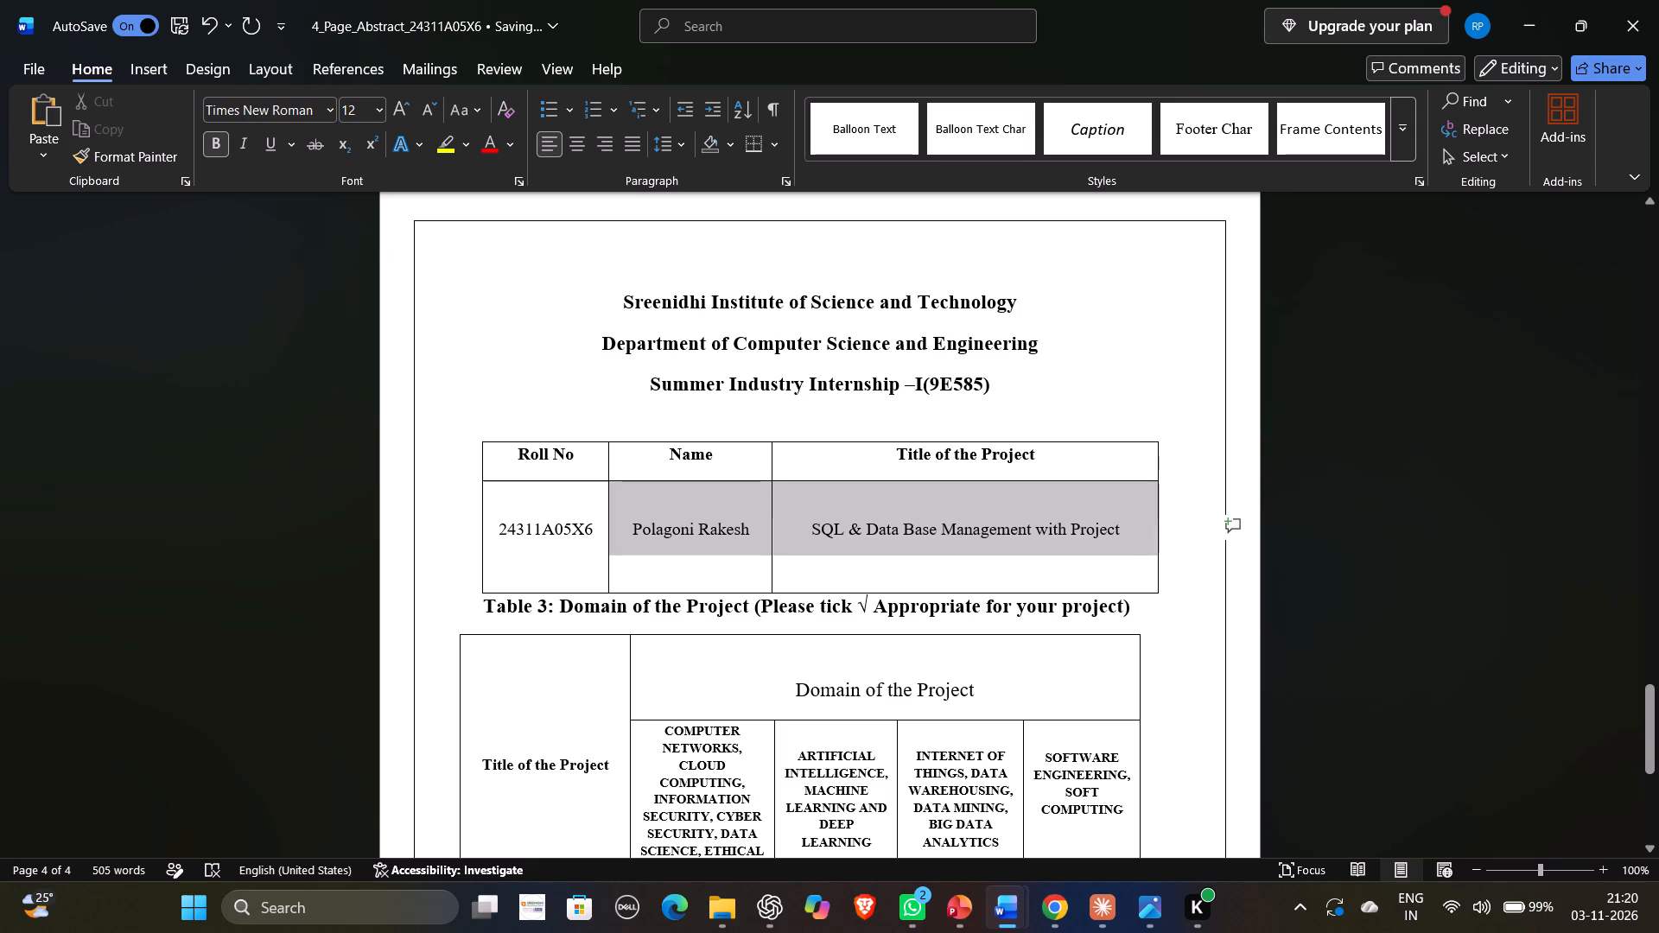
pyautogui.moveTo(623, 529); pyautogui.dragTo(577, 530)
pyautogui.hotkey('ctrl', 'c')
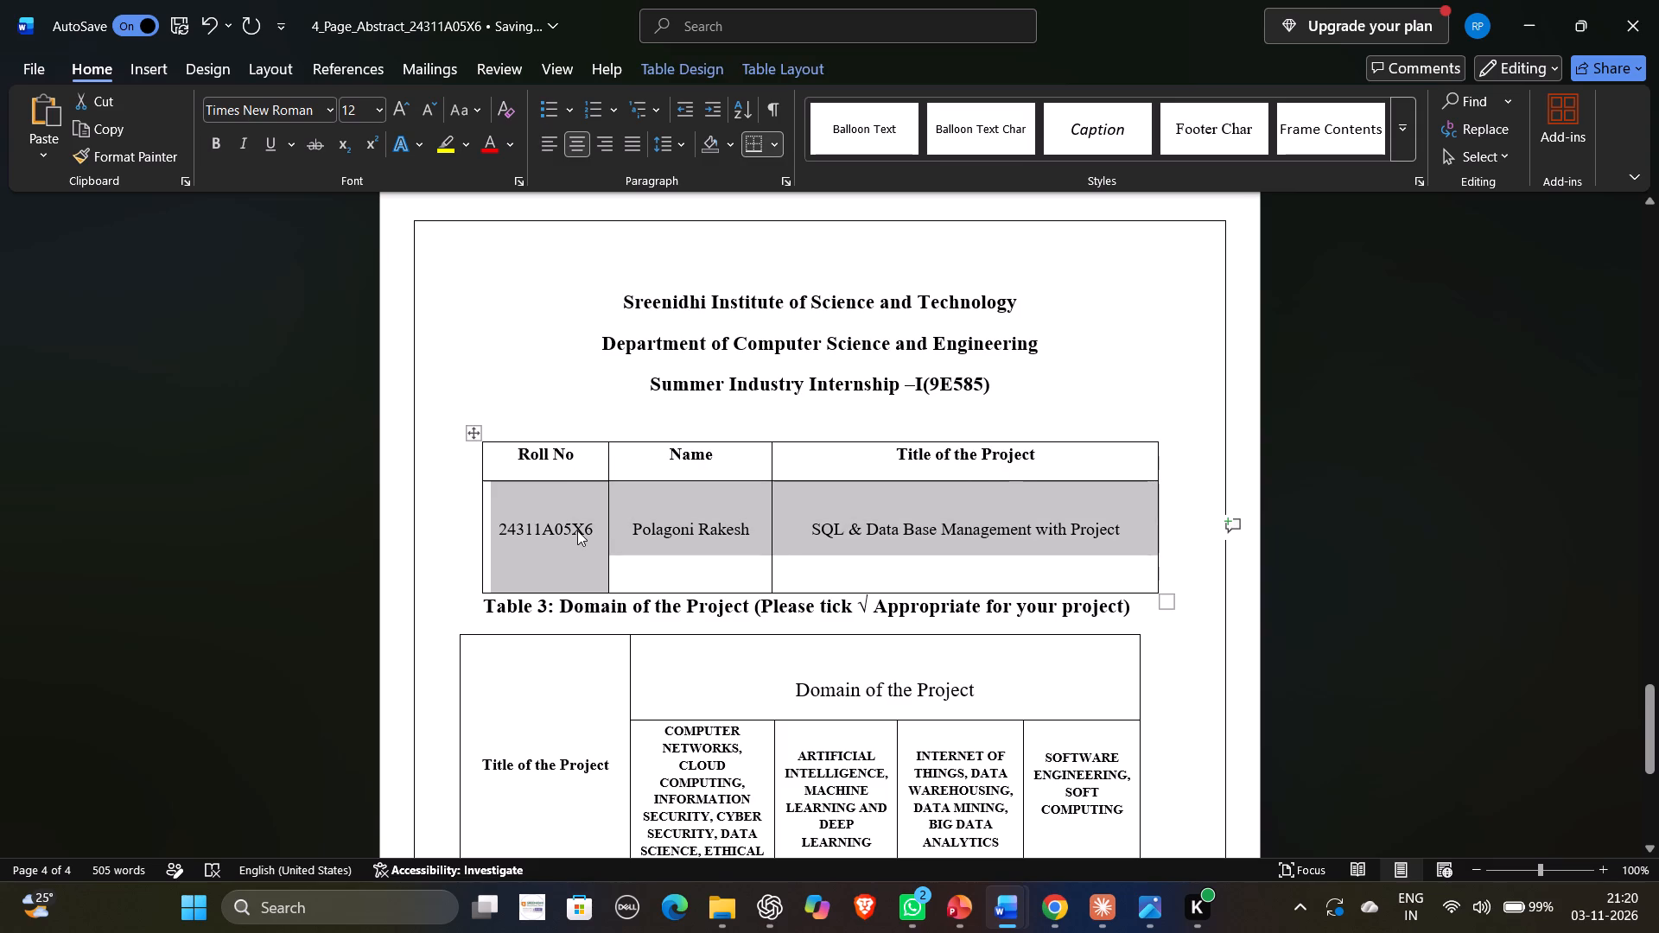
pyautogui.click(1152, 351)
pyautogui.scroll(-4, 1152, 351)
pyautogui.scroll(2, 1152, 351)
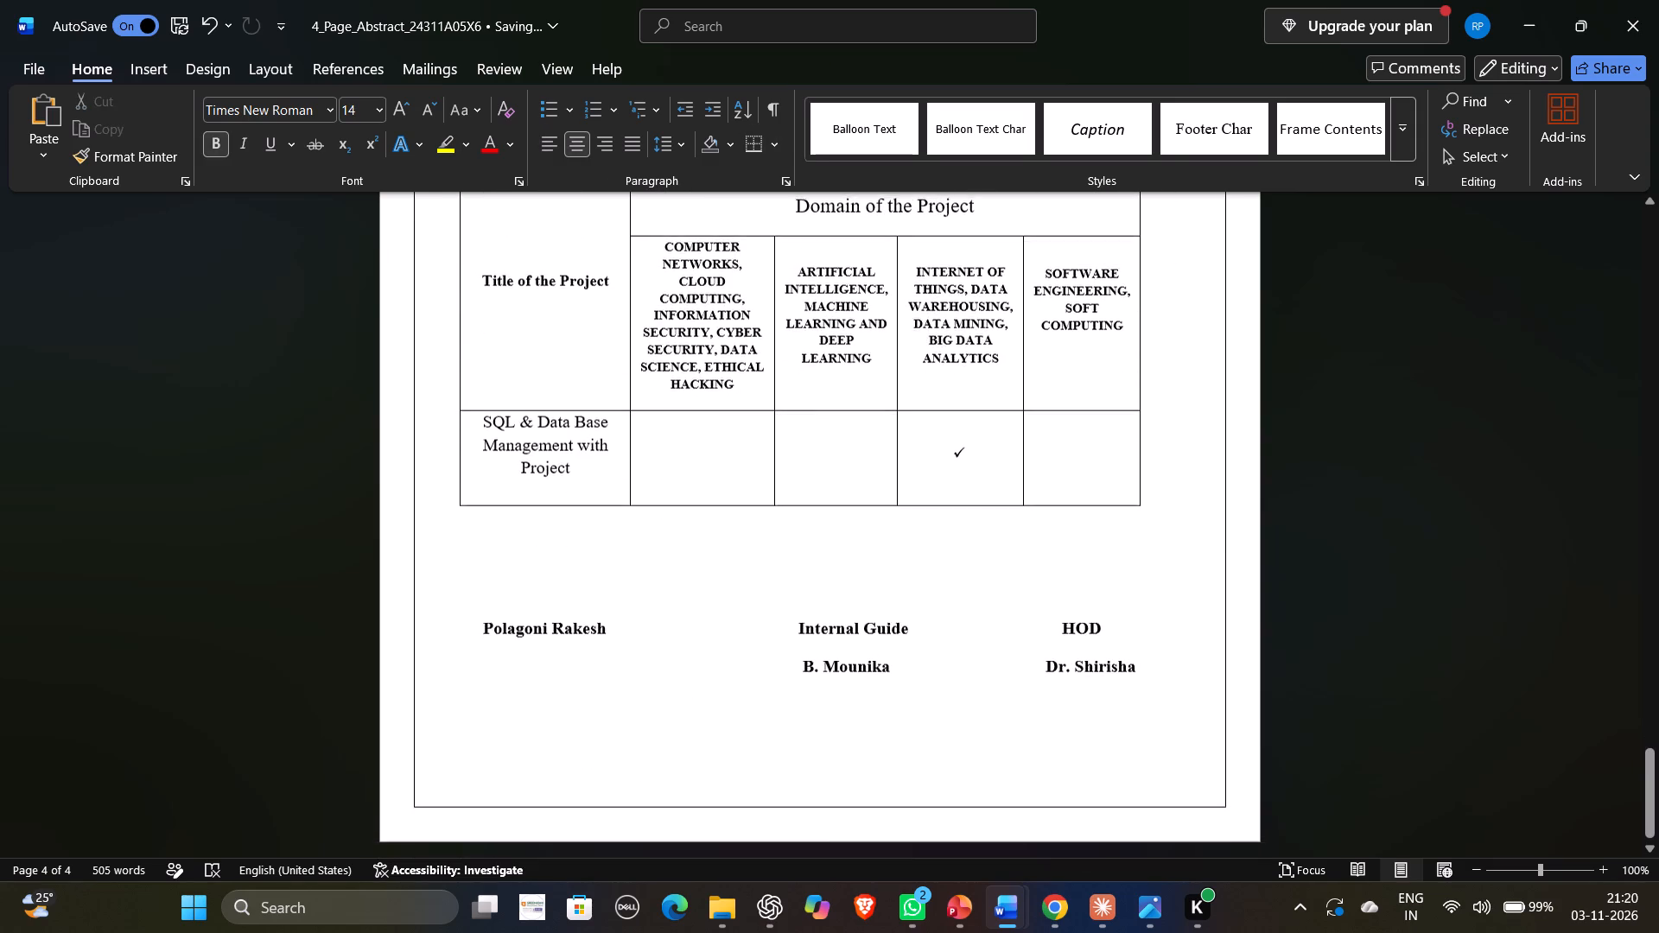
pyautogui.scroll(3, 1152, 351)
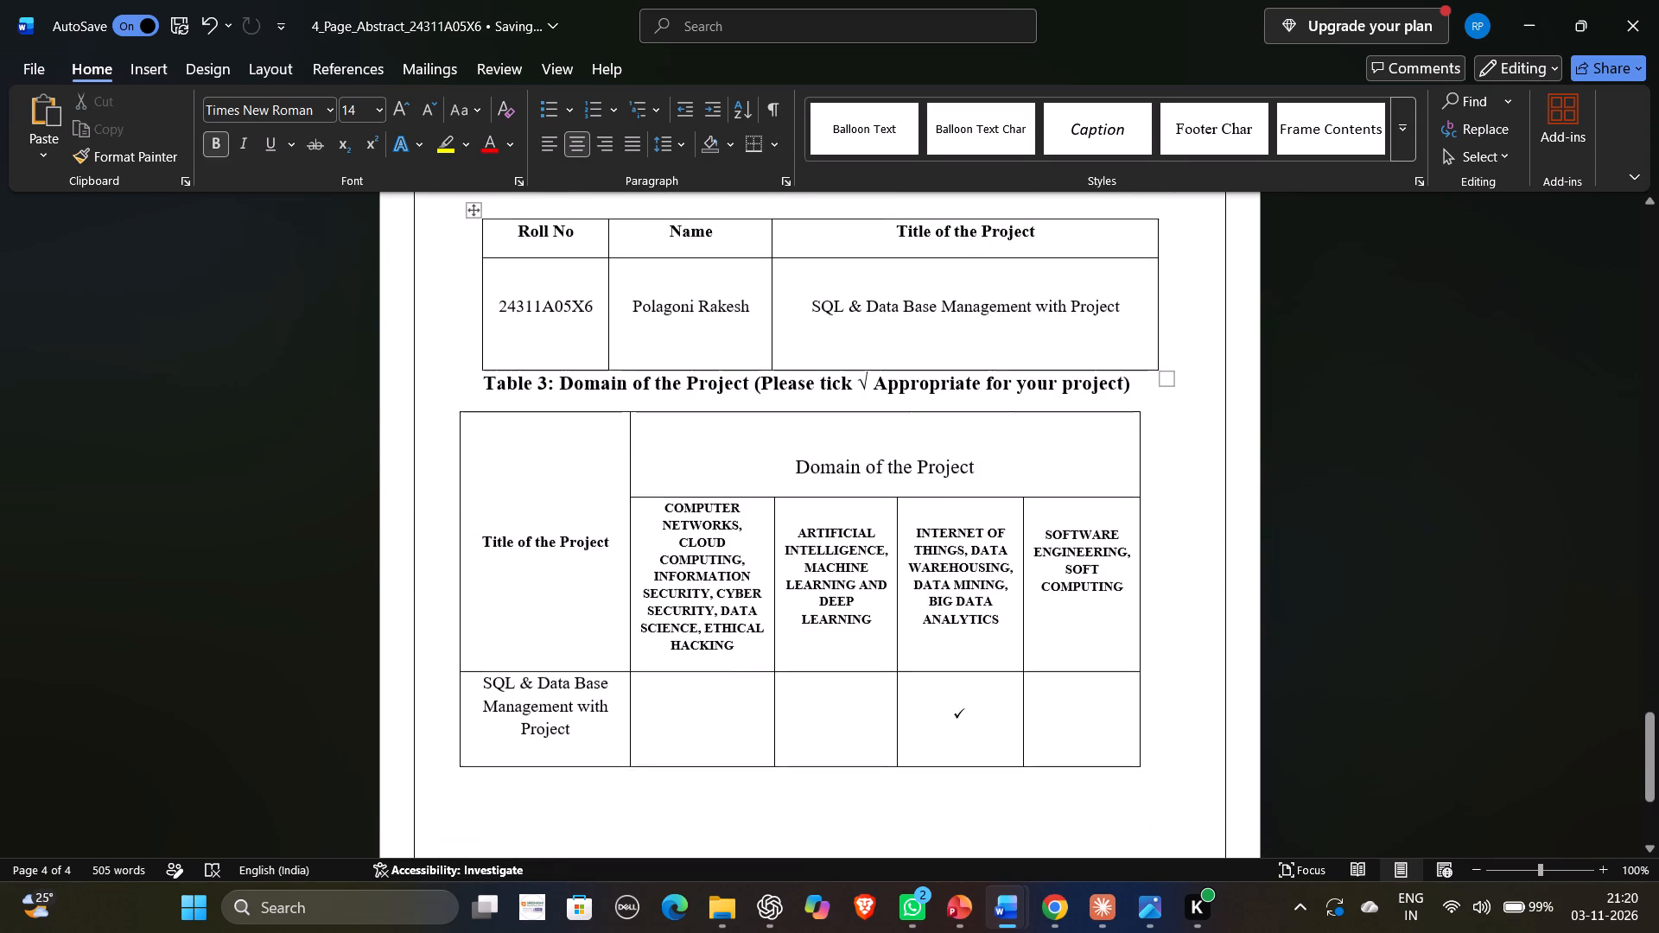
pyautogui.scroll(1, 1152, 351)
pyautogui.scroll(-1, 1152, 351)
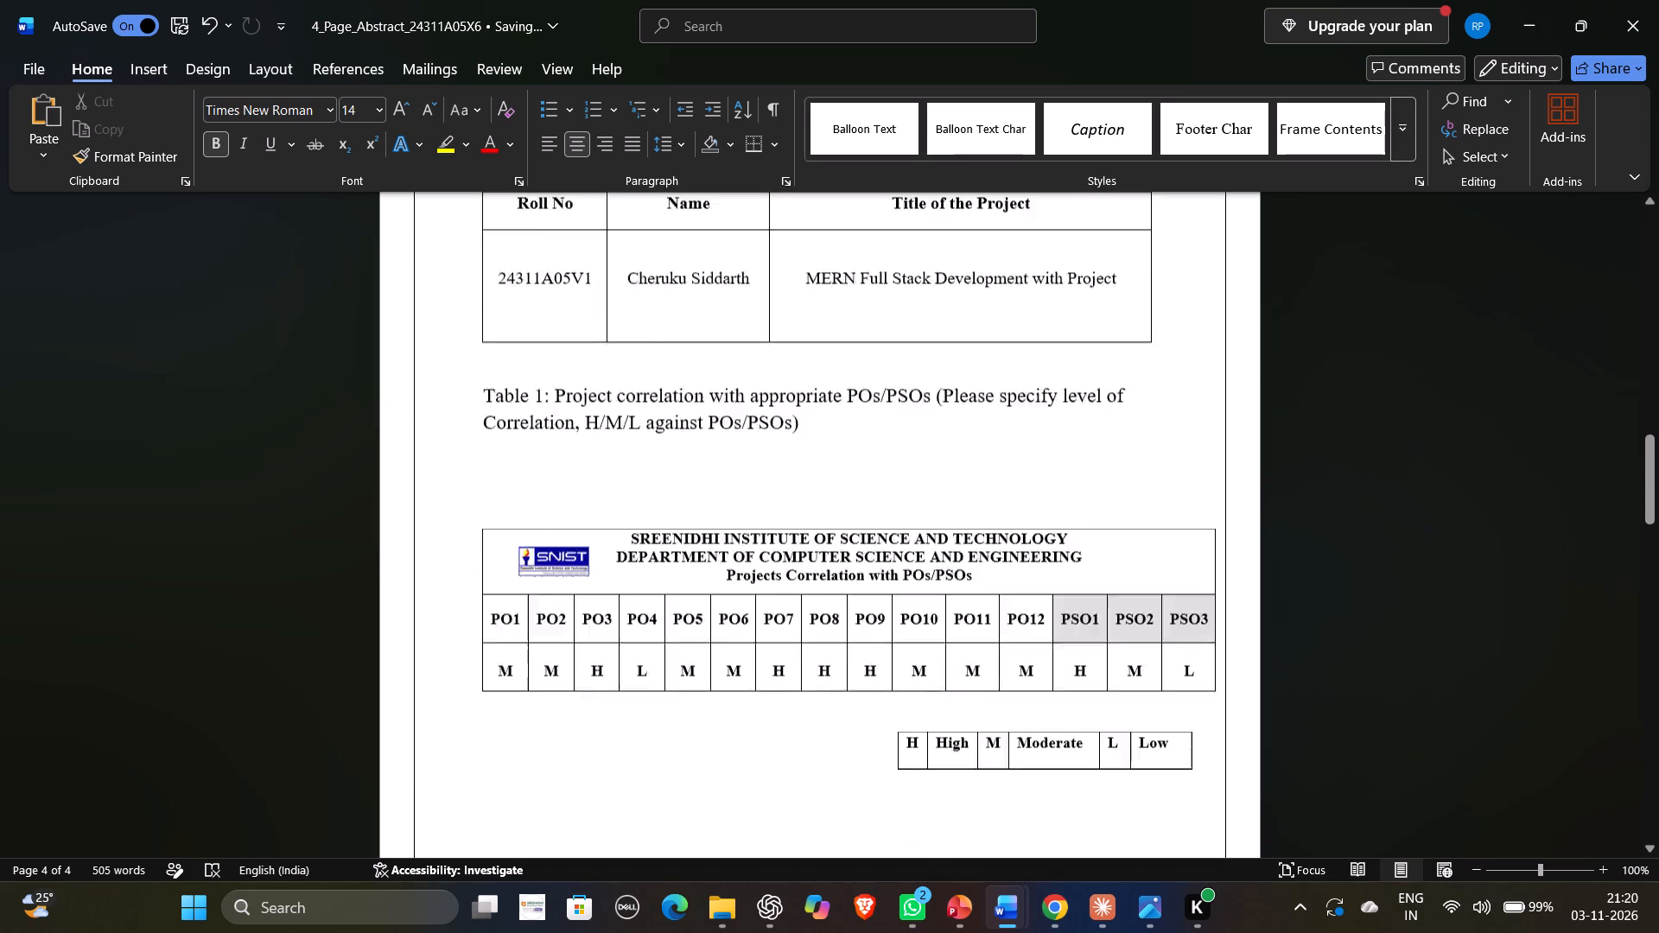
pyautogui.scroll(-11, 1152, 351)
pyautogui.scroll(2, 1152, 351)
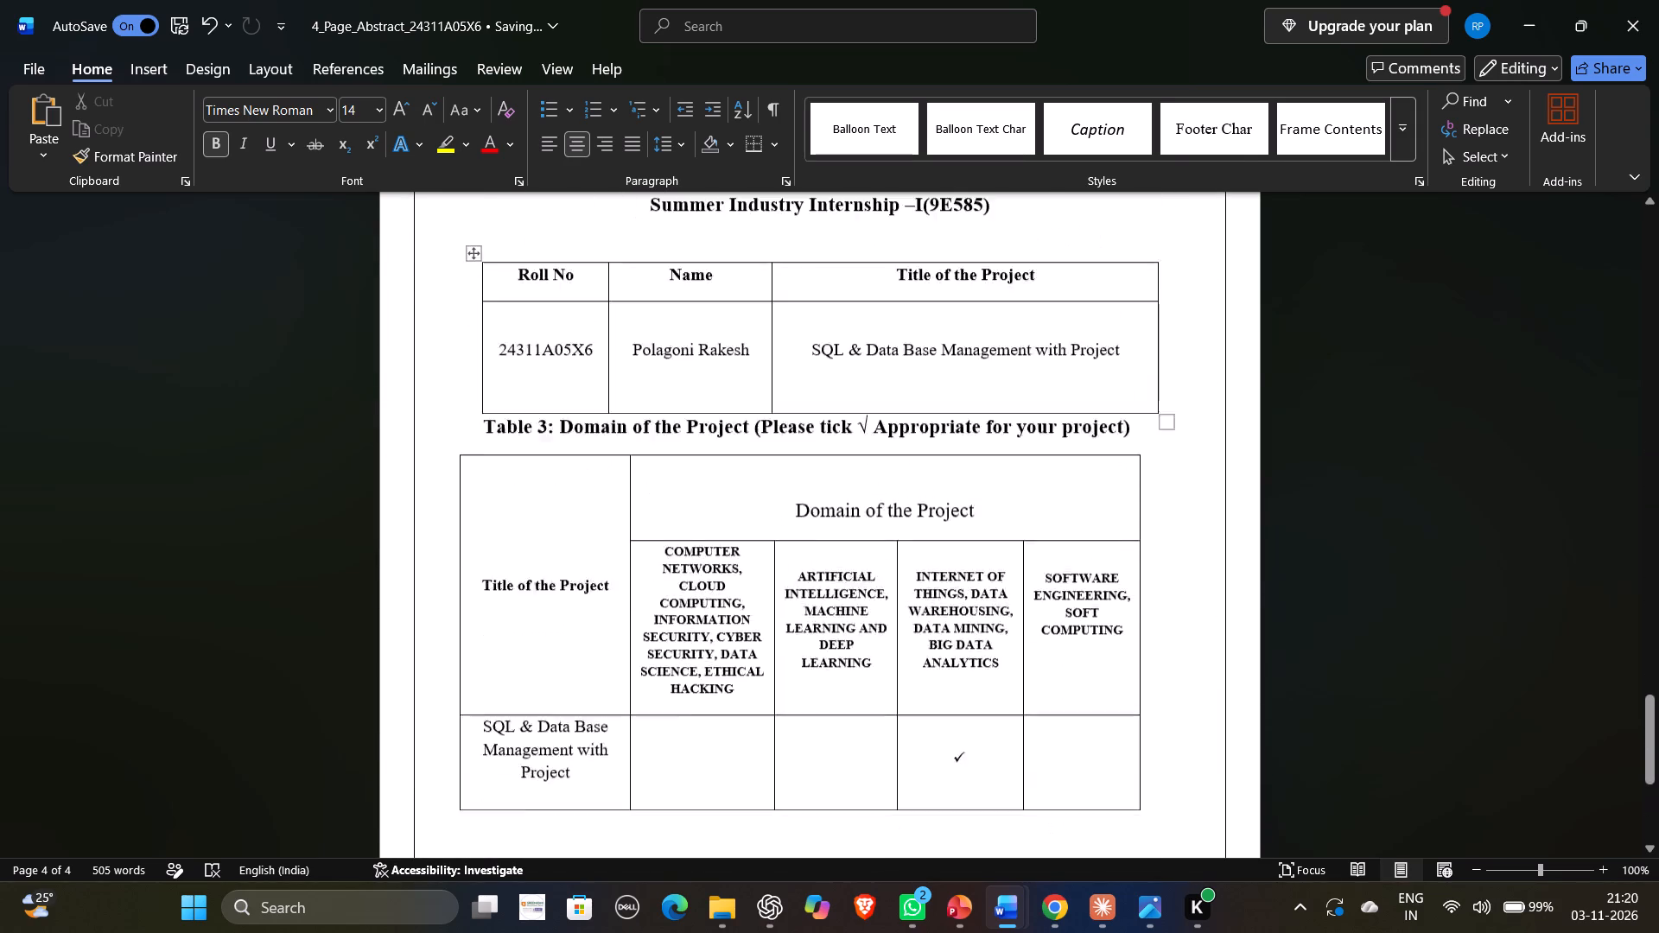
pyautogui.scroll(3, 1152, 351)
pyautogui.scroll(-1, 1152, 351)
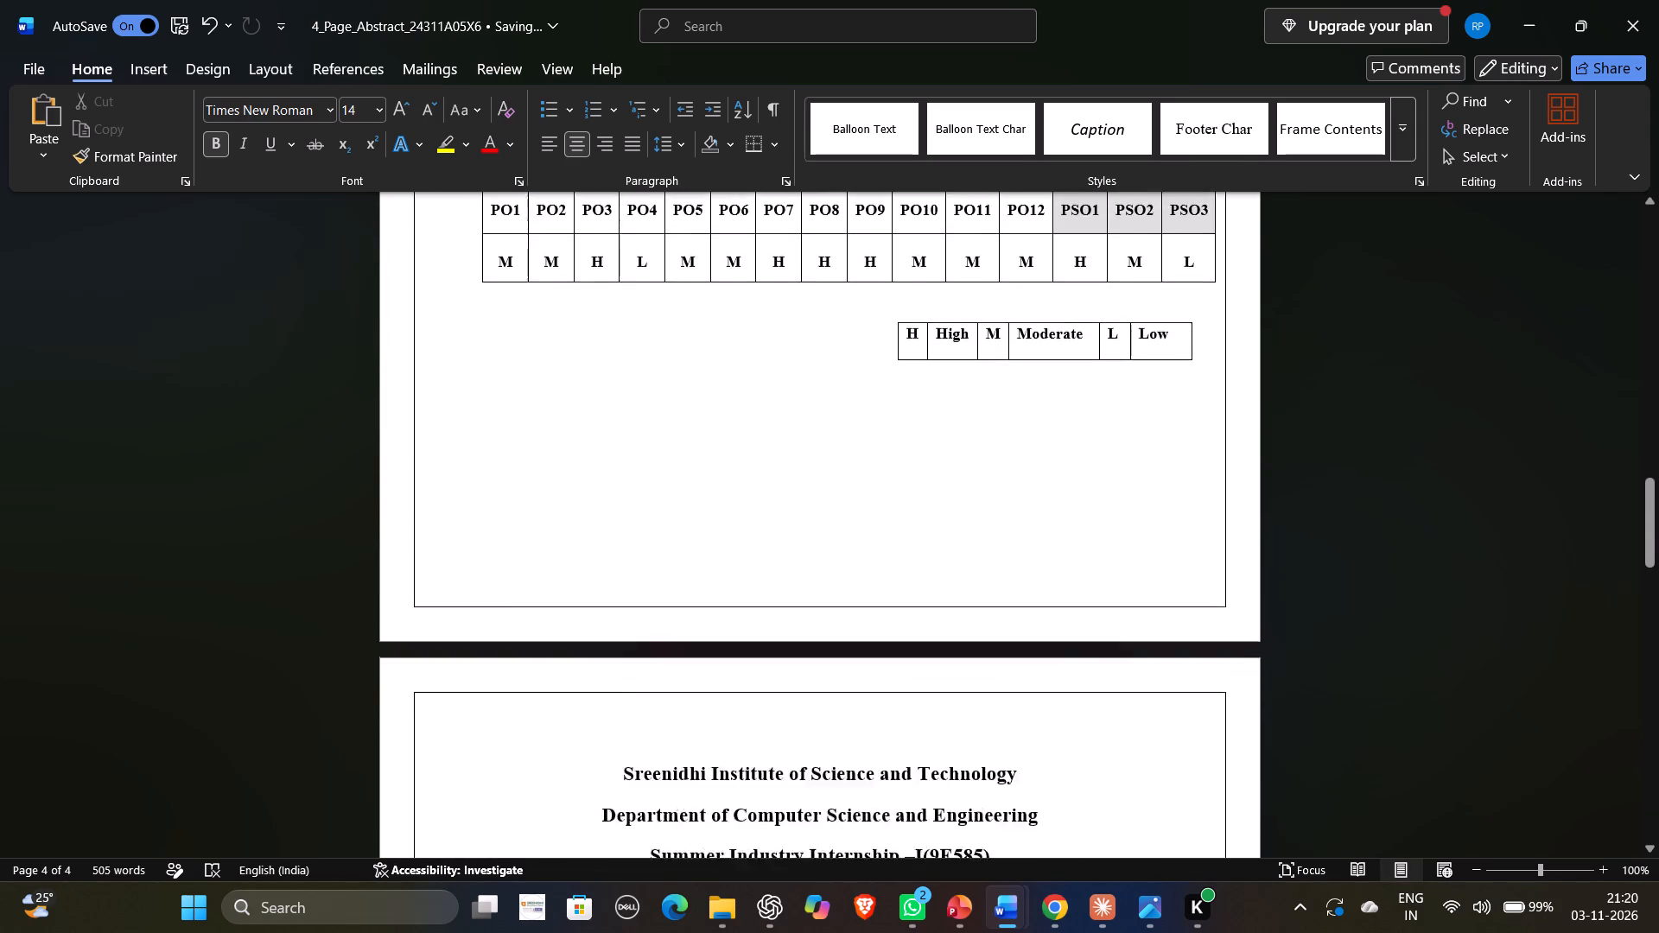
pyautogui.scroll(-2, 1152, 351)
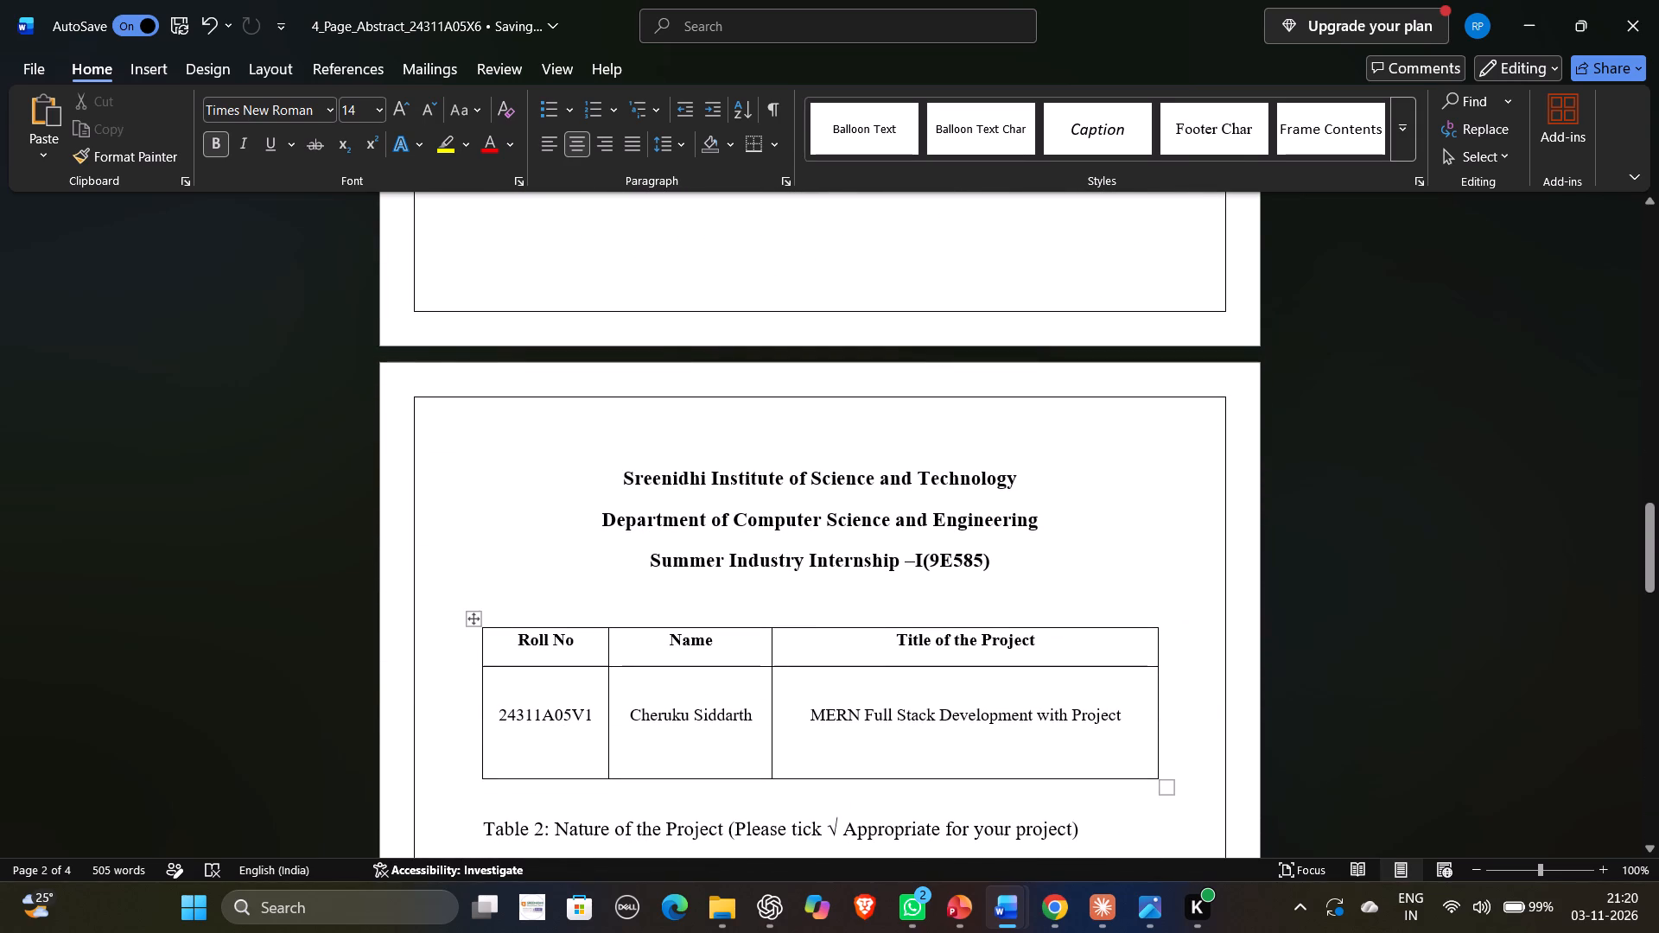
pyautogui.moveTo(1143, 708); pyautogui.dragTo(552, 732)
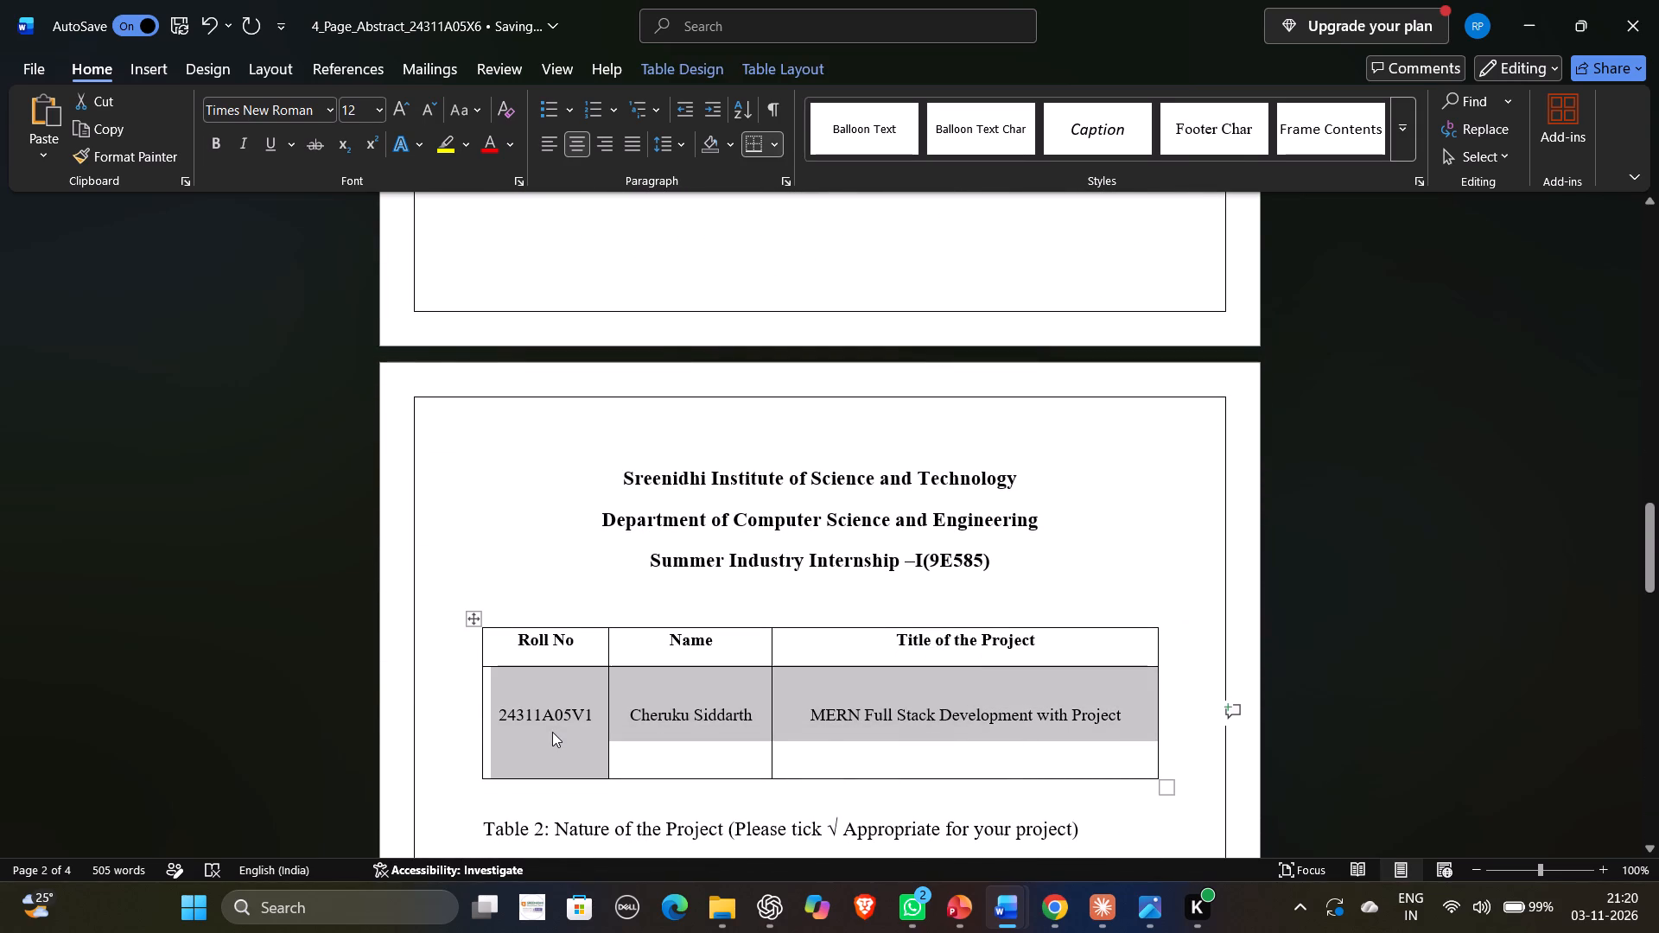
pyautogui.hotkey('ctrl', 'v')
pyautogui.click(1286, 447)
# Paste the copied student row over the roll number, name and title row above Table 1.
pyautogui.scroll(1, 1105, 460)
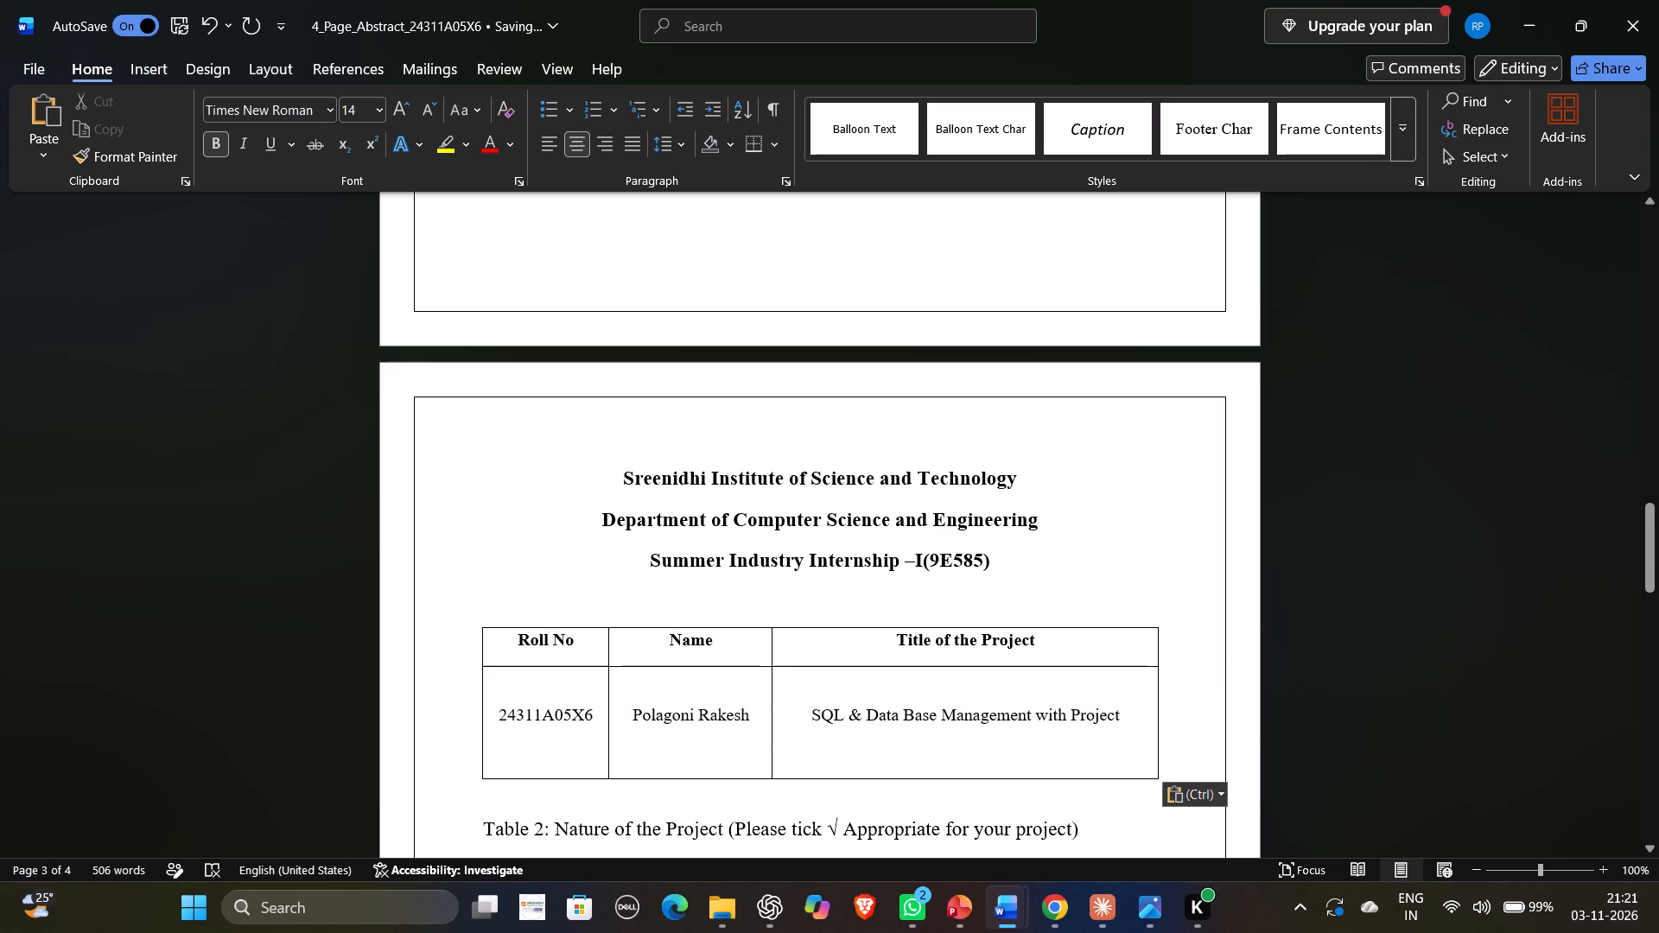
pyautogui.scroll(1, 1105, 460)
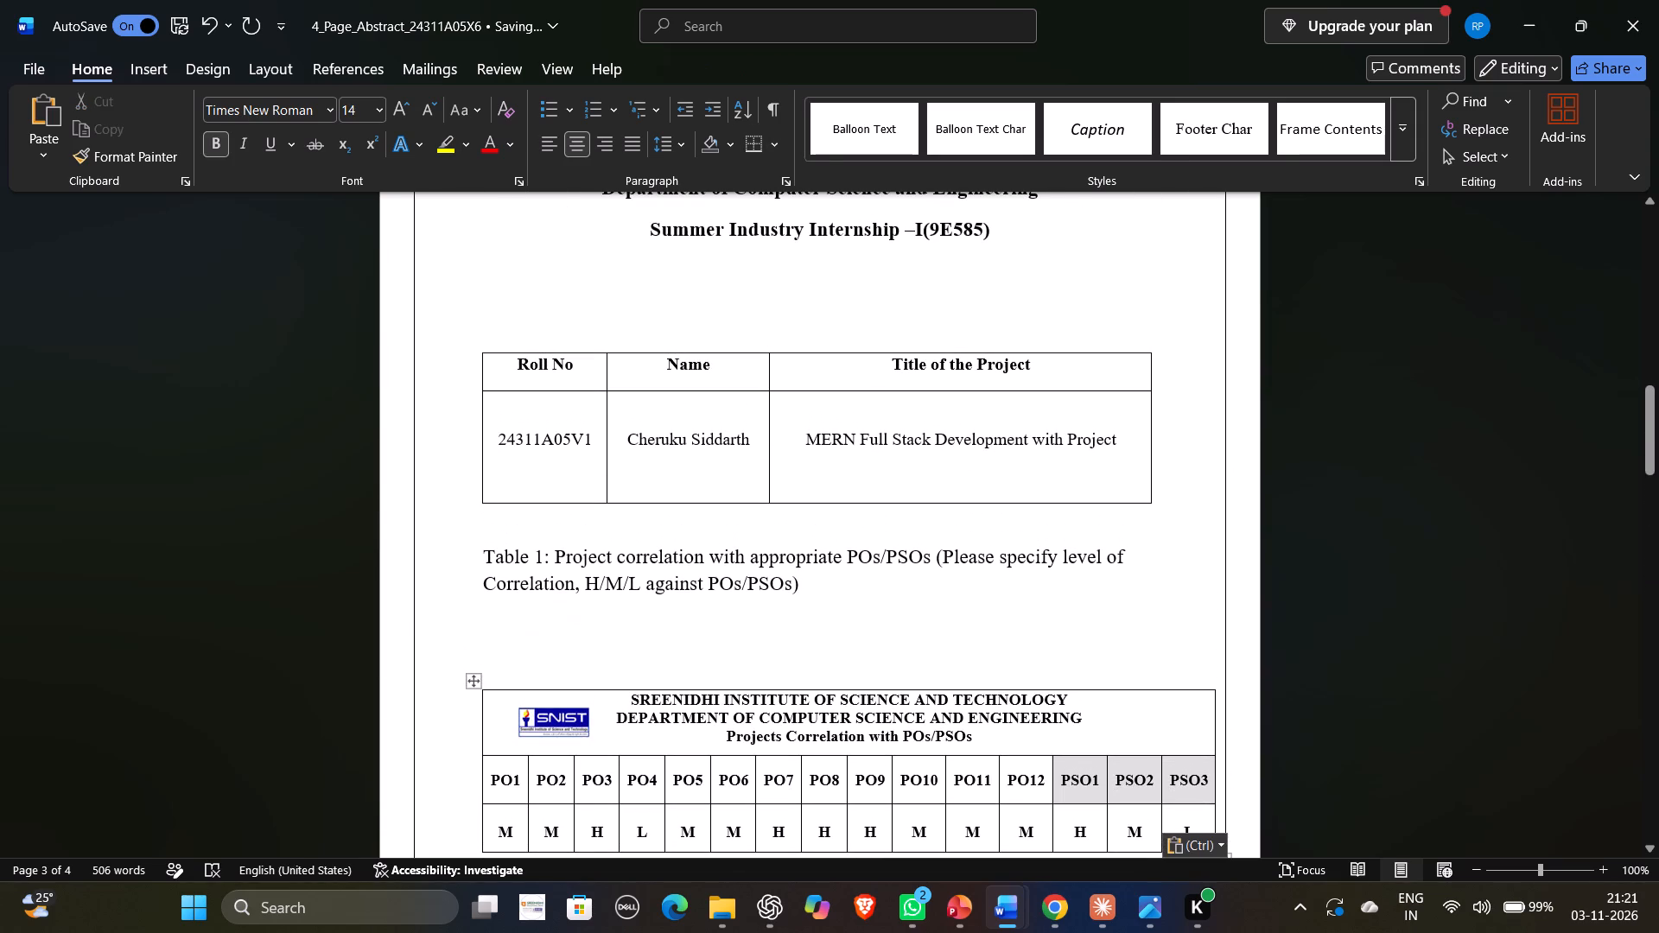
pyautogui.moveTo(1133, 447); pyautogui.dragTo(487, 486)
pyautogui.hotkey('ctrl', 'v')
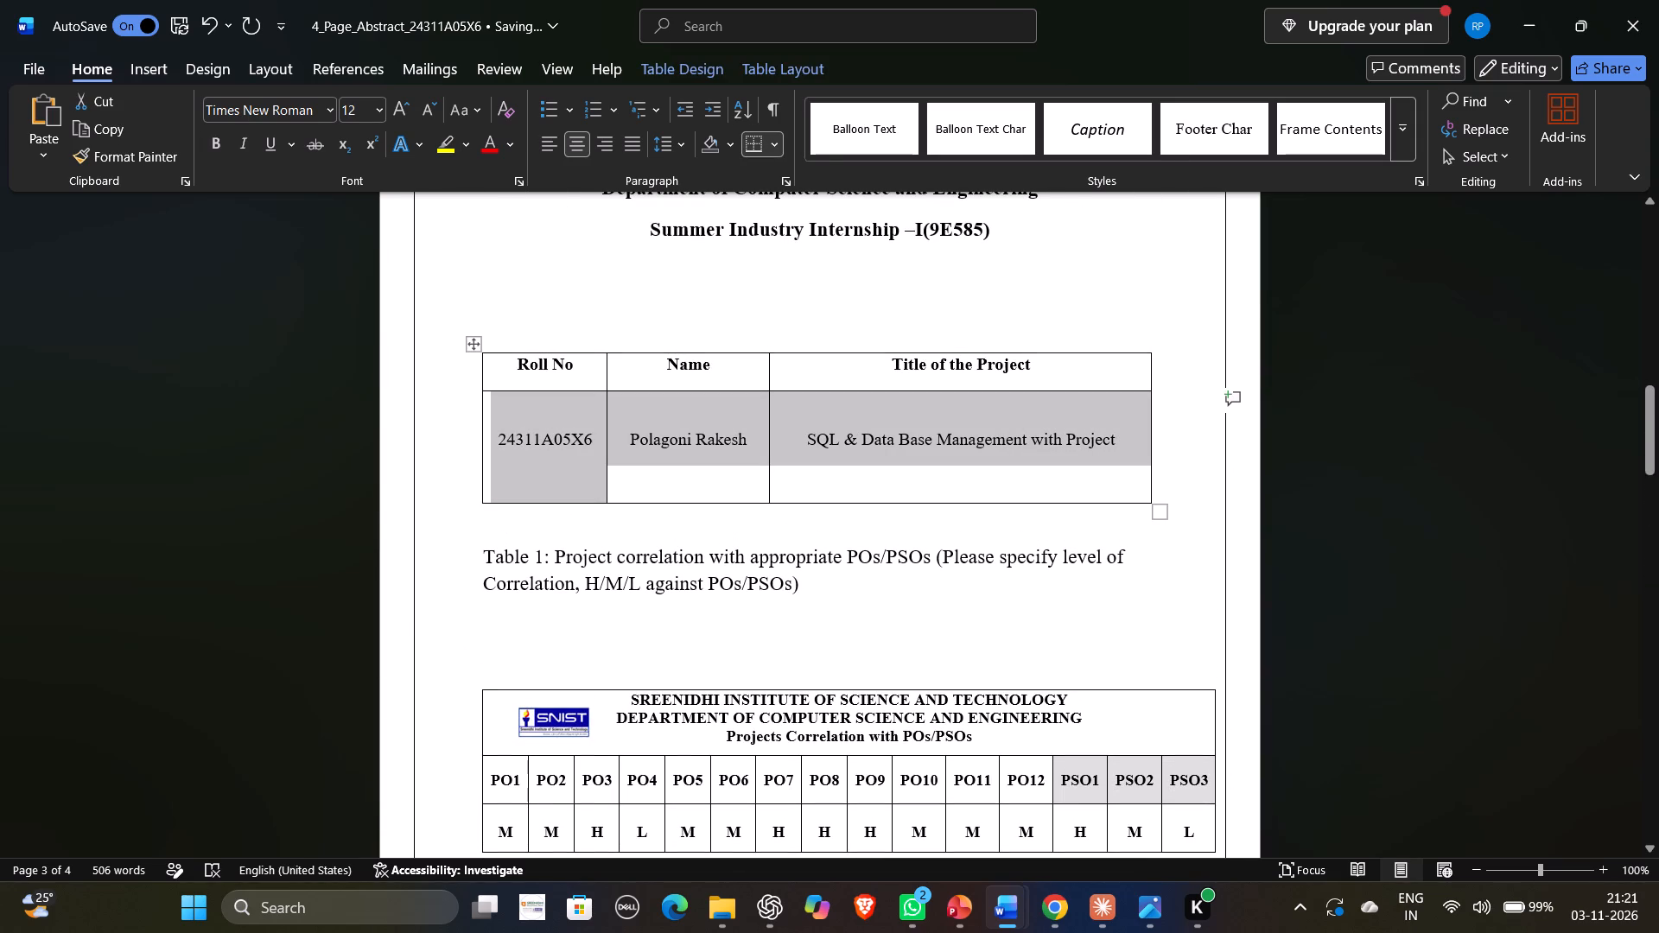
pyautogui.click(1074, 292)
# Paste the copied student row over the roll number, name and title row above the ABSTRACT heading.
pyautogui.scroll(3, 1074, 292)
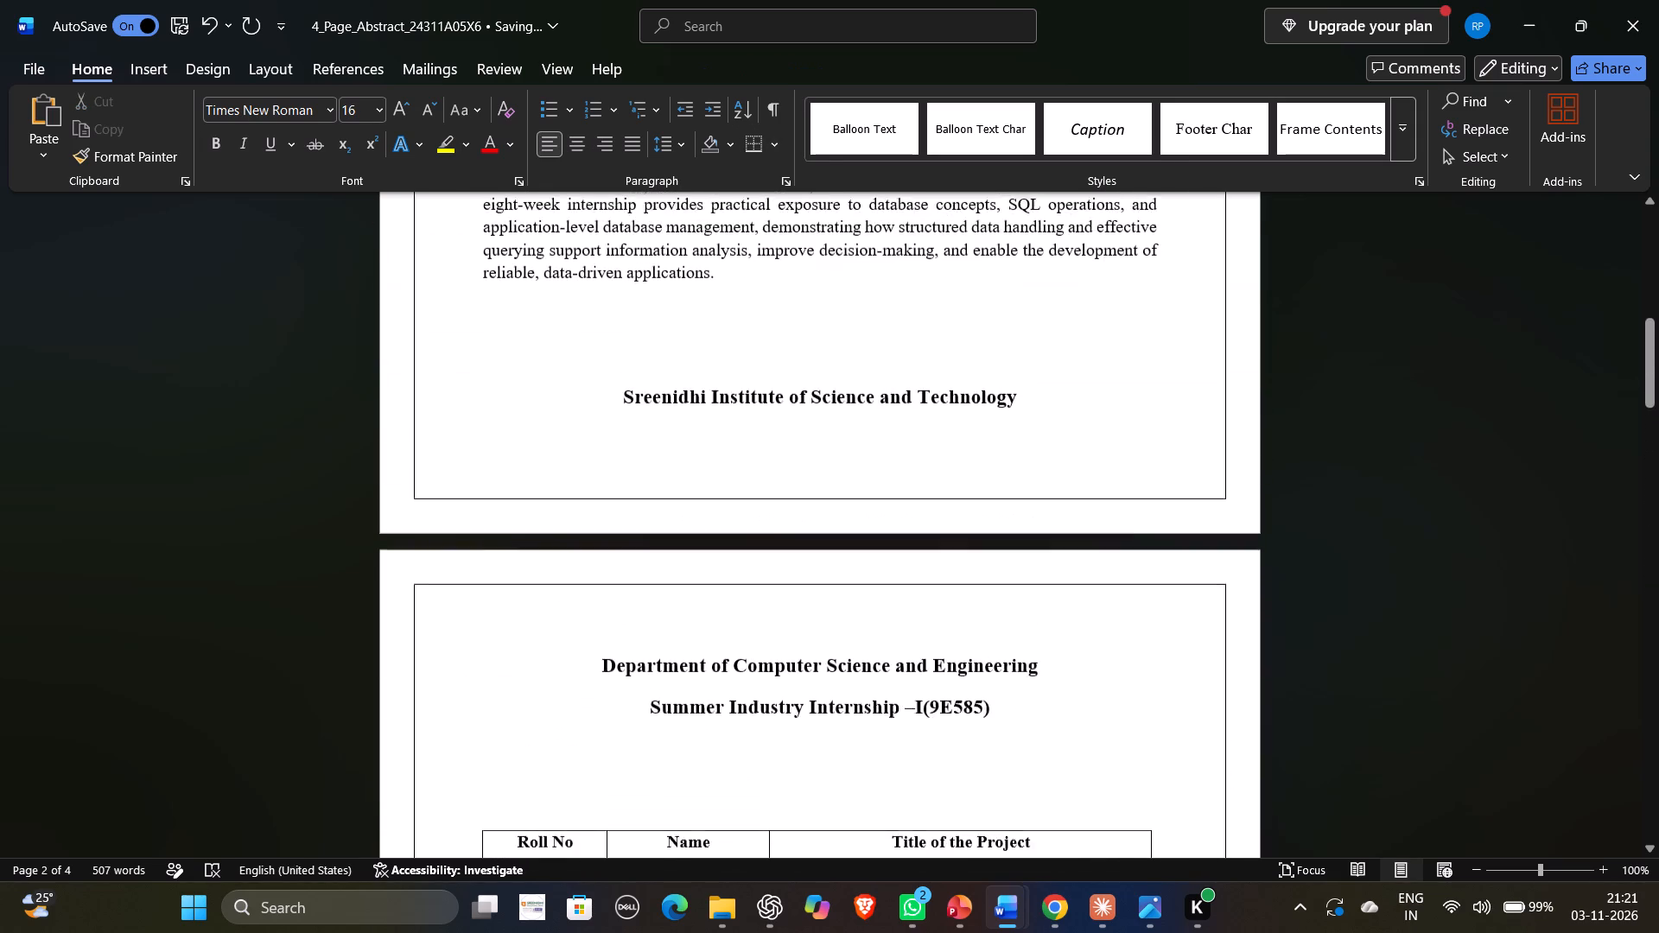
pyautogui.scroll(3, 1074, 292)
pyautogui.moveTo(1125, 555); pyautogui.dragTo(479, 574)
pyautogui.hotkey('ctrl', 'v')
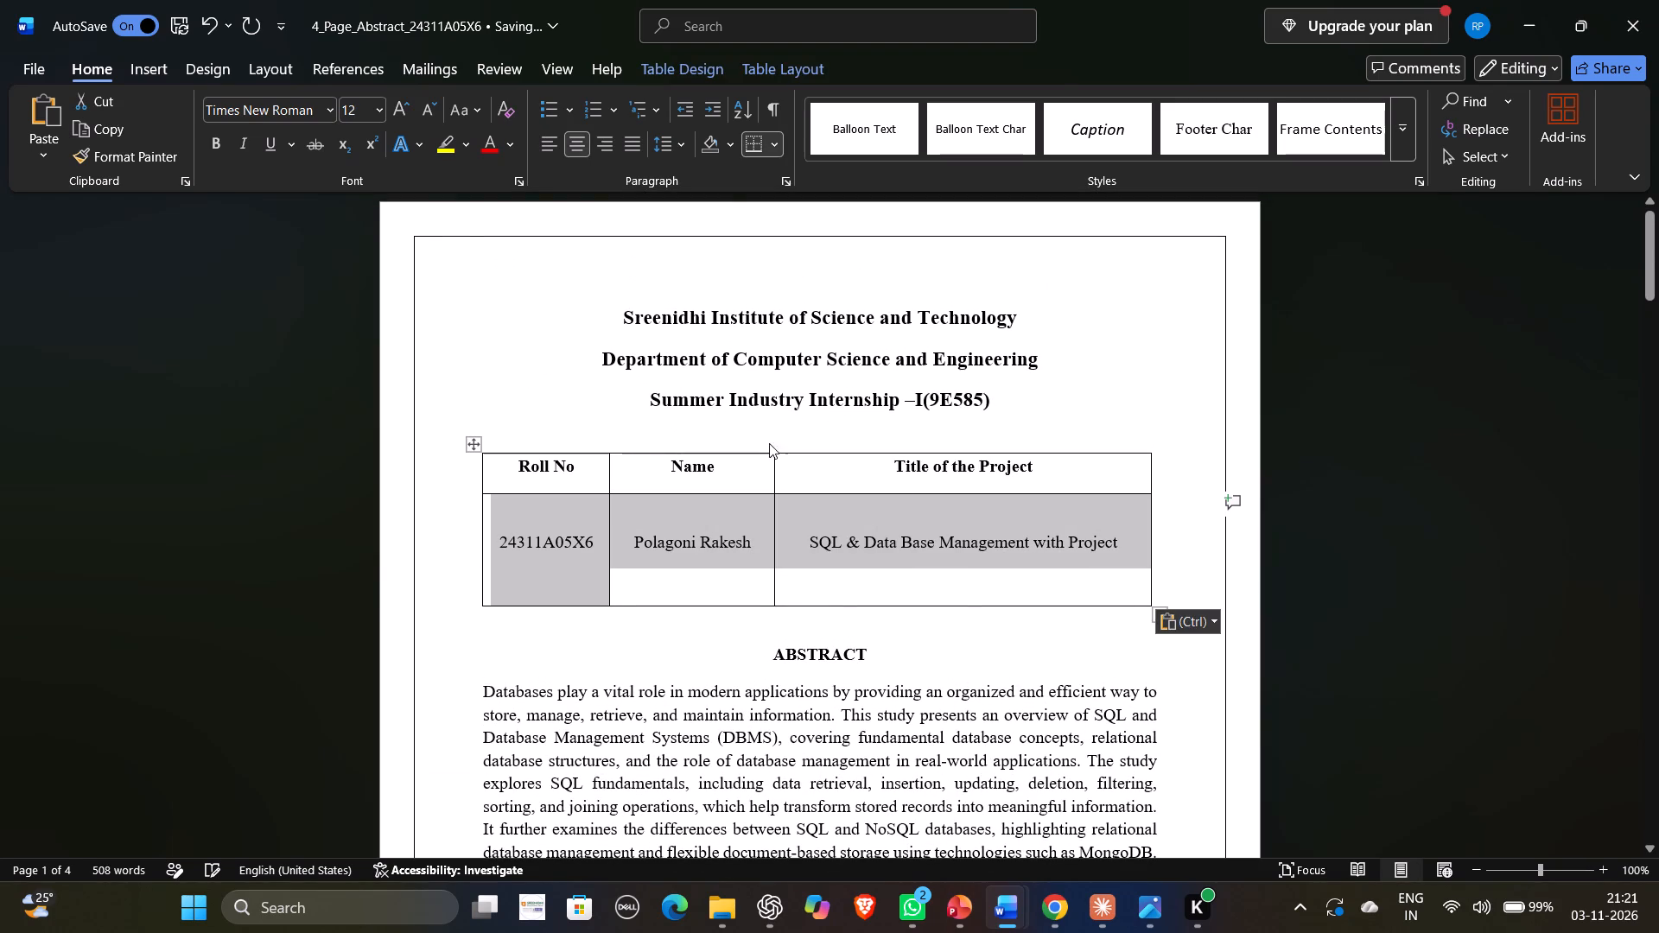
pyautogui.click(1044, 377)
# Examine the student rows through the abstract document's pages, ending back on the first page.
pyautogui.scroll(-3, 1044, 377)
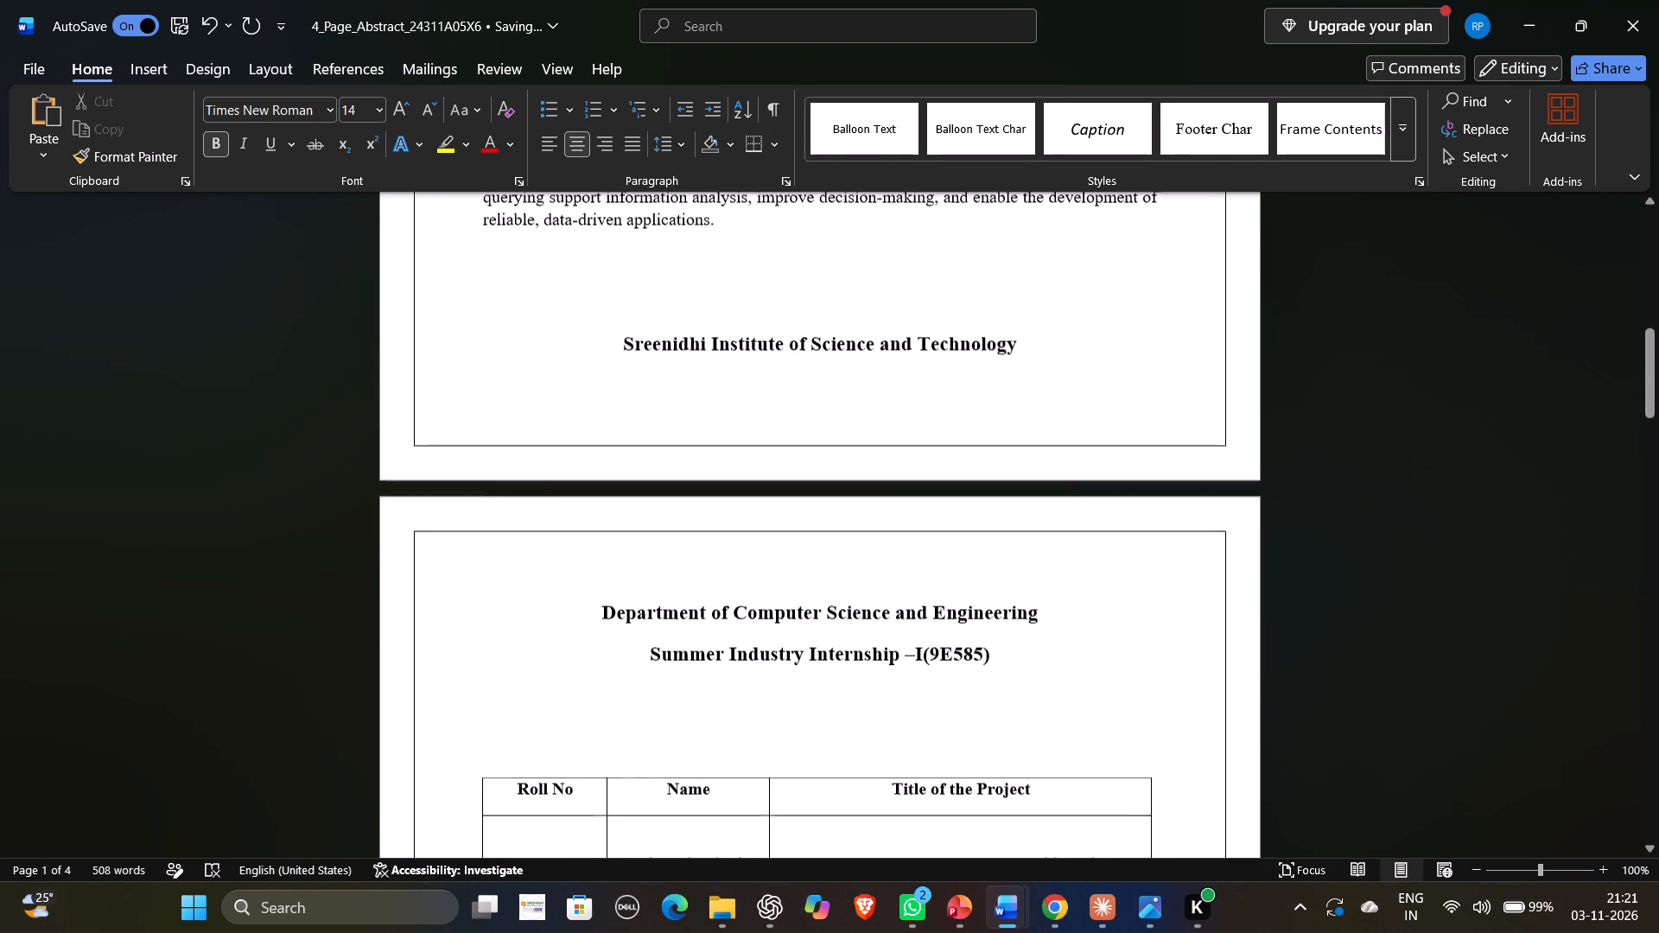
pyautogui.scroll(-1, 1044, 377)
pyautogui.scroll(5, 1044, 377)
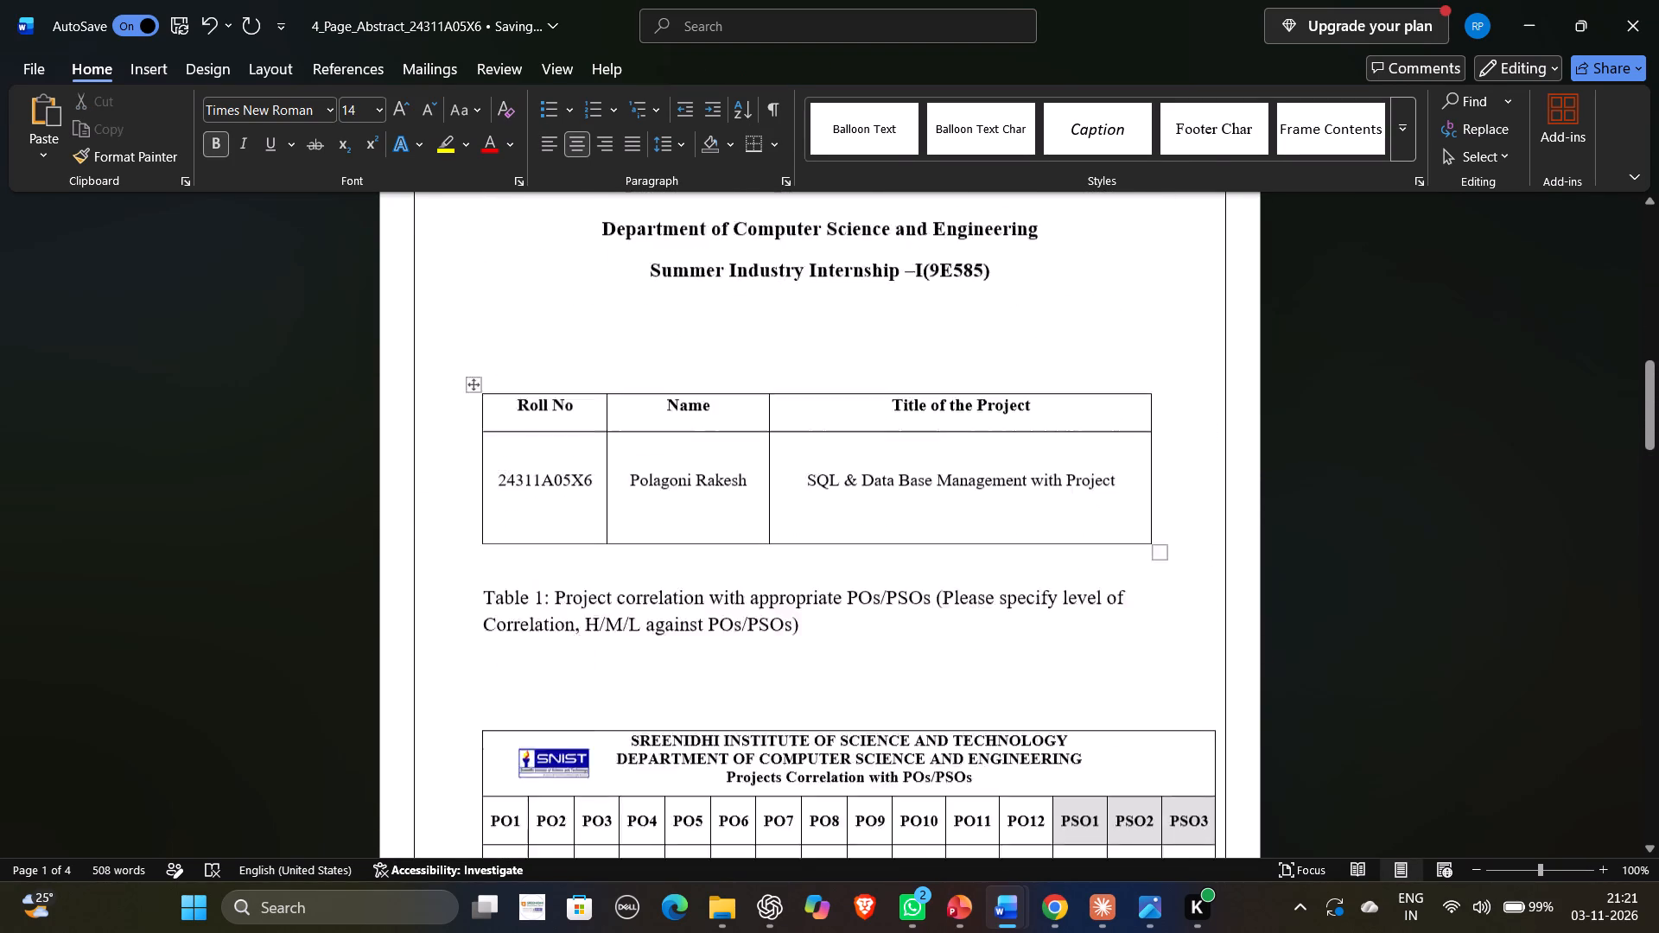
pyautogui.scroll(7, 1044, 377)
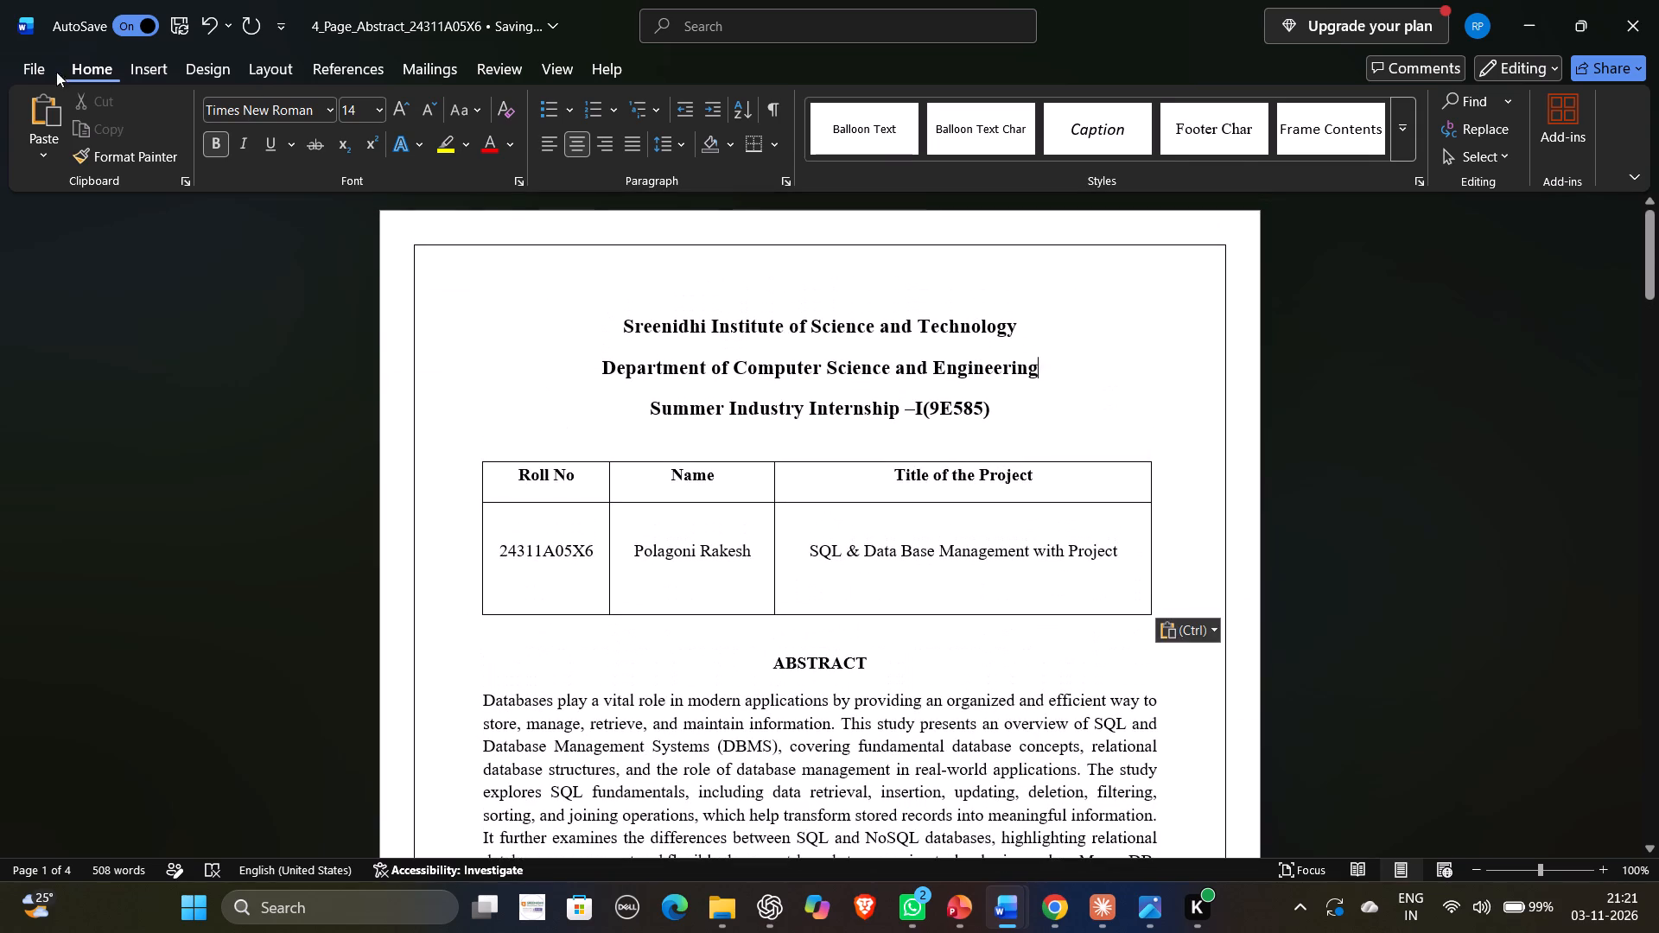
# Save a copy of the abstract as PDF in sem III - I > Summer Internship > neww, replacing the existing abstract PDF.
pyautogui.click(49, 69)
pyautogui.click(100, 359)
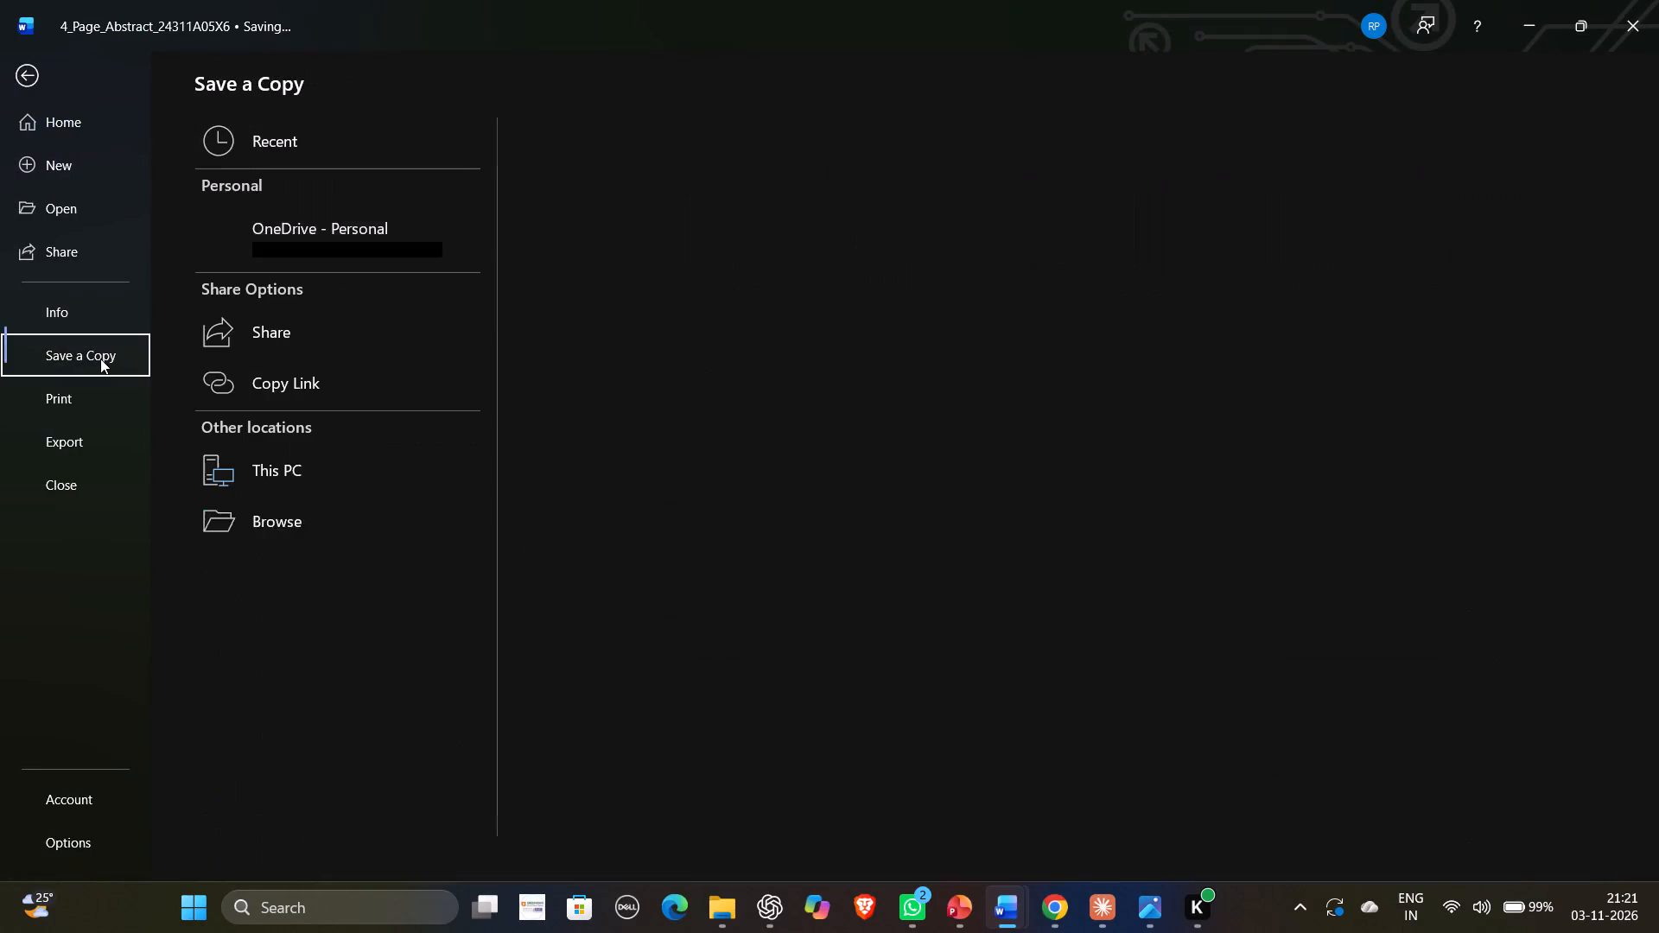
pyautogui.click(316, 488)
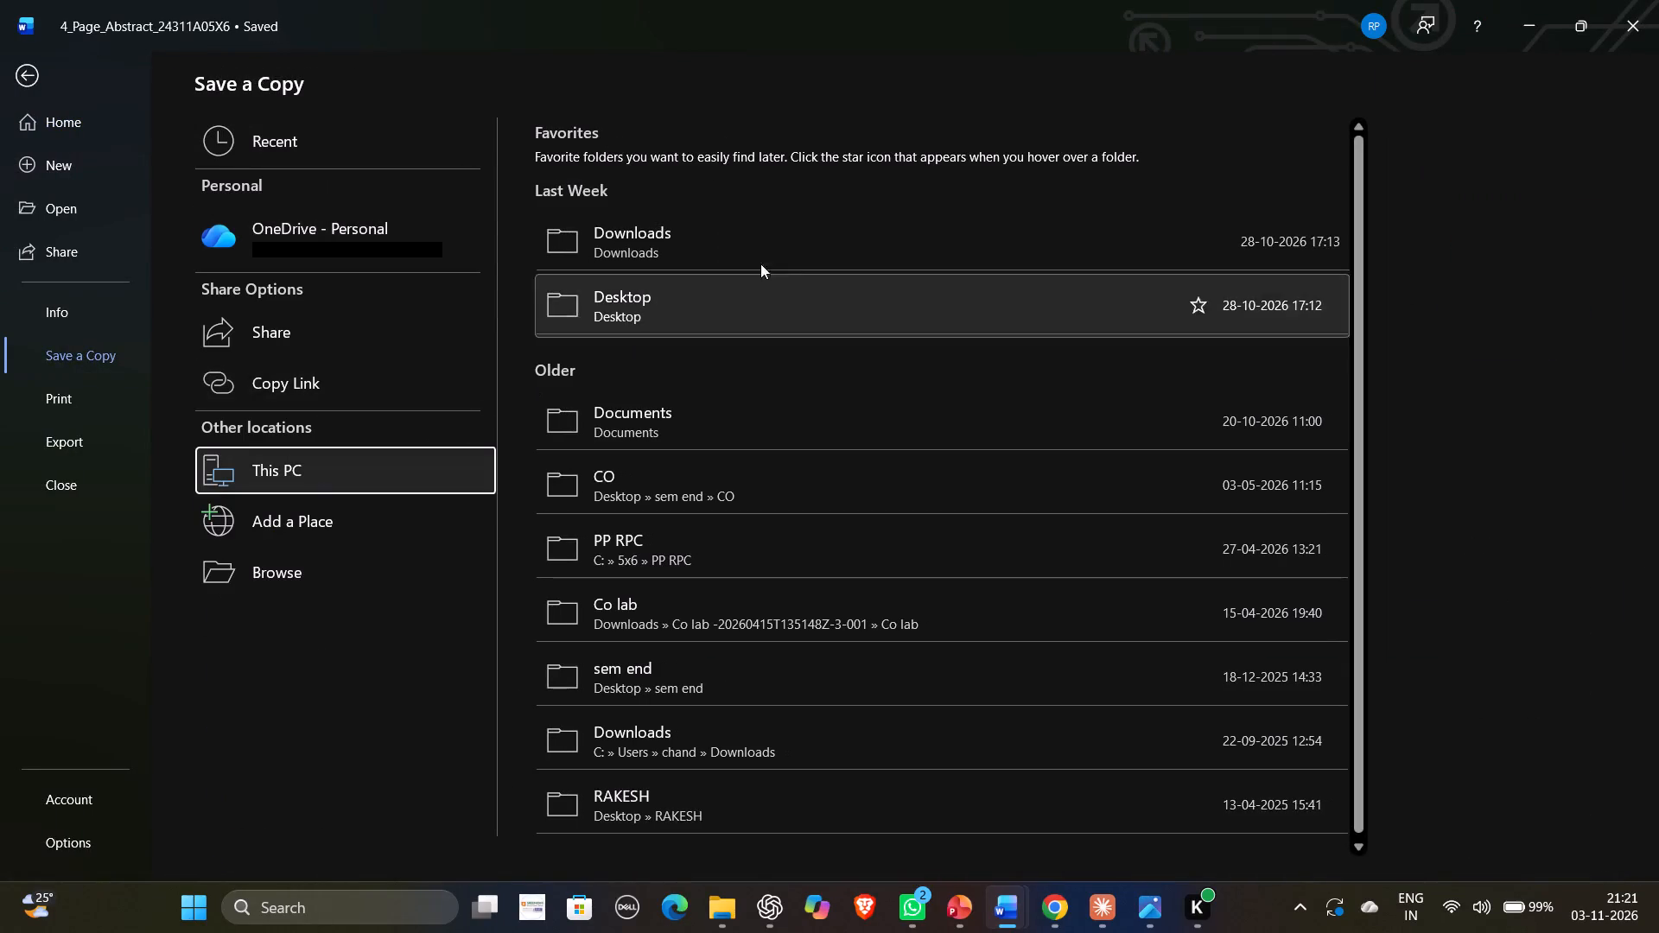
pyautogui.click(723, 304)
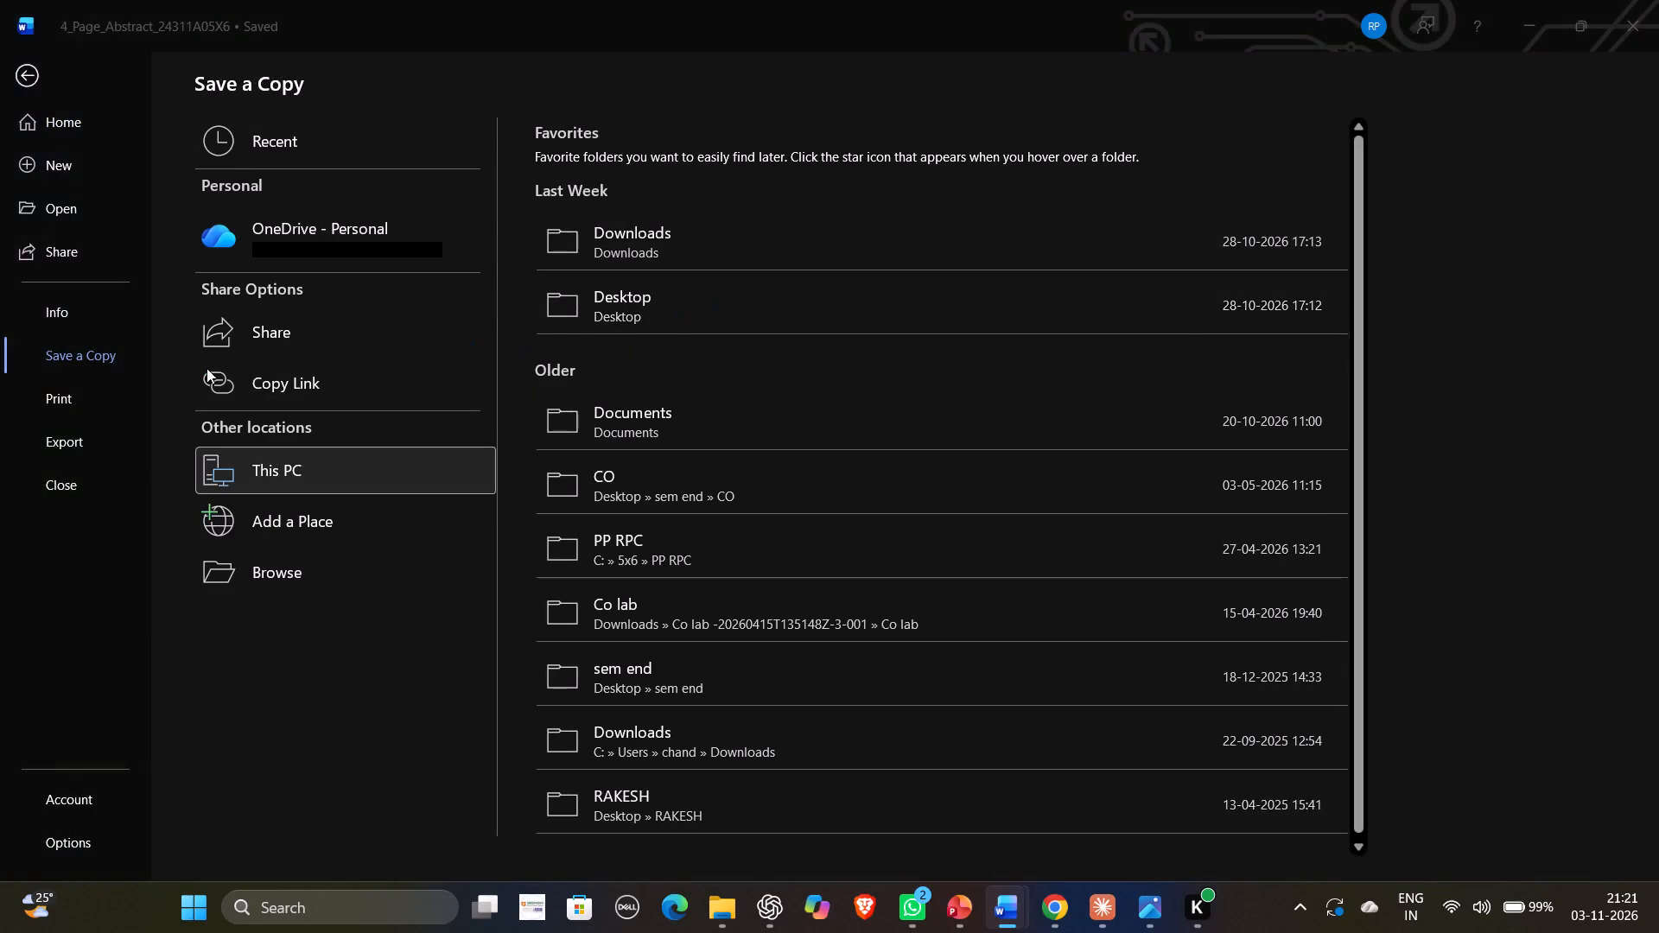
pyautogui.scroll(-3, 116, 282)
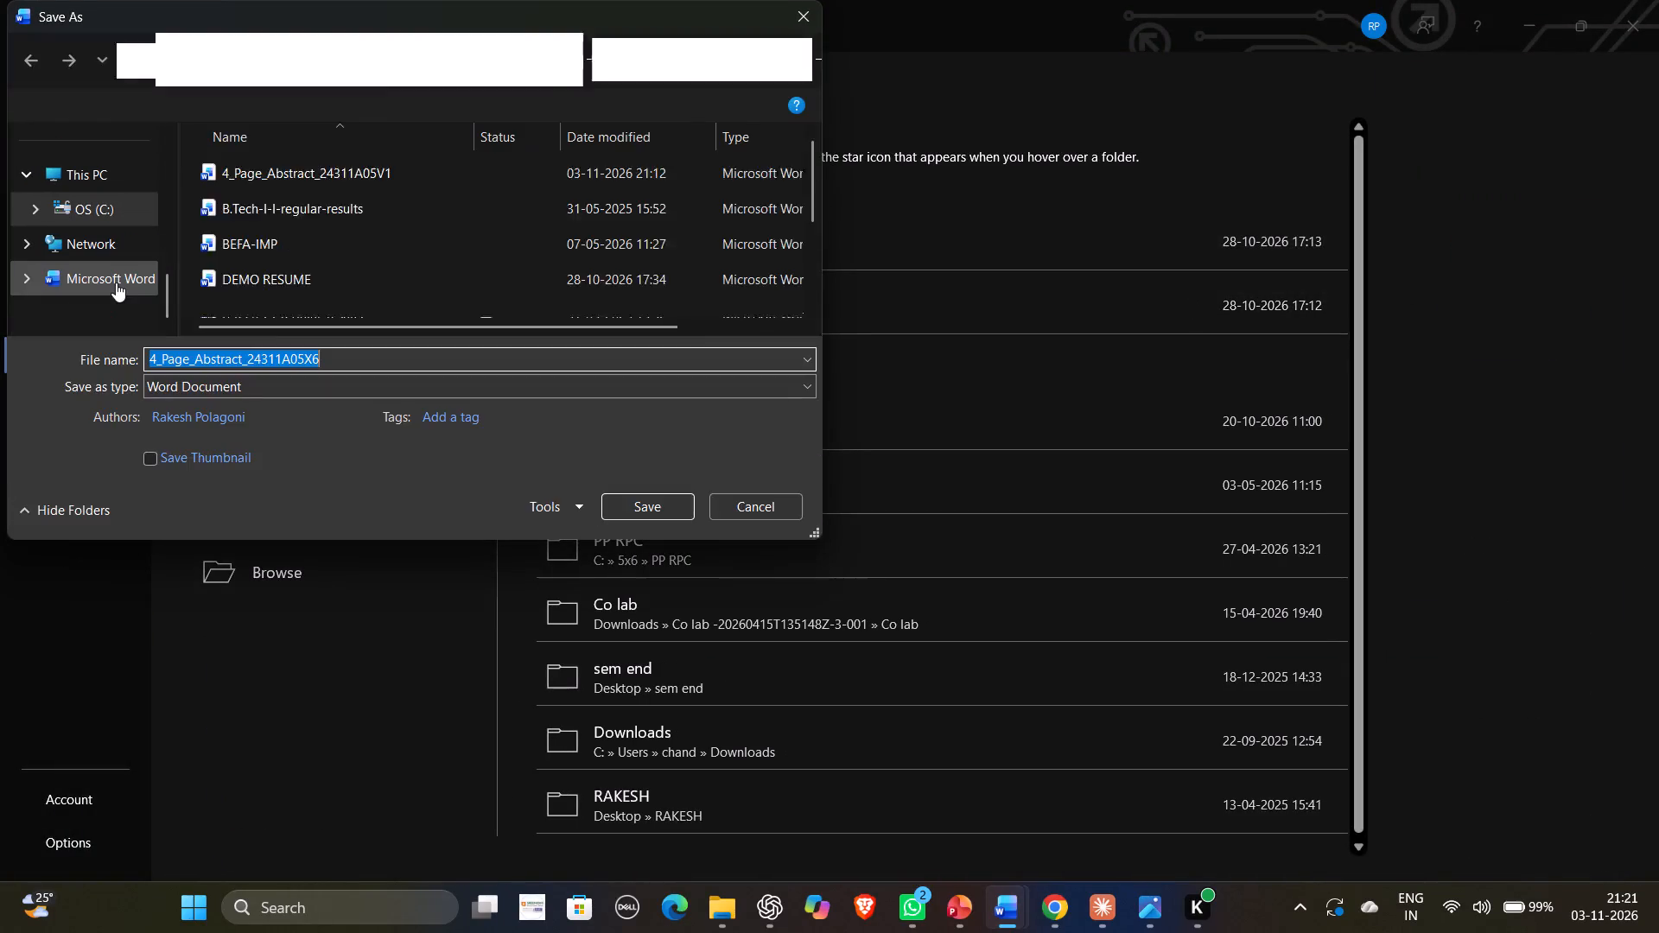
pyautogui.scroll(-3, 116, 282)
pyautogui.doubleClick(269, 213)
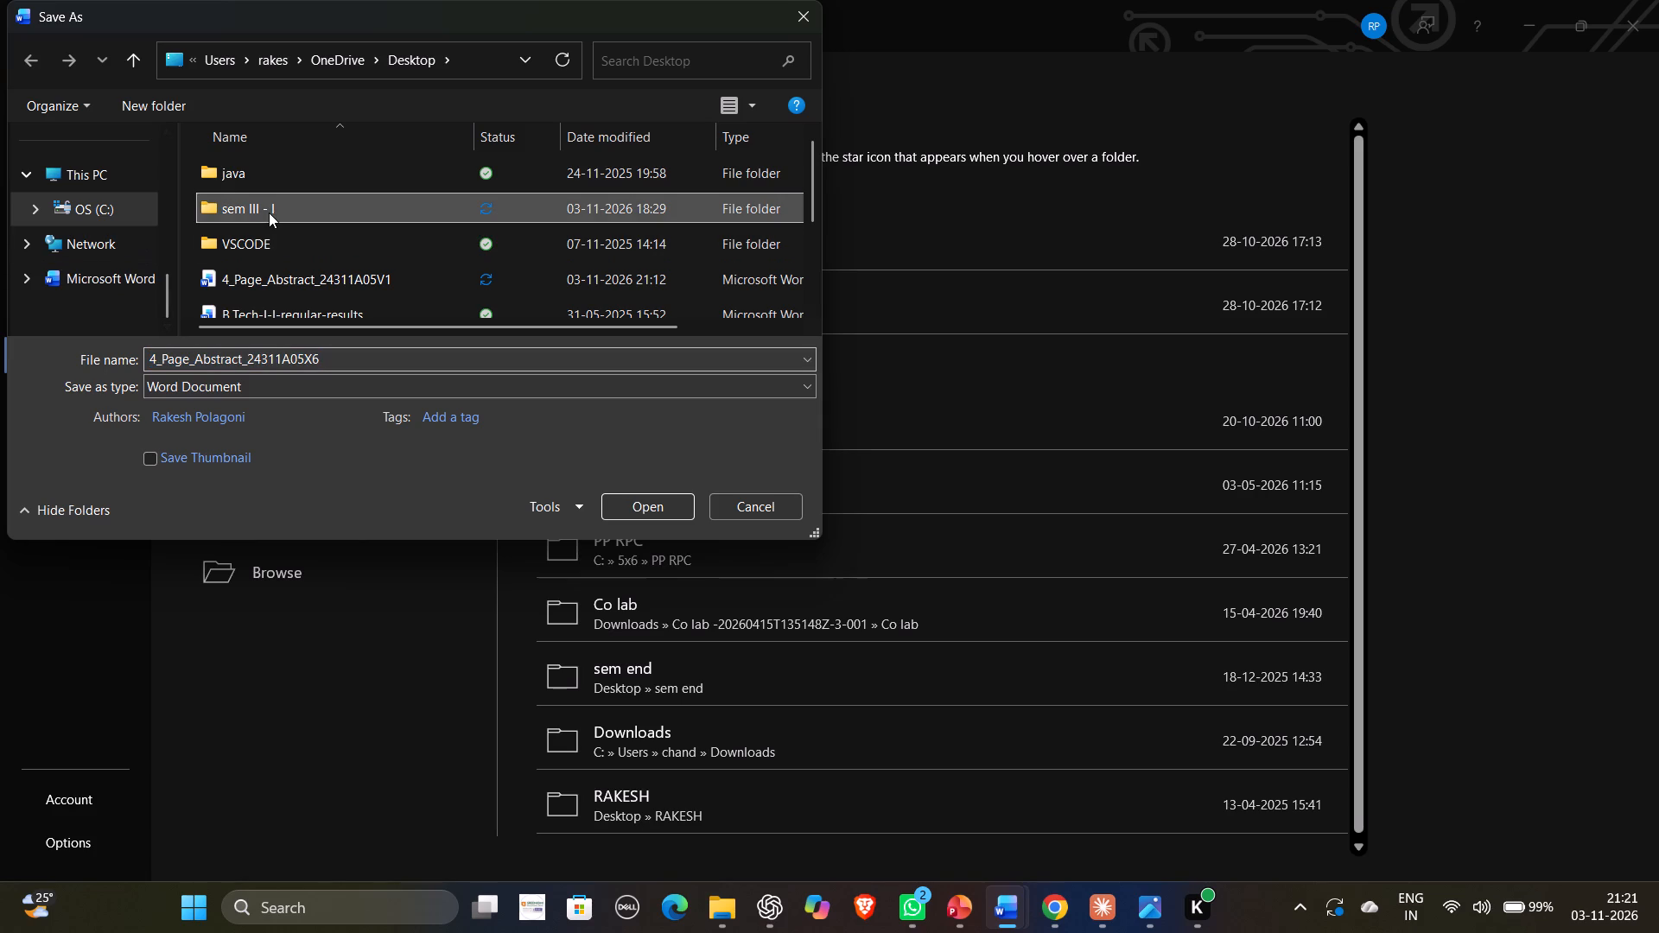
pyautogui.scroll(-5, 282, 272)
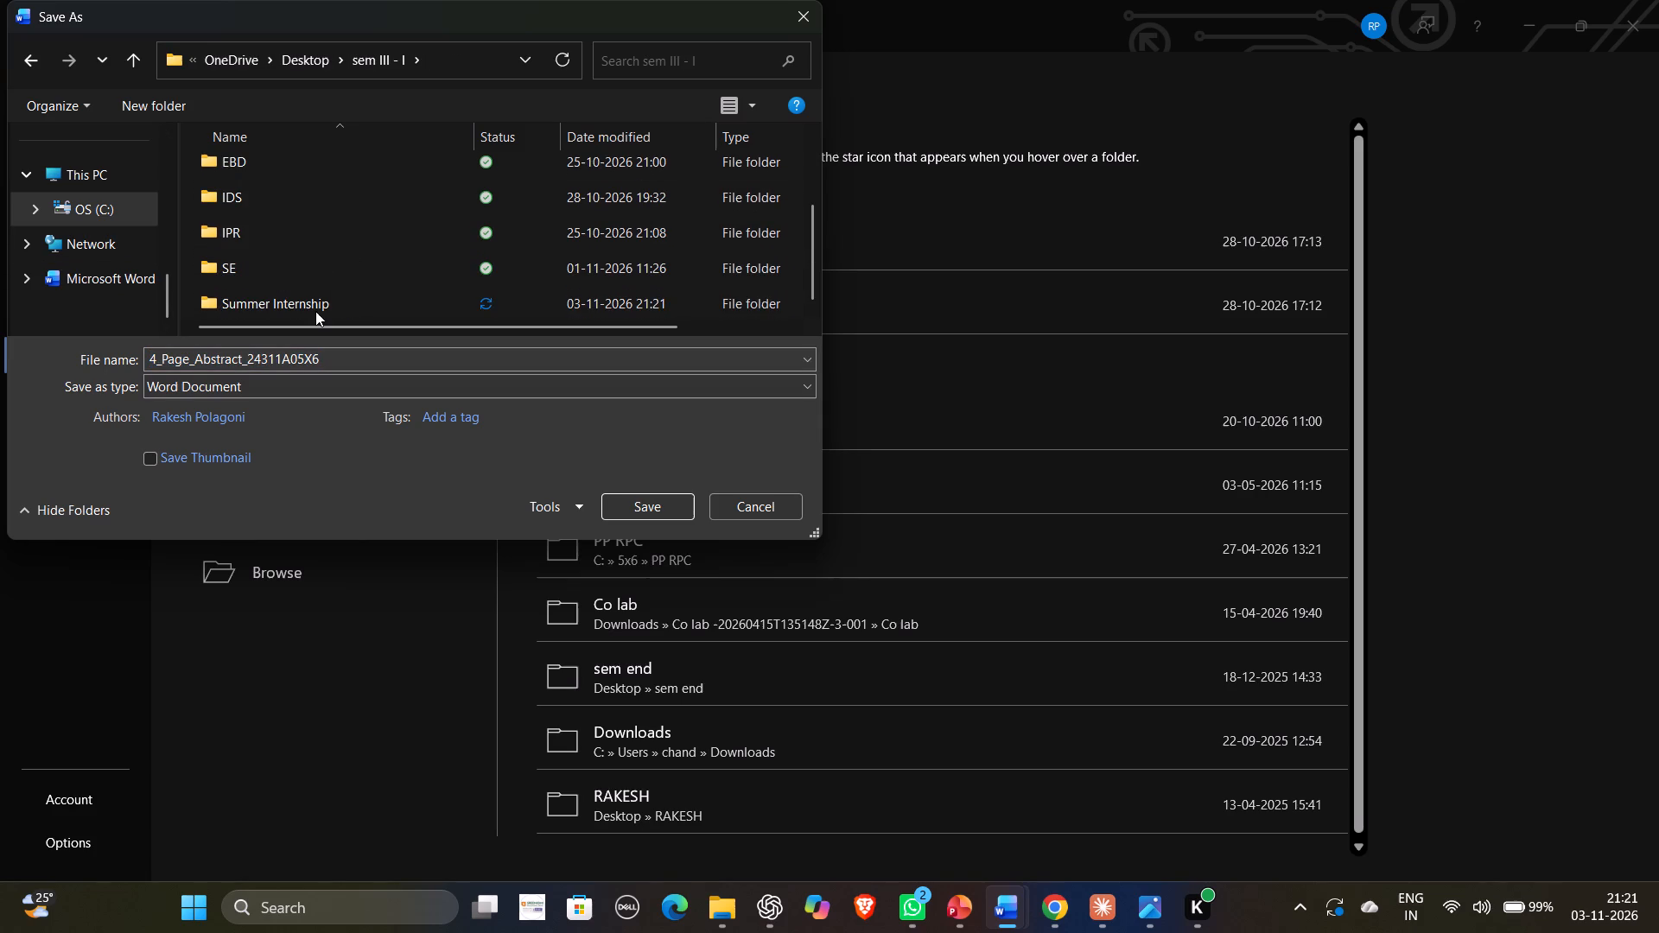
pyautogui.doubleClick(315, 311)
pyautogui.doubleClick(405, 174)
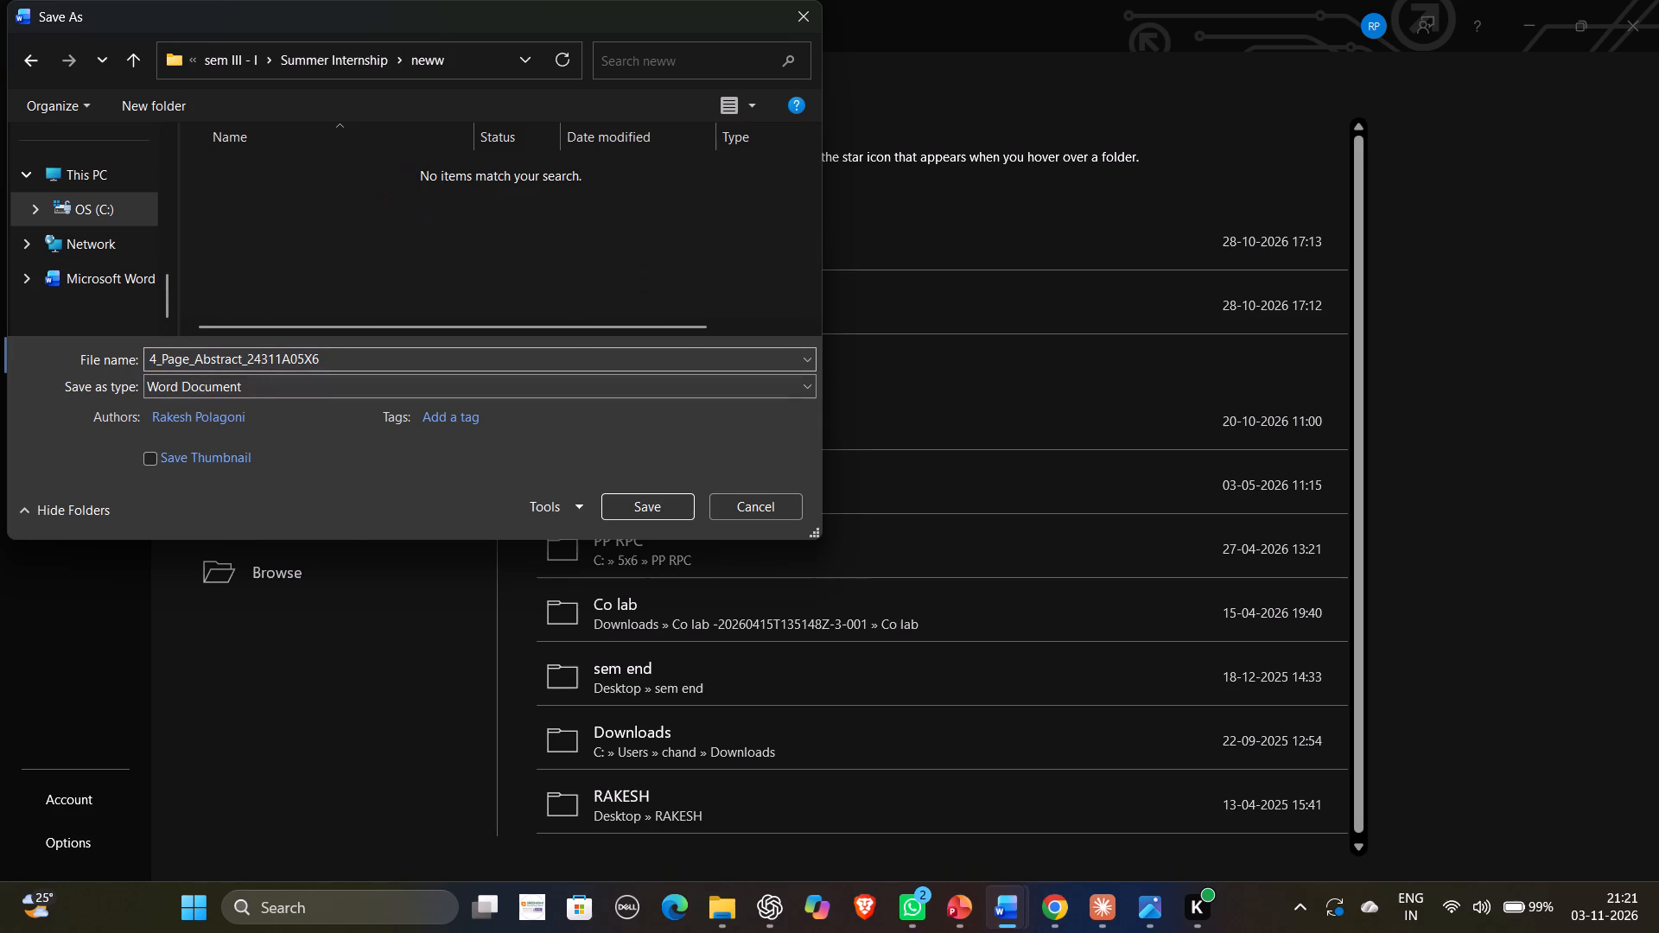
pyautogui.click(359, 389)
pyautogui.click(248, 509)
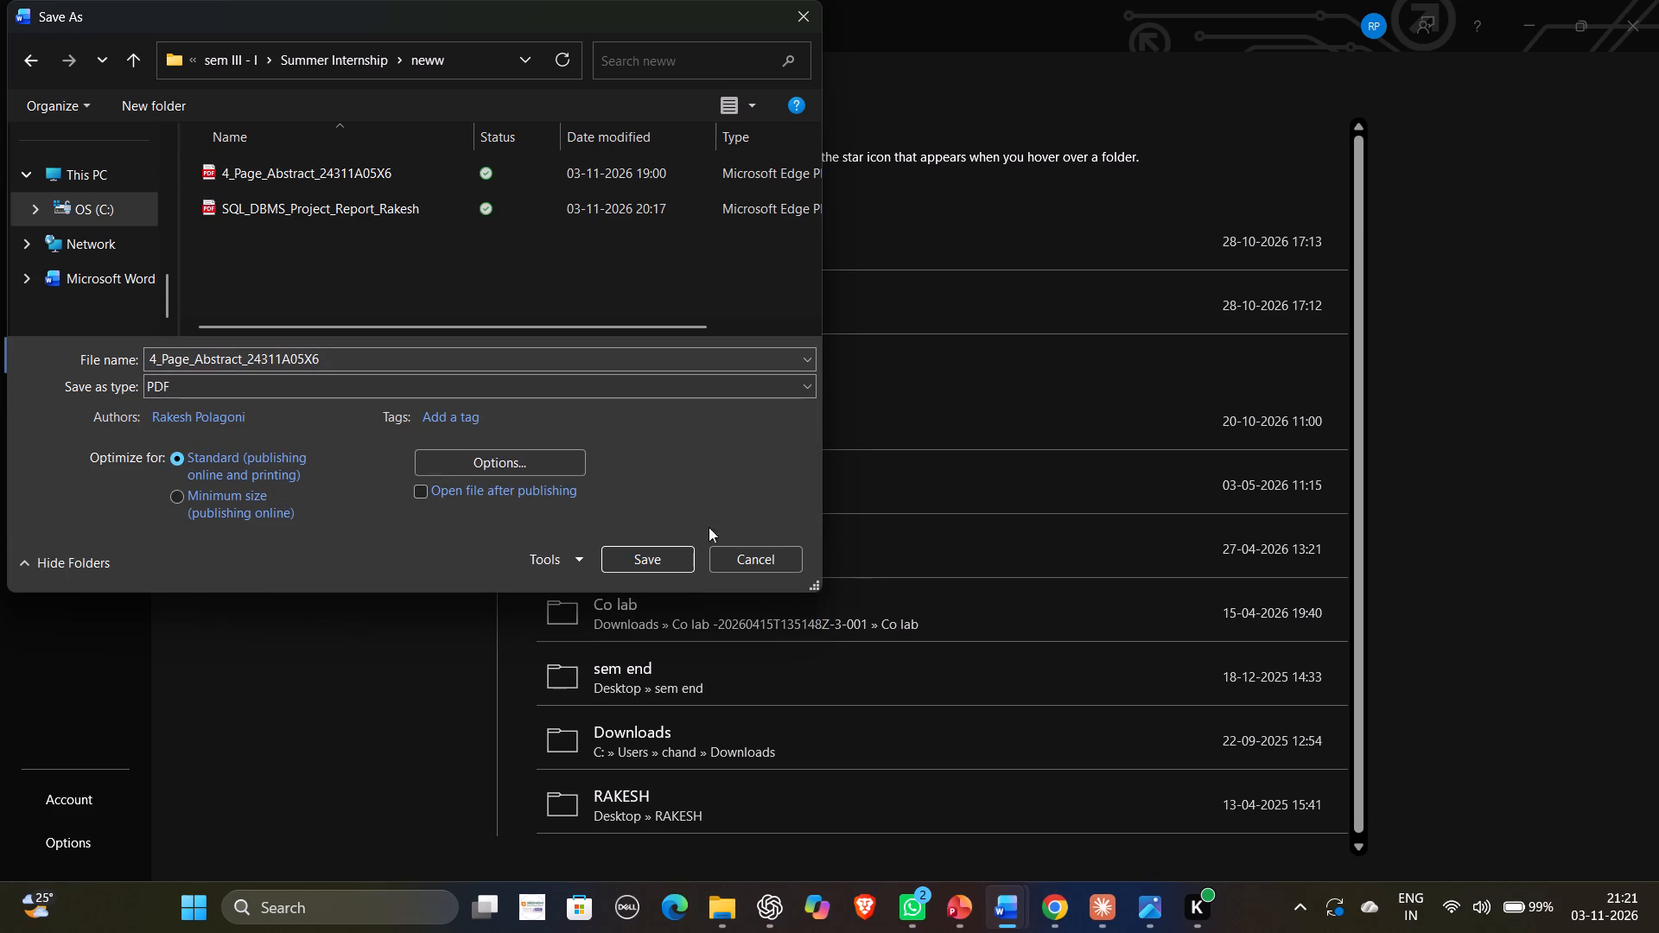
pyautogui.click(659, 559)
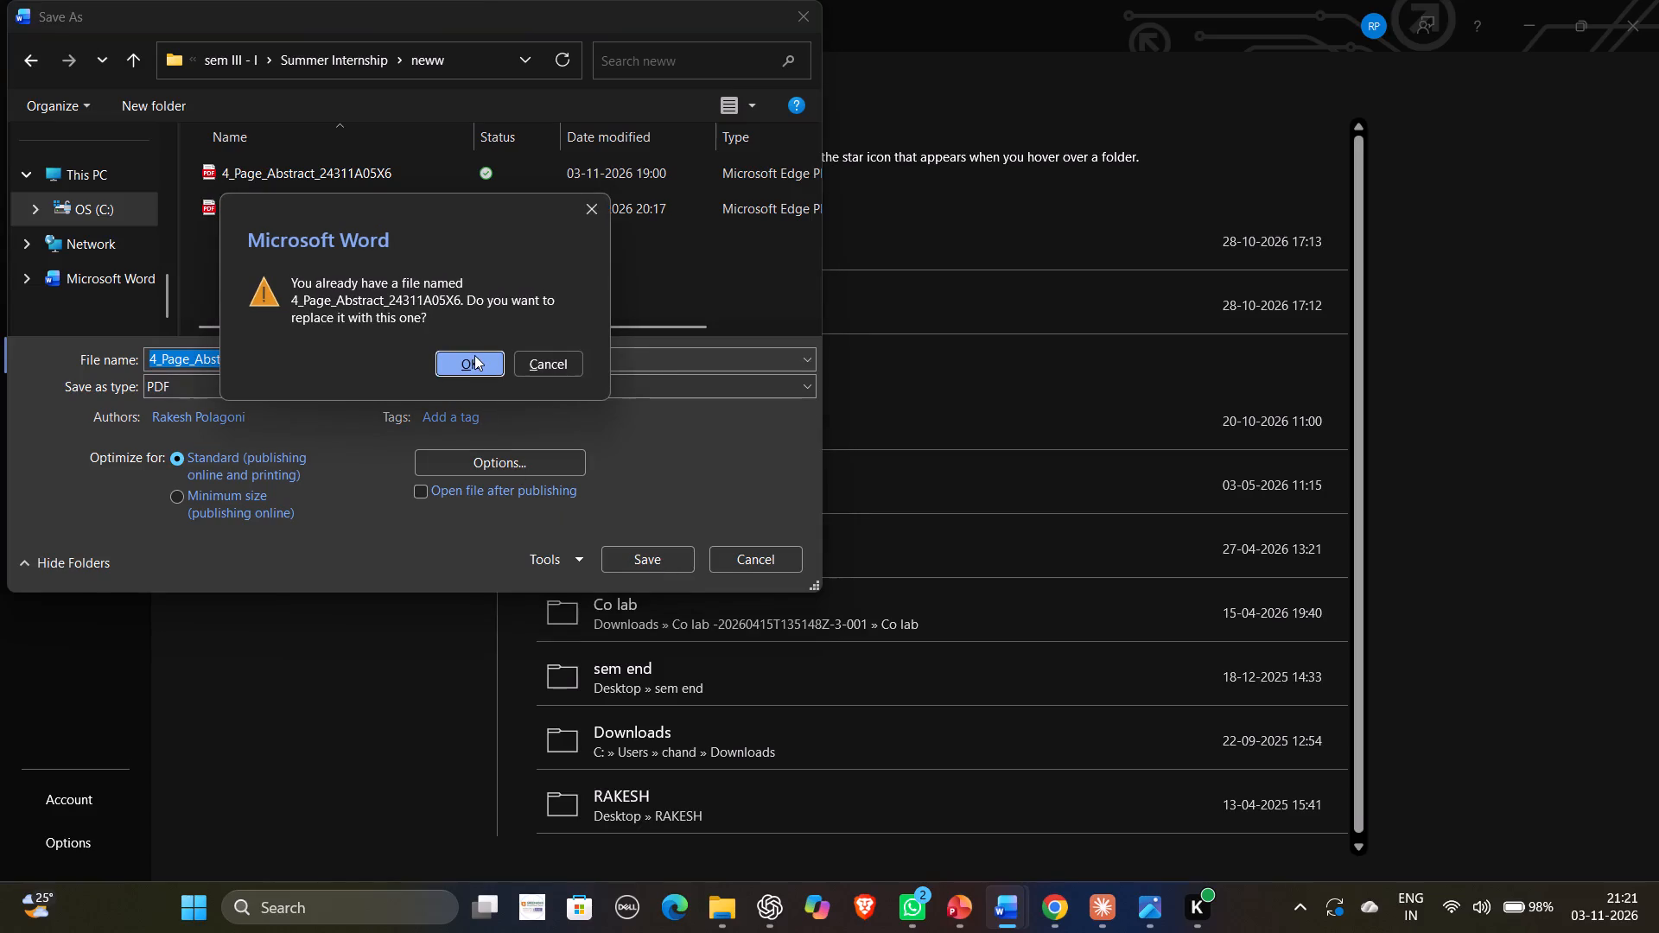
pyautogui.click(474, 355)
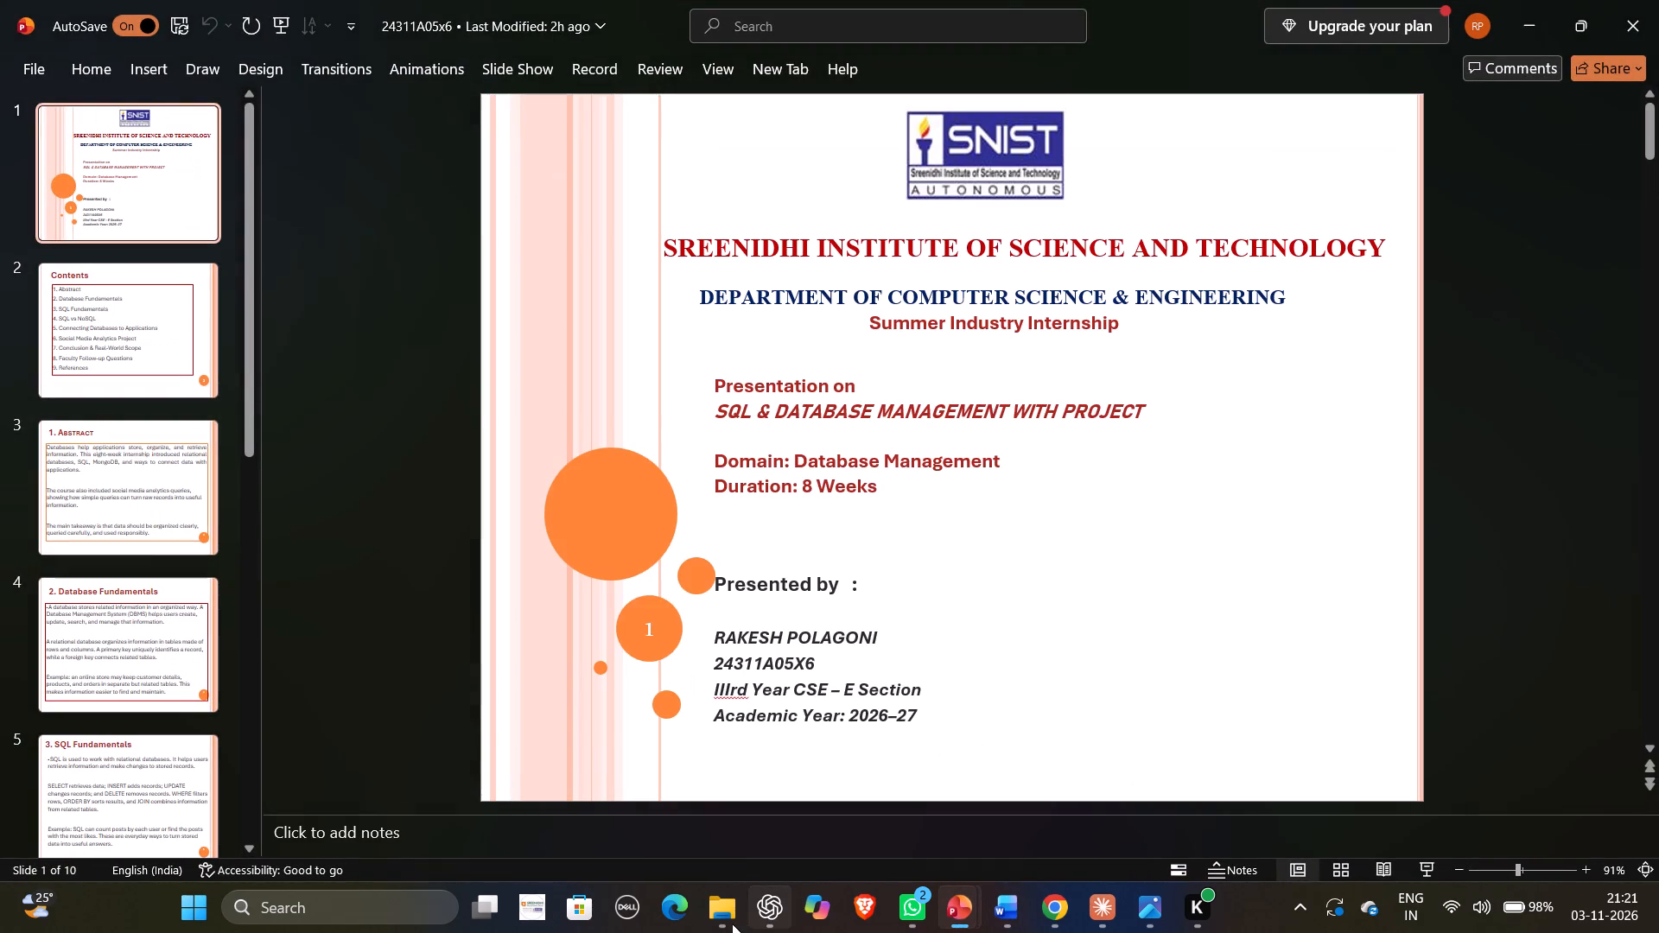
# Open the abstract PDF from the neww folder and check the student rows, project title and table ticks on its four pages.
pyautogui.click(732, 923)
pyautogui.click(708, 914)
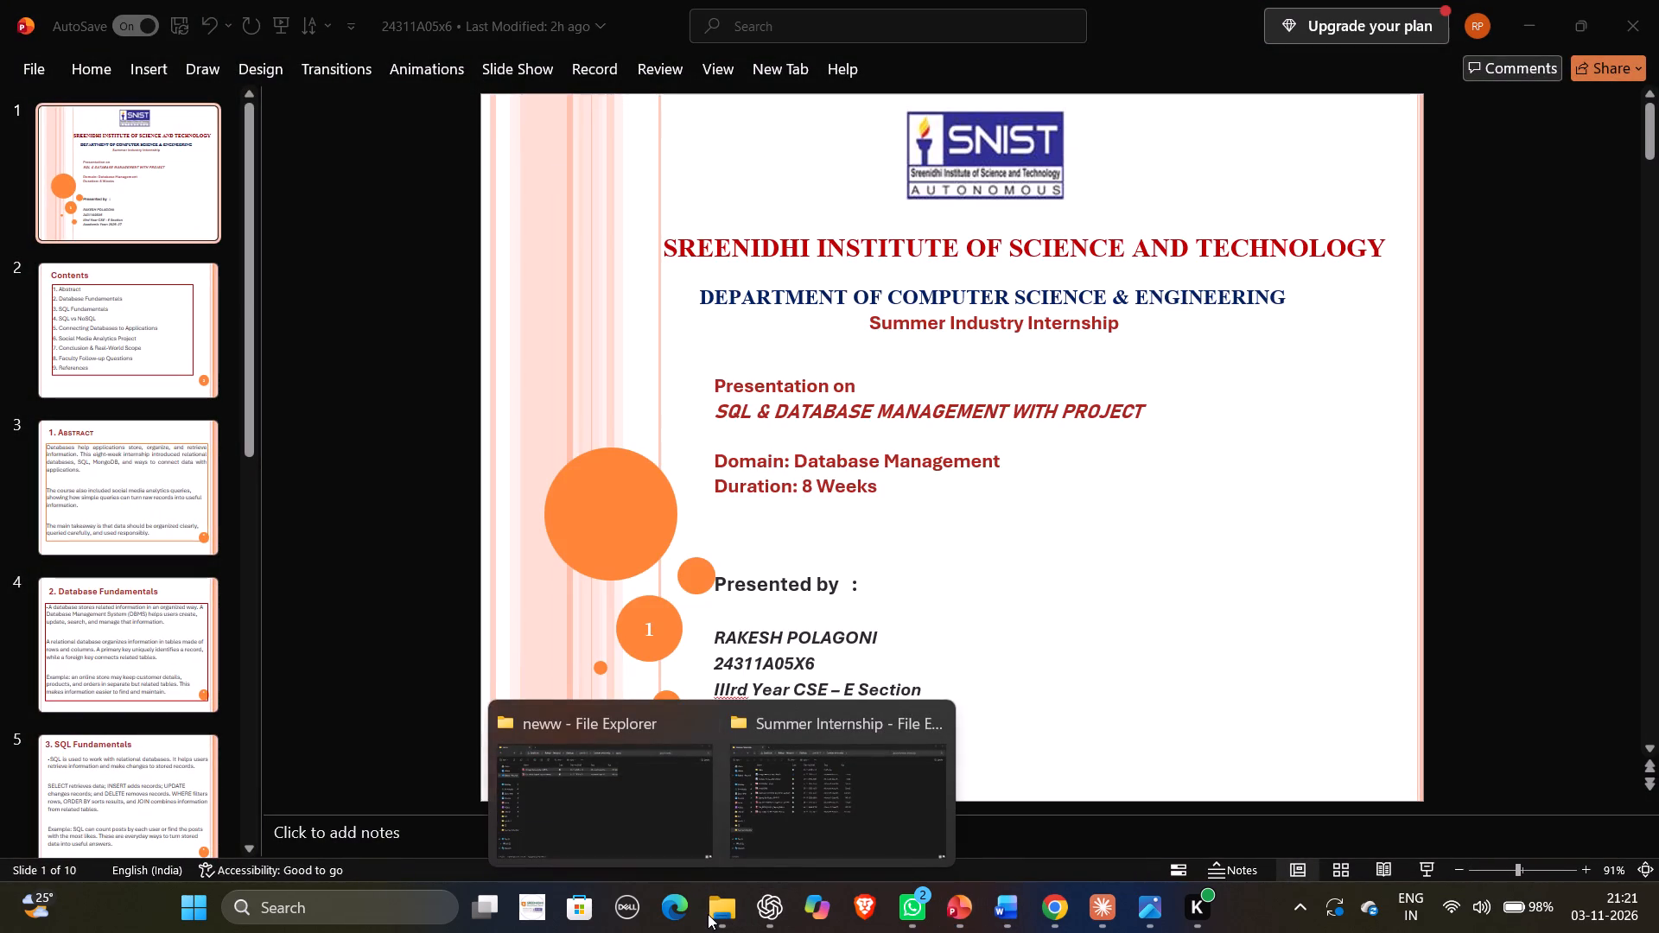
pyautogui.click(766, 790)
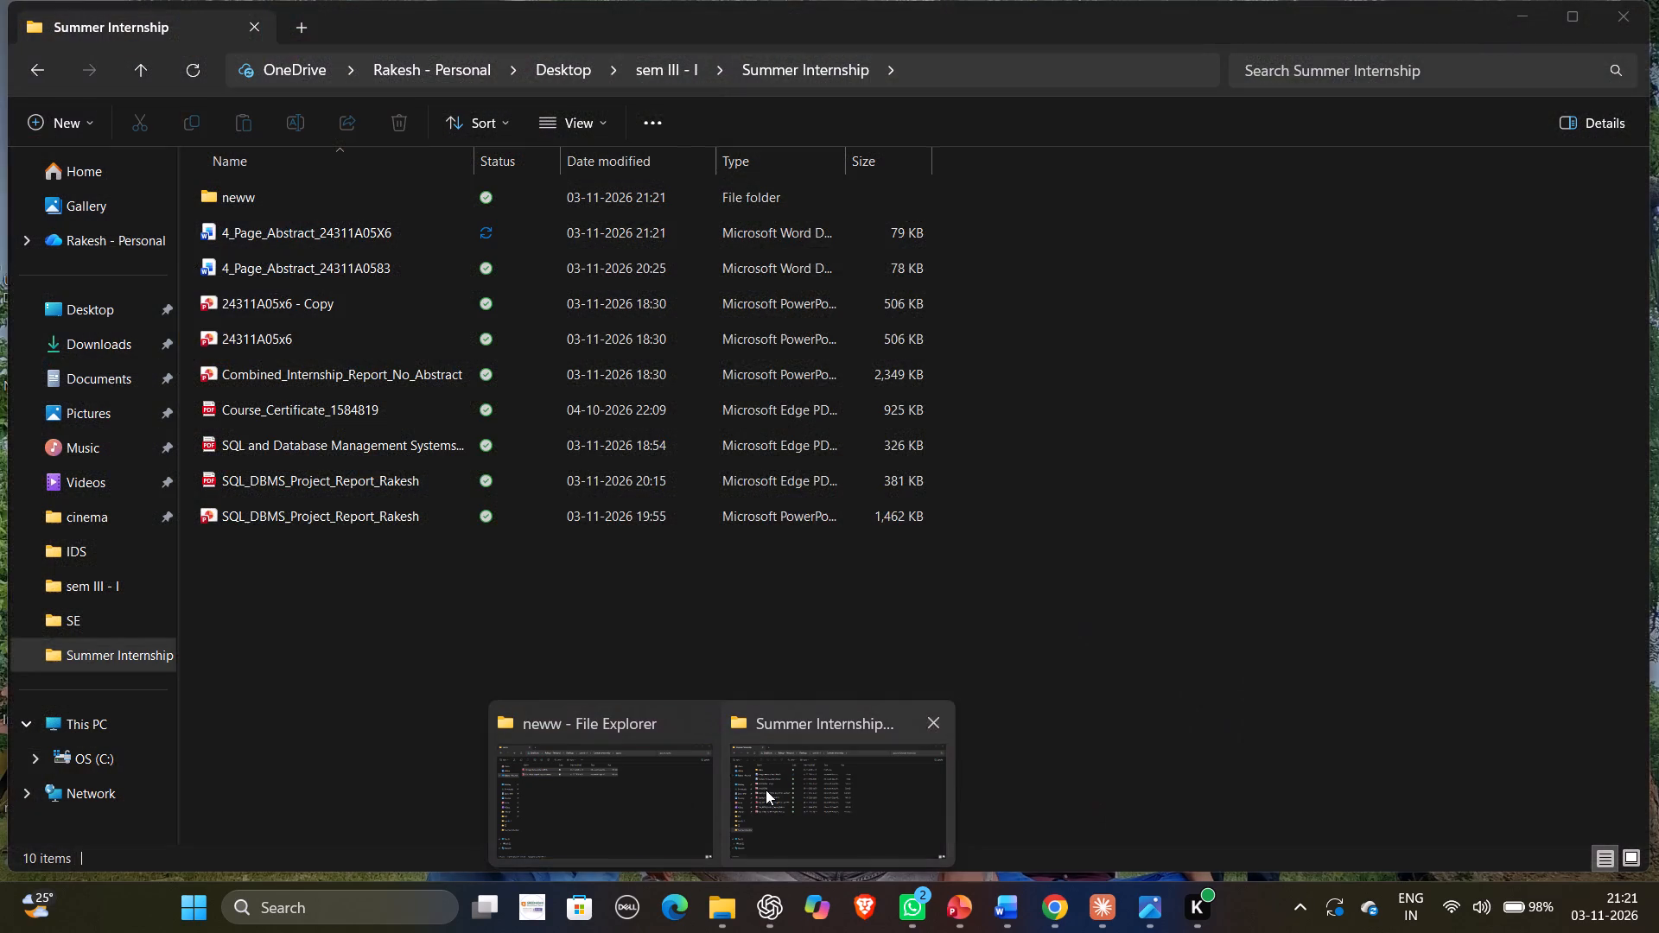
pyautogui.doubleClick(543, 189)
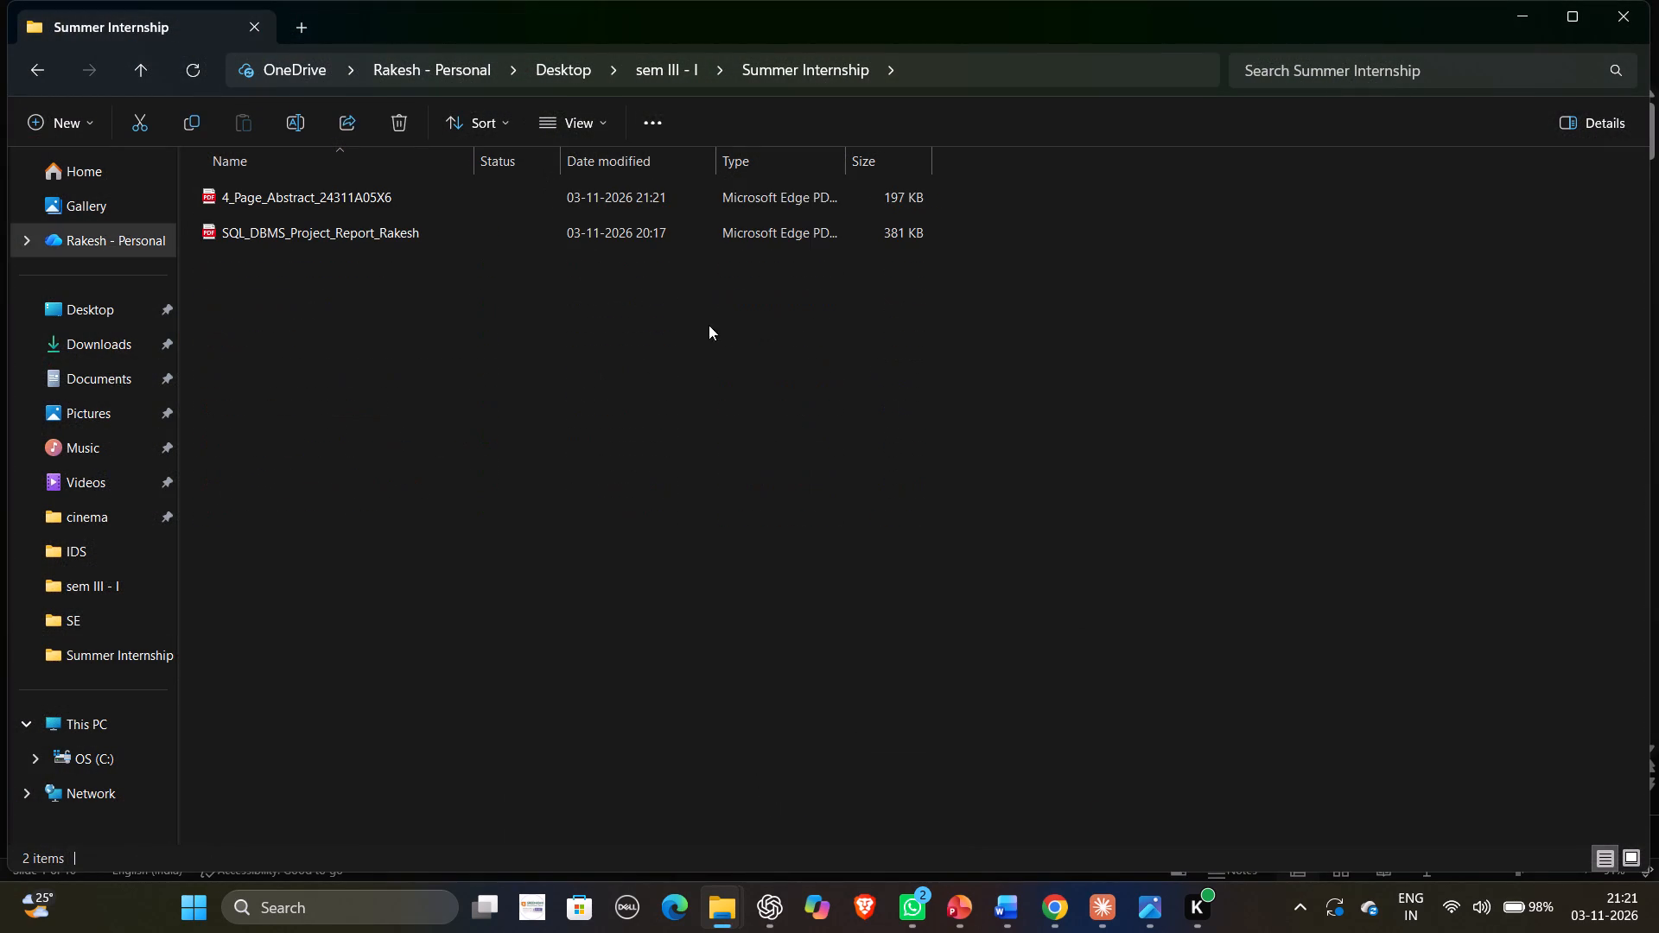
pyautogui.doubleClick(536, 197)
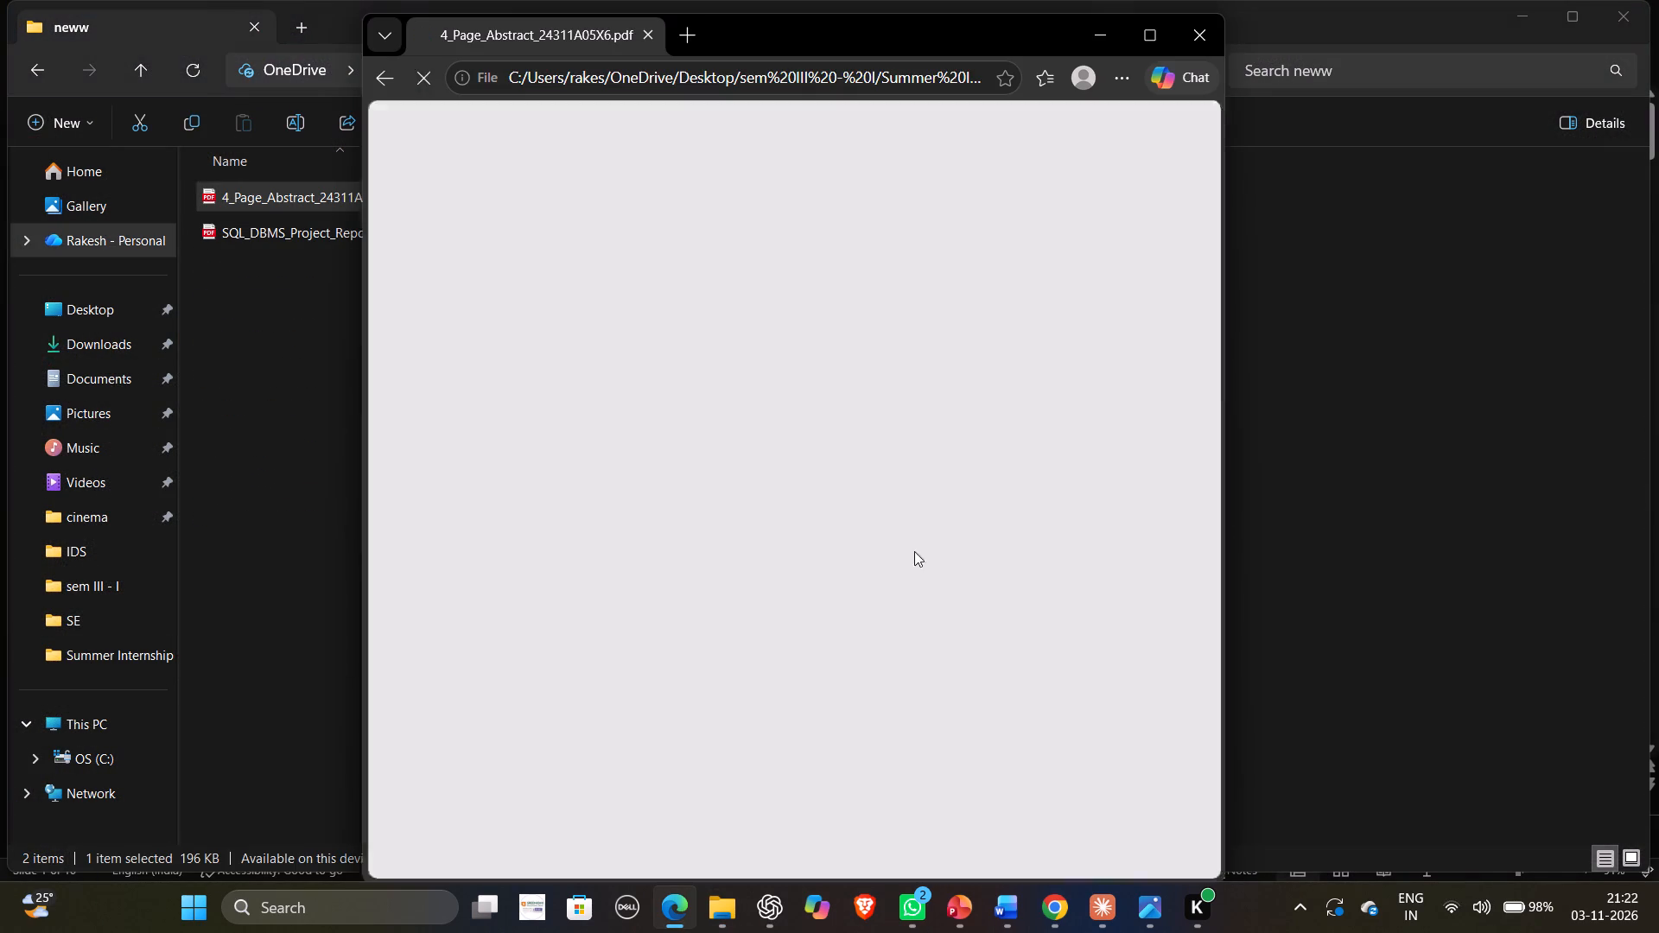
pyautogui.scroll(-18, 914, 551)
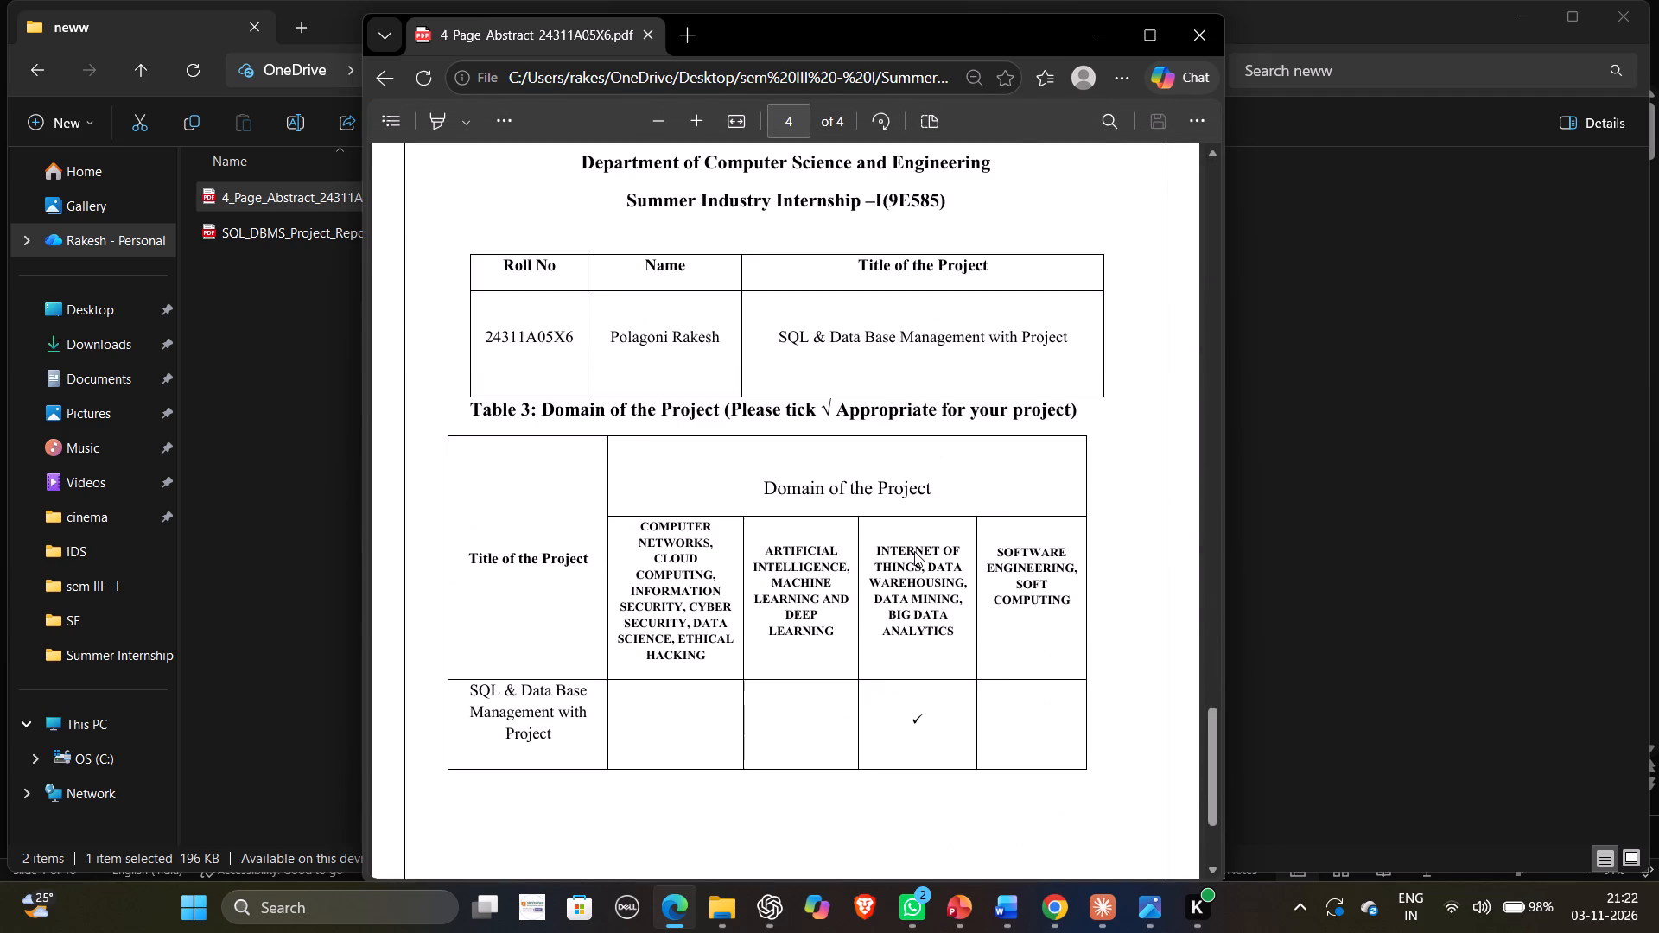
pyautogui.scroll(9, 914, 551)
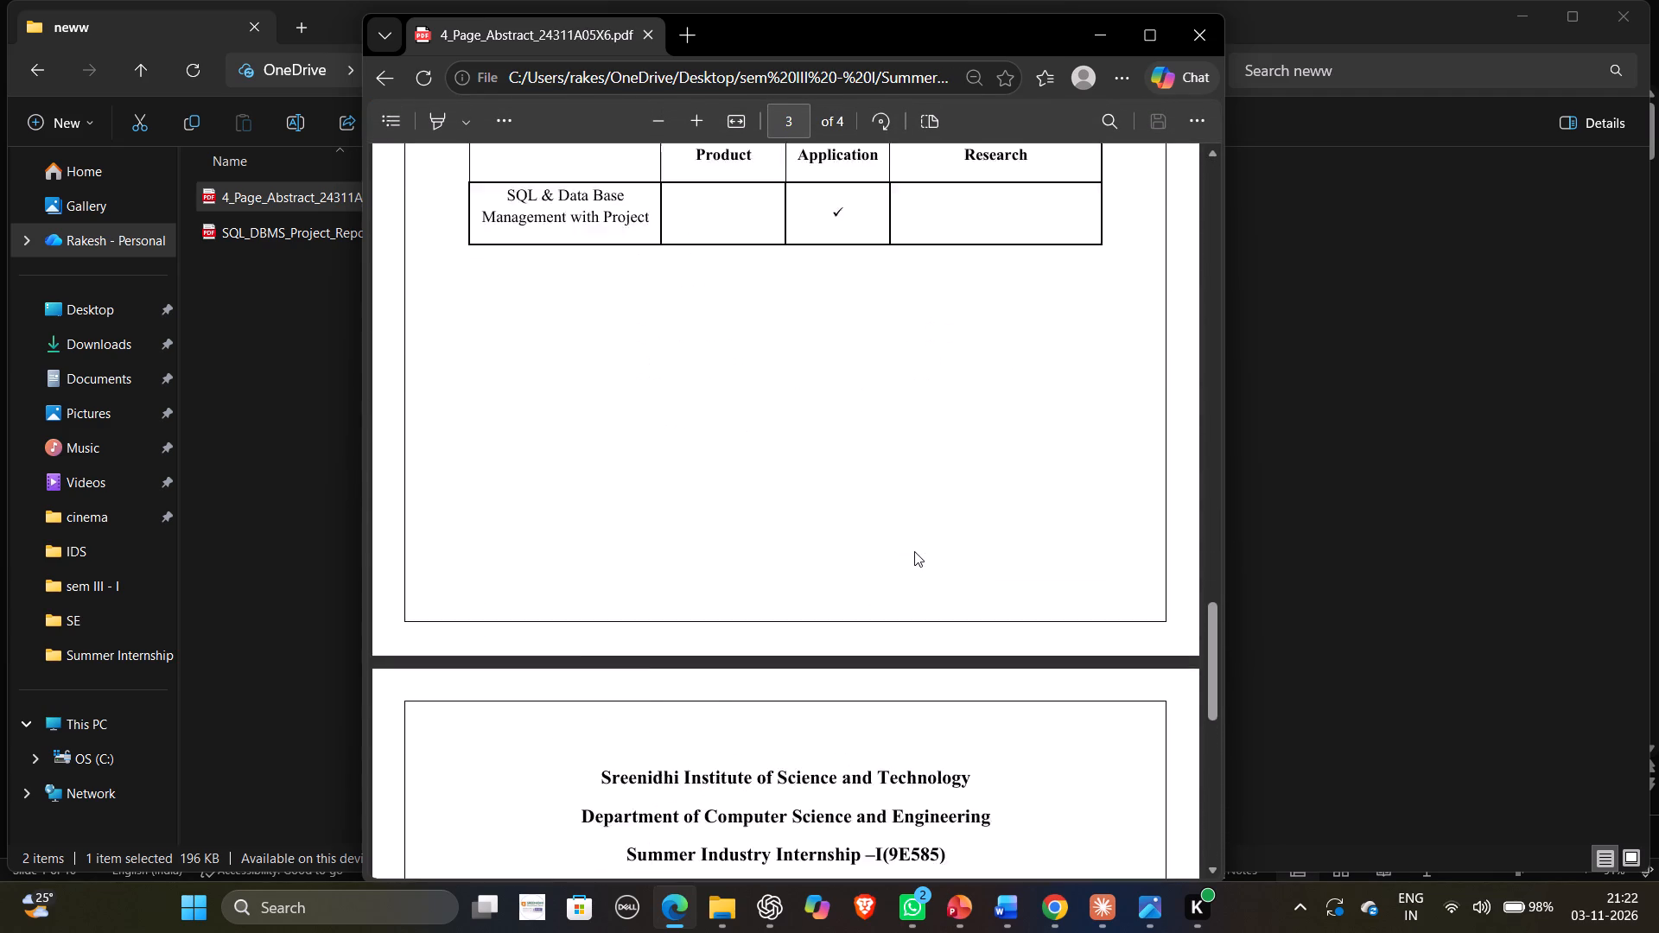
pyautogui.scroll(11, 914, 551)
pyautogui.scroll(-5, 914, 551)
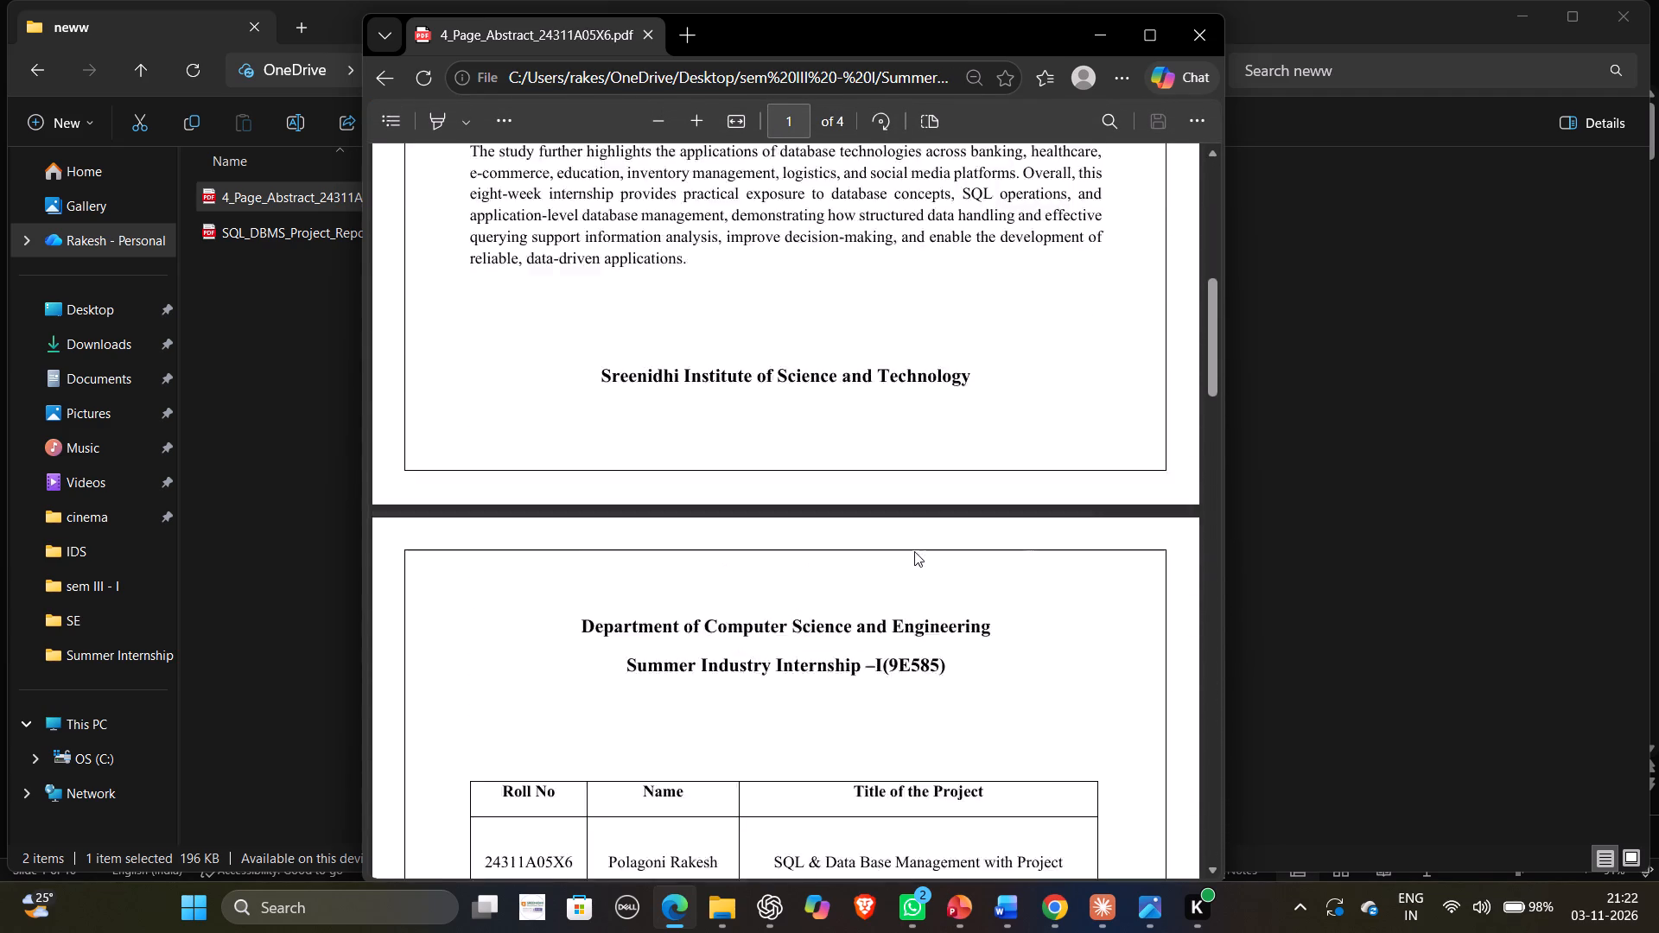
pyautogui.scroll(-1, 914, 551)
pyautogui.scroll(8, 914, 551)
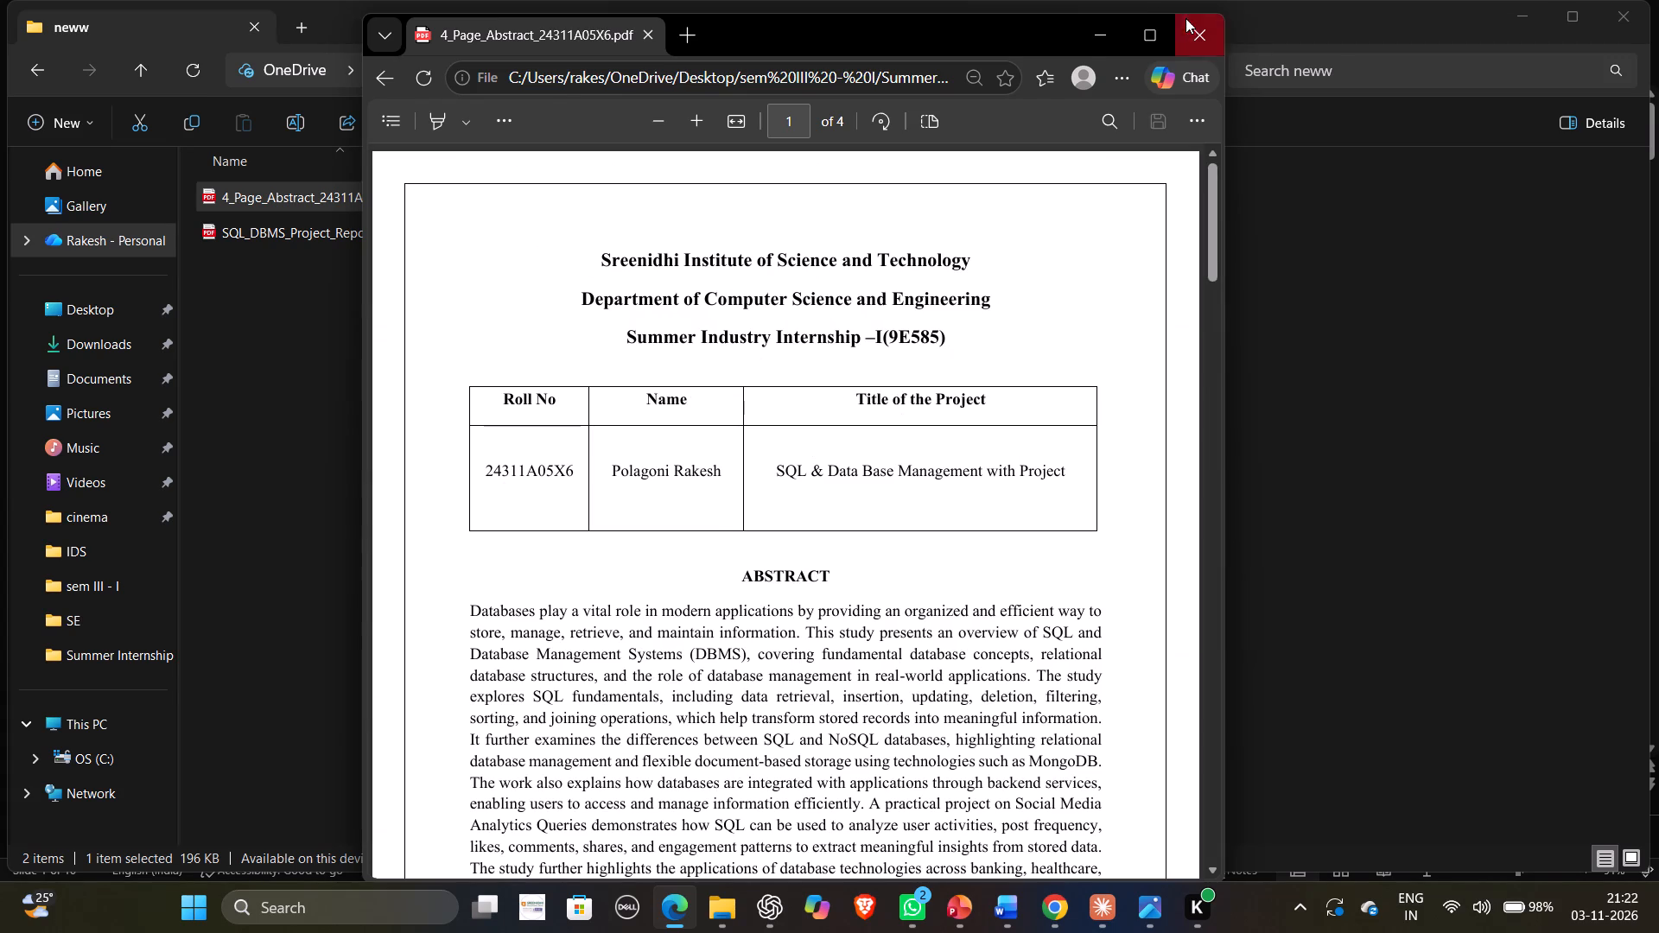
pyautogui.click(1190, 24)
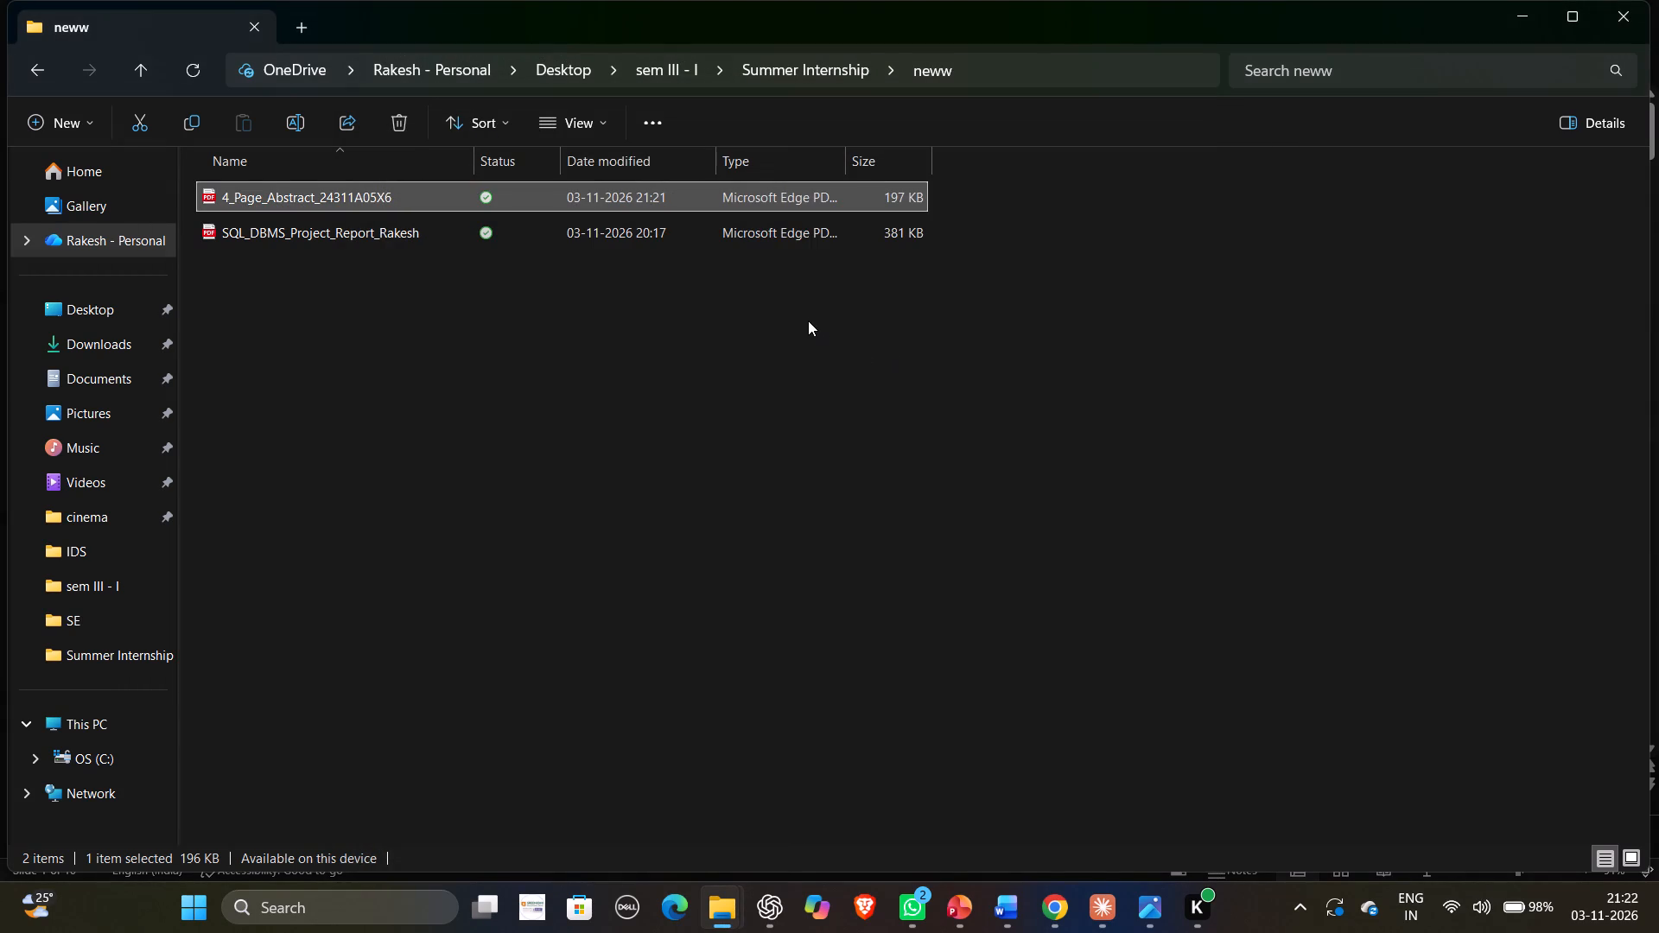
# Switch to iLovePDF in Chrome and load the abstract and SQL_DBMS project report PDFs from the neww folder for a new merge.
pyautogui.moveTo(808, 321); pyautogui.dragTo(587, 190)
pyautogui.hotkey('ctrl', 'c')
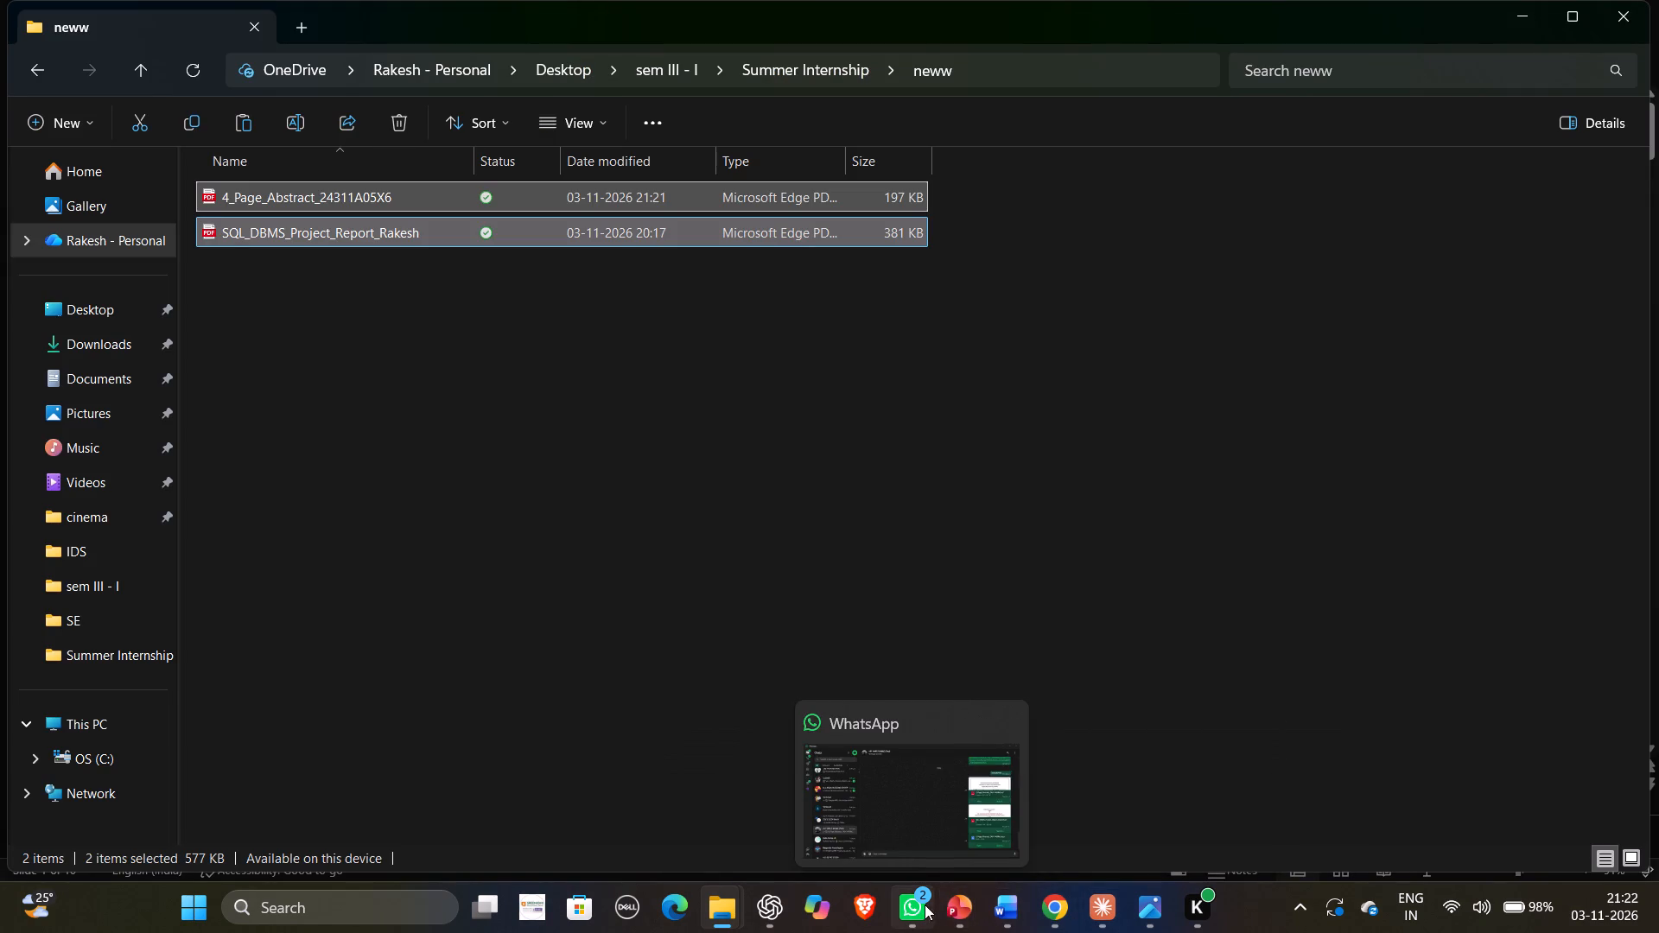
pyautogui.click(1192, 796)
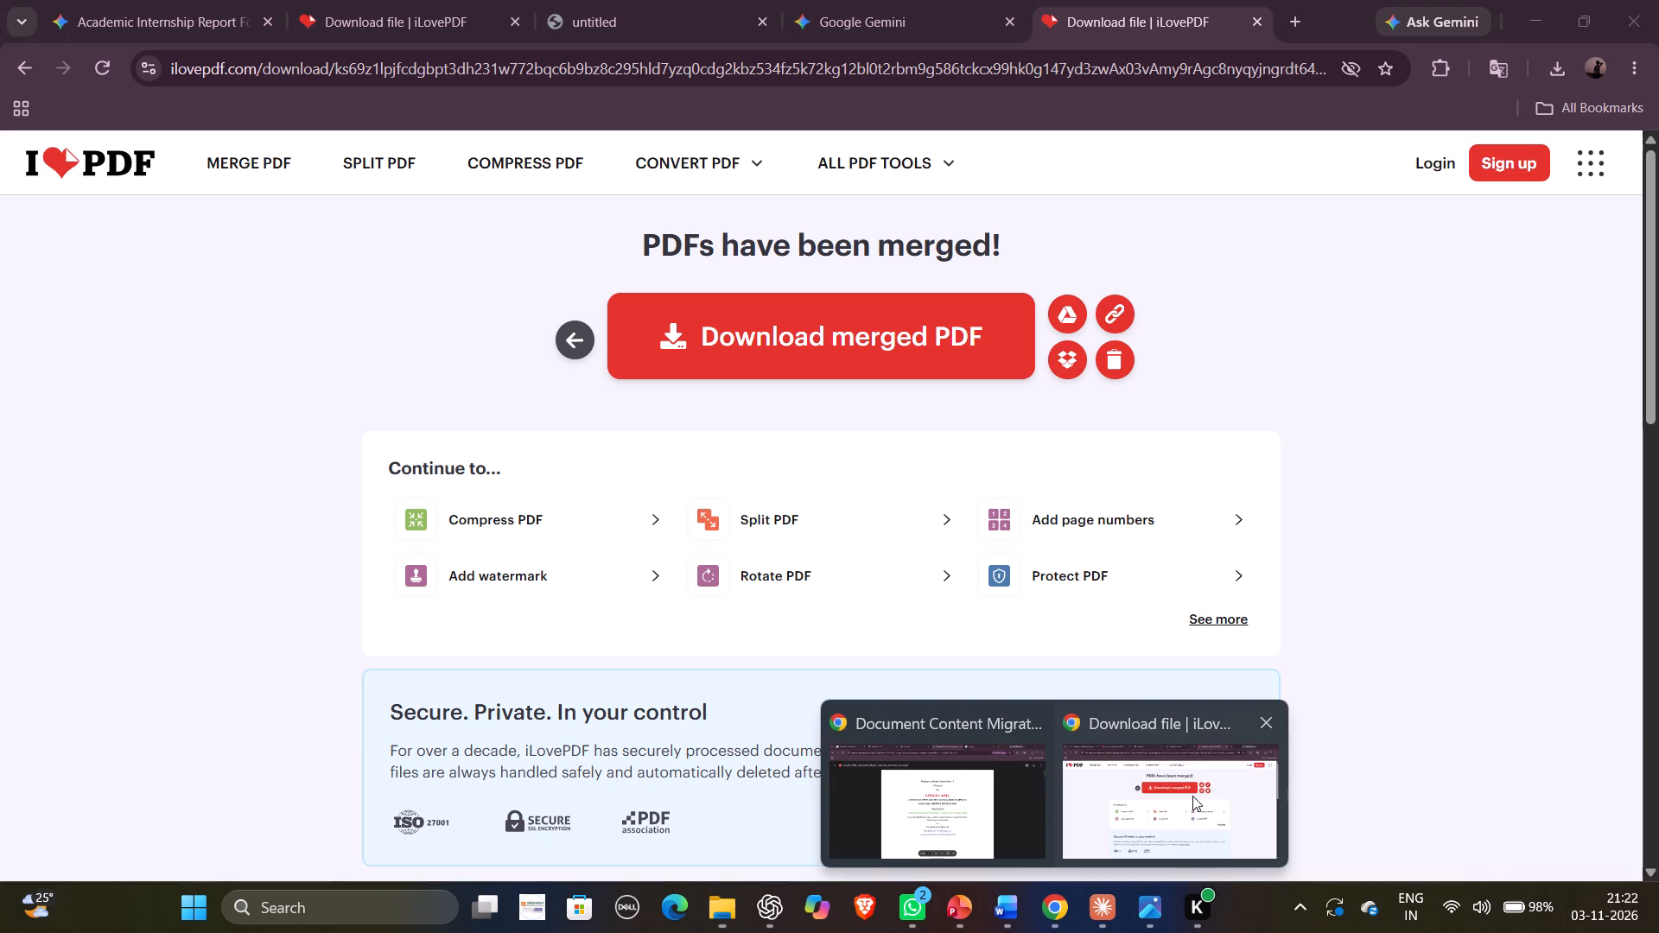
pyautogui.click(798, 325)
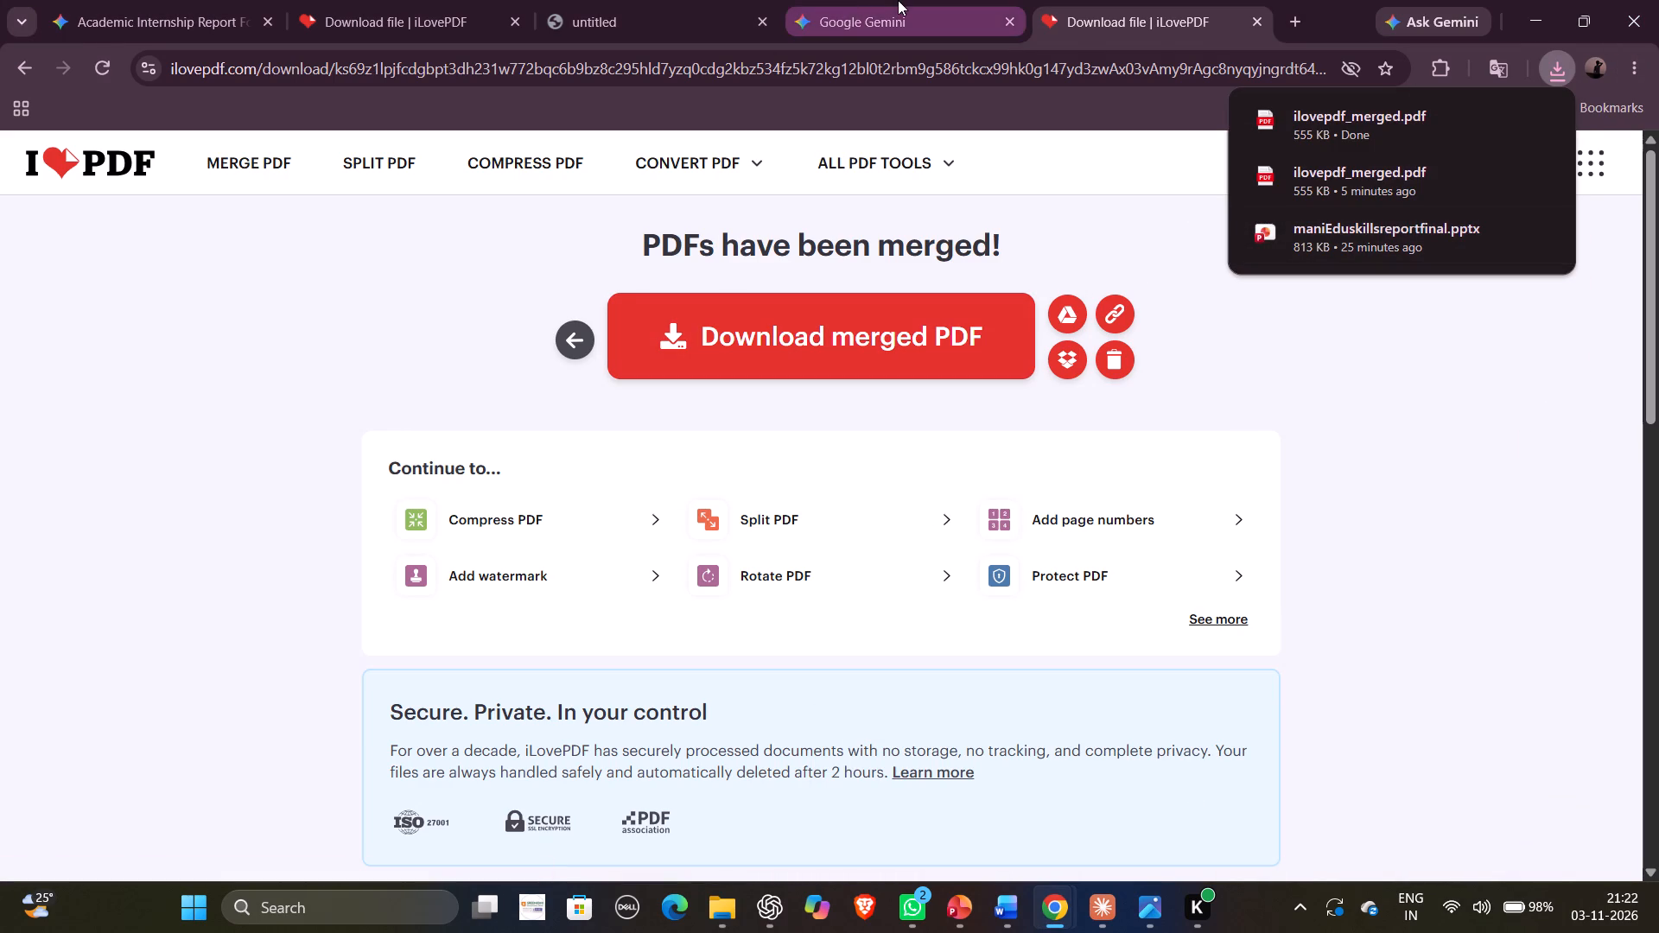
pyautogui.click(24, 60)
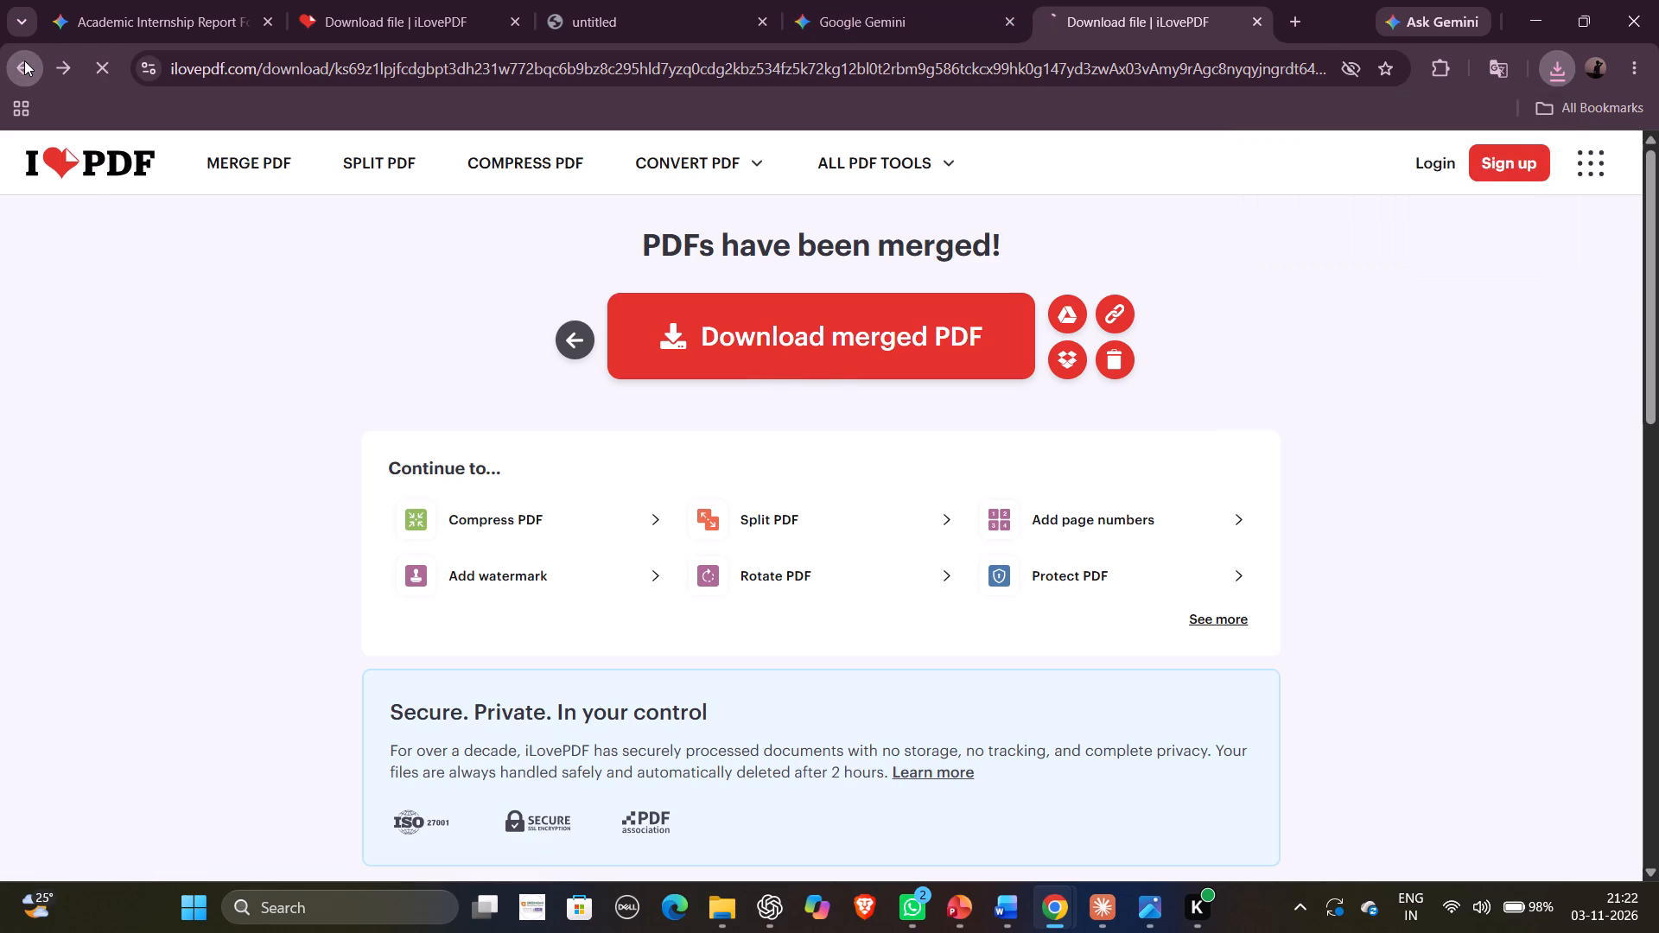
pyautogui.click(834, 379)
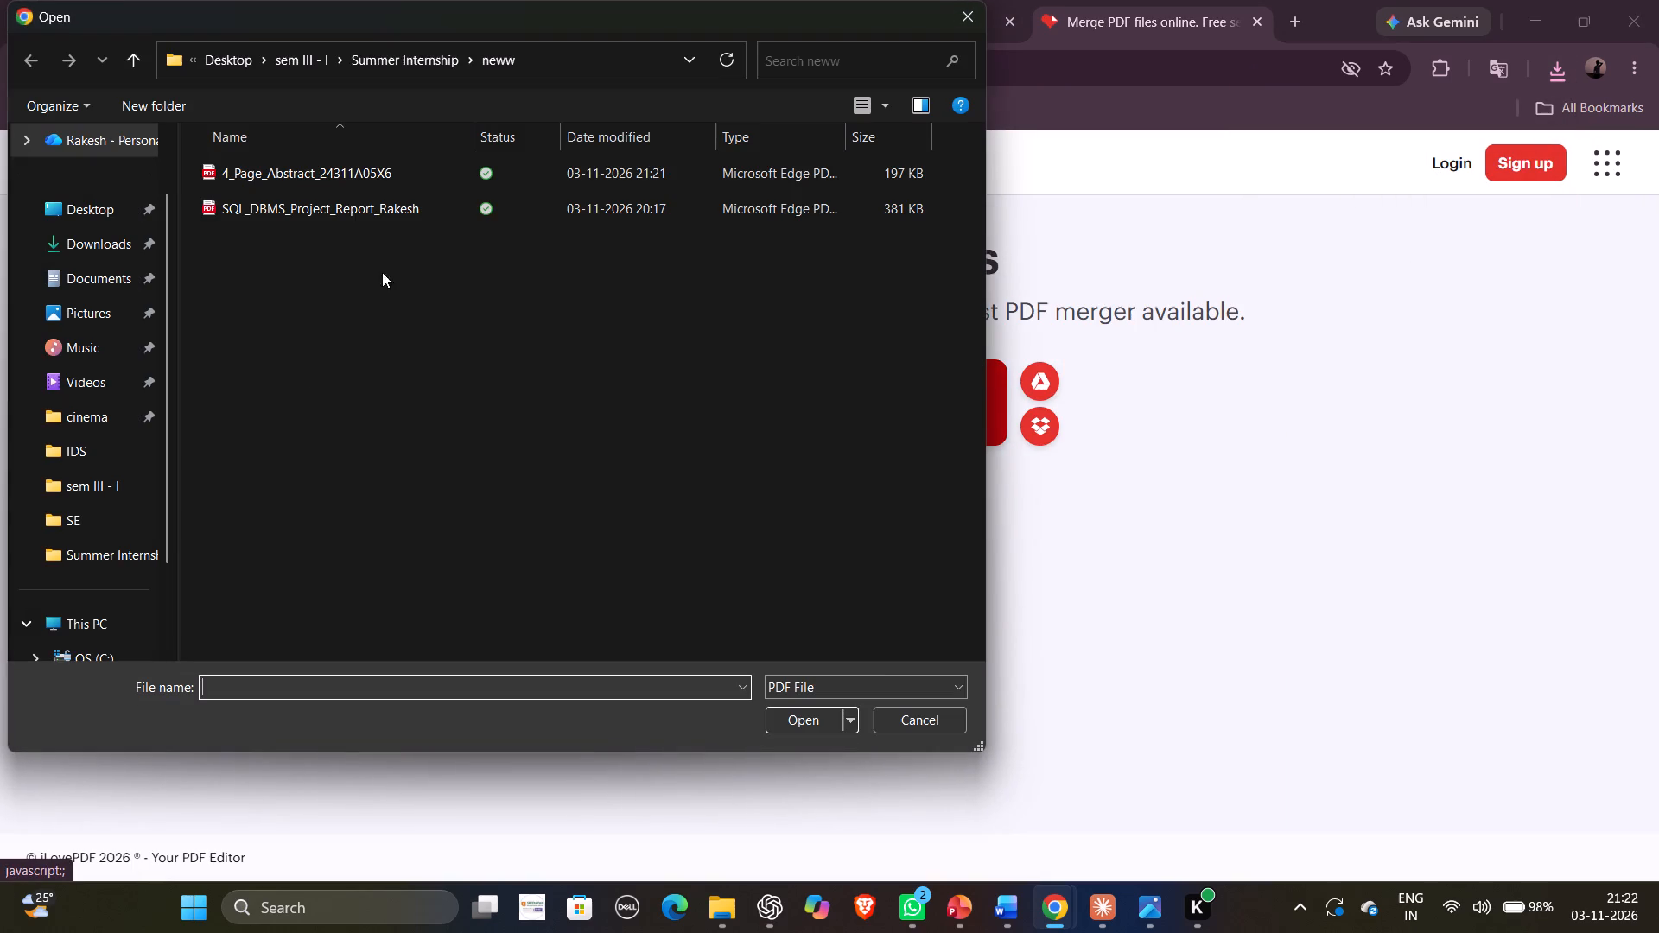
pyautogui.moveTo(466, 249); pyautogui.dragTo(410, 171)
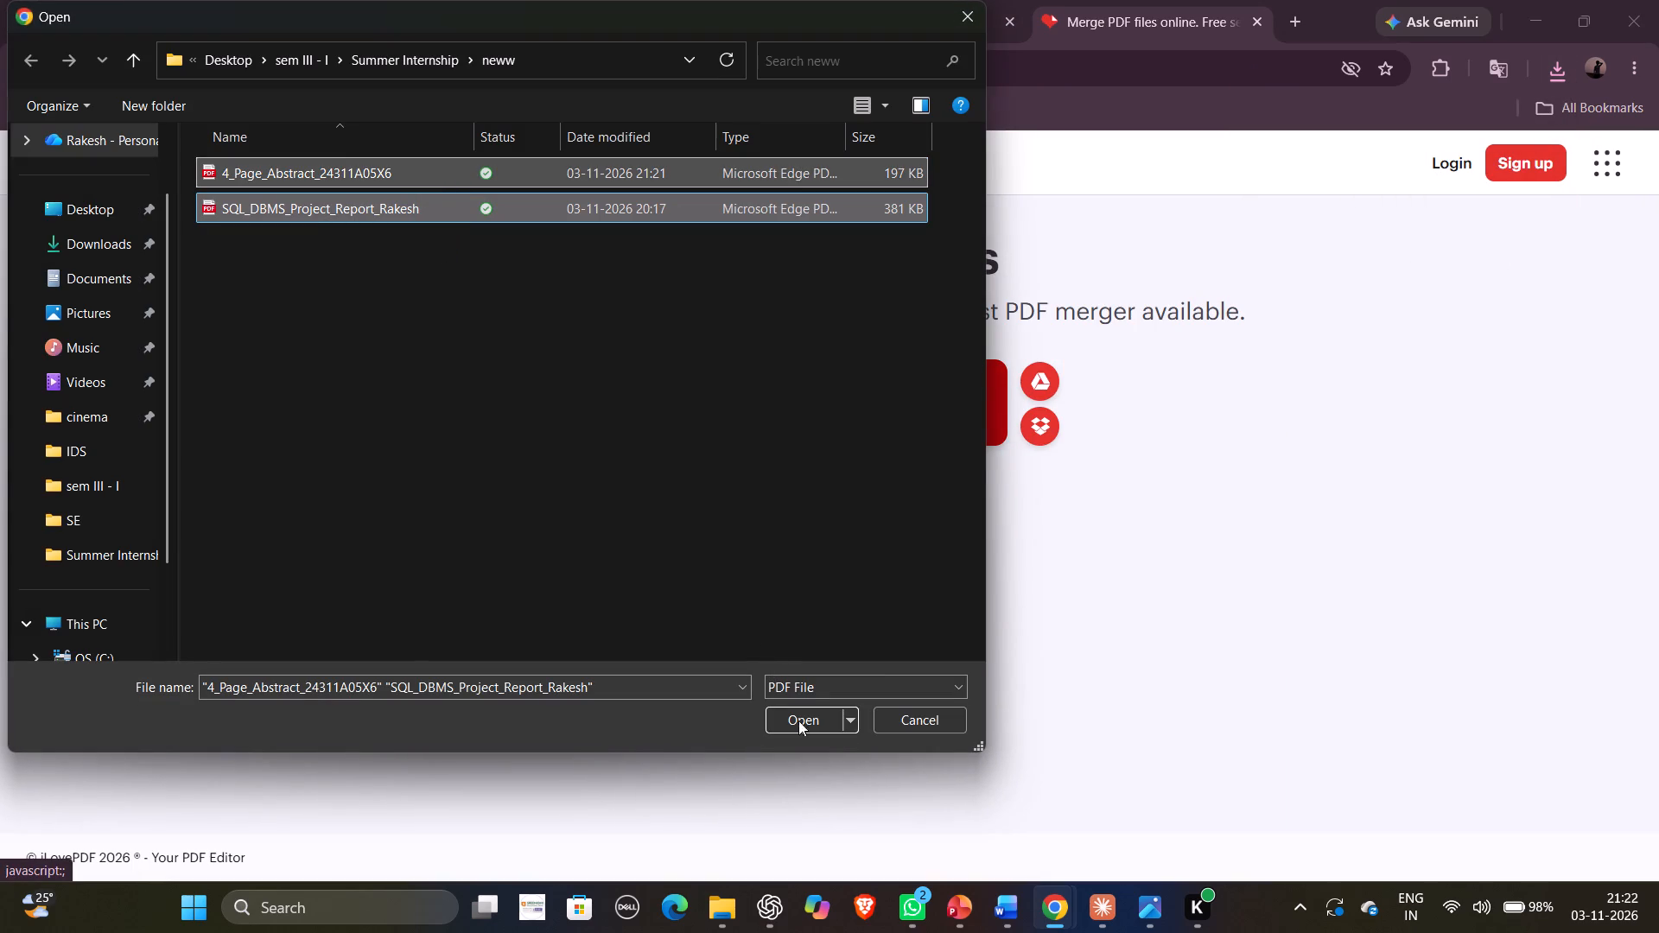
pyautogui.click(810, 722)
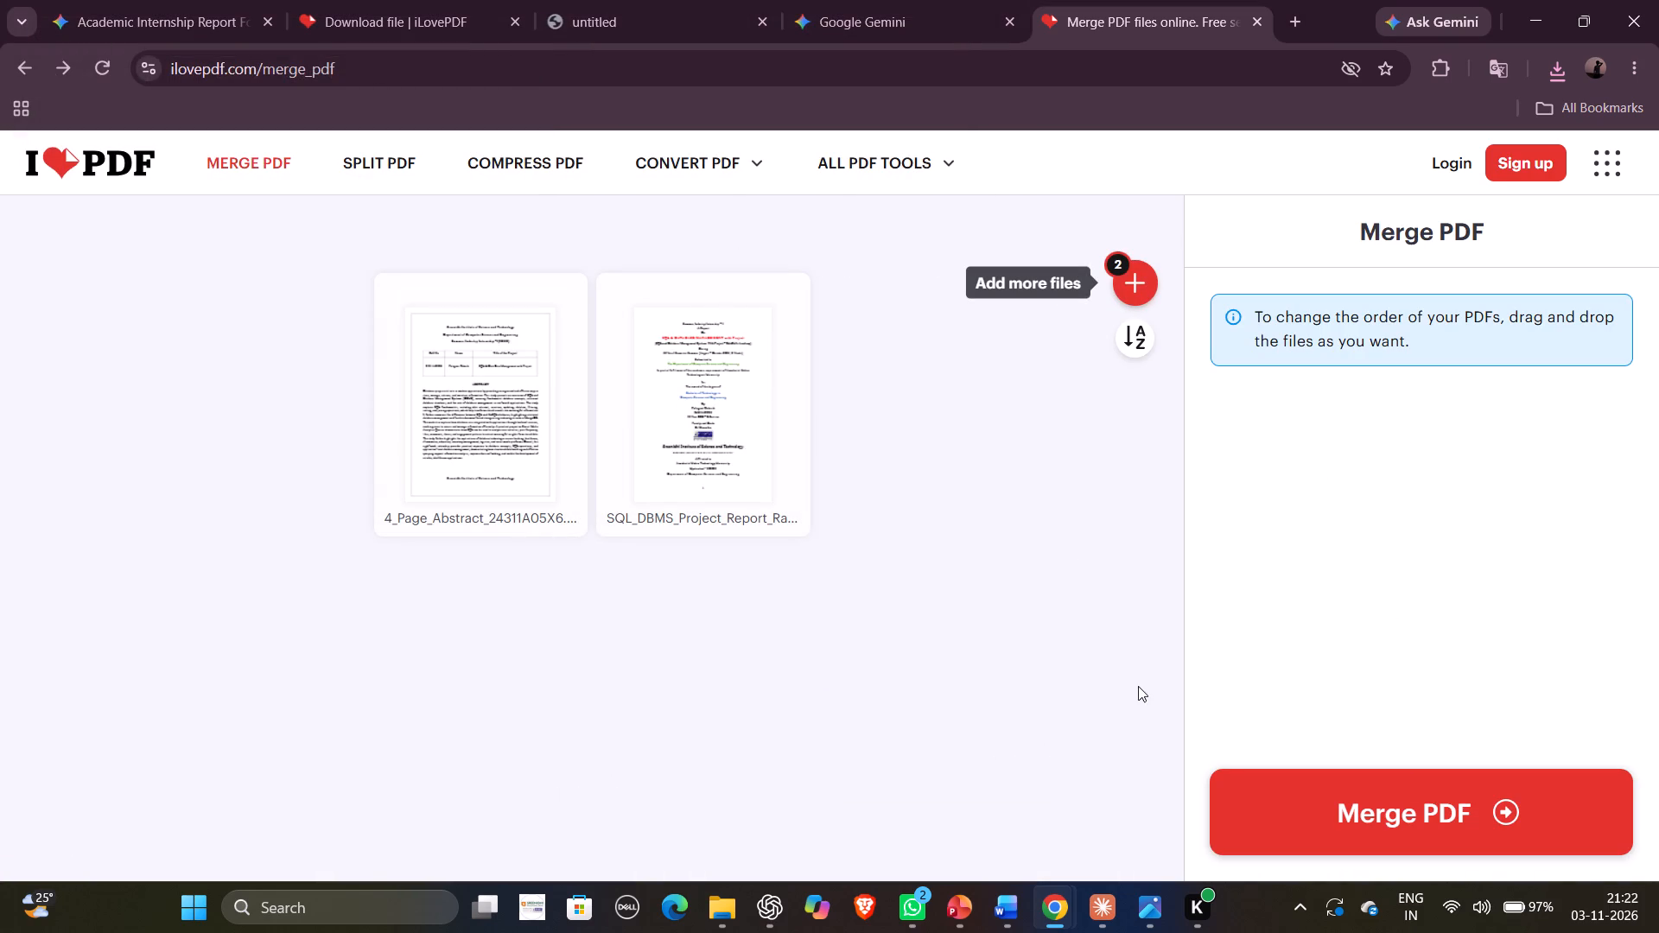
# Merge the two PDFs with the project report placed before the abstract, and download the merged file.
pyautogui.moveTo(754, 451); pyautogui.dragTo(570, 458)
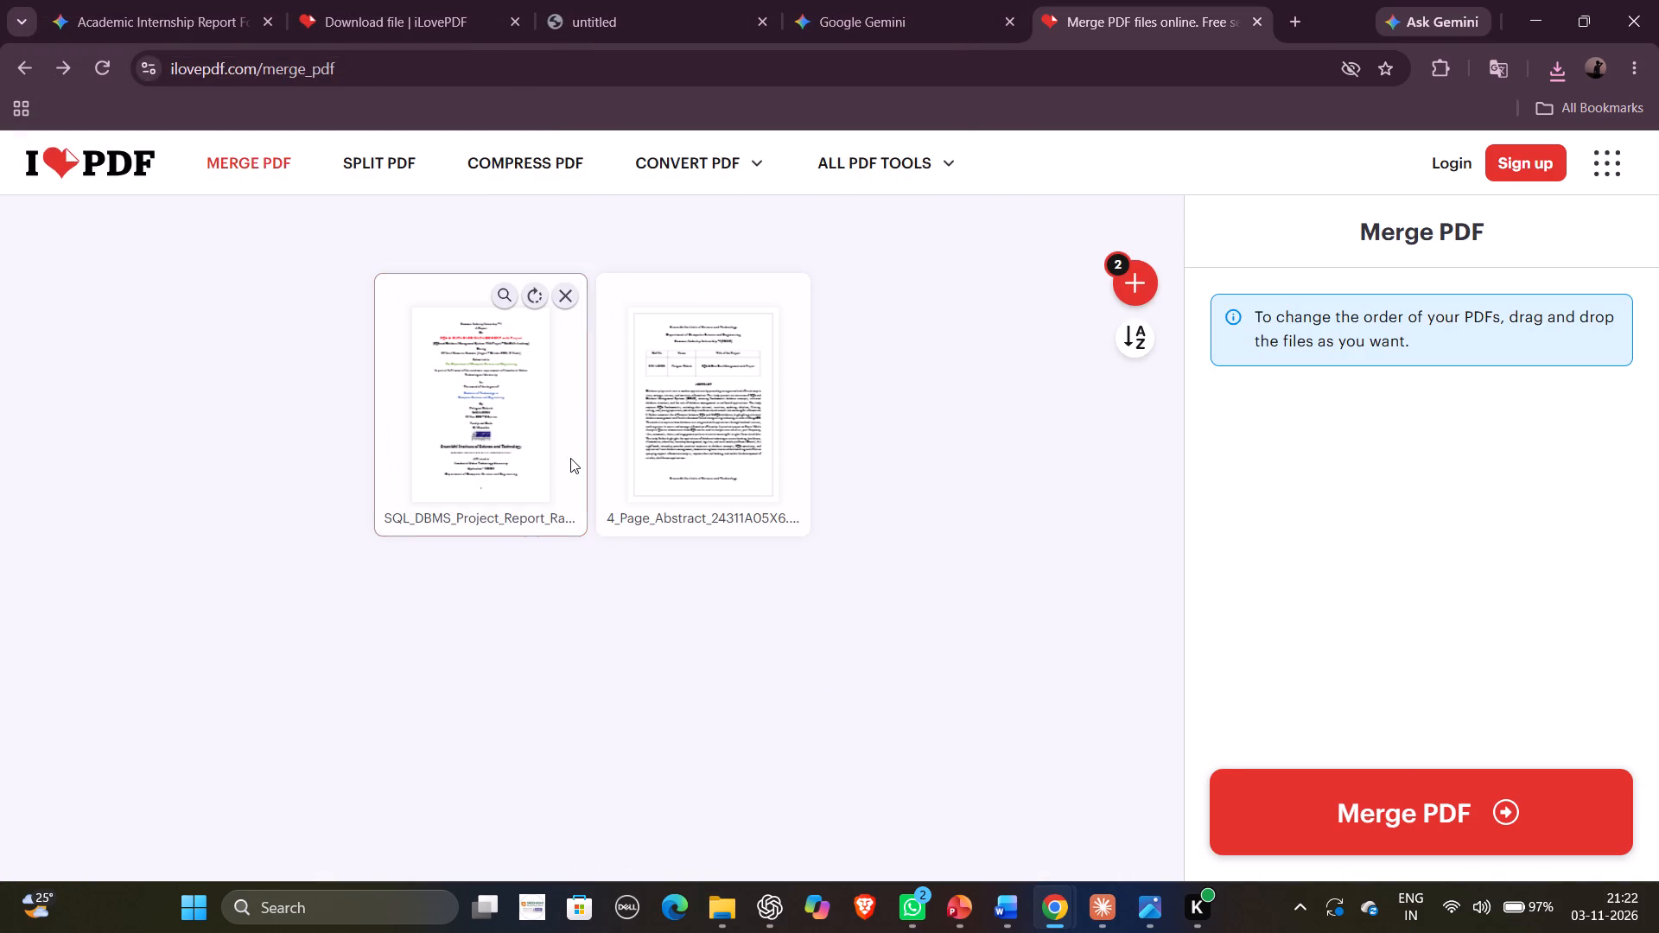
pyautogui.click(1471, 807)
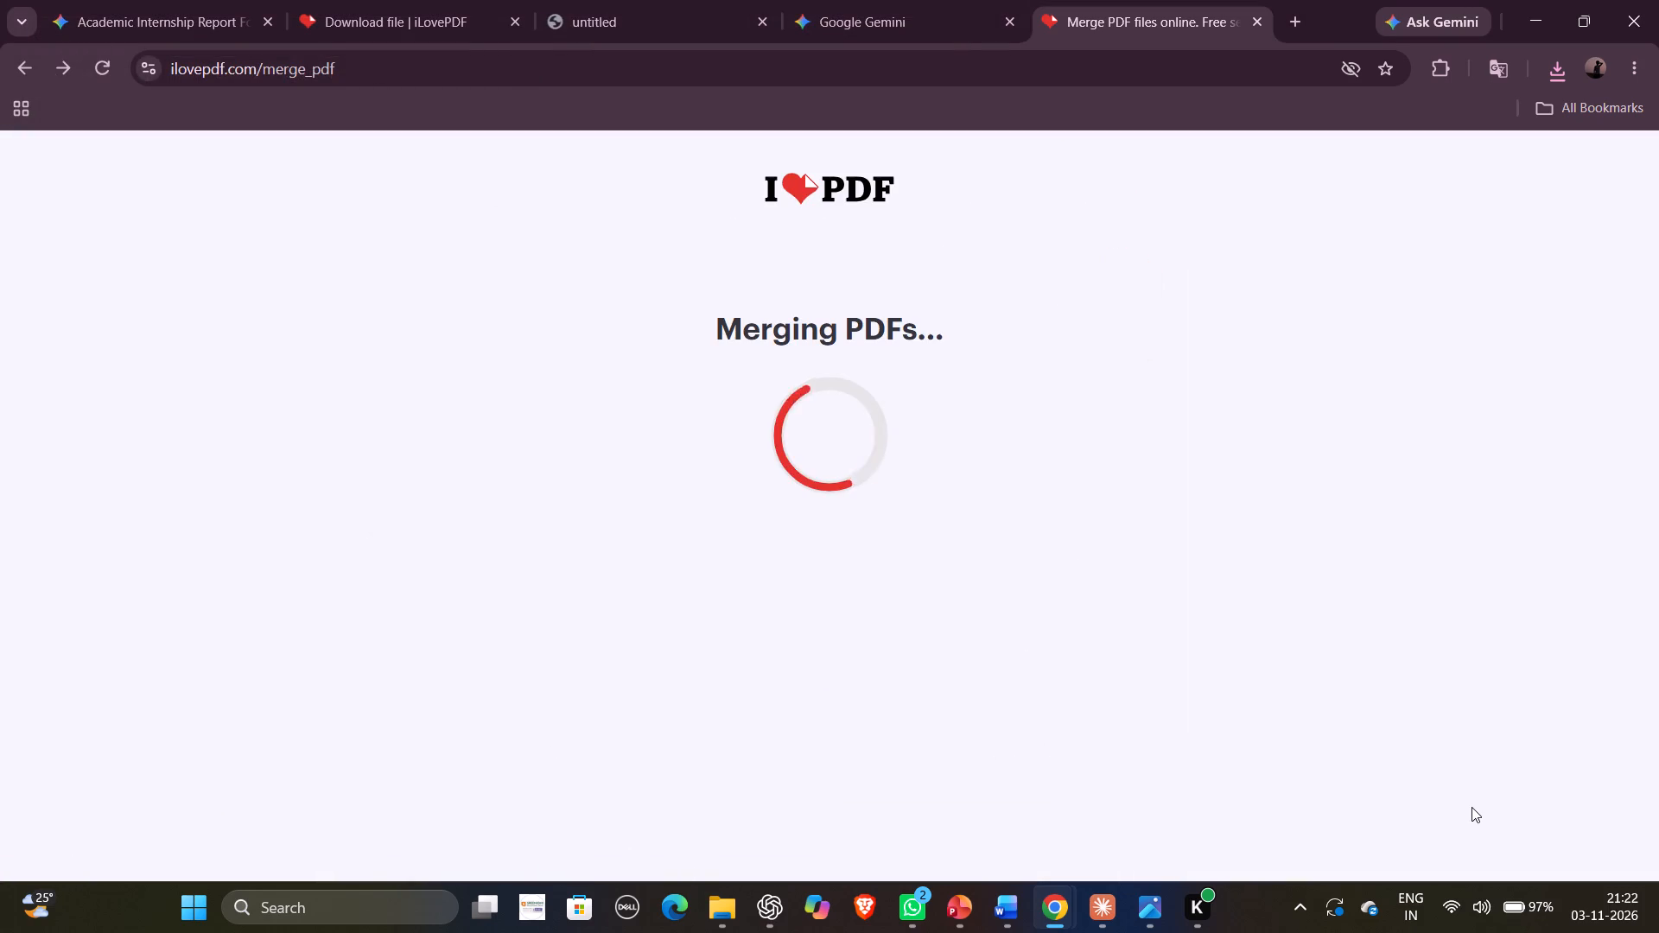
pyautogui.click(867, 382)
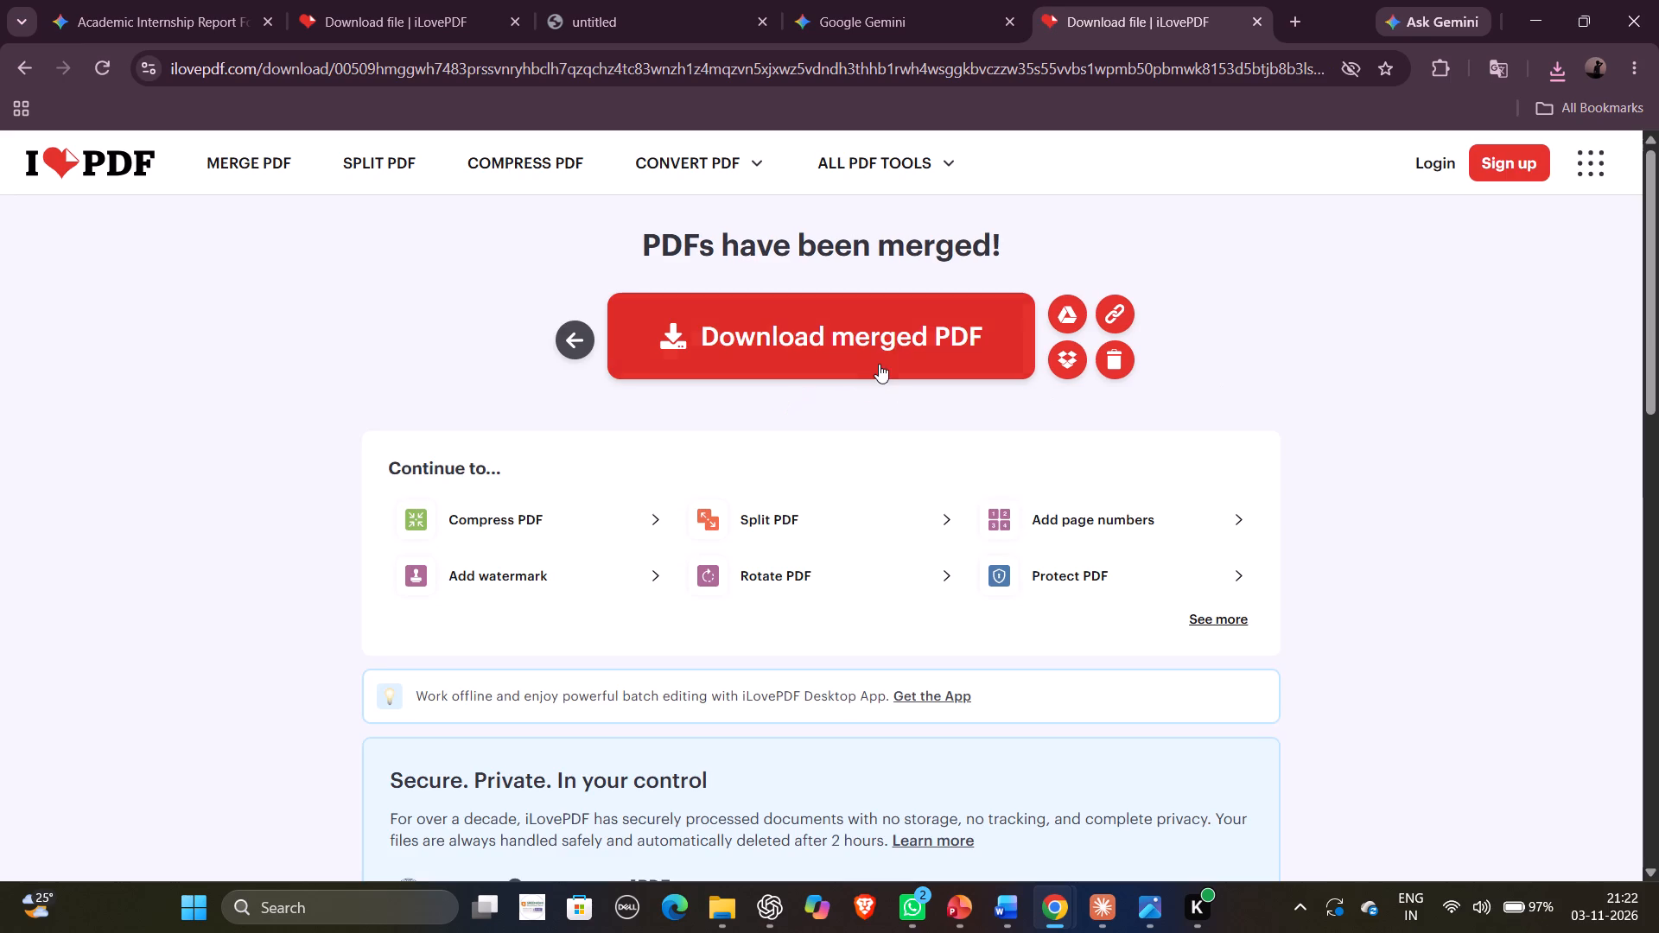
pyautogui.click(879, 364)
# Rename the newly downloaded merged PDF in Downloads to the student's roll number, accepting the suggested (2) suffix.
pyautogui.click(1504, 117)
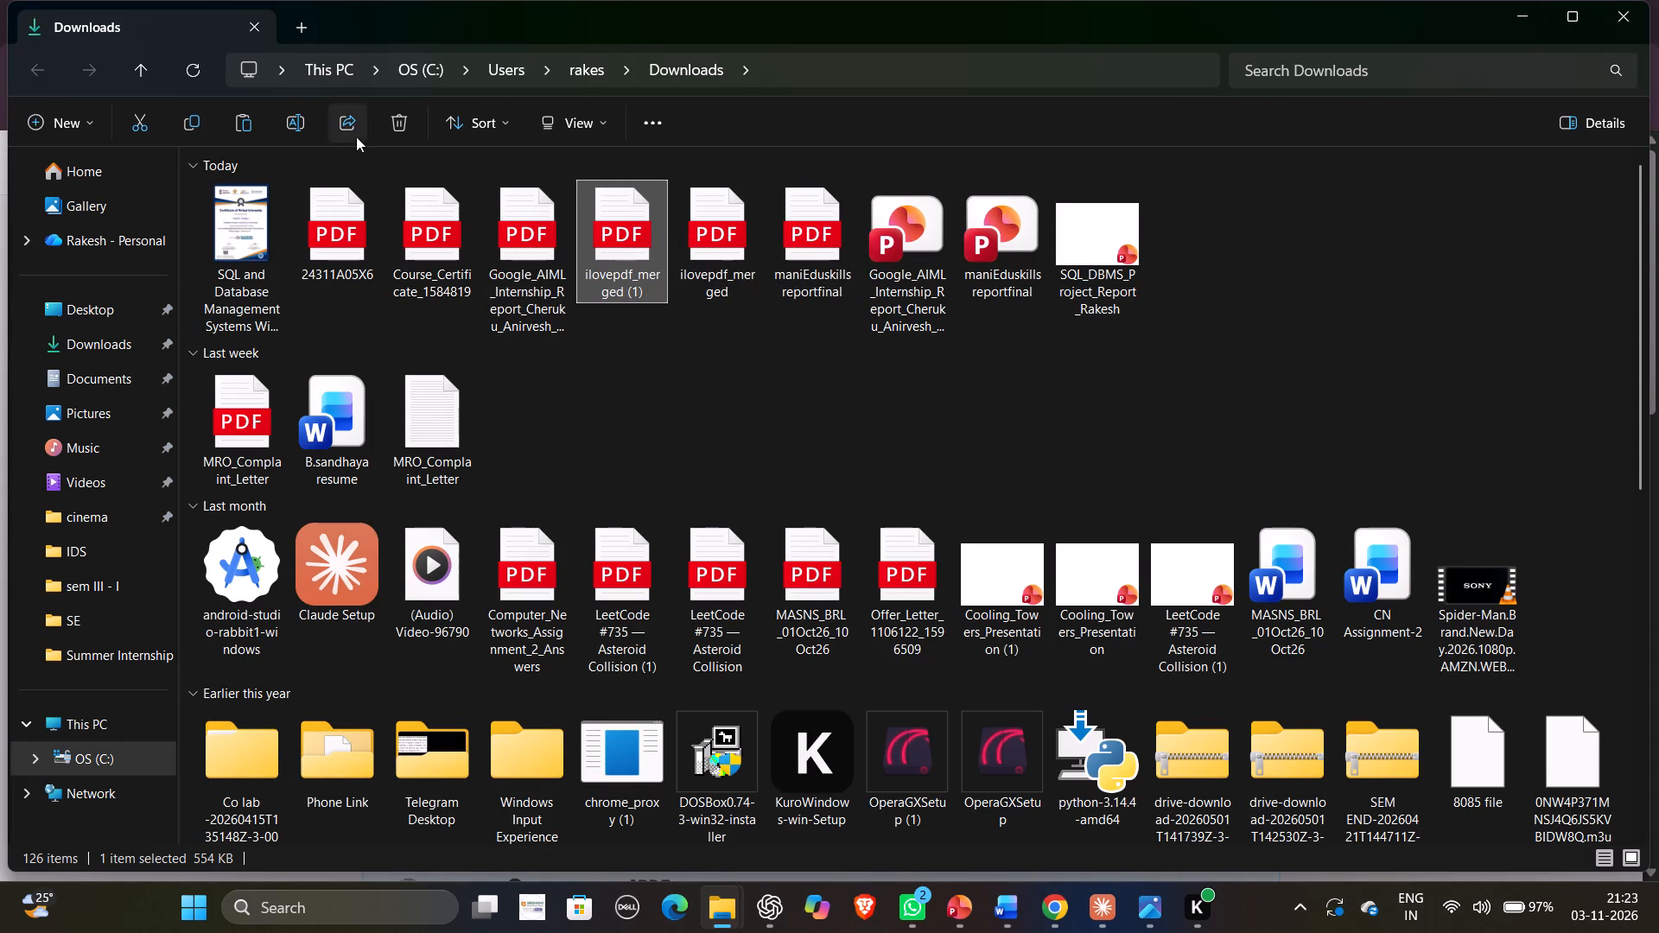
pyautogui.click(279, 129)
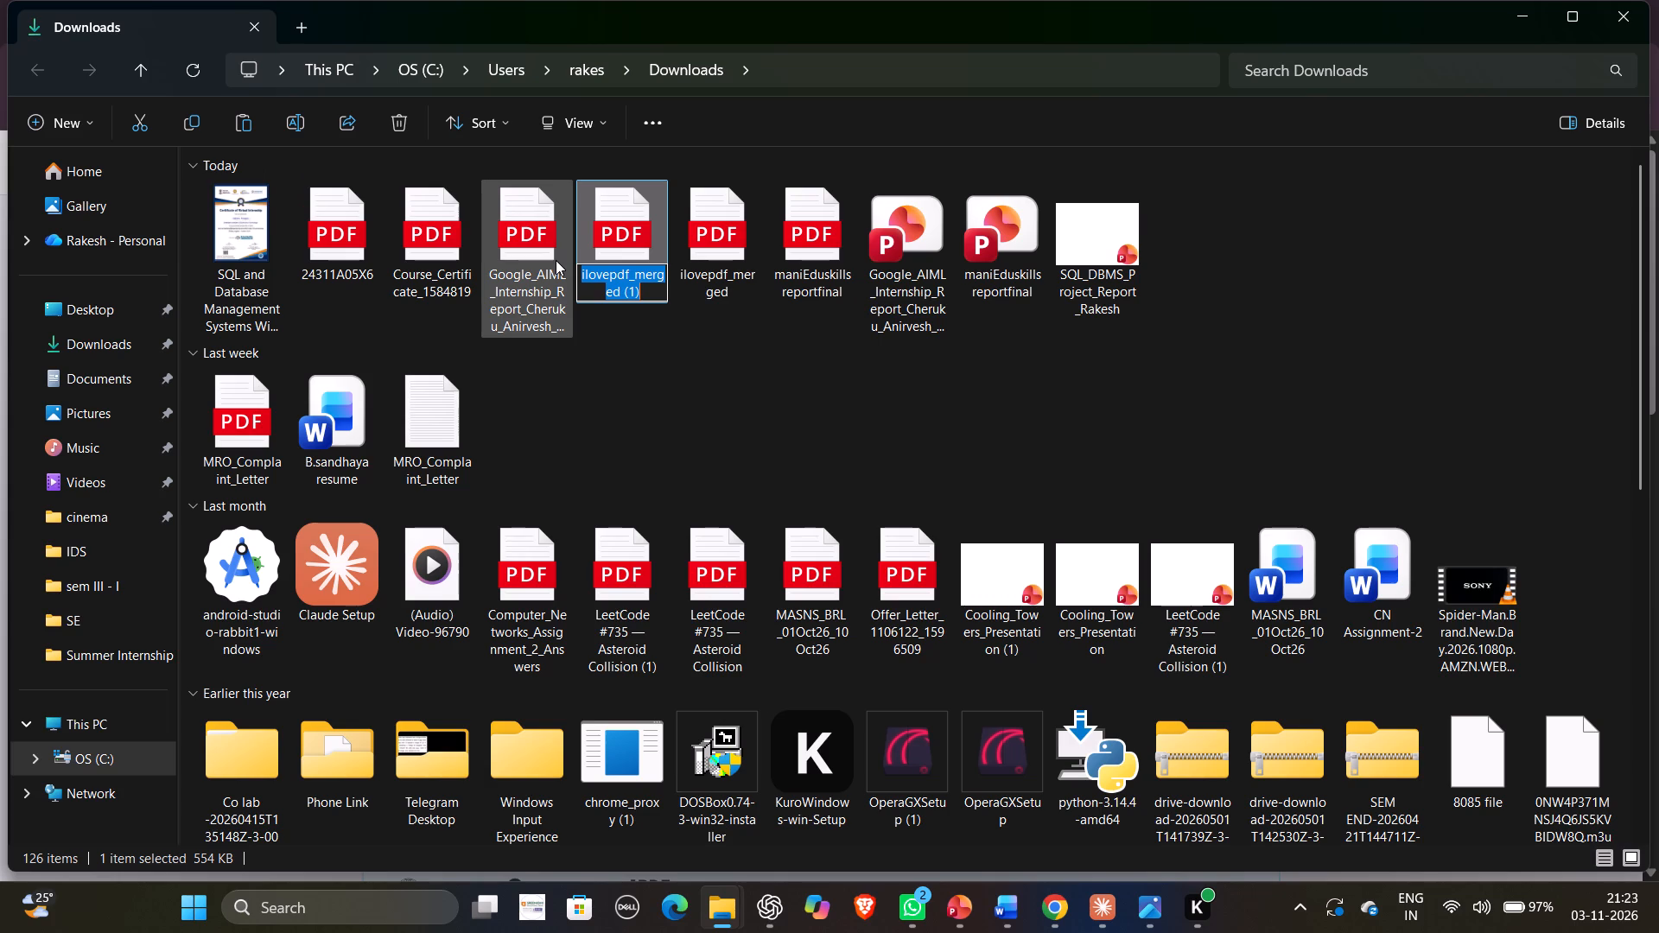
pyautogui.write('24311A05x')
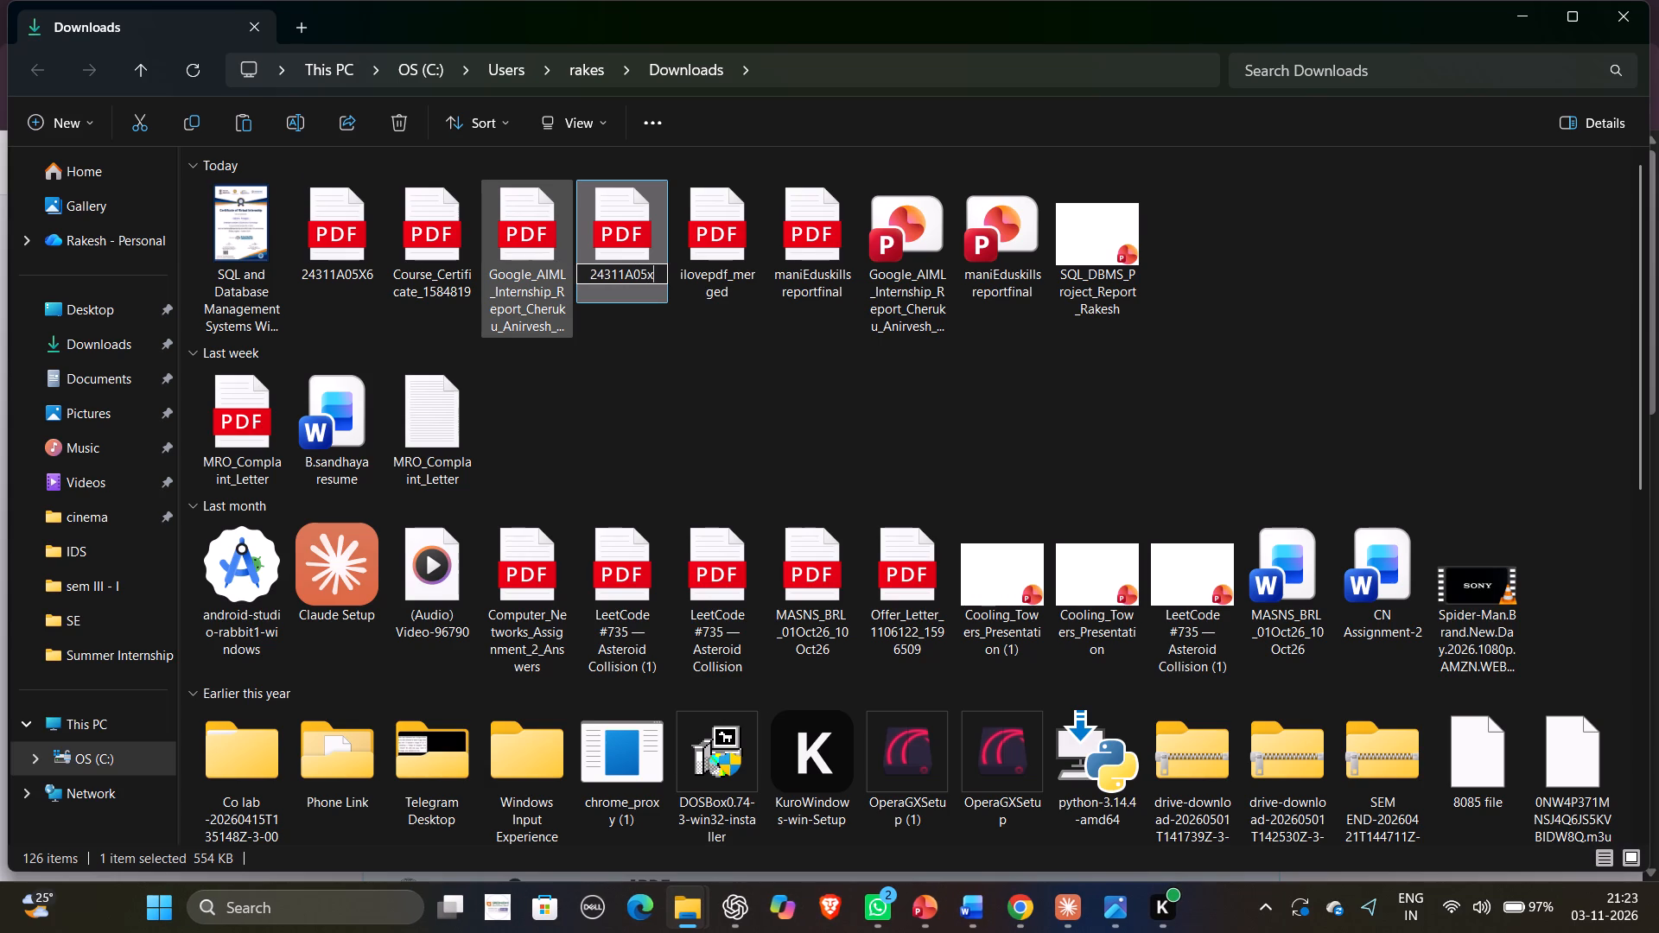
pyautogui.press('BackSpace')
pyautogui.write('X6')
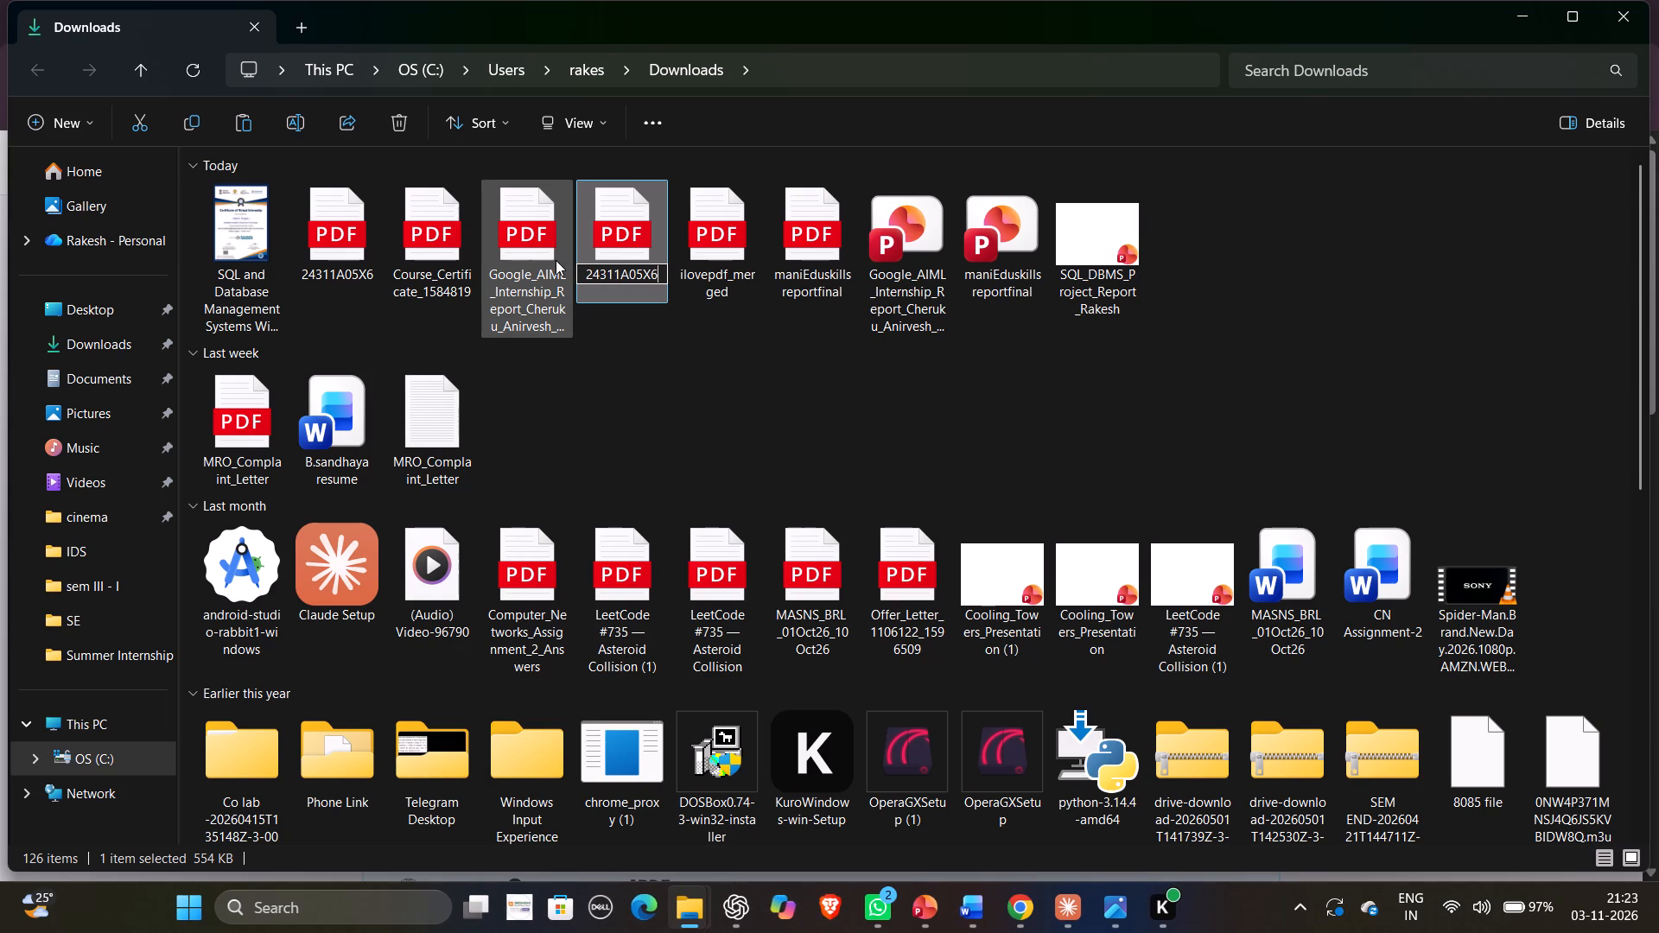
pyautogui.click(652, 355)
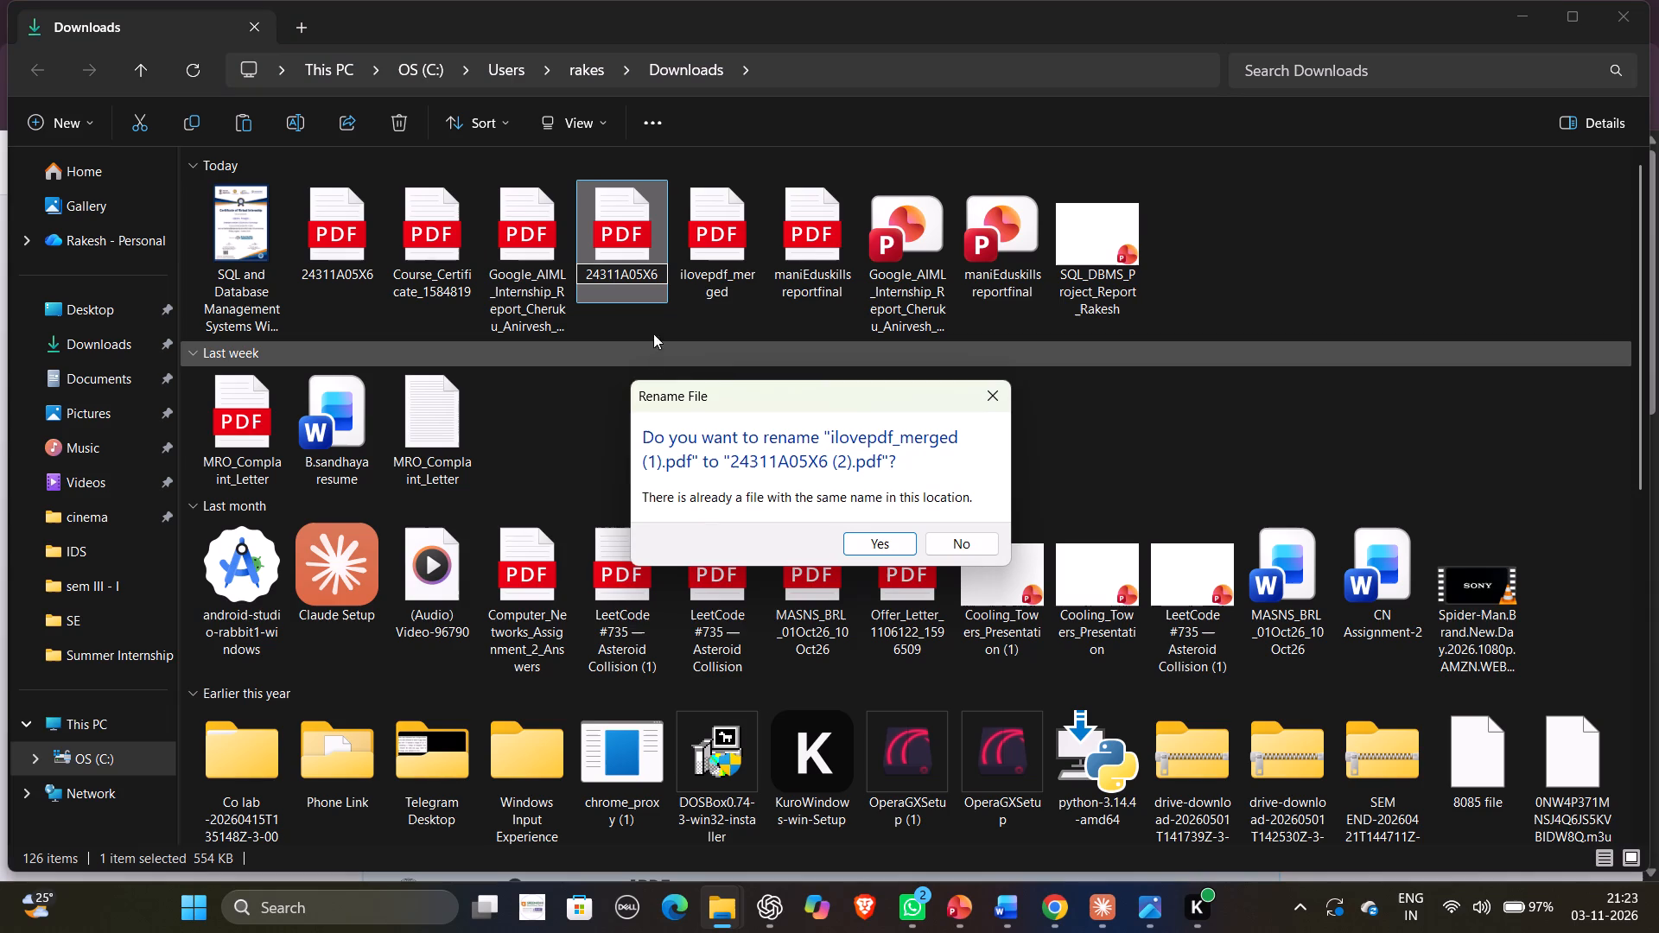
pyautogui.click(889, 538)
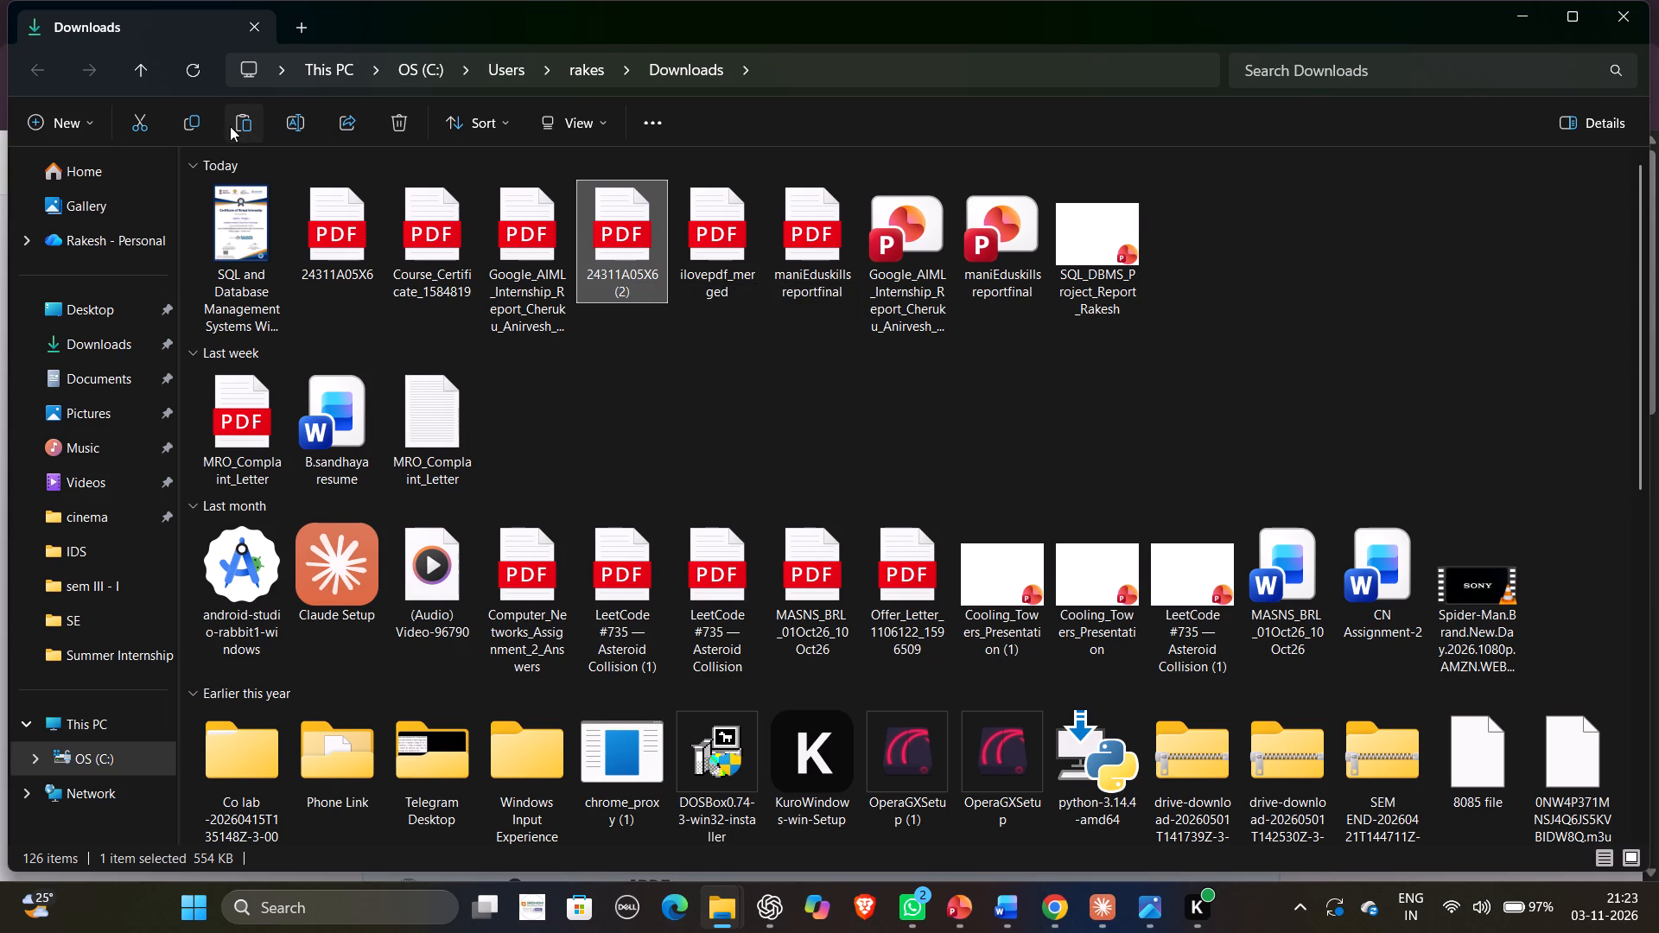
# Copy the renamed merged PDF from the Downloads folder.
pyautogui.click(204, 124)
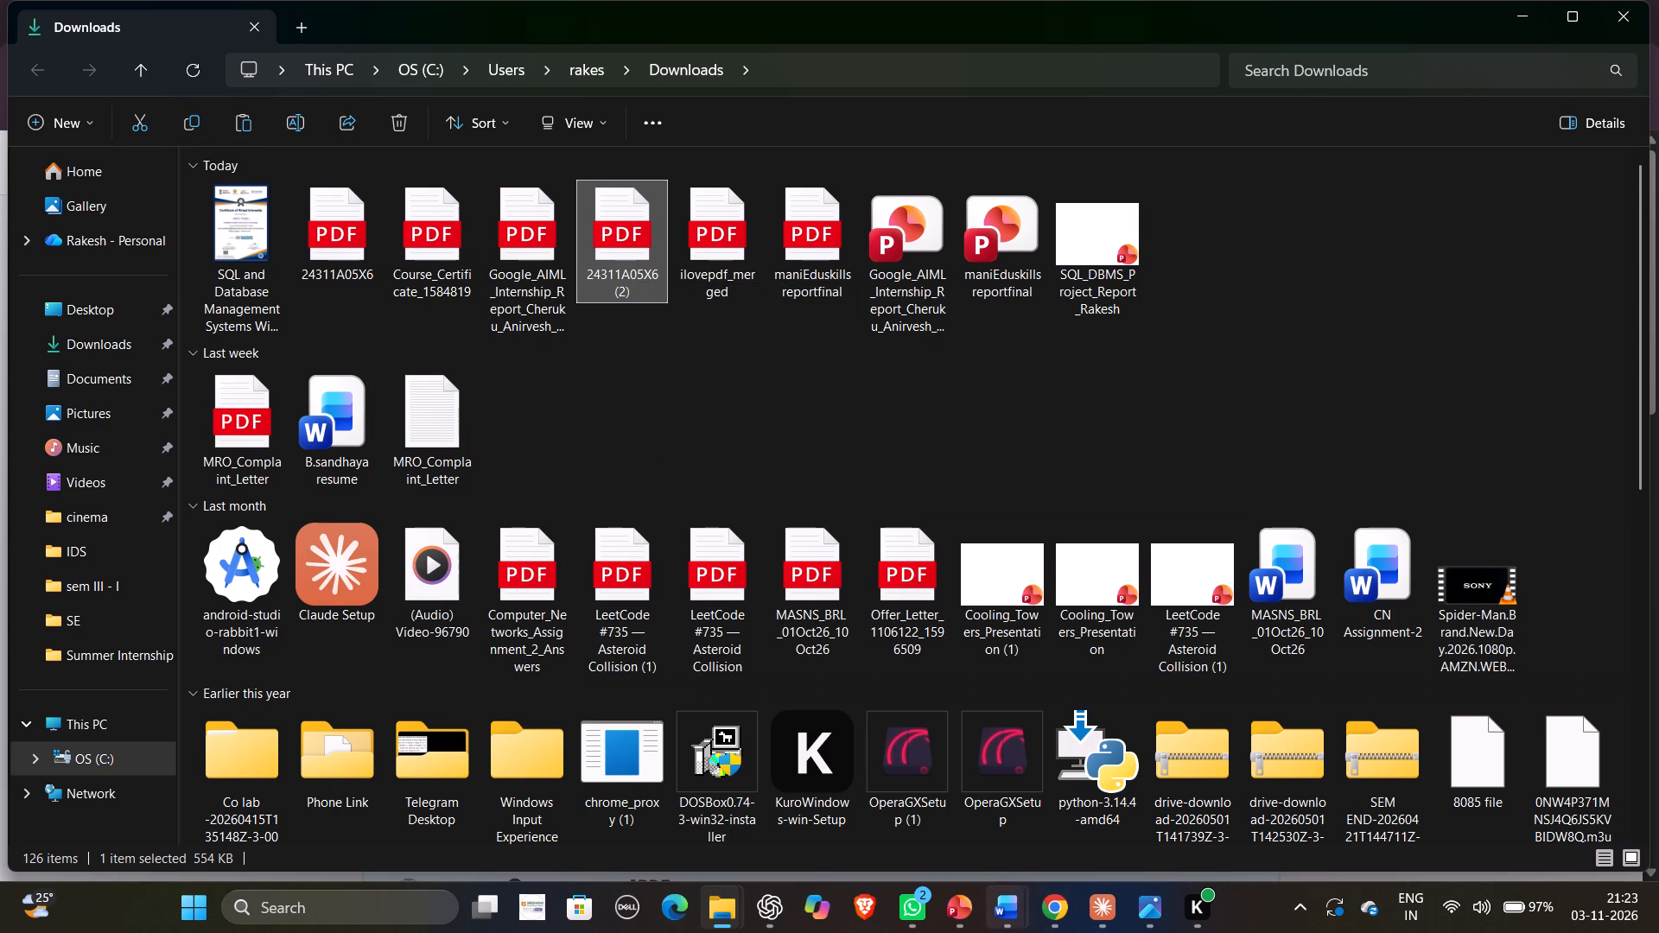